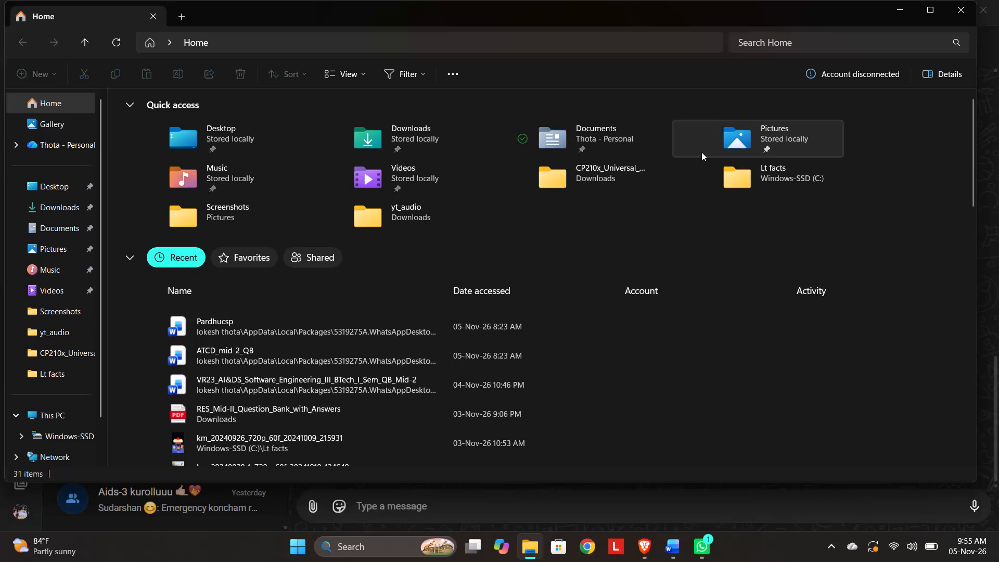
Search the Home location for "internship" and open the Internship Report Corrected (2) document stored in OneDrive Documents.
click(756, 38)
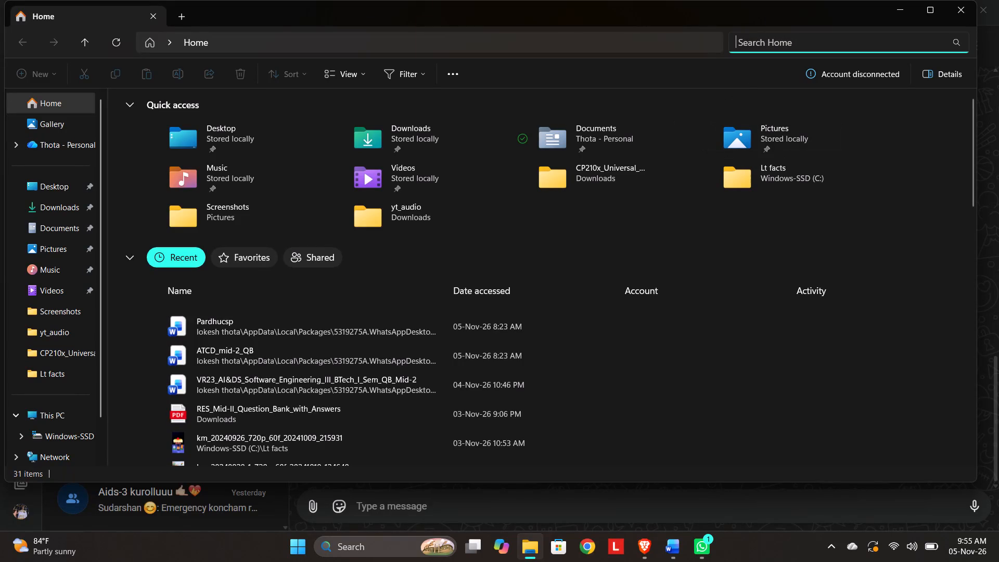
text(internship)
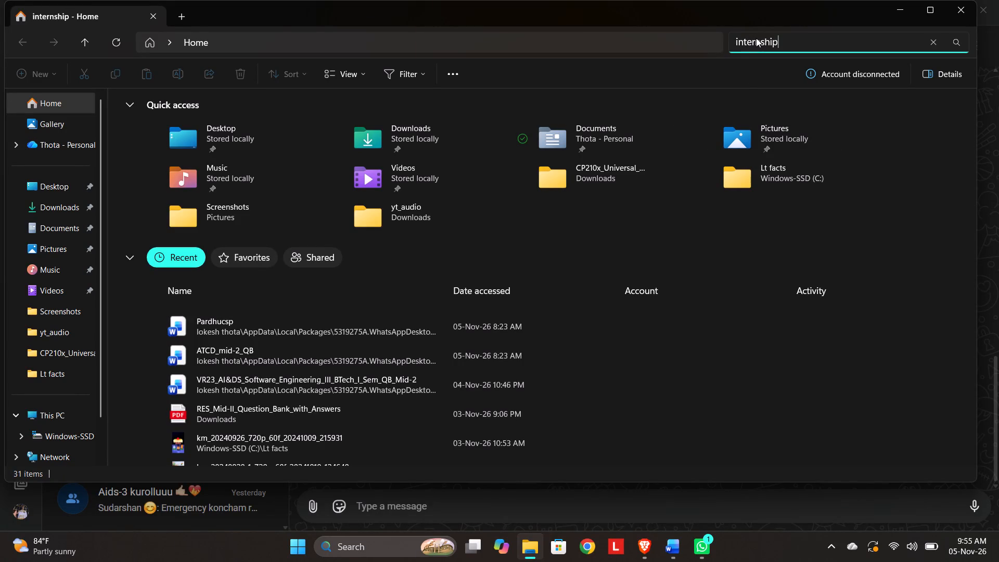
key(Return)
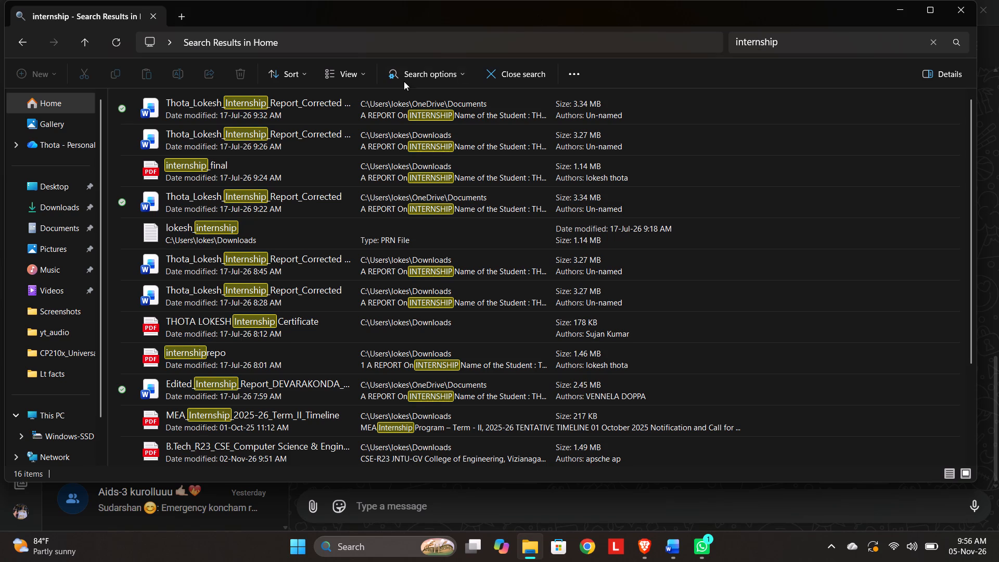
double_click(297, 113)
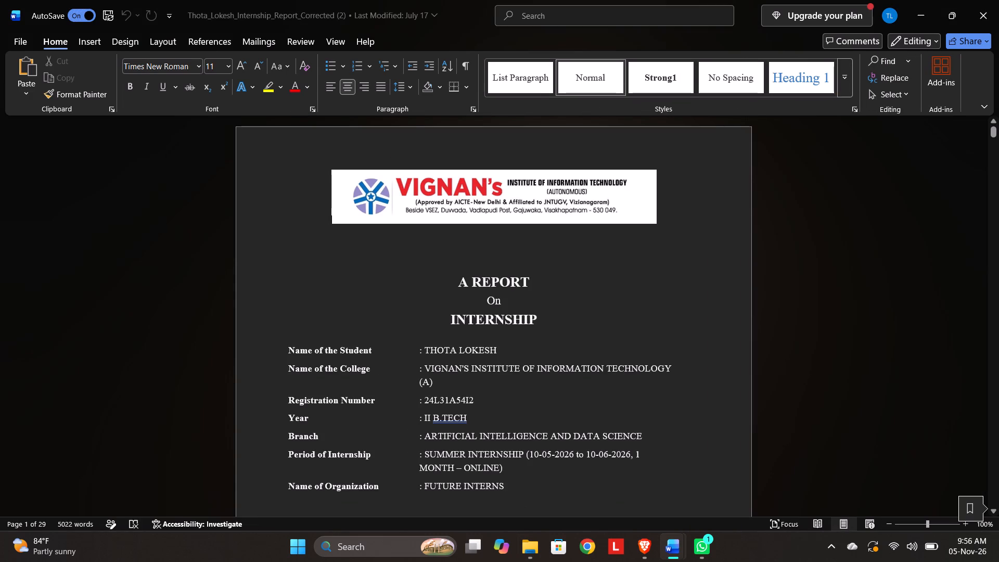
Review the internship report's cover page, title page and Student Declaration for the student and internship details.
scroll(388, 176, down, 1)
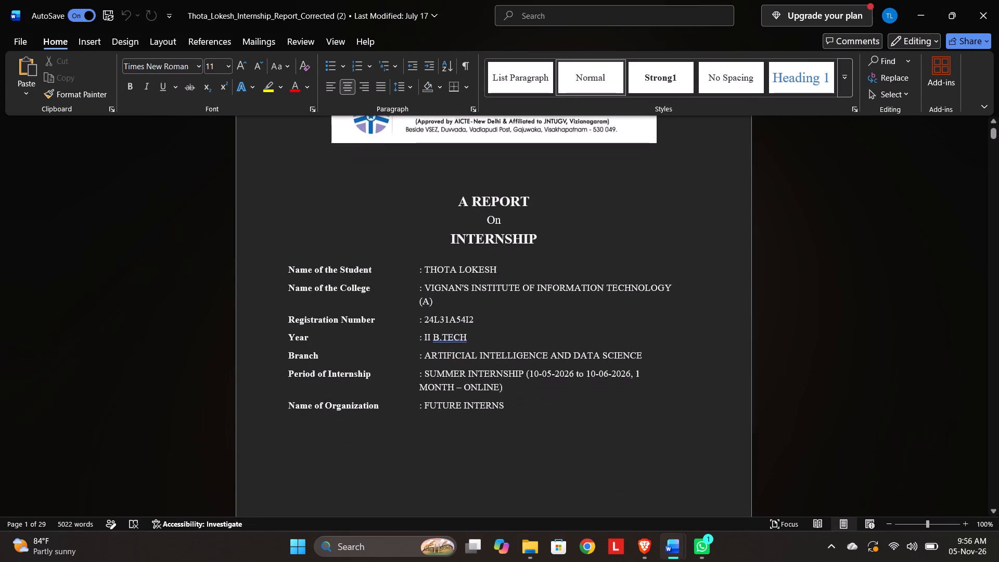
scroll(388, 176, down, 6)
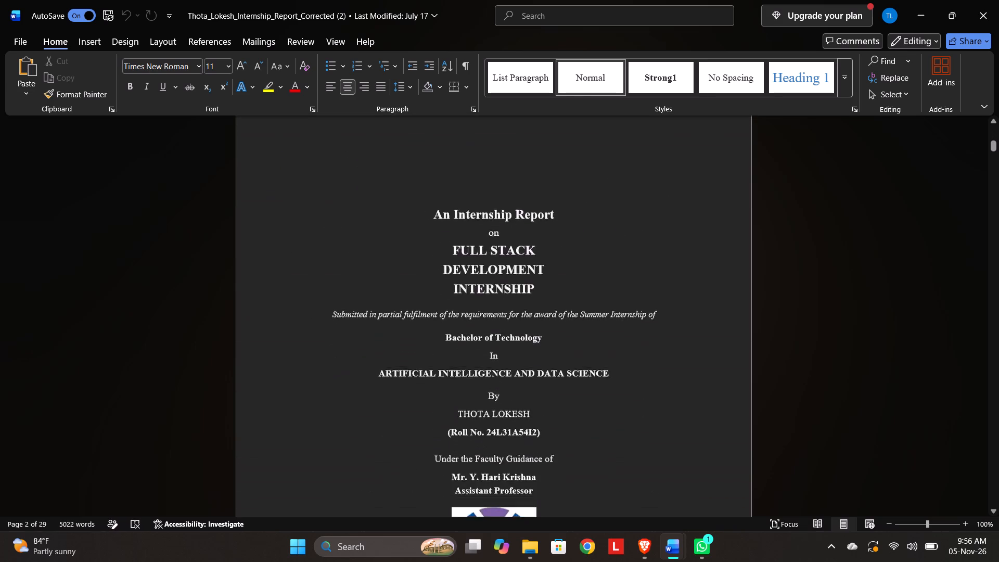
scroll(388, 176, down, 3)
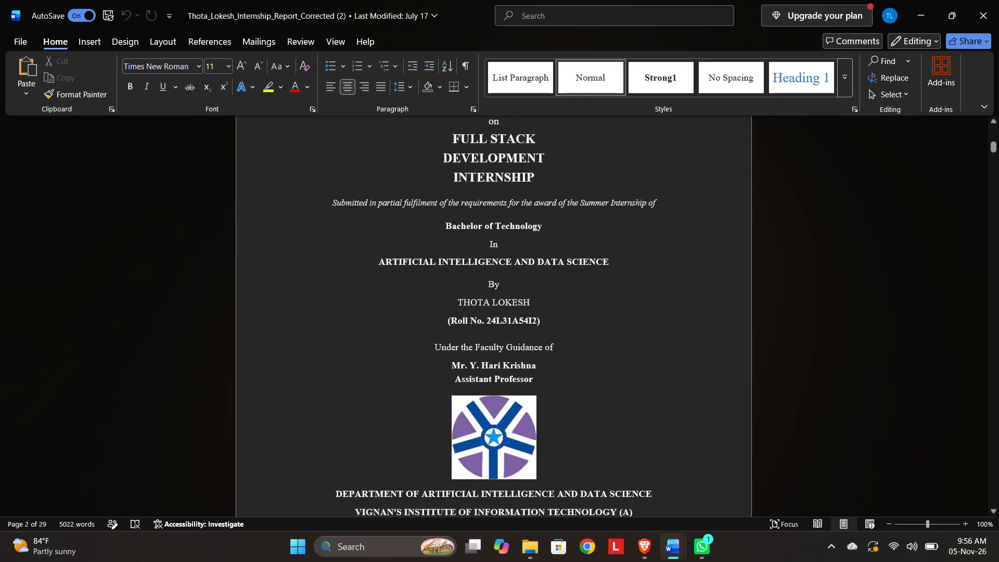
scroll(388, 176, down, 3)
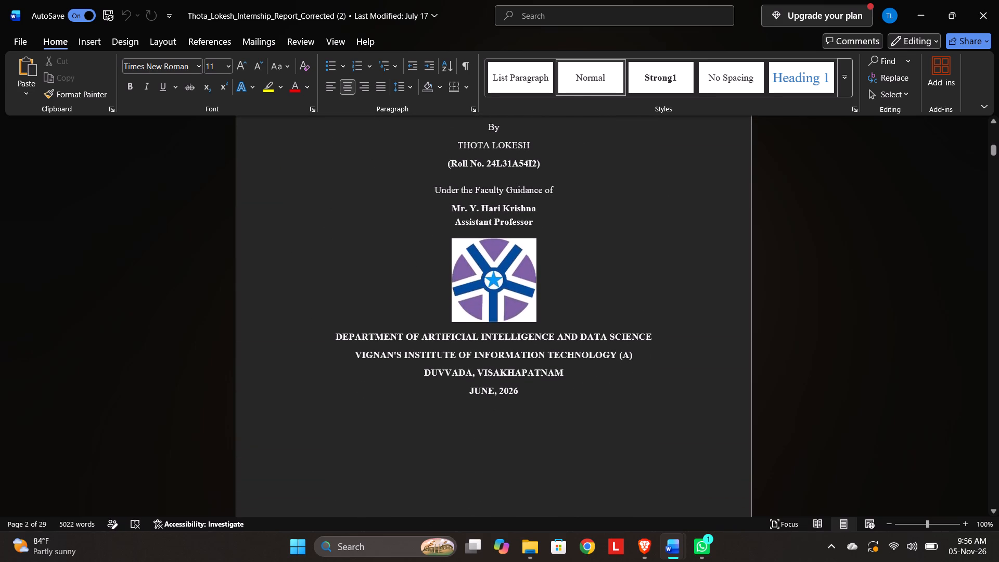
scroll(388, 176, down, 1)
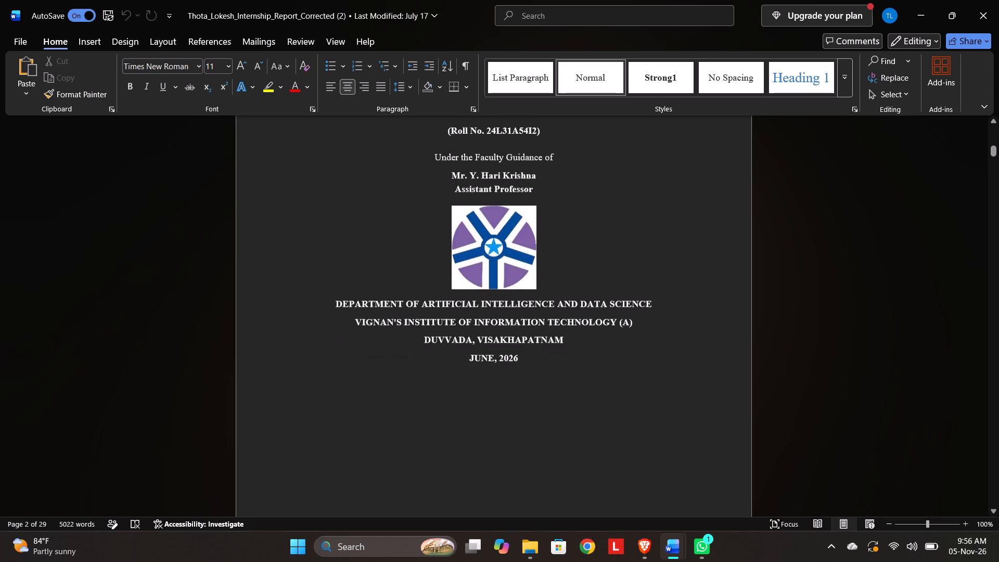
scroll(388, 176, down, 3)
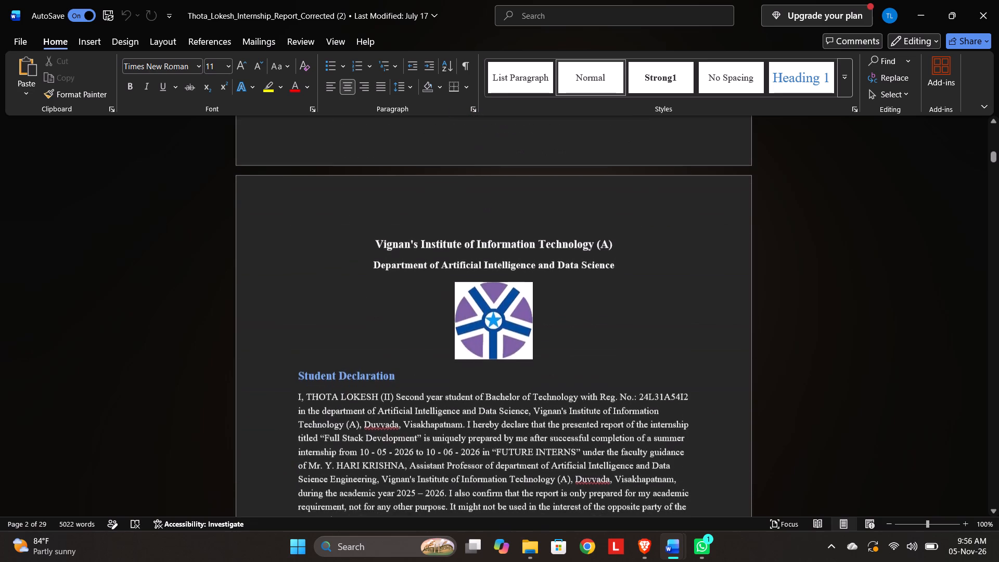
scroll(388, 176, down, 1)
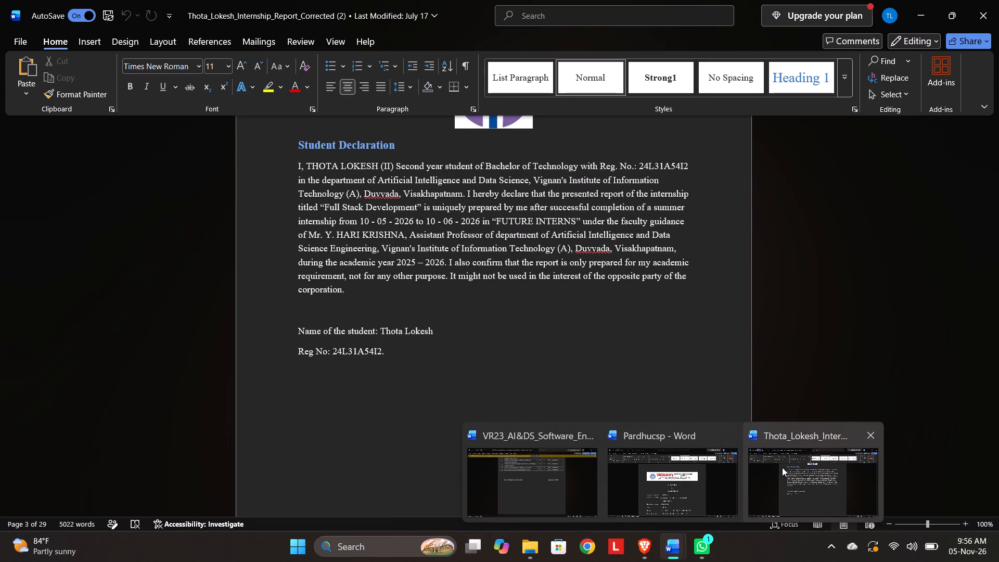
Switch to the Pardhucsp document and replace the cover page's student name with the name from the reference internship report.
click(685, 471)
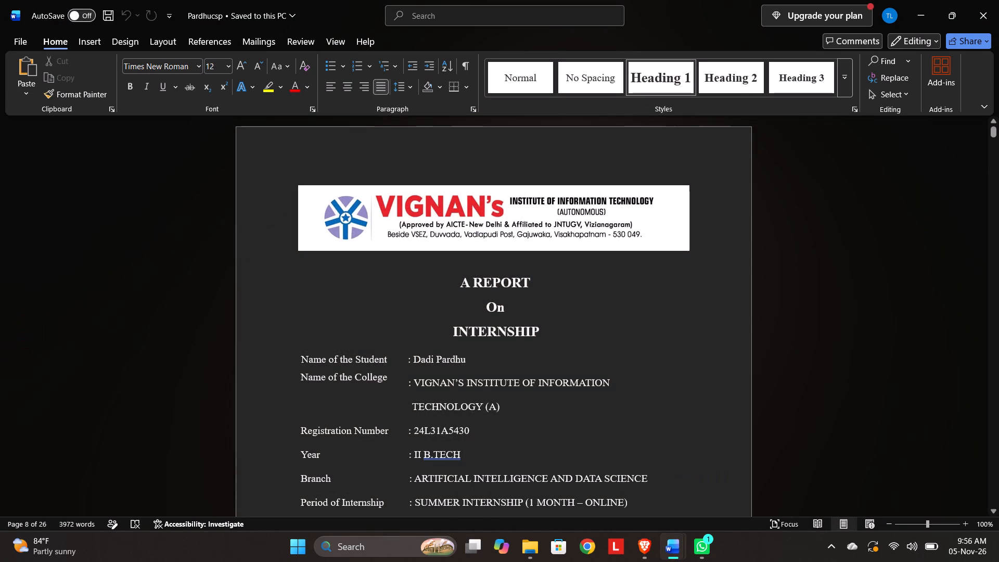
scroll(605, 368, down, 2)
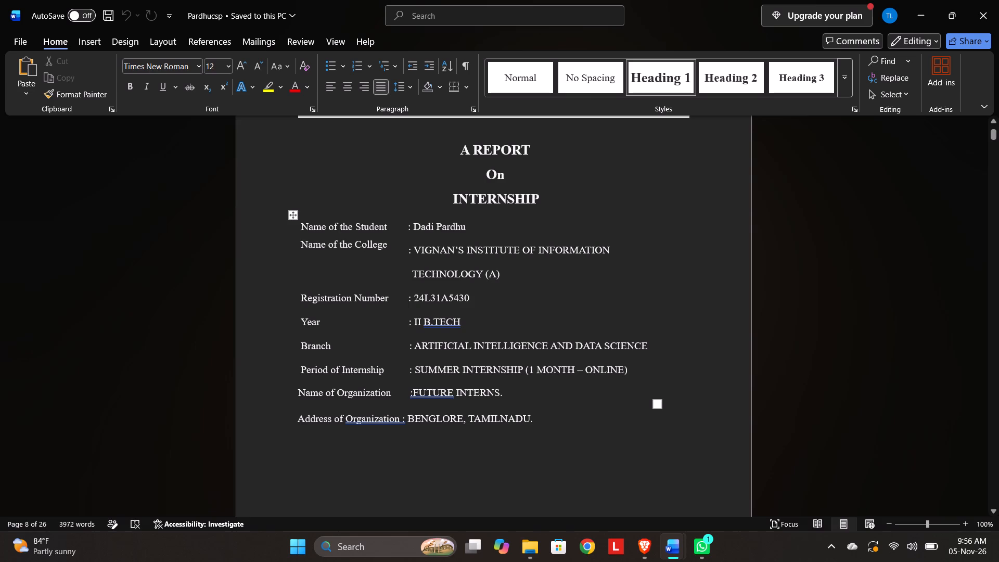
drag(465, 221, 467, 227)
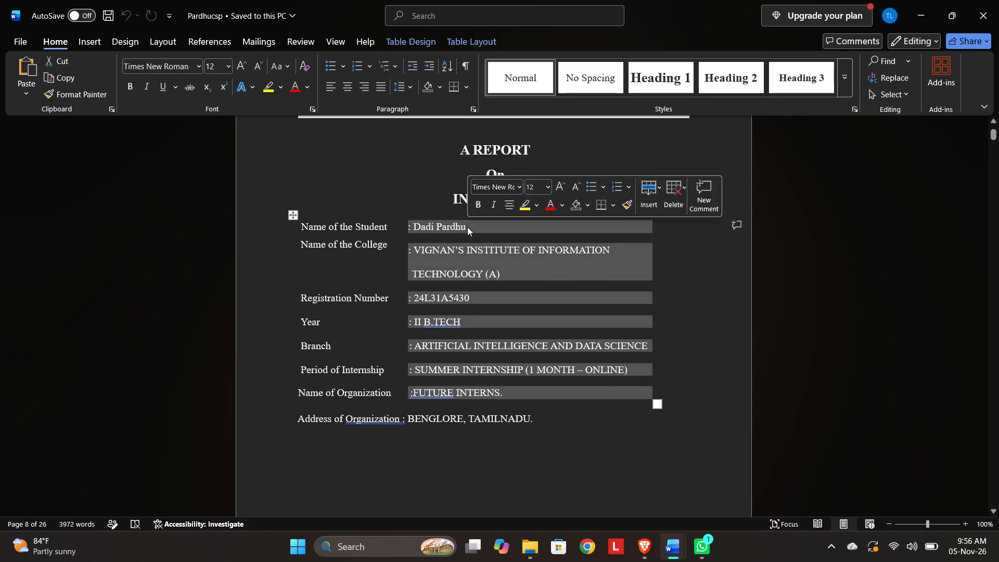
click(467, 227)
key(BackSpace)
key(BackSpace)
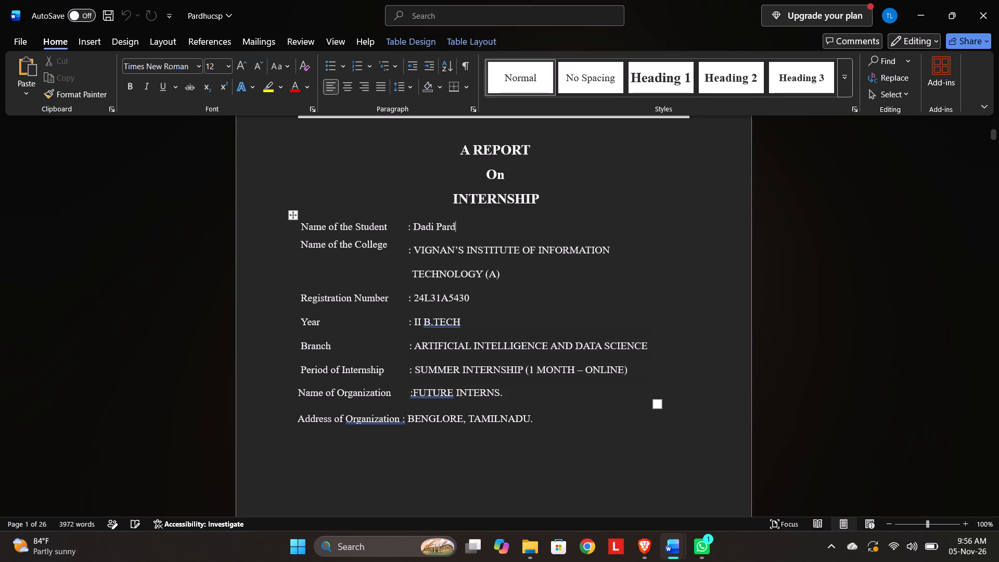
key(BackSpace)
key(BackSpace)
key(BackSpace)
key(BackSpace)
key(BackSpace)
key(BackSpace)
key(BackSpace)
key(BackSpace)
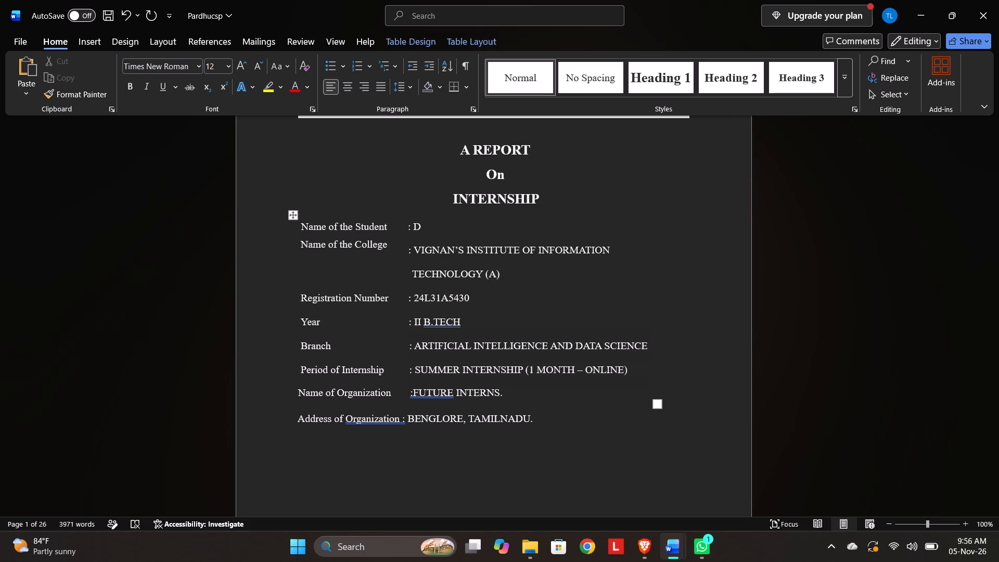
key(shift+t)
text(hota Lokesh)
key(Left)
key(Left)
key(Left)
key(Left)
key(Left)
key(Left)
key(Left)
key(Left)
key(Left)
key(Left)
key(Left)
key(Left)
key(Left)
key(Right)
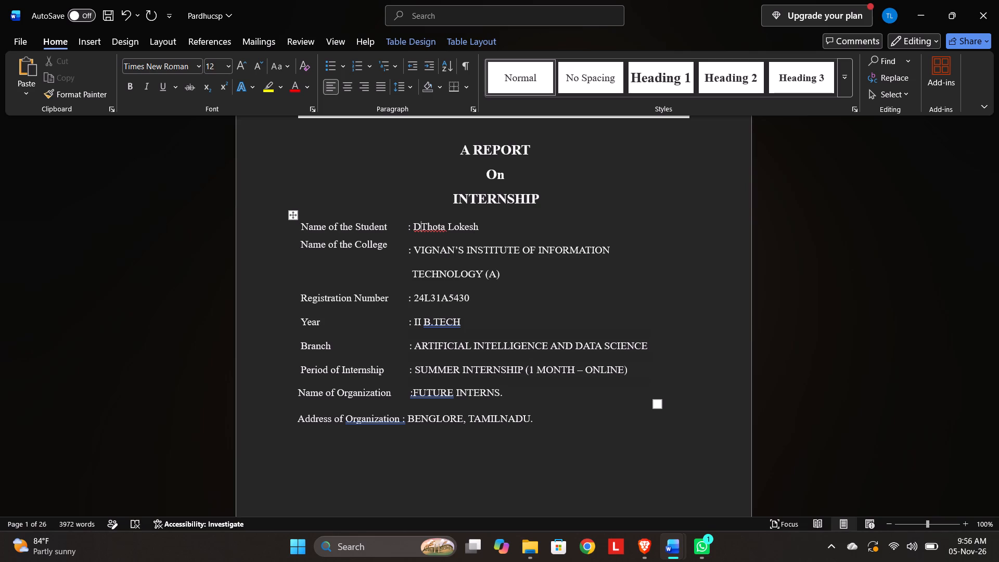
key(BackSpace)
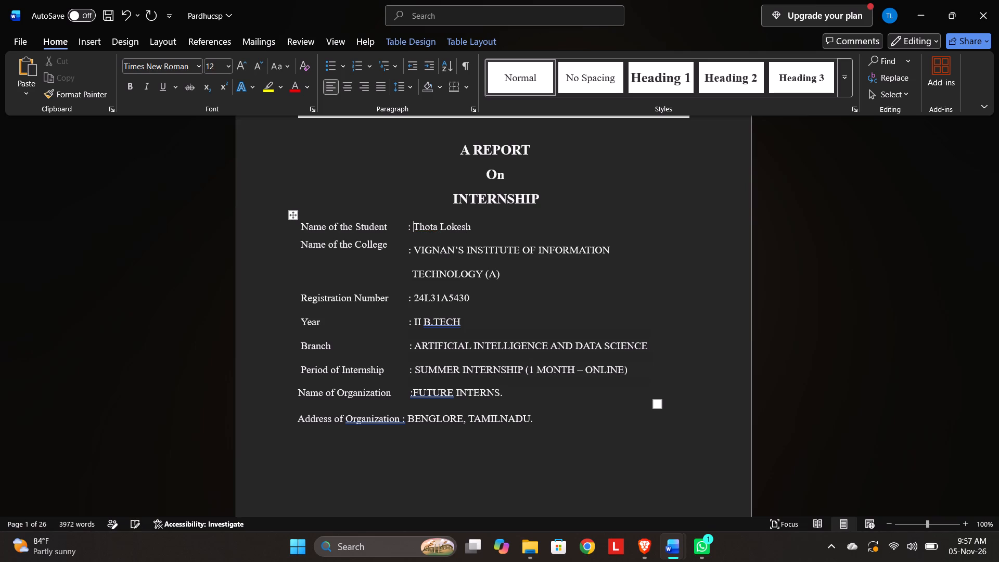
Change the ending of the cover page's registration number to match the student's number in the reference report.
click(468, 297)
key(BackSpace)
key(BackSpace)
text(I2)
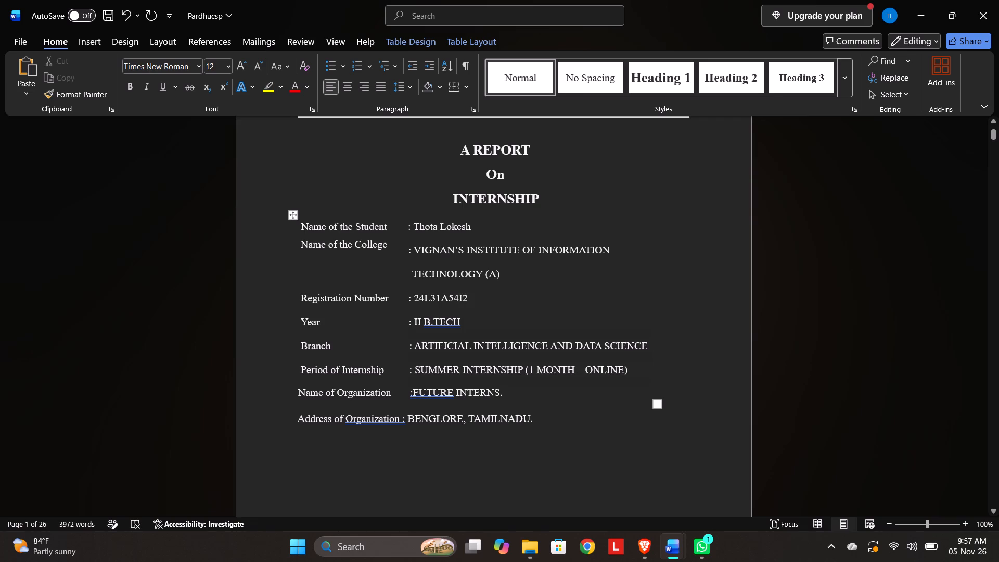
Change the city in the cover page's Address of Organization line to BANGLORE.
scroll(445, 286, down, 1)
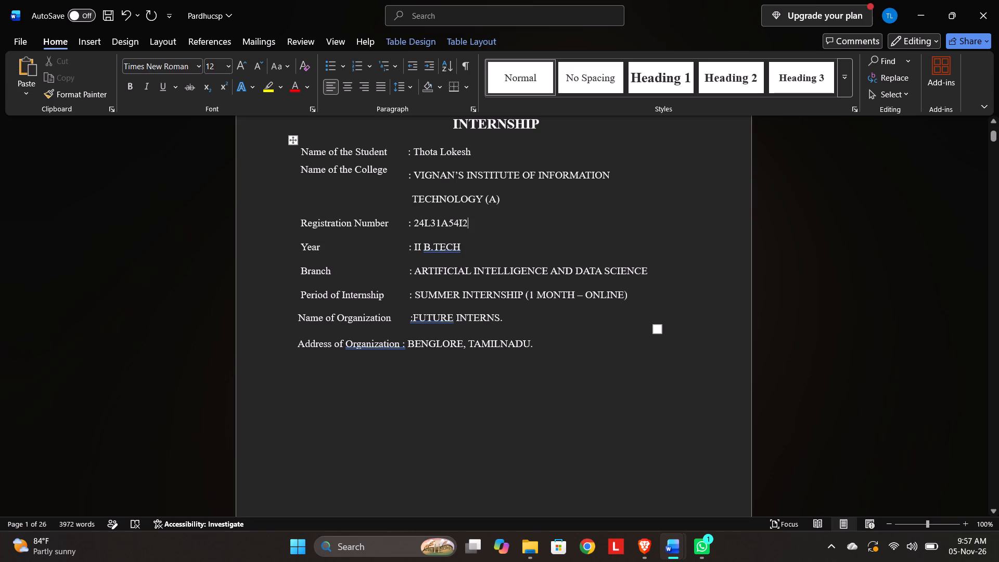
scroll(425, 250, down, 1)
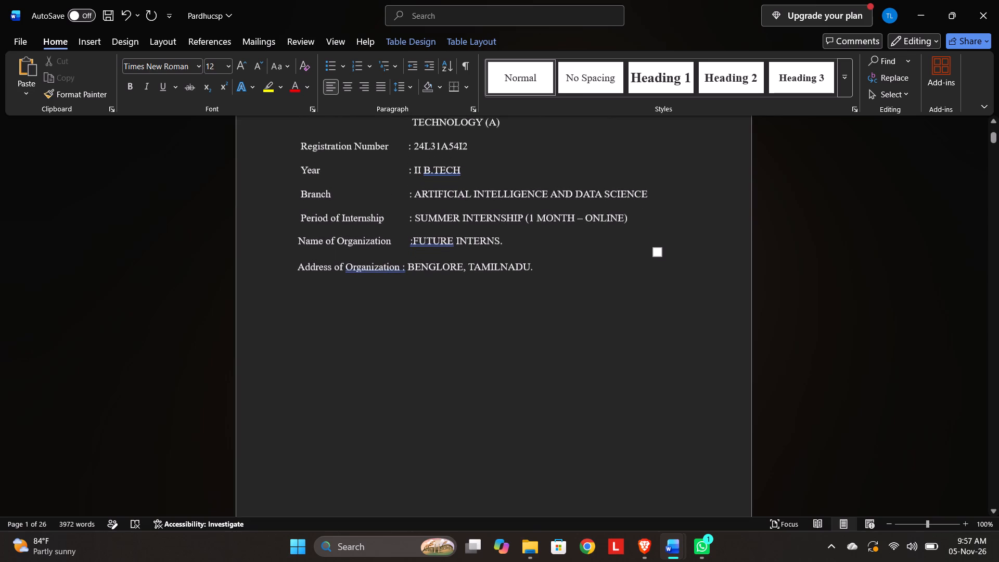
scroll(425, 250, down, 1)
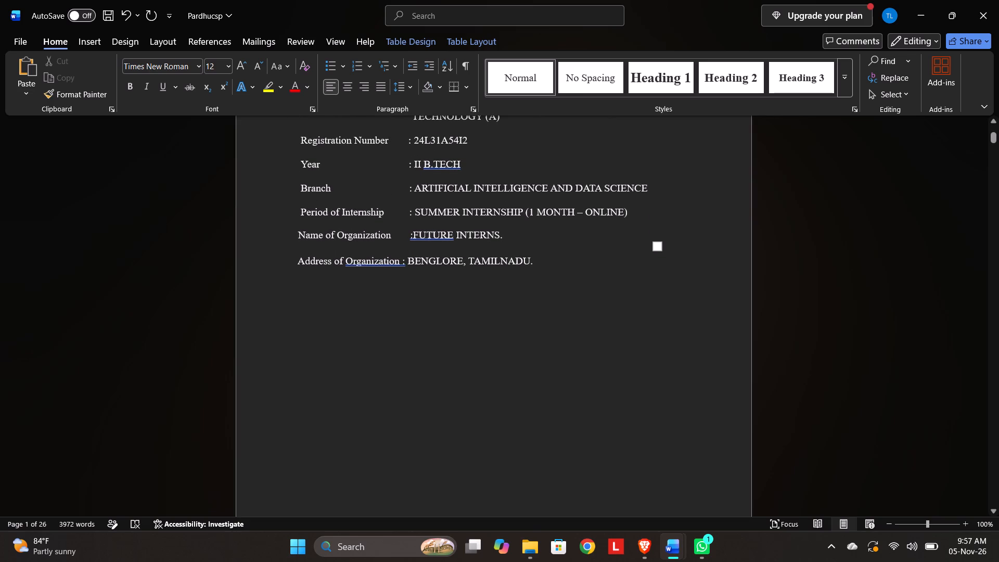
click(418, 263)
key(BackSpace)
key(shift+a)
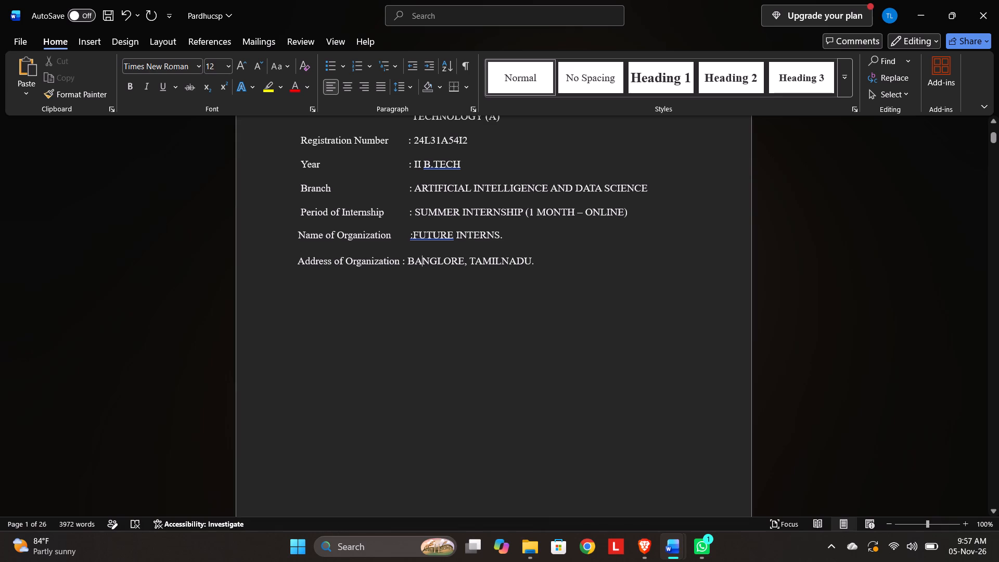
Replace the state in the Address of Organization line with KARNATAKA, keeping the final full stop.
click(533, 261)
key(Left)
key(BackSpace)
key(BackSpace)
key(BackSpace)
key(BackSpace)
key(BackSpace)
key(BackSpace)
key(BackSpace)
key(BackSpace)
key(BackSpace)
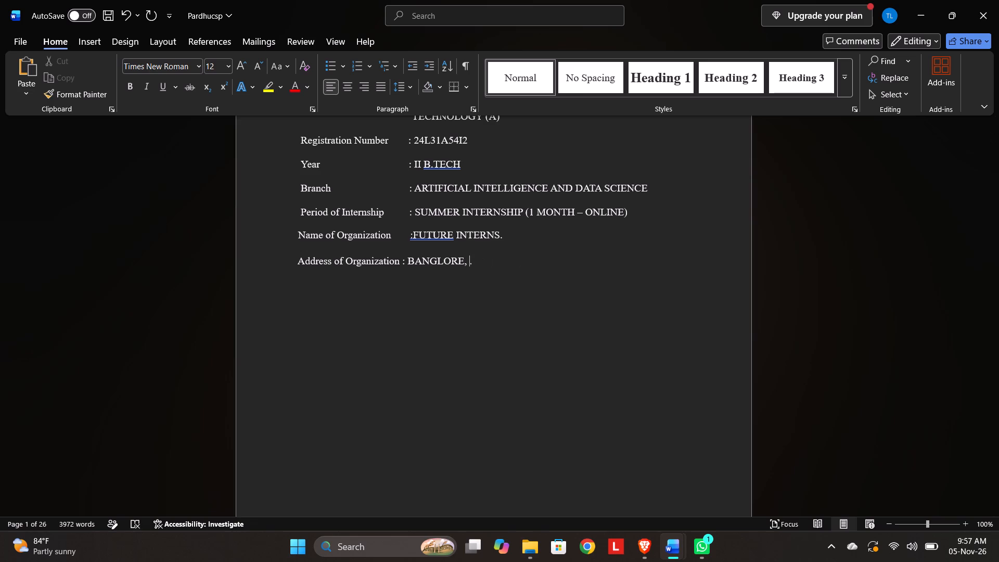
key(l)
key(BackSpace)
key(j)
key(BackSpace)
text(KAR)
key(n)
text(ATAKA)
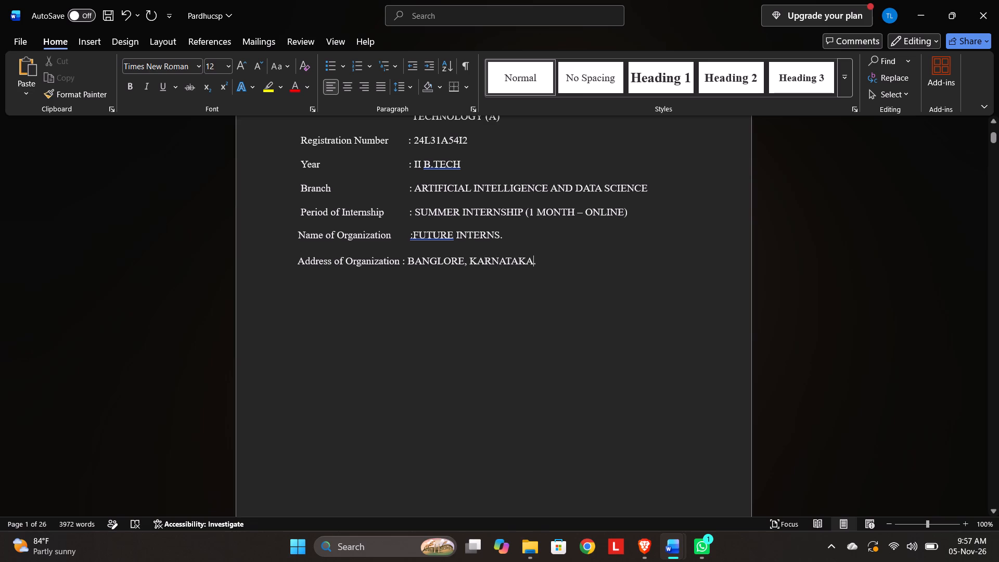
Minimize the Word windows to return to the internship search results in File Explorer.
click(369, 542)
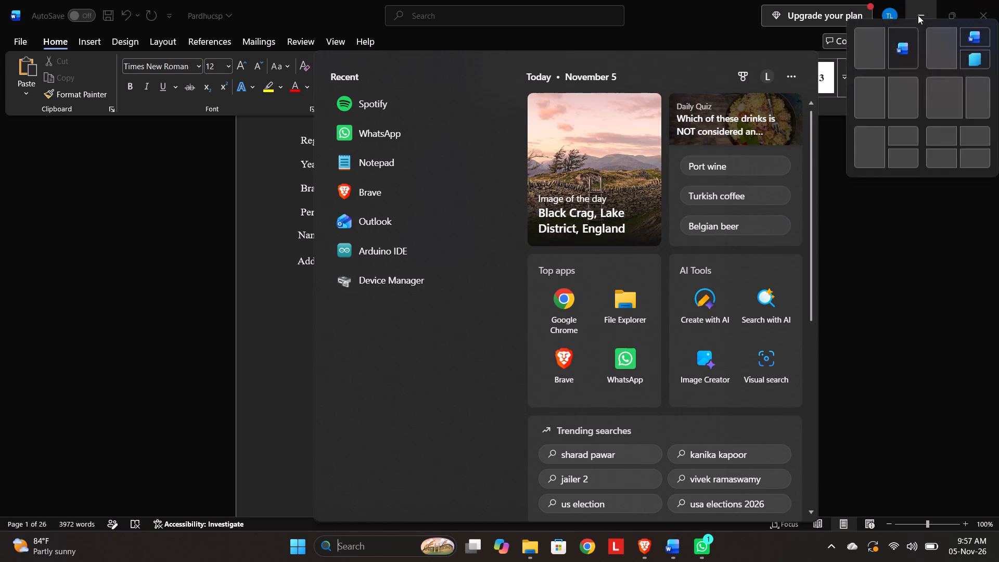
click(918, 15)
click(918, 15)
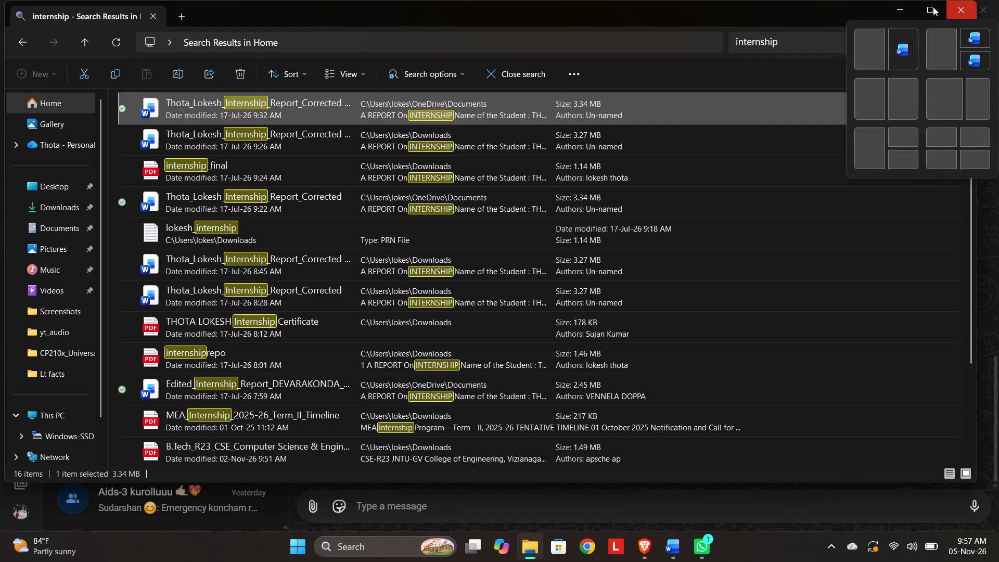
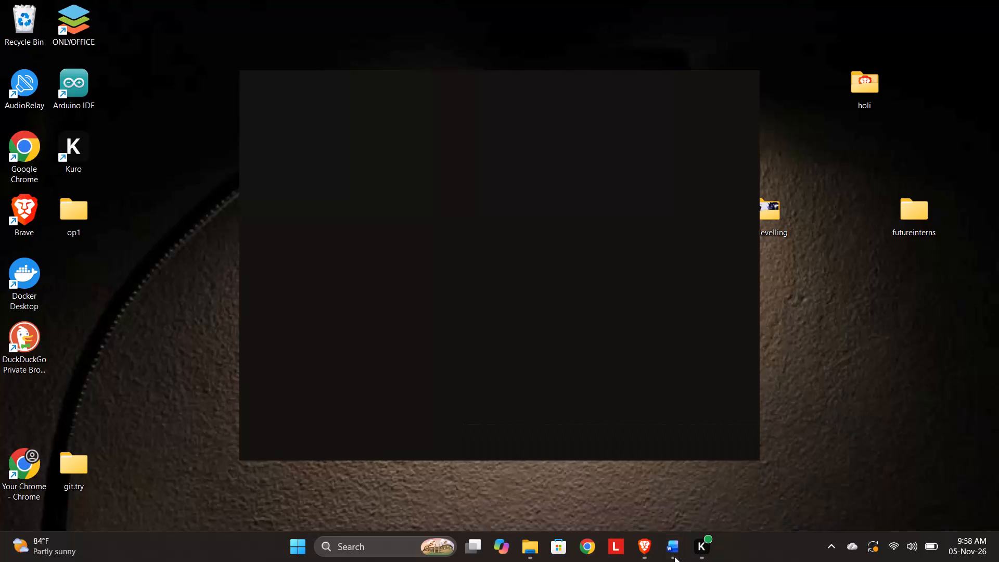
Switch to the Pardhucsp report in Word and replace the student's name below "By" on page 2 with the new student's name.
click(674, 556)
click(673, 497)
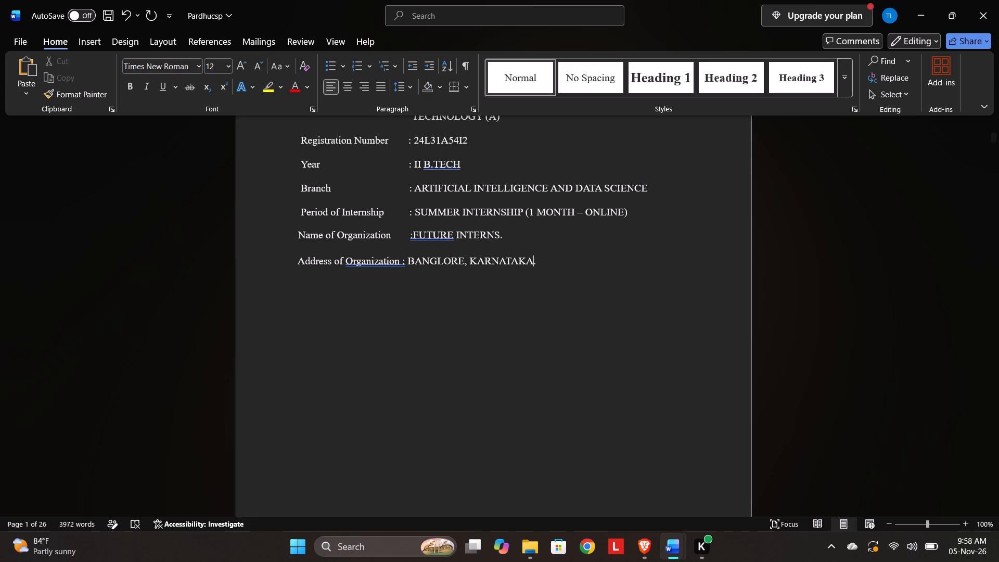
scroll(673, 497, down, 2)
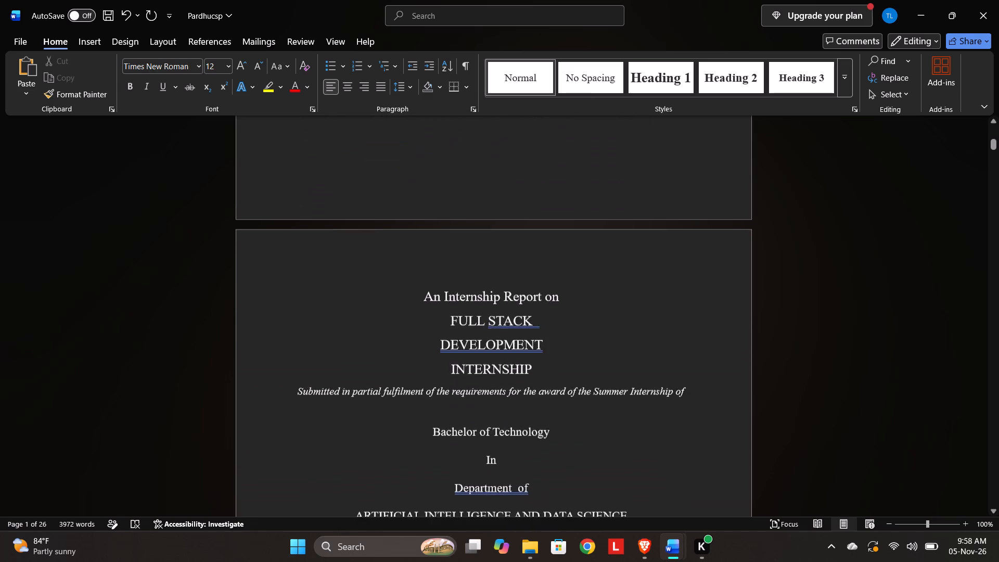
scroll(673, 497, down, 1)
scroll(673, 497, up, 2)
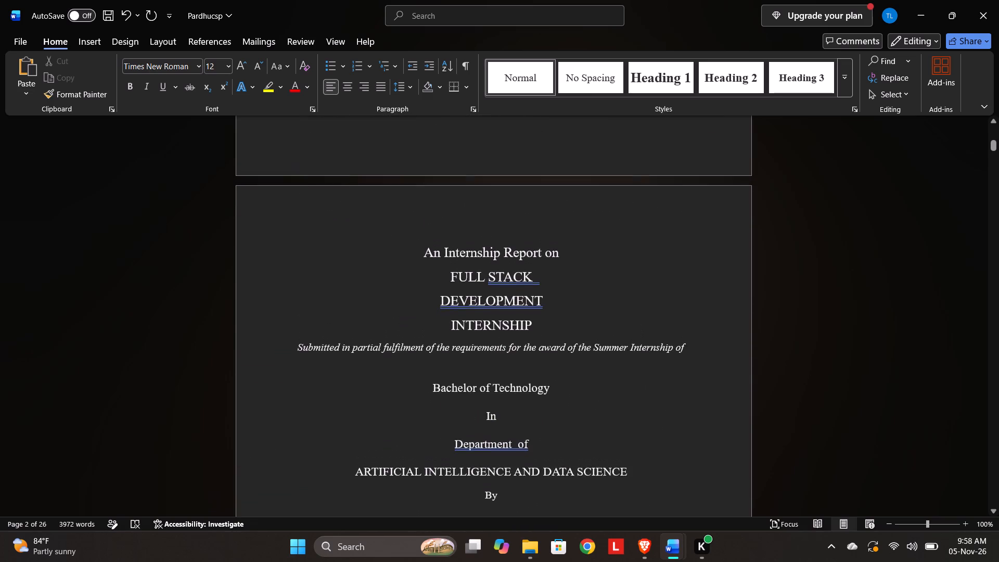
scroll(673, 497, down, 2)
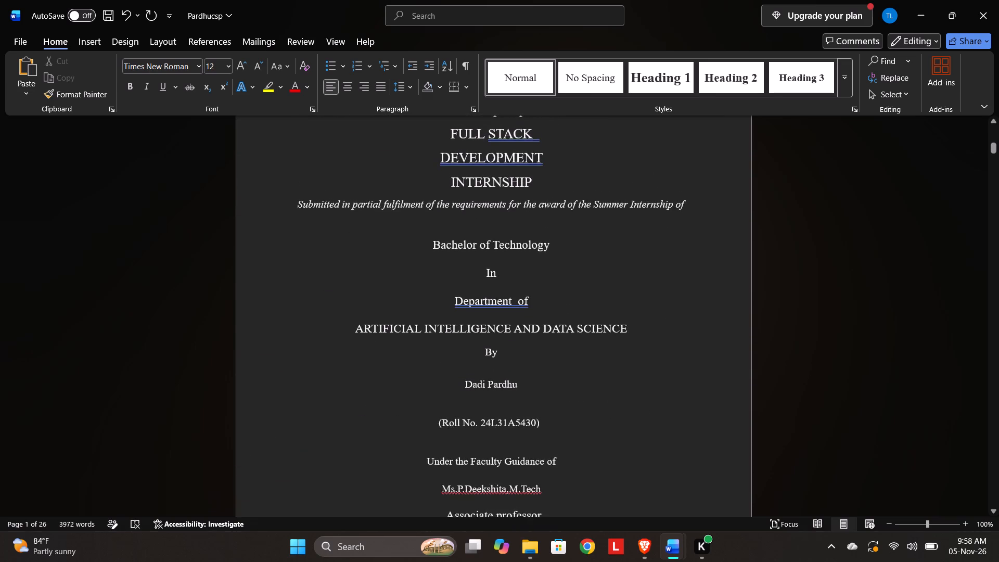
scroll(673, 497, down, 1)
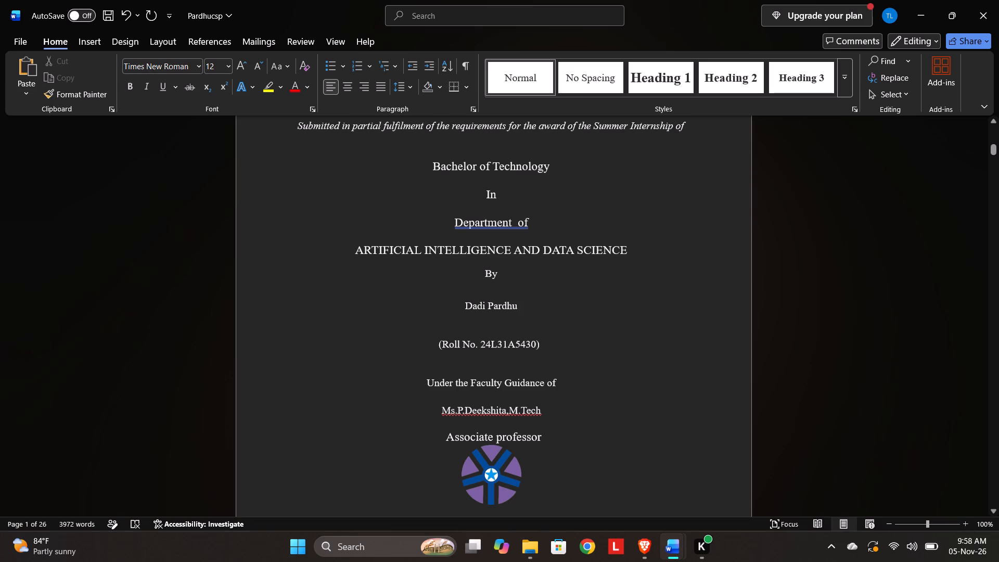
click(516, 309)
key(BackSpace)
key(BackSpace)
key(BackSpace)
key(BackSpace)
key(BackSpace)
key(BackSpace)
key(BackSpace)
key(BackSpace)
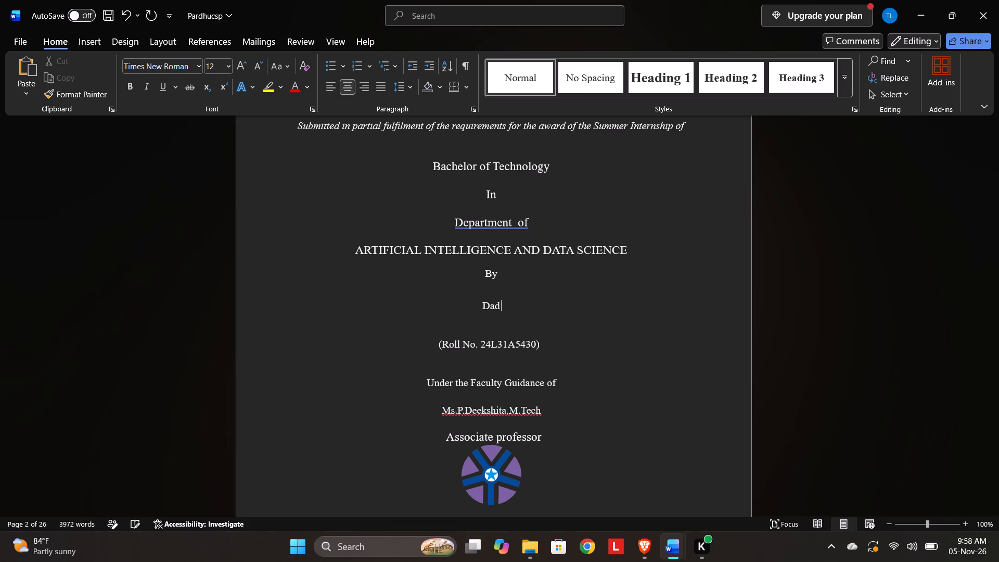
key(BackSpace)
key(BackSpace)
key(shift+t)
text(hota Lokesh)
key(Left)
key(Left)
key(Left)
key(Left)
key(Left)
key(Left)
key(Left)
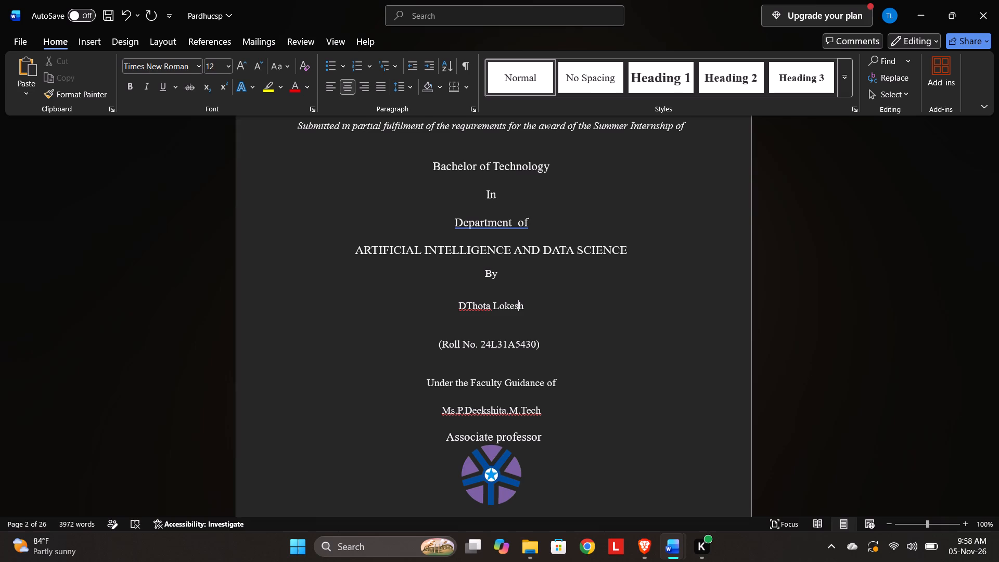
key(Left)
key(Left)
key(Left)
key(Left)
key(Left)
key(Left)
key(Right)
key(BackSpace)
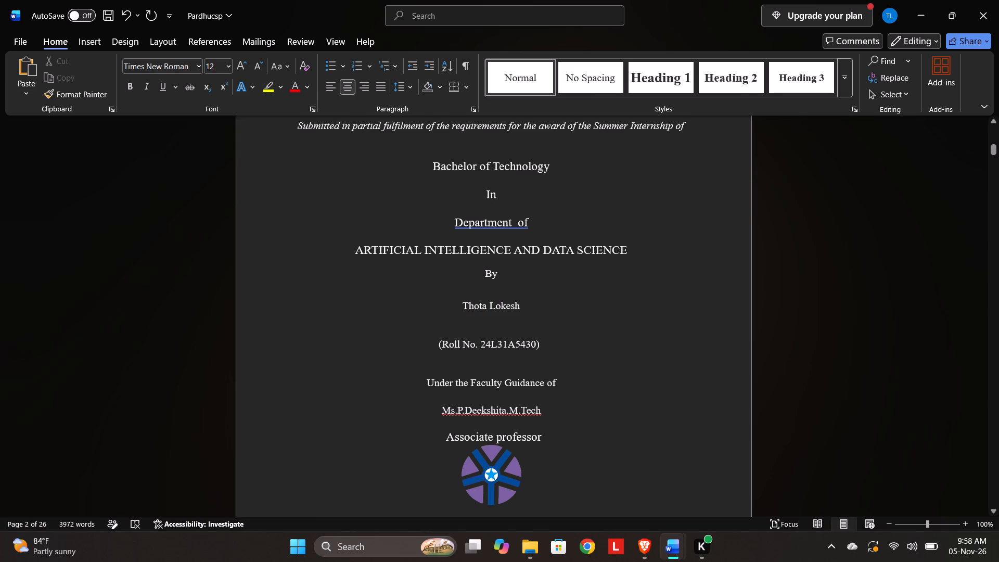
Change the ending of the roll number on page 2 to match the new student's registration number on the cover page.
click(536, 350)
key(BackSpace)
key(BackSpace)
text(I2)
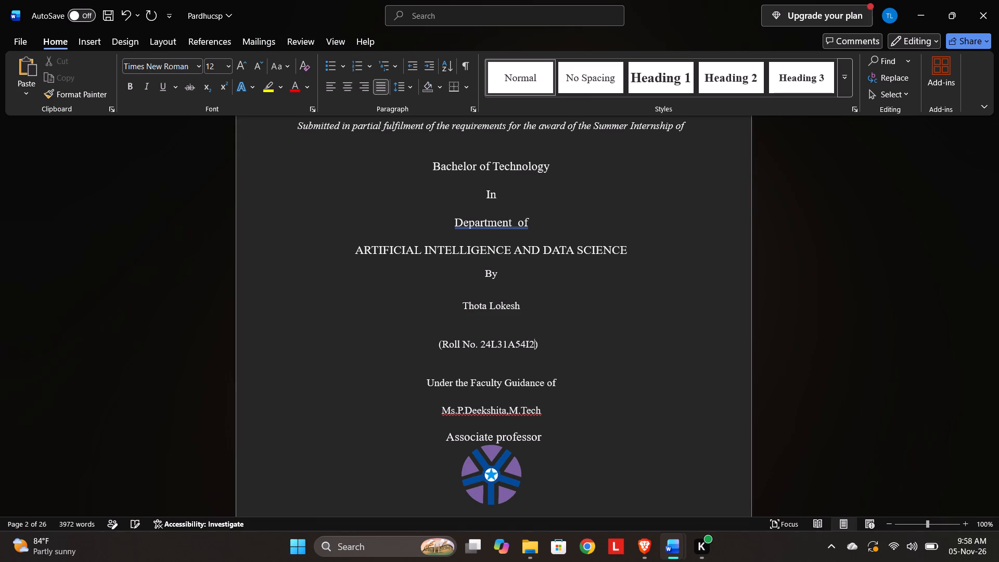
Change the faculty guide's title on page 2 to "Mr." followed by a space.
scroll(536, 350, down, 1)
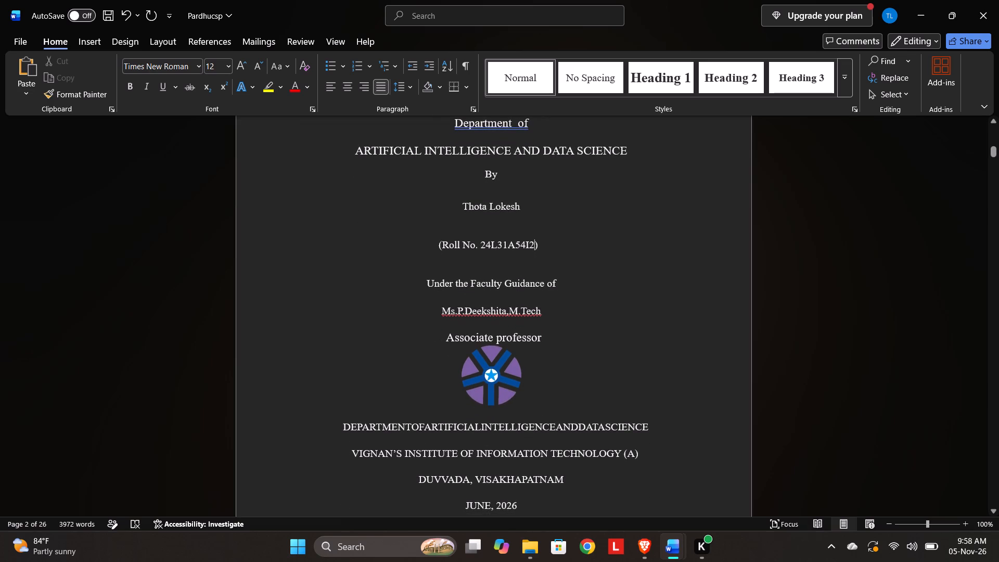
click(456, 312)
key(BackSpace)
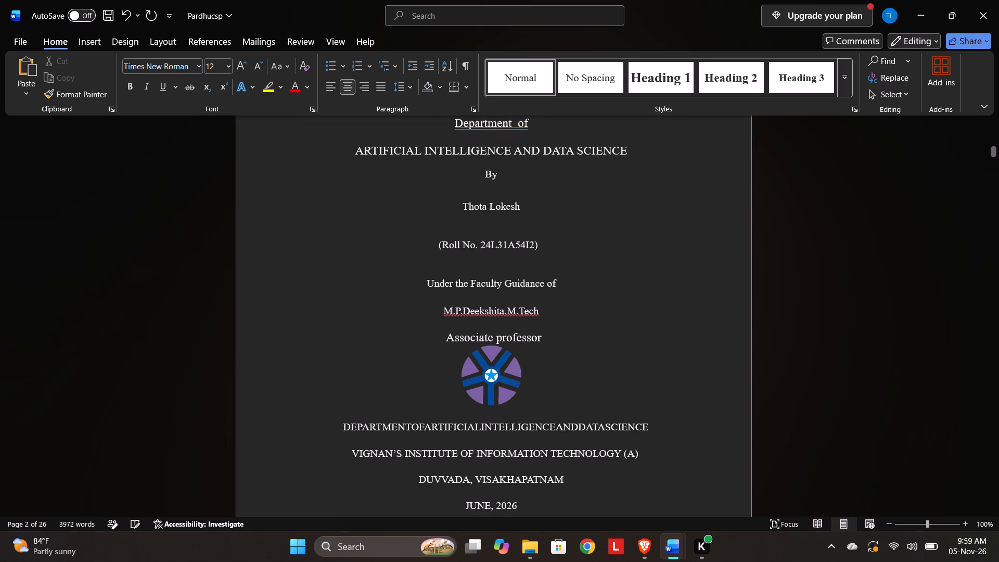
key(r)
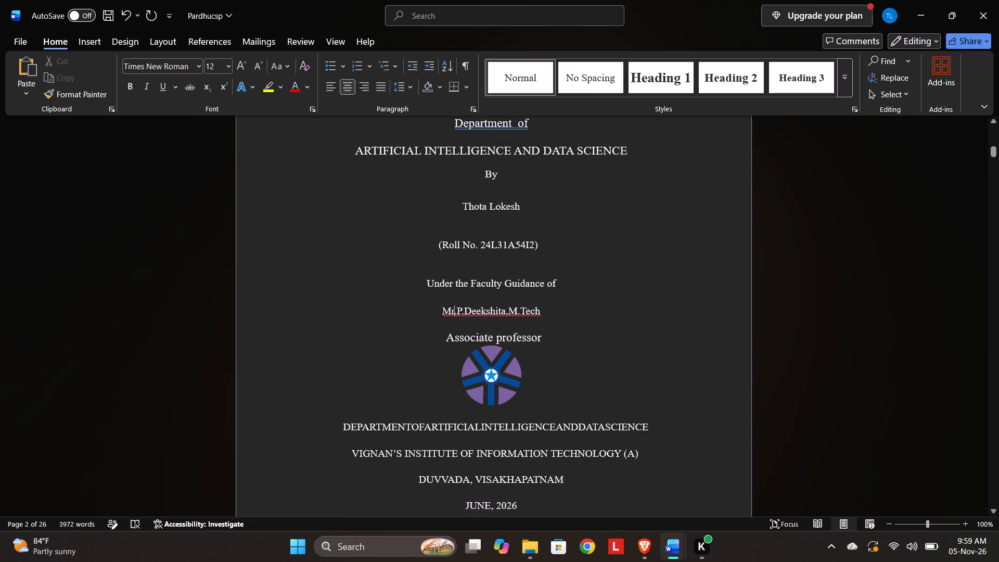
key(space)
key(Right)
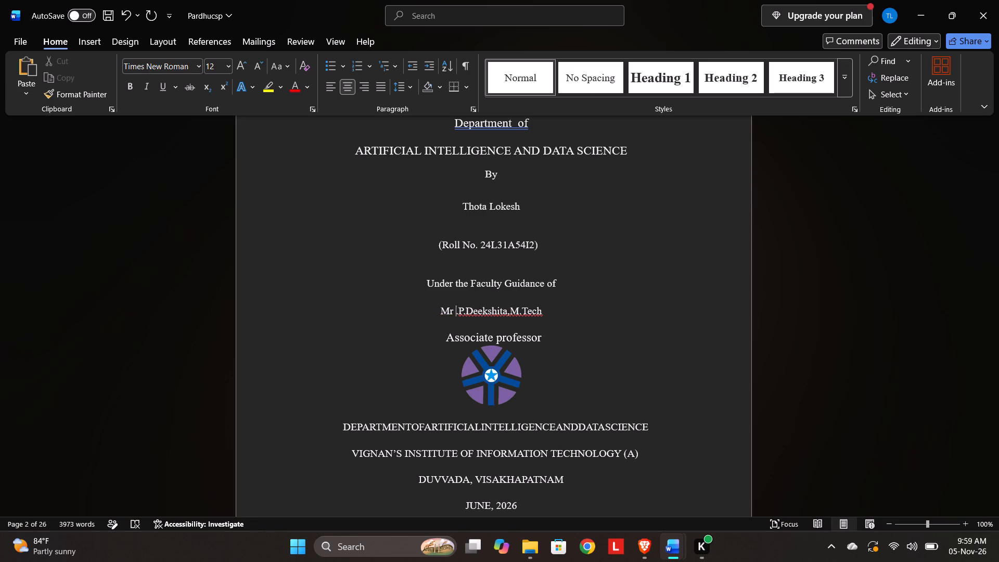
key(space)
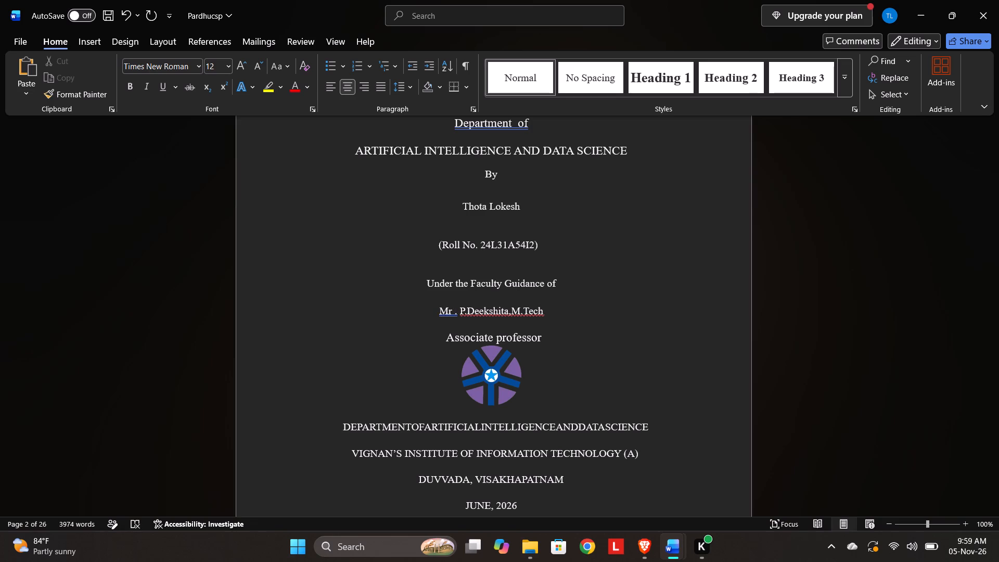
key(BackSpace)
key(BackSpace)
key(BackSpace)
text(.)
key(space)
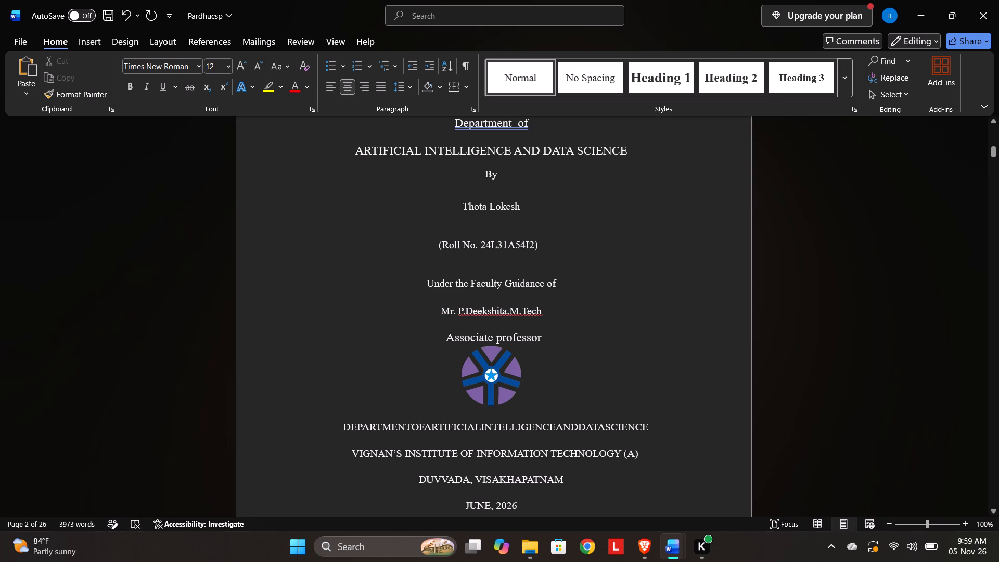
Add a space after the faculty guide's initial and replace the guide's given name with Sai.
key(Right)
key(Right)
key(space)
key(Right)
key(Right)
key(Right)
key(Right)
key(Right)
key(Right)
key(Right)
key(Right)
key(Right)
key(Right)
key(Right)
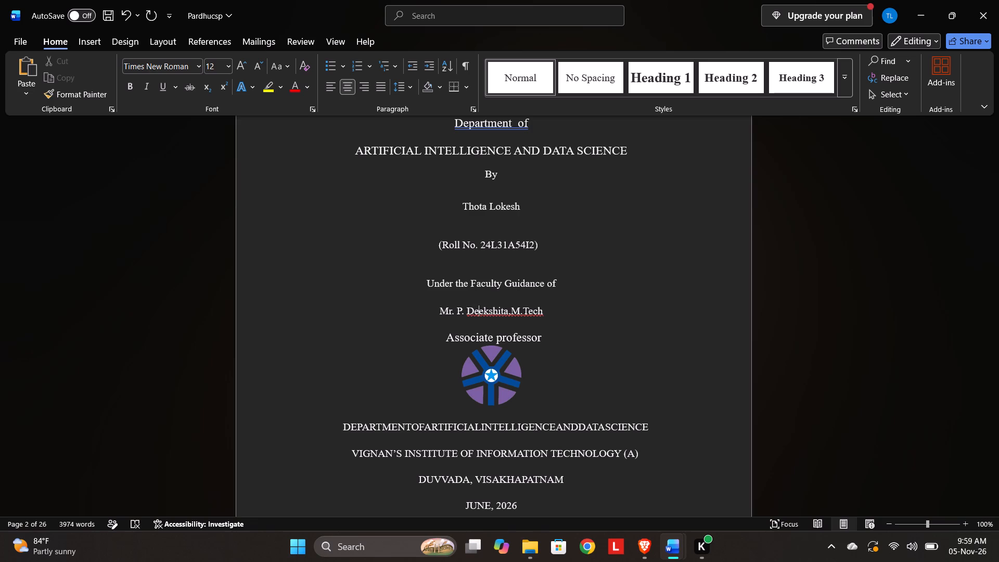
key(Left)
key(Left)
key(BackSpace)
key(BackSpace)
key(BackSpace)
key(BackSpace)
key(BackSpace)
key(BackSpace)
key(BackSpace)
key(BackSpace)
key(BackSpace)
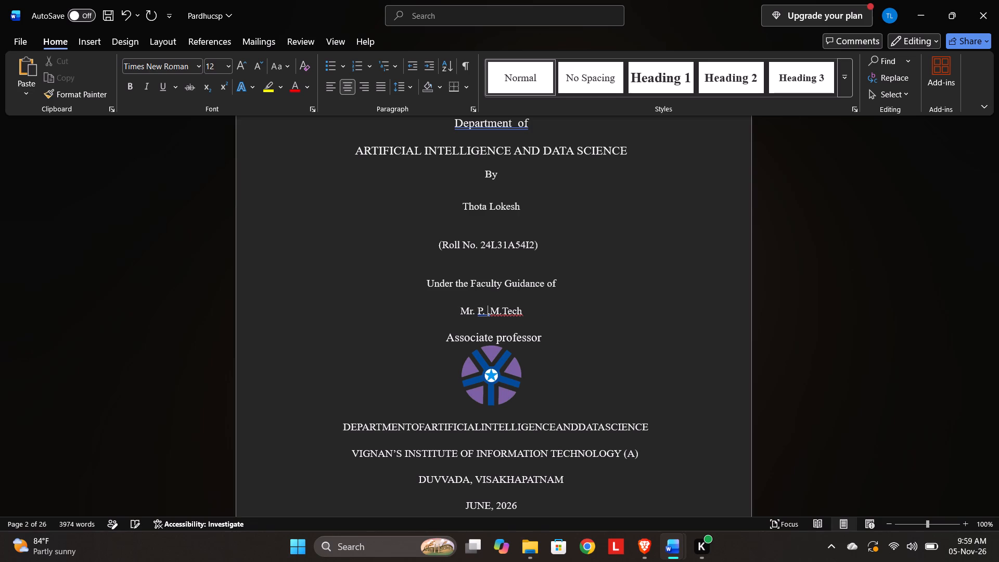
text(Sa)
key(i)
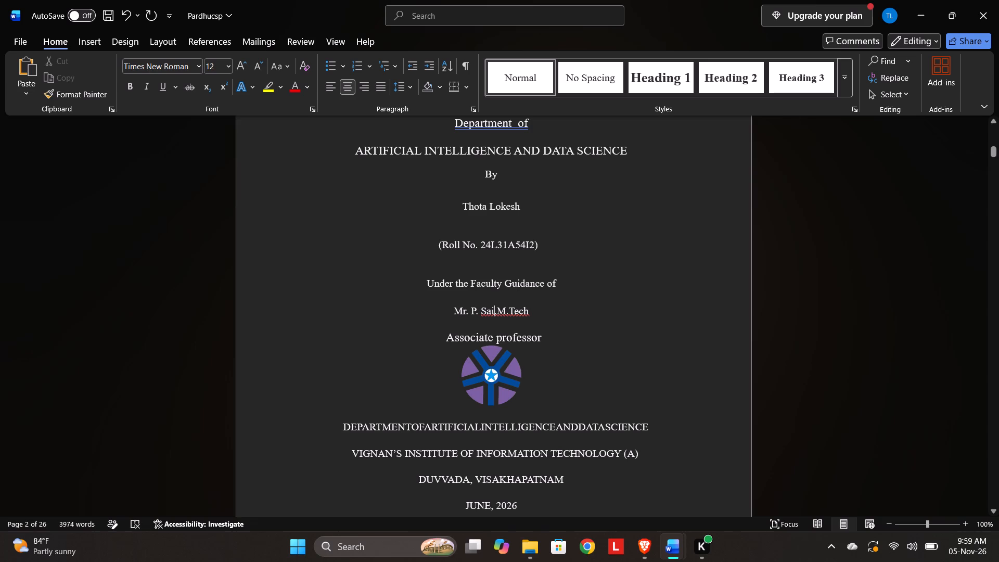
Delete the M.Tech qualification and its comma after the faculty guide's name.
click(535, 312)
key(BackSpace)
key(BackSpace)
key(BackSpace)
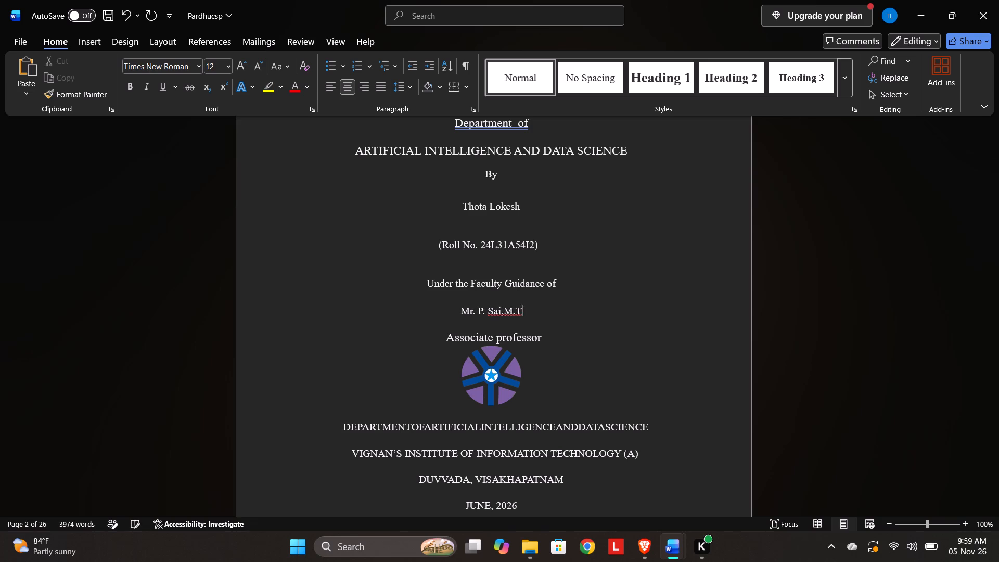
key(BackSpace)
key(BackSpace)
key(BackSpace)
key(BackSpace)
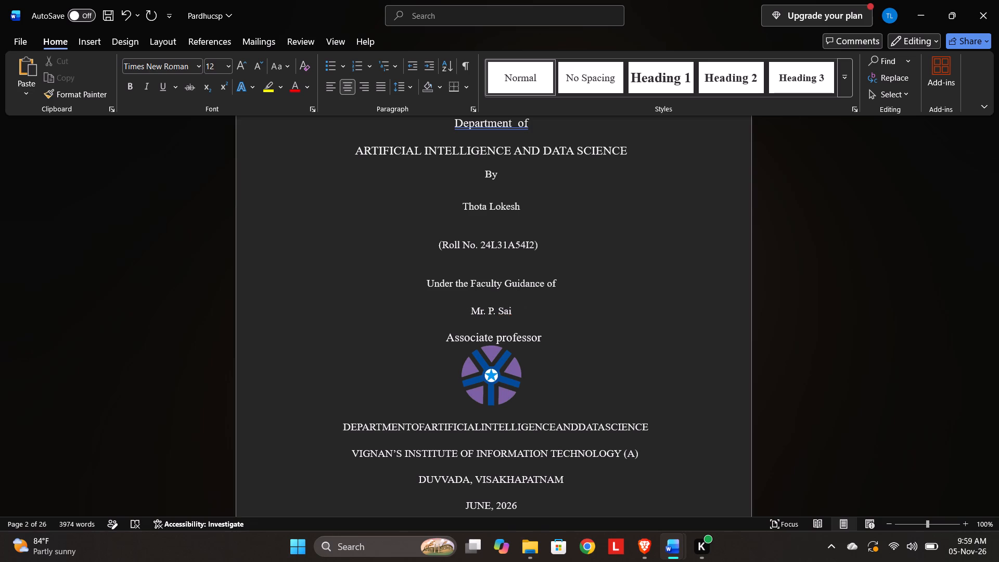
Change the faculty guide's designation on page 2 to "Assistant professor".
click(494, 333)
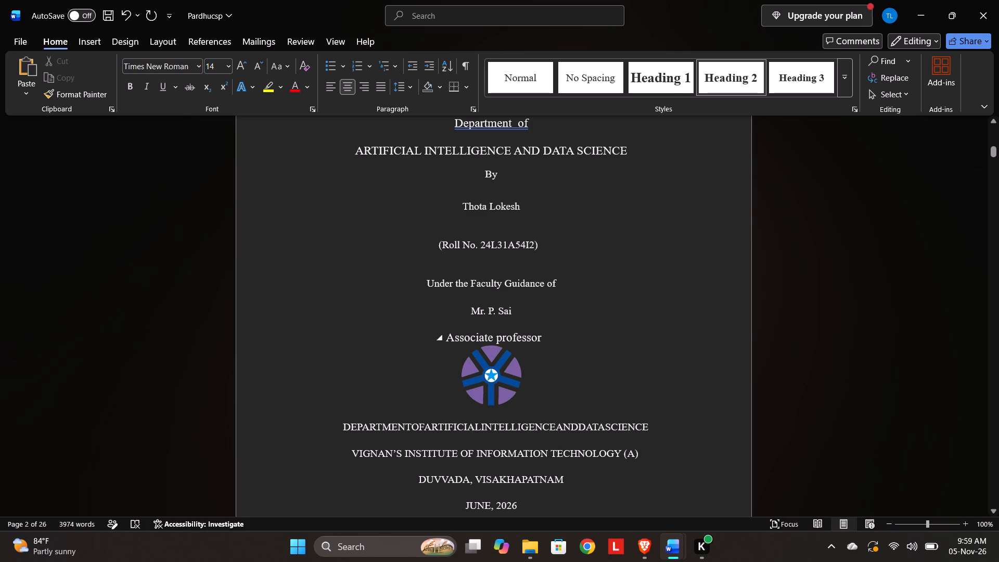
key(BackSpace)
key(BackSpace)
key(BackSpace)
key(BackSpace)
key(BackSpace)
key(BackSpace)
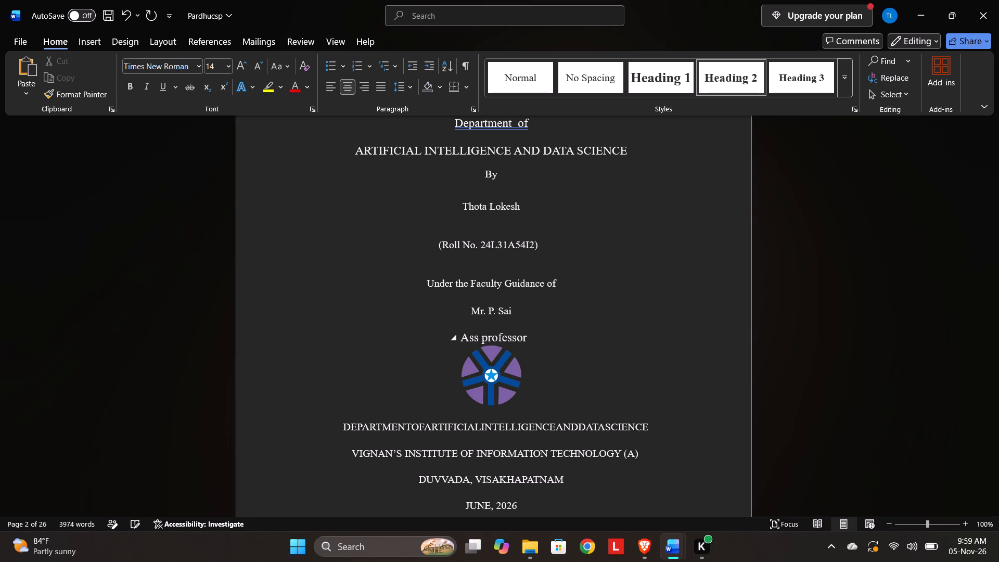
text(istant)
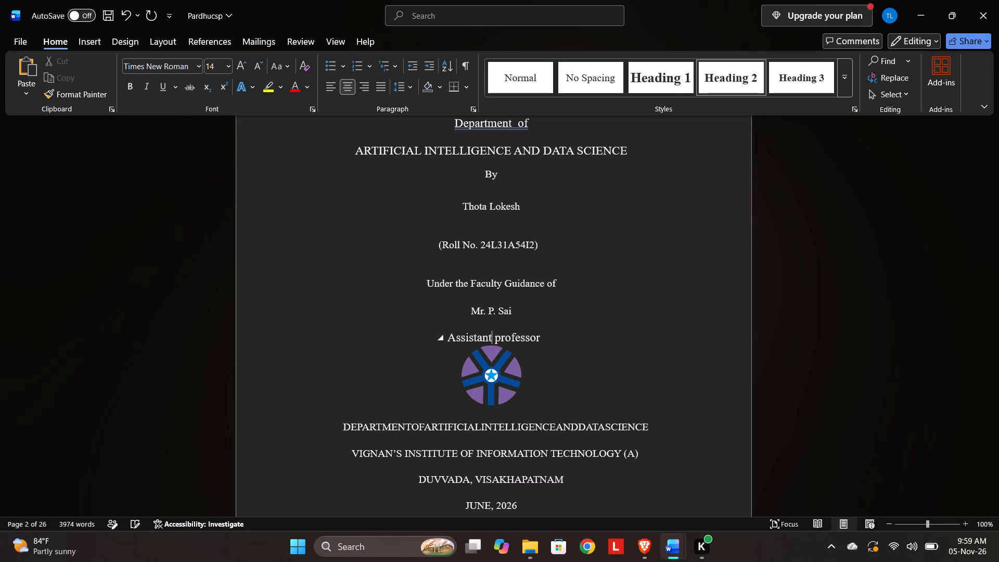
Replace the previous student's name in the opening line of the Student Declaration on page 3 with the new student's name.
scroll(568, 305, down, 1)
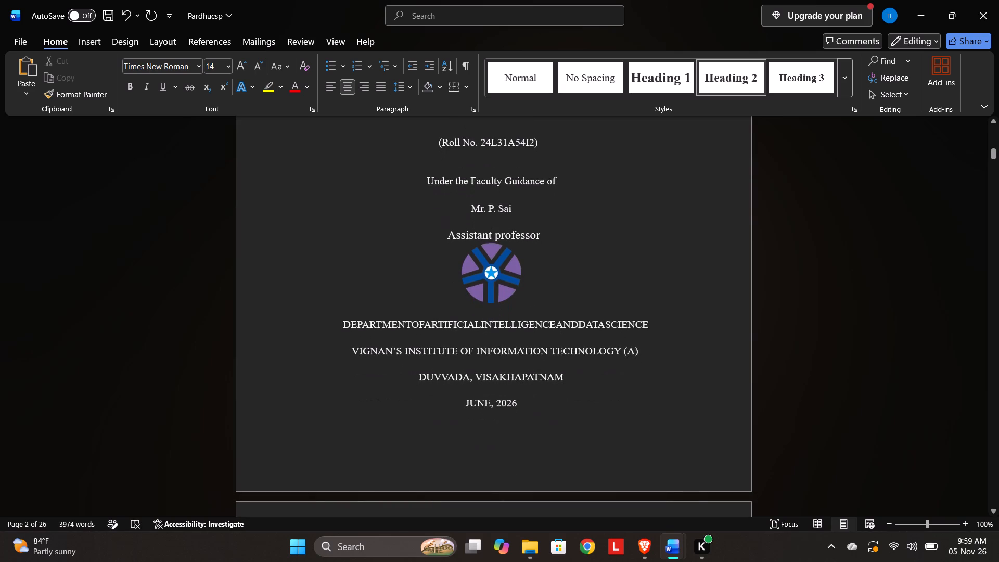
scroll(568, 305, down, 5)
scroll(568, 305, up, 1)
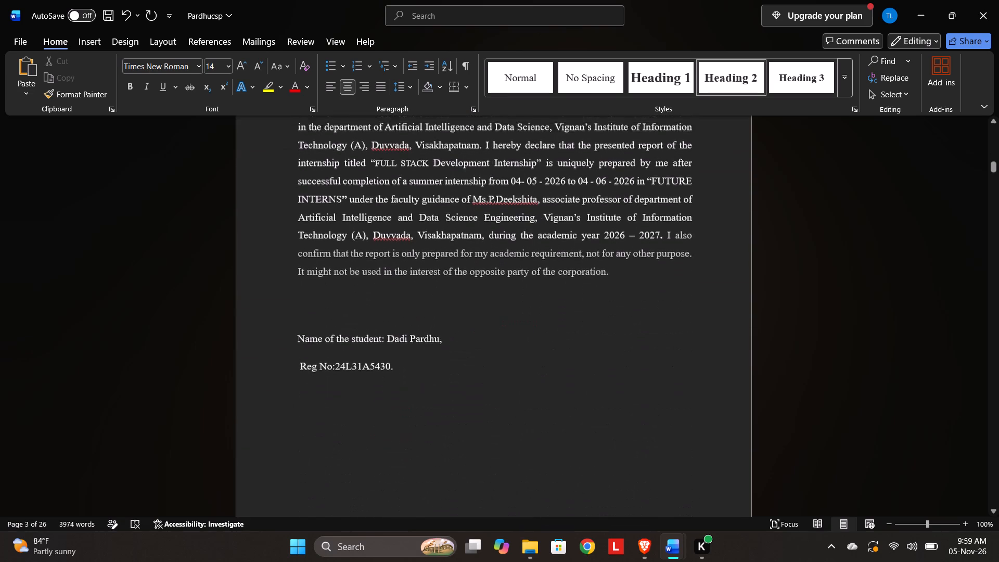
scroll(568, 305, up, 2)
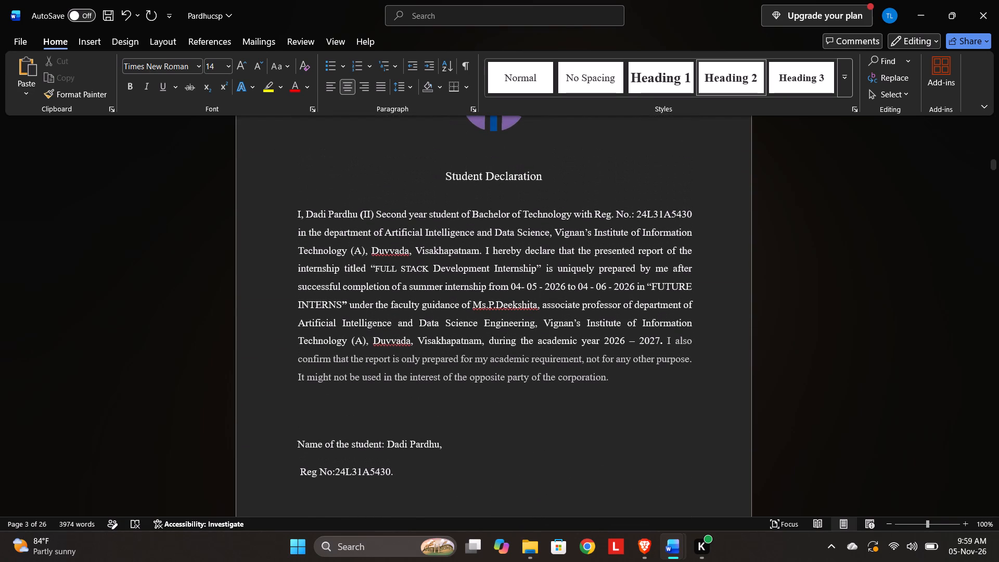
click(357, 219)
key(BackSpace)
key(BackSpace)
key(BackSpace)
key(BackSpace)
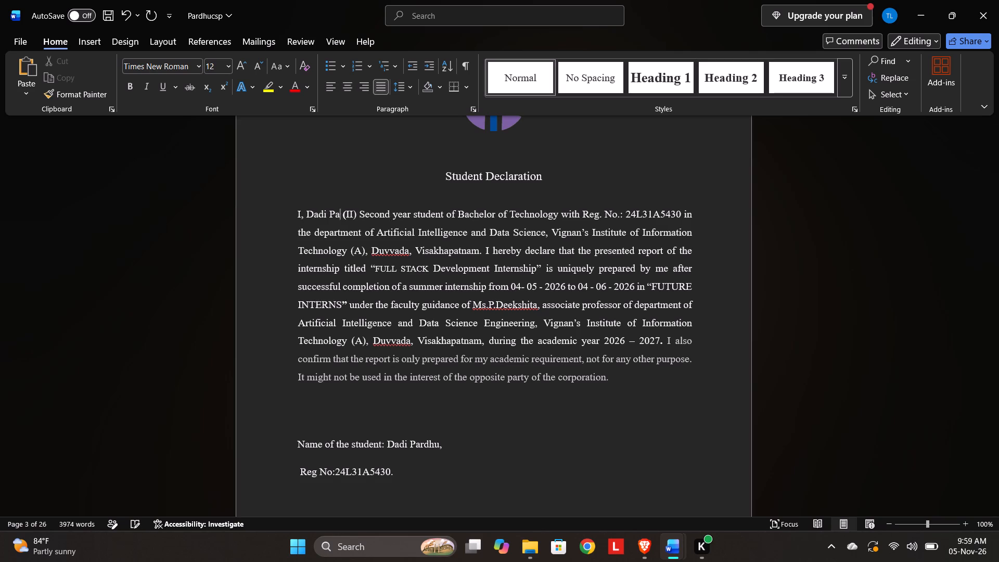
key(BackSpace)
key(BackSpace)
key(BackSpace)
key(BackSpace)
key(BackSpace)
key(BackSpace)
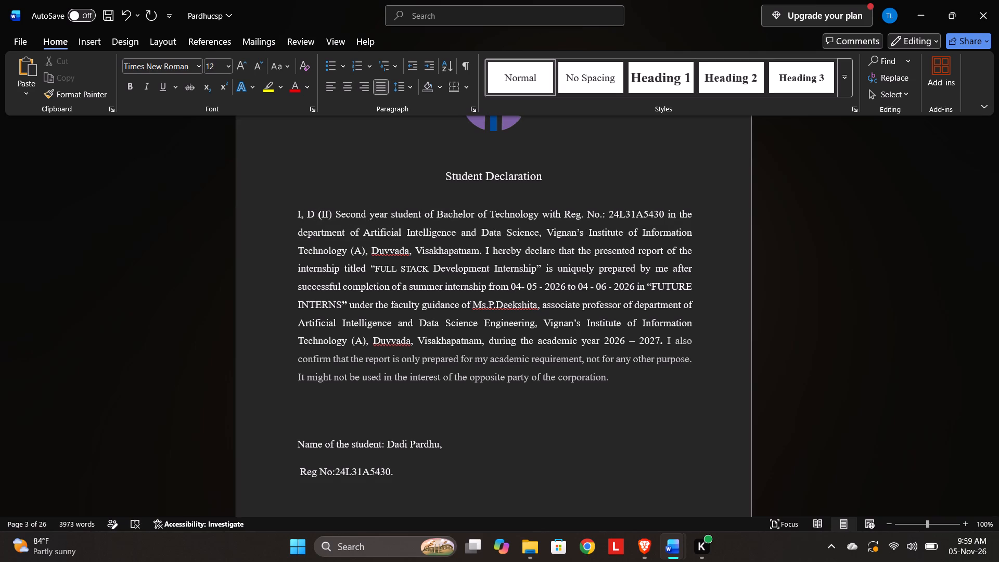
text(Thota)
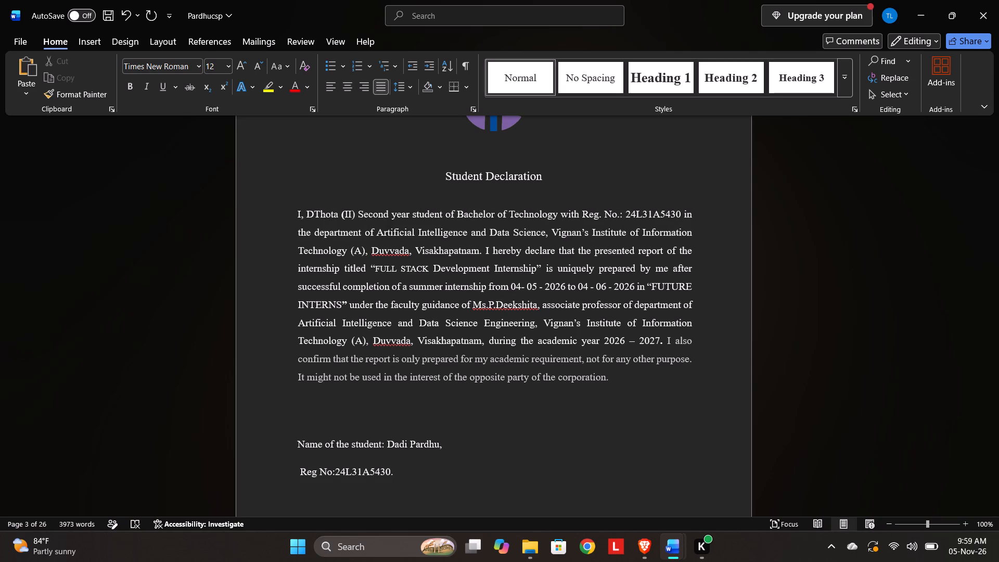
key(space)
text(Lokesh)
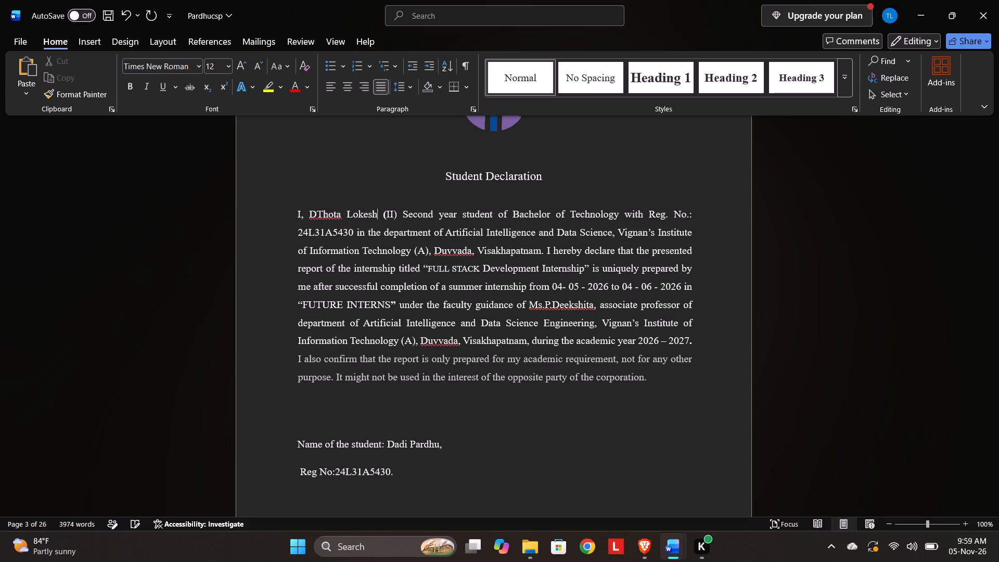
Remove the leftover letter D in front of the new student's name in the declaration's opening line.
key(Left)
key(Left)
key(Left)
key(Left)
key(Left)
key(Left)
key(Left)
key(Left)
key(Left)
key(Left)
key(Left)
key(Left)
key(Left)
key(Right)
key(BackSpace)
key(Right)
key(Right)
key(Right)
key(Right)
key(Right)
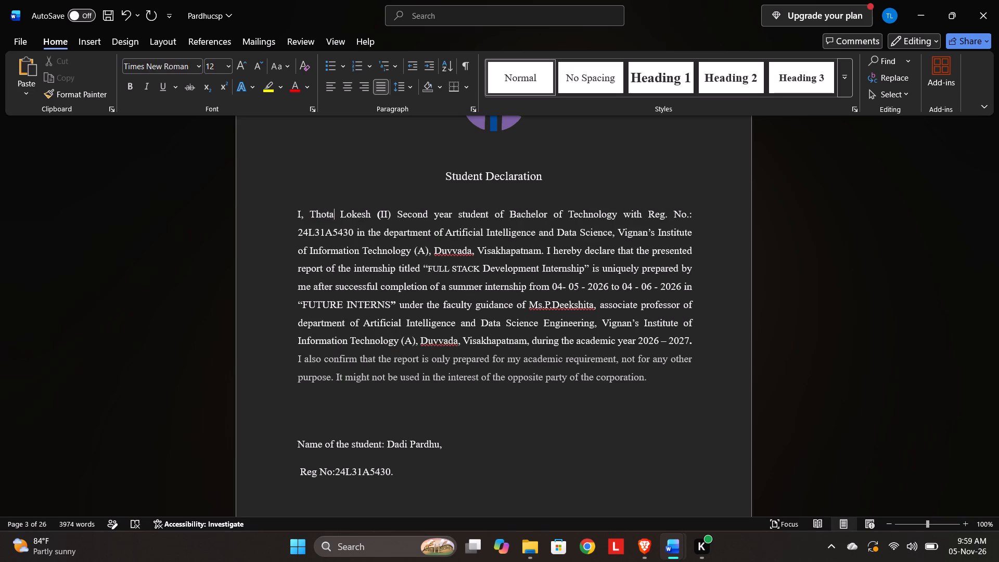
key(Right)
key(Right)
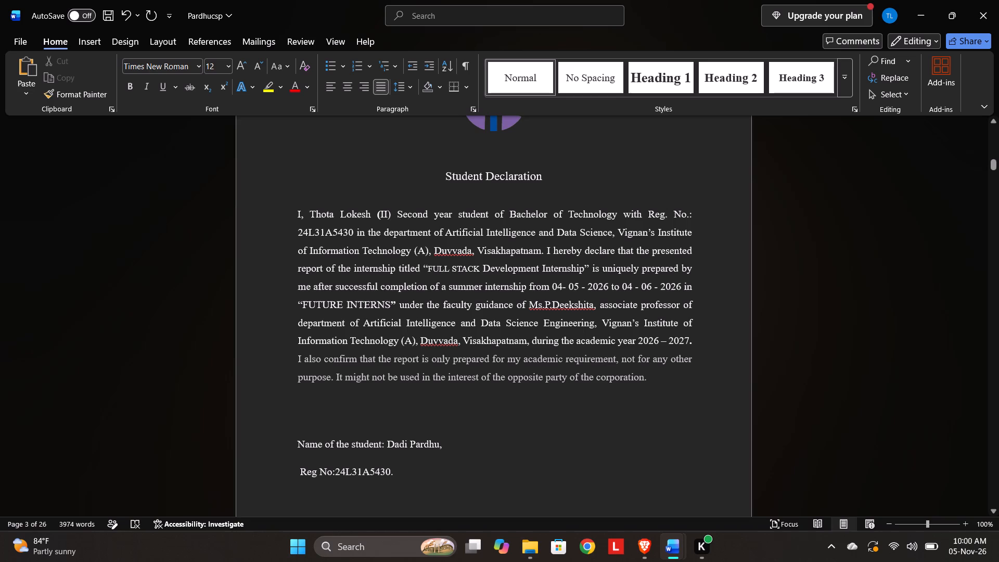
Update the registration number in the declaration paragraph to the new student's number, as given on page 2.
click(351, 234)
key(Left)
key(BackSpace)
key(BackSpace)
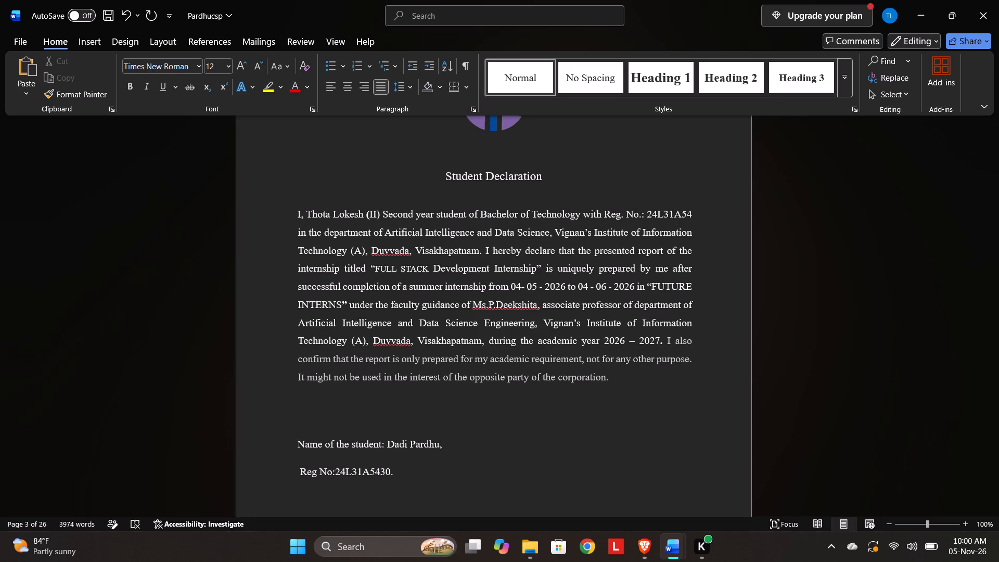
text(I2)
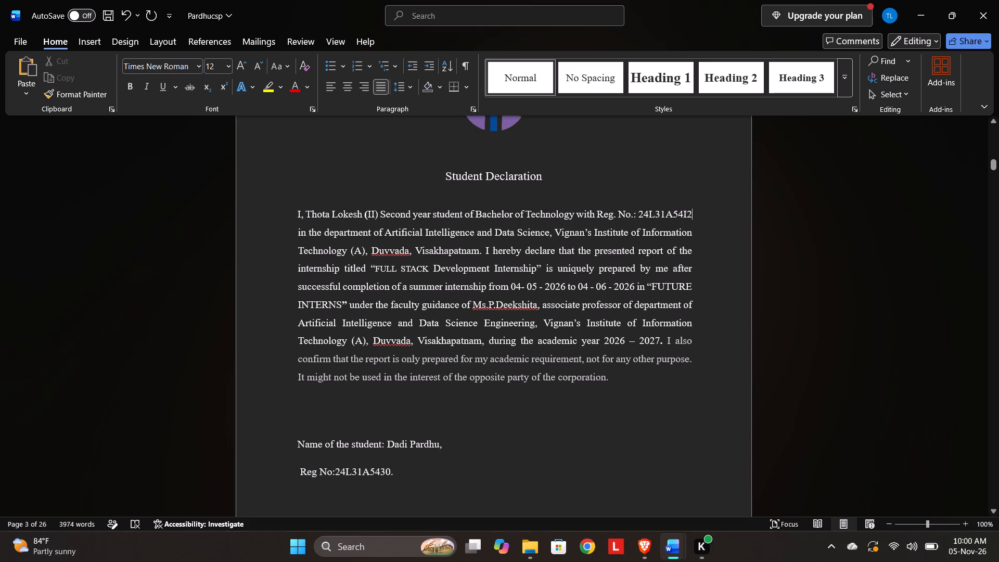
Replace the faculty guide's title and name in the declaration paragraph with "Mr." and the new guide's name, spaced as on page 2.
scroll(406, 240, down, 1)
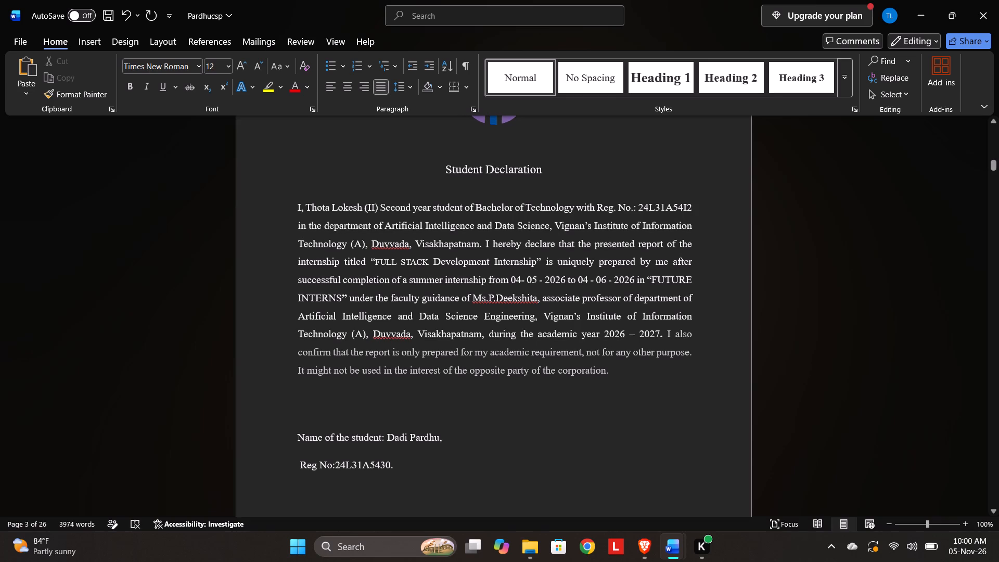
scroll(406, 240, down, 1)
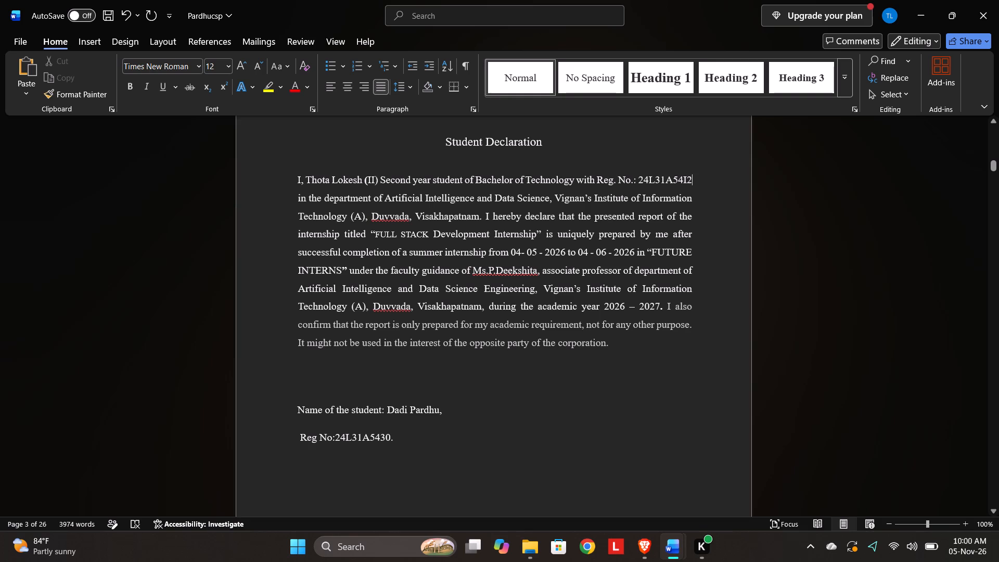
scroll(406, 240, down, 1)
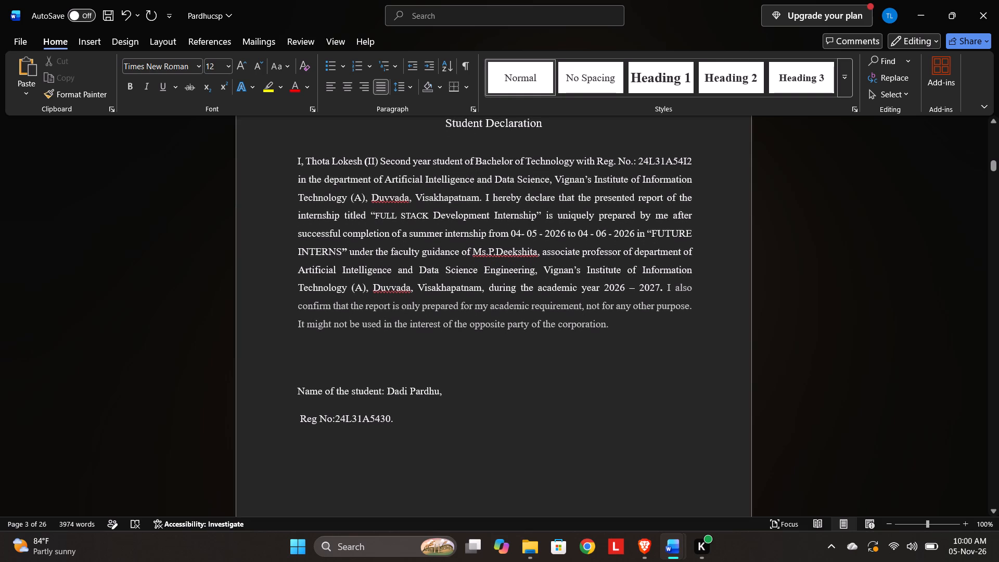
click(537, 253)
key(BackSpace)
key(BackSpace)
key(BackSpace)
key(BackSpace)
key(BackSpace)
key(BackSpace)
key(BackSpace)
key(BackSpace)
key(BackSpace)
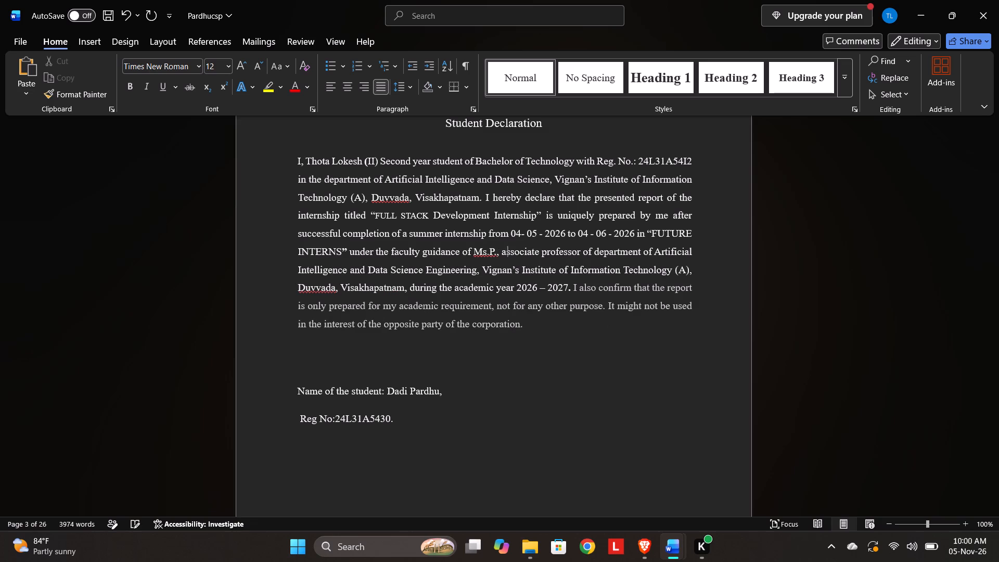
key(BackSpace)
key(BackSpace)
key(BackSpace)
key(BackSpace)
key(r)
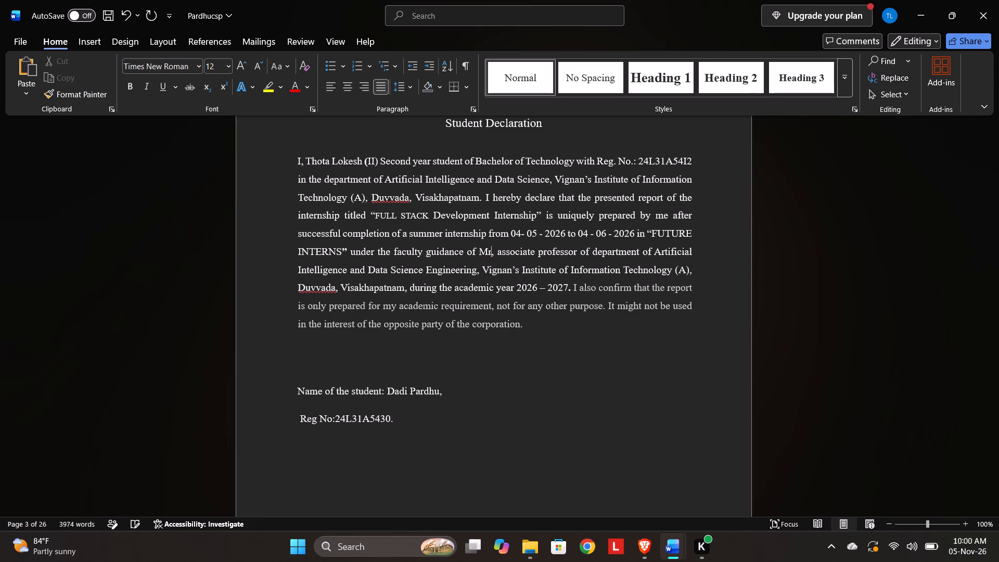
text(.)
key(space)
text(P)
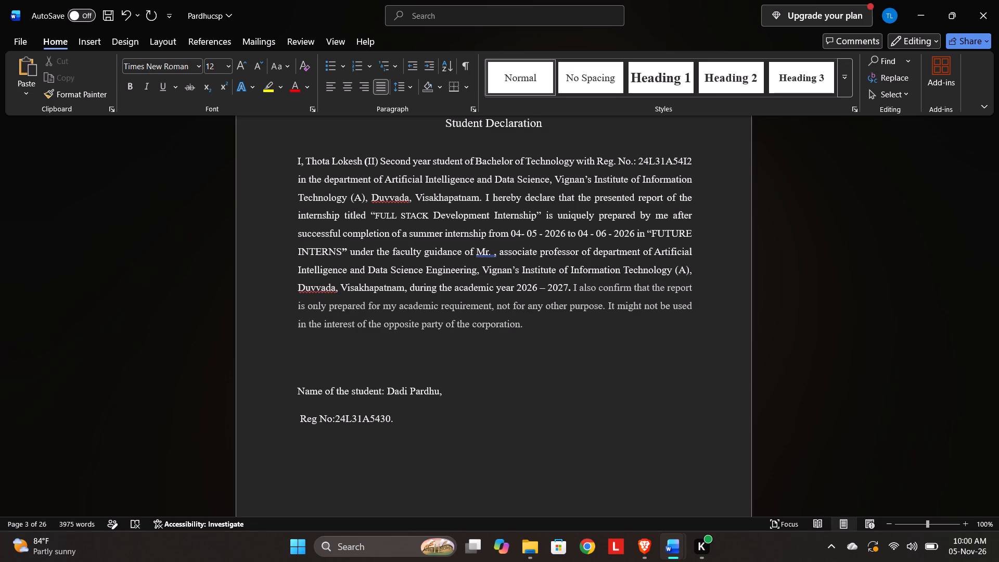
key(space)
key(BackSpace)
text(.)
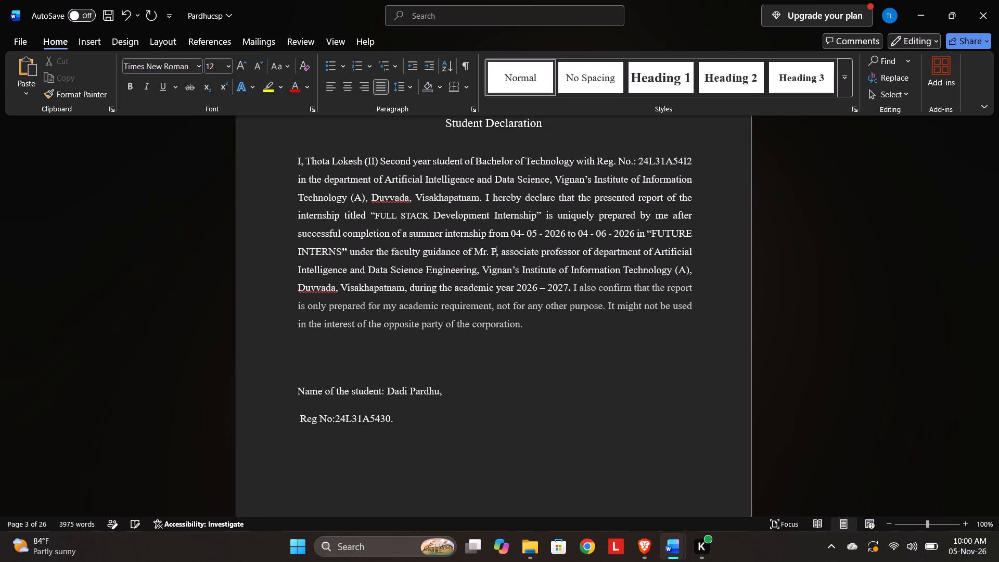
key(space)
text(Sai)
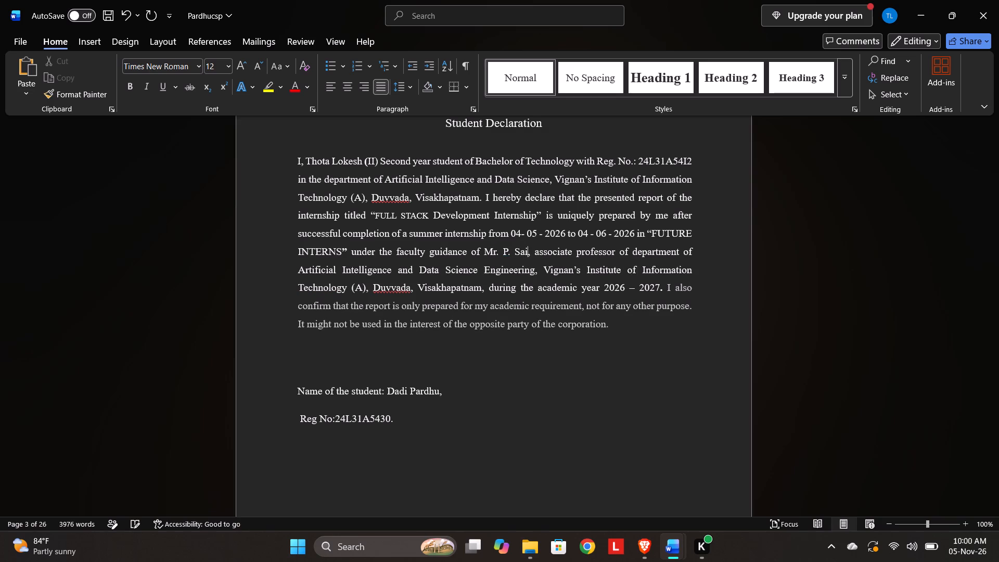
Change the faculty guide's designation in the declaration paragraph to "assistant professor".
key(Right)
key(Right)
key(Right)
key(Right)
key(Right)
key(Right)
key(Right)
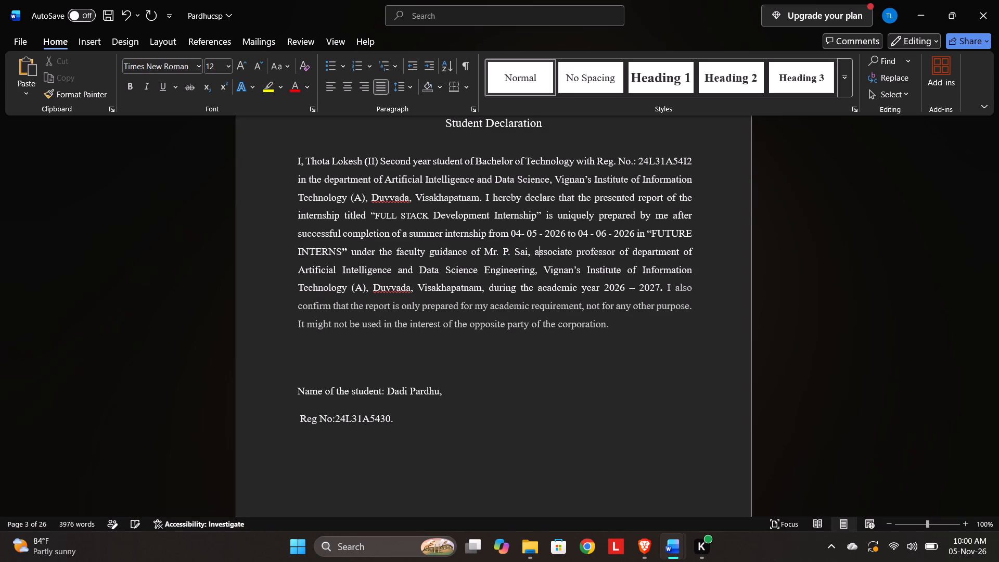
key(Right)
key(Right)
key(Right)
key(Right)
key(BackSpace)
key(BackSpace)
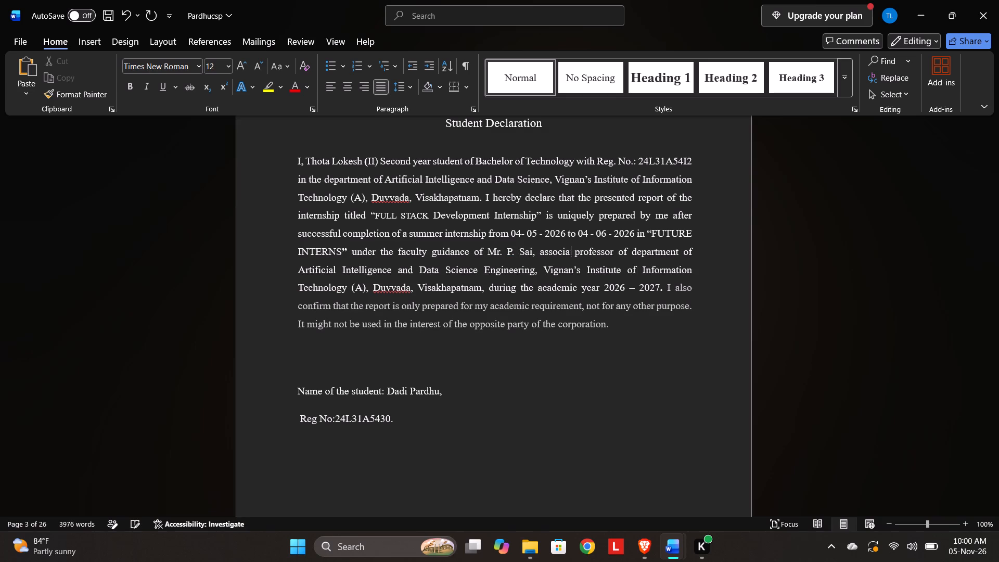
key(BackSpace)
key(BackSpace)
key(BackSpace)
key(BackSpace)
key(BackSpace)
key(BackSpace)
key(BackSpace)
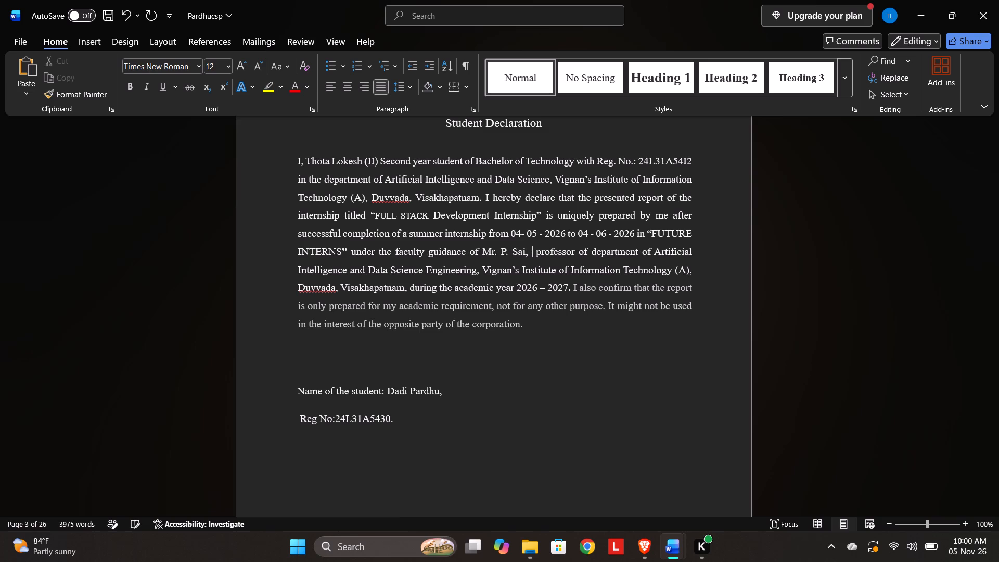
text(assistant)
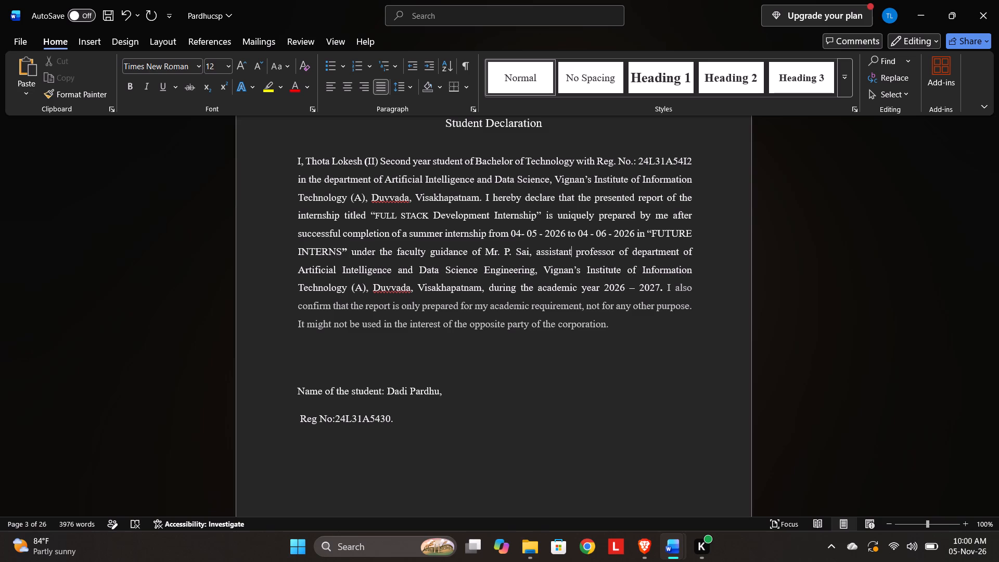
Replace the student's name on the "Name of the student" line below the declaration with the new student's name, keeping the comma.
click(540, 362)
scroll(558, 348, down, 1)
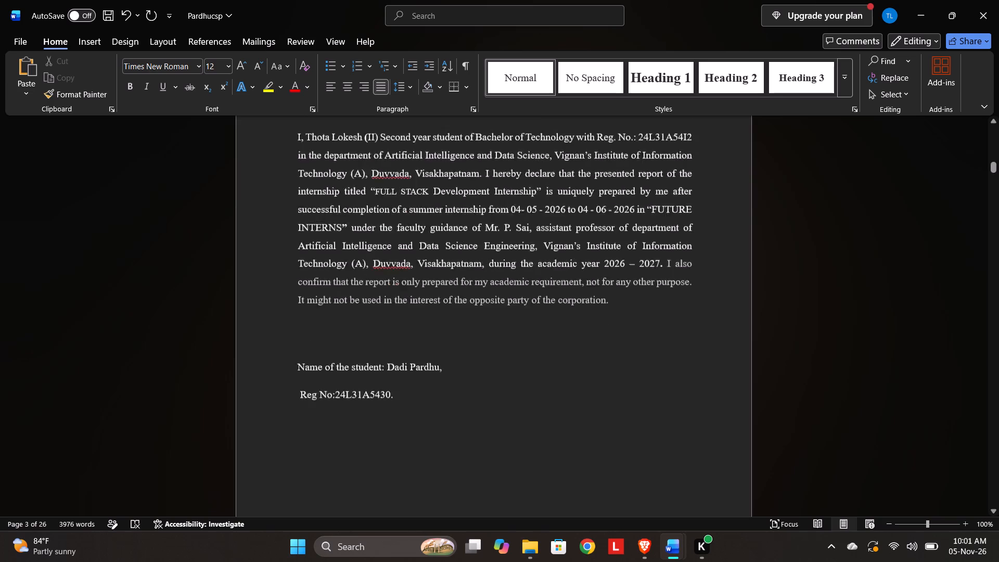
scroll(558, 348, down, 1)
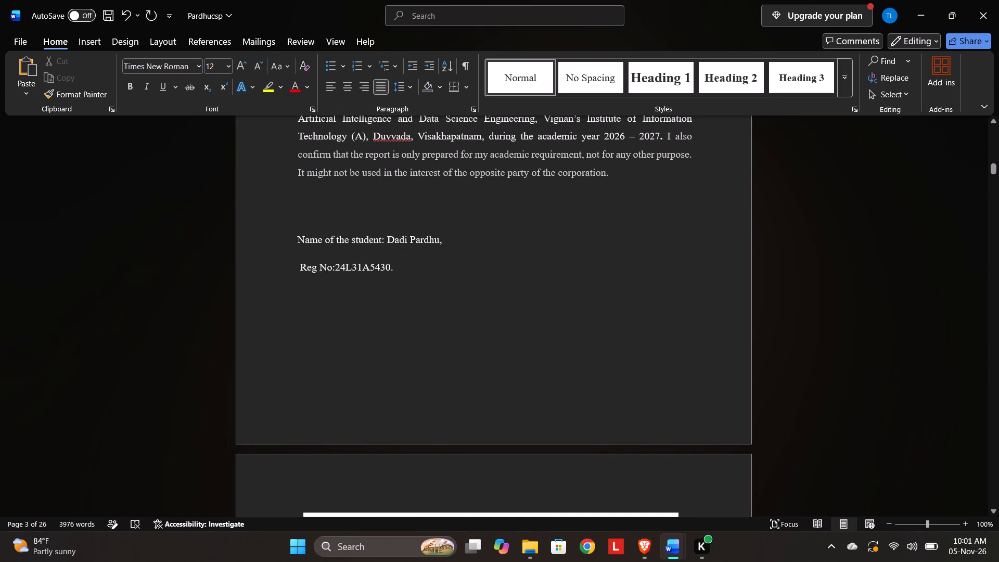
click(439, 239)
key(BackSpace)
key(BackSpace)
key(BackSpace)
key(BackSpace)
key(BackSpace)
key(BackSpace)
key(BackSpace)
key(BackSpace)
key(BackSpace)
key(BackSpace)
key(BackSpace)
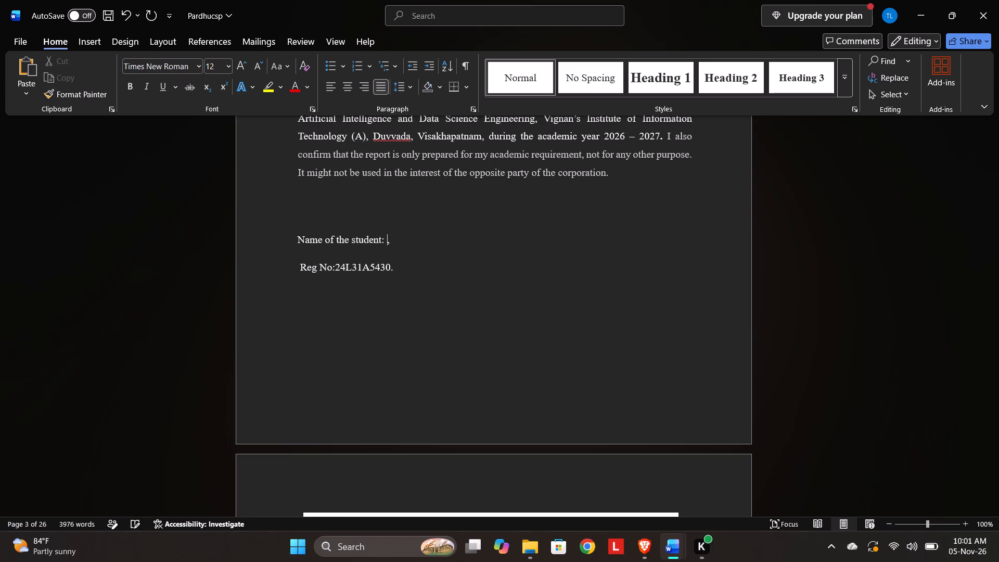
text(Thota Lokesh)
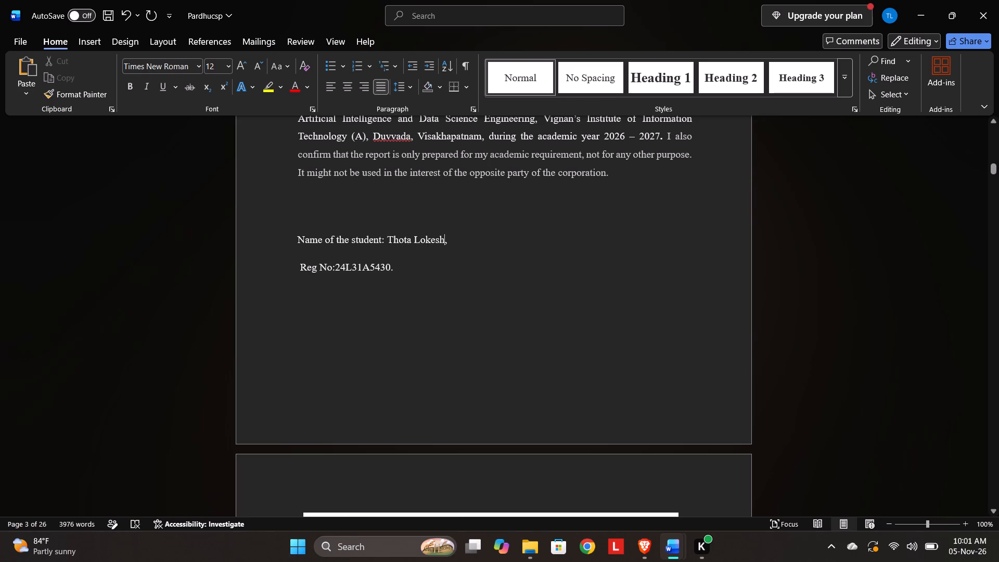
Update the "Reg No" line below the declaration to the new student's registration number, keeping the final period.
click(388, 269)
key(BackSpace)
key(BackSpace)
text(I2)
Replace the student's name in the certificate paragraph on page 4 with the new student's name.
scroll(388, 269, down, 1)
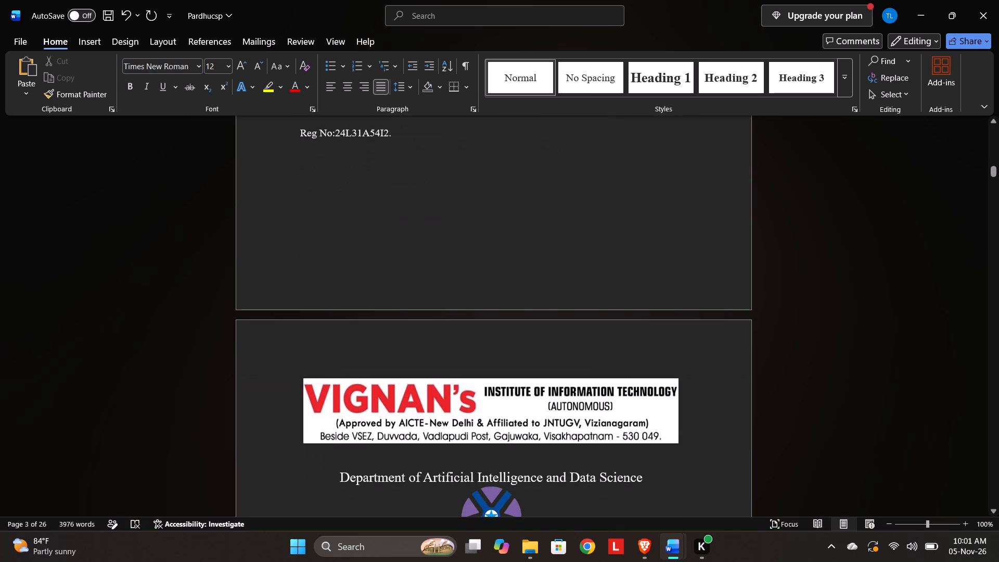
scroll(388, 269, down, 2)
scroll(433, 351, down, 1)
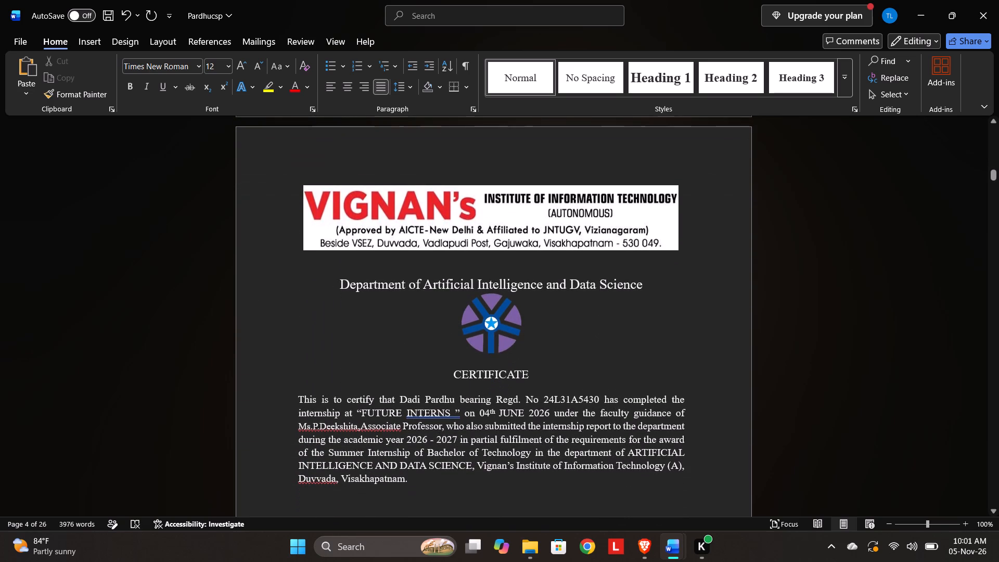
scroll(433, 351, down, 1)
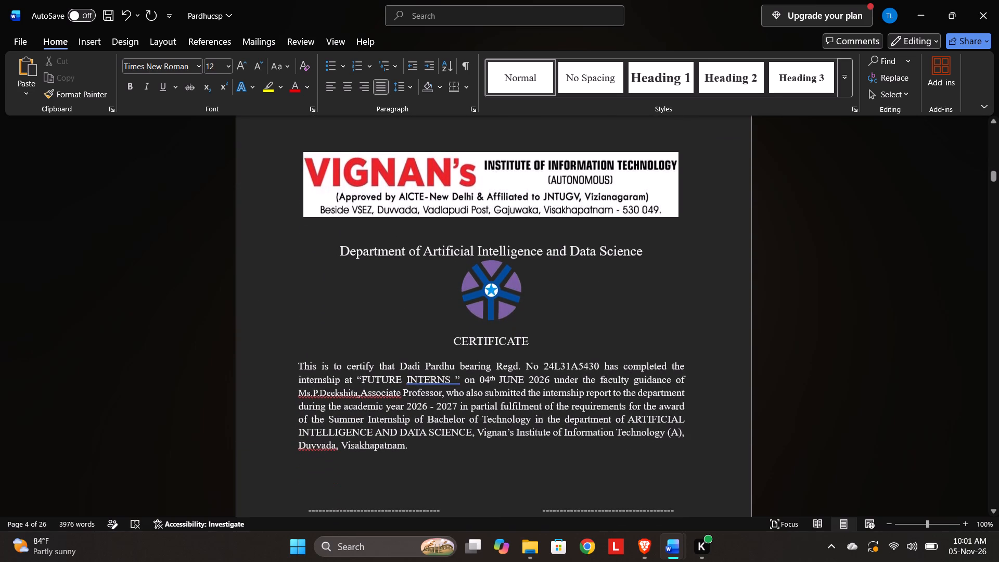
scroll(433, 351, down, 1)
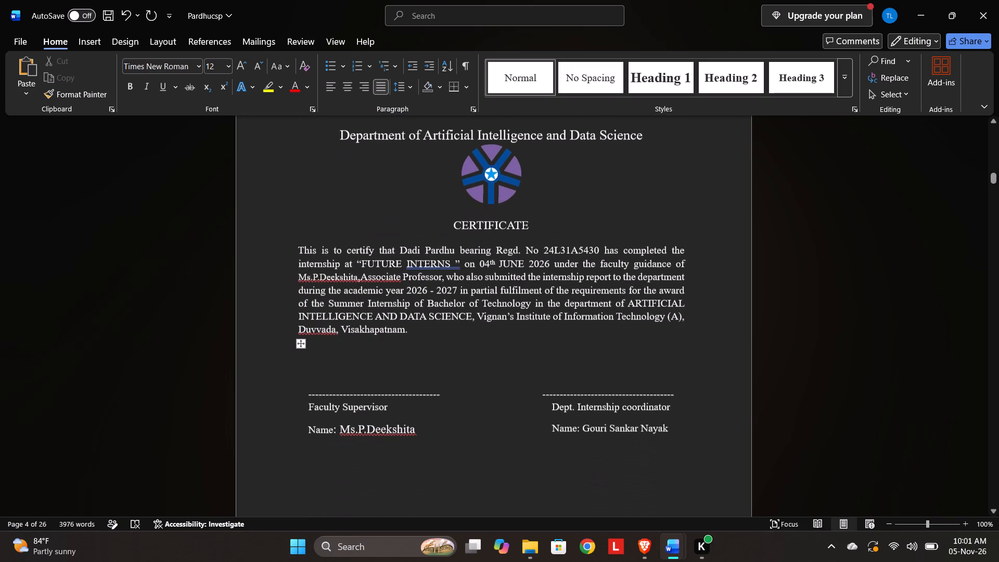
scroll(433, 351, up, 1)
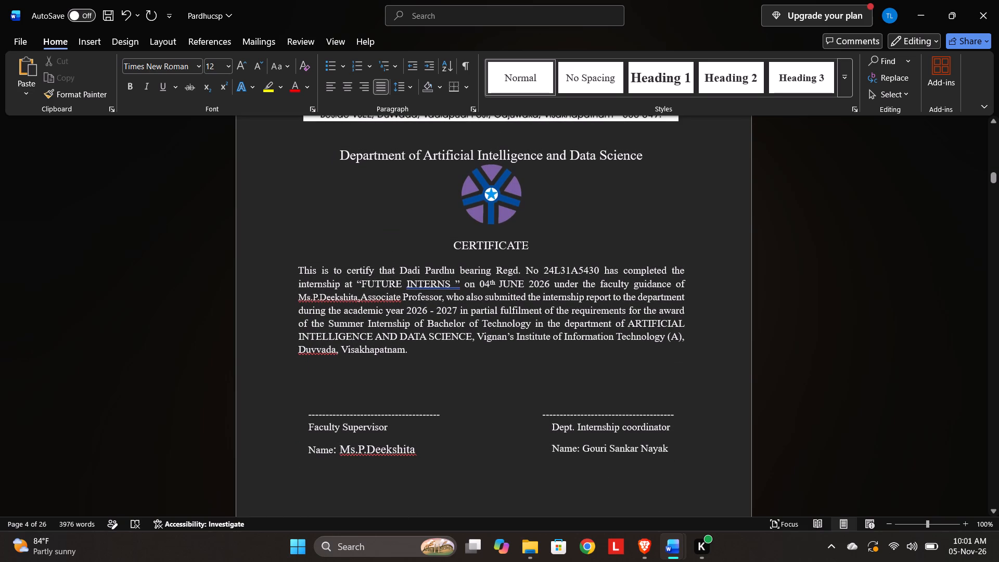
click(454, 272)
key(BackSpace)
key(BackSpace)
key(BackSpace)
key(BackSpace)
key(BackSpace)
key(BackSpace)
key(BackSpace)
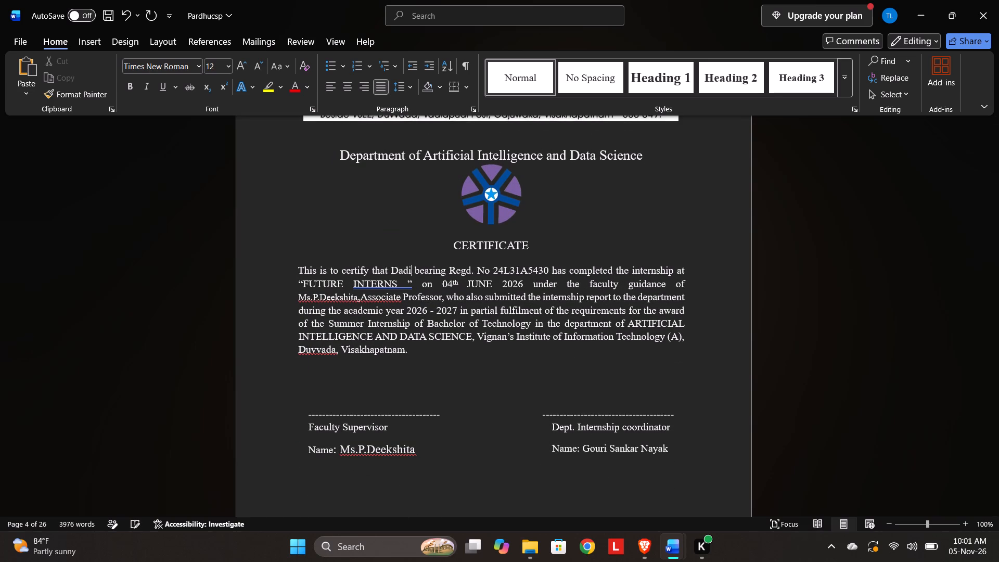
key(BackSpace)
key(BackSpace)
key(BackSpace)
key(BackSpace)
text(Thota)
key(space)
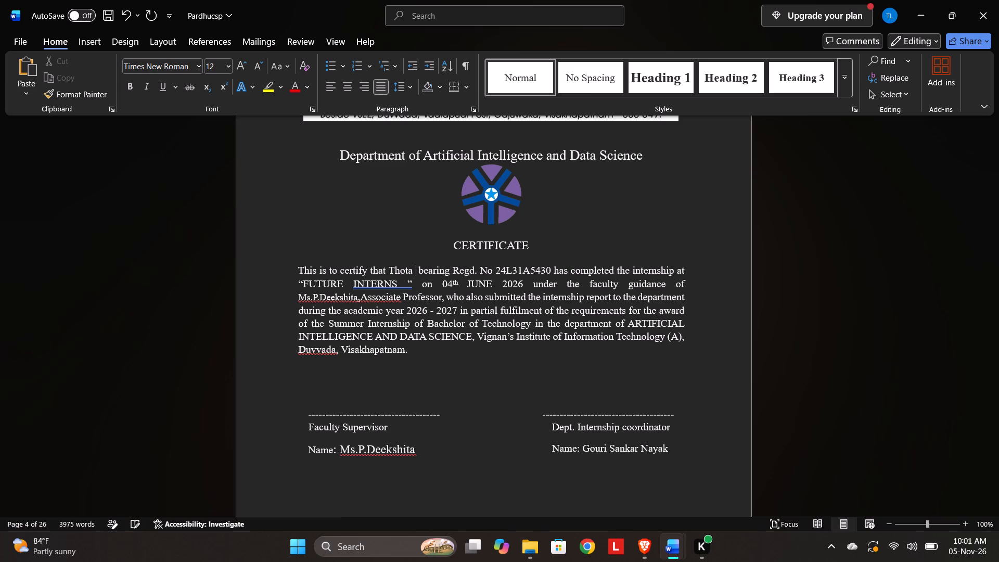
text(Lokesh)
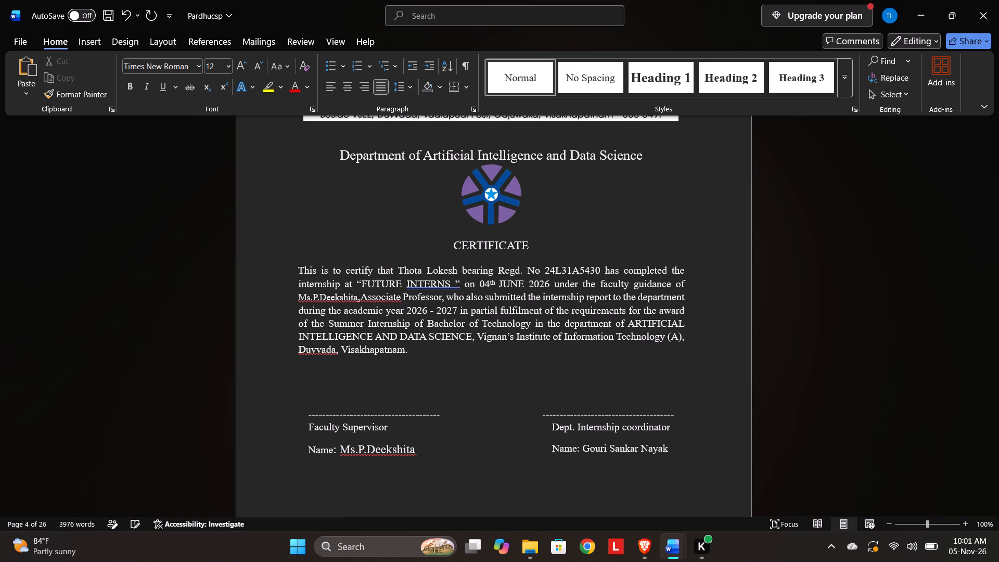
Update the Regd. No in the certificate paragraph to the new student's registration number.
click(599, 271)
key(BackSpace)
key(BackSpace)
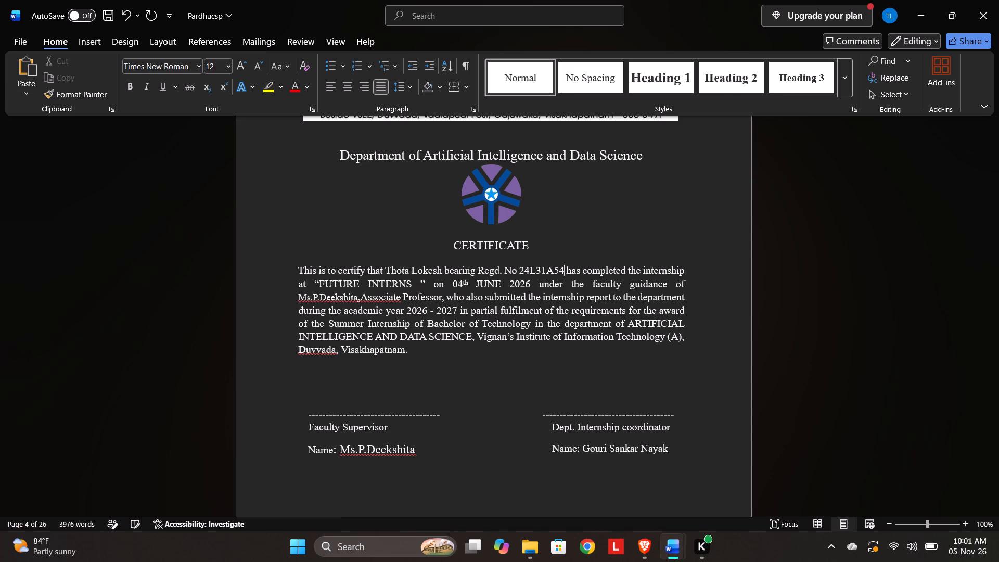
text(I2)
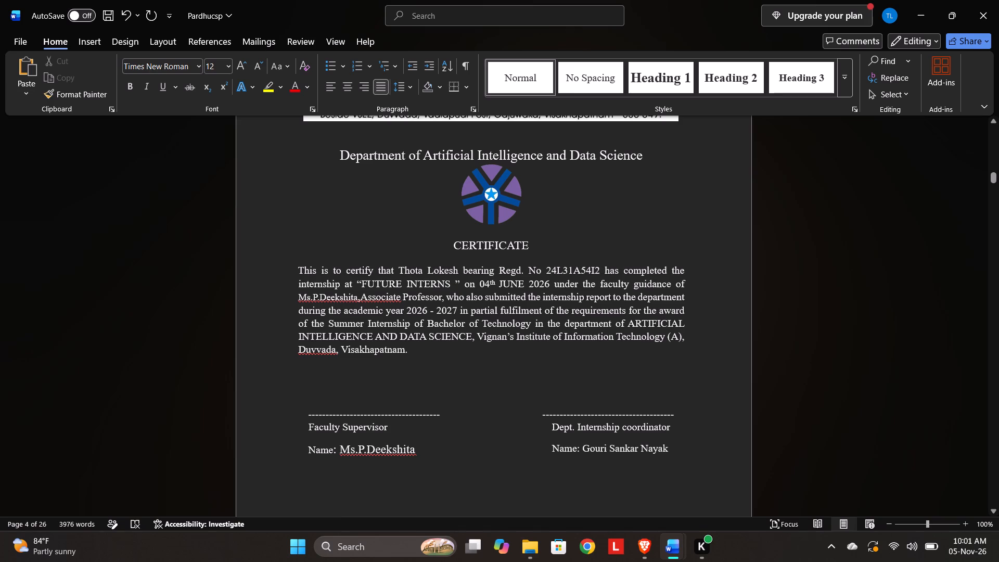
Set the font size of the faculty guide's name after the initial in the certificate paragraph to 12.
click(355, 296)
key(Right)
double_click(353, 297)
click(318, 194)
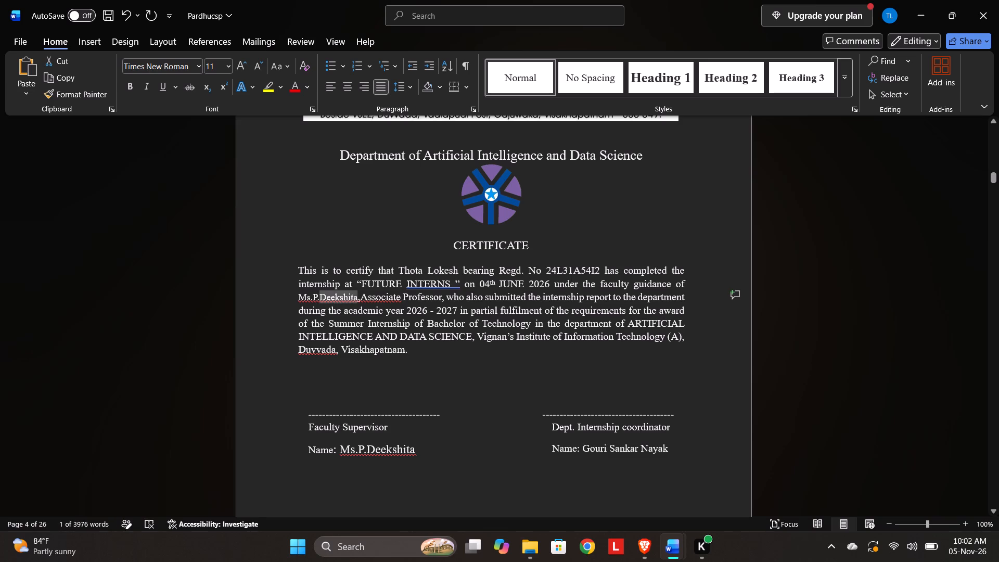
double_click(343, 297)
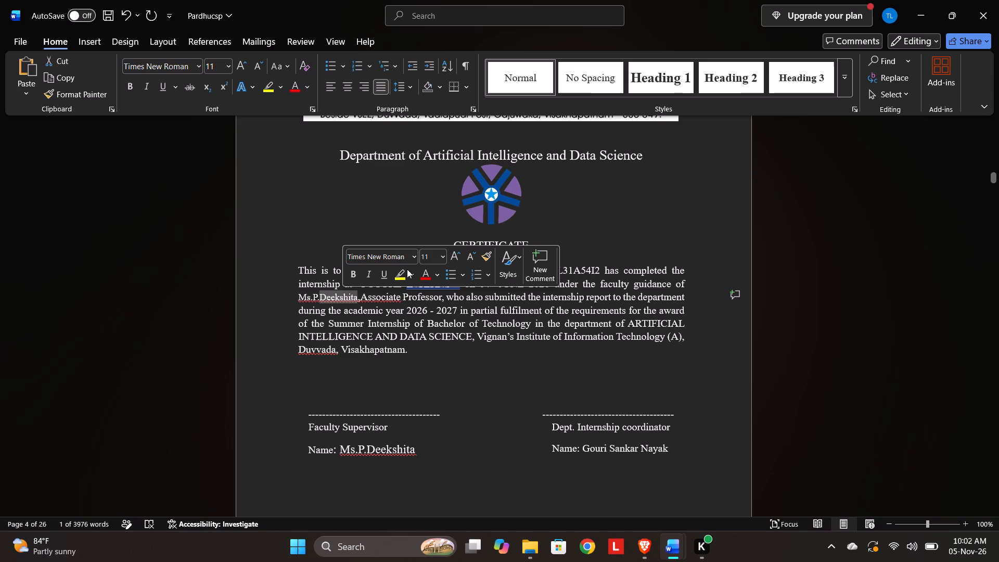
click(443, 260)
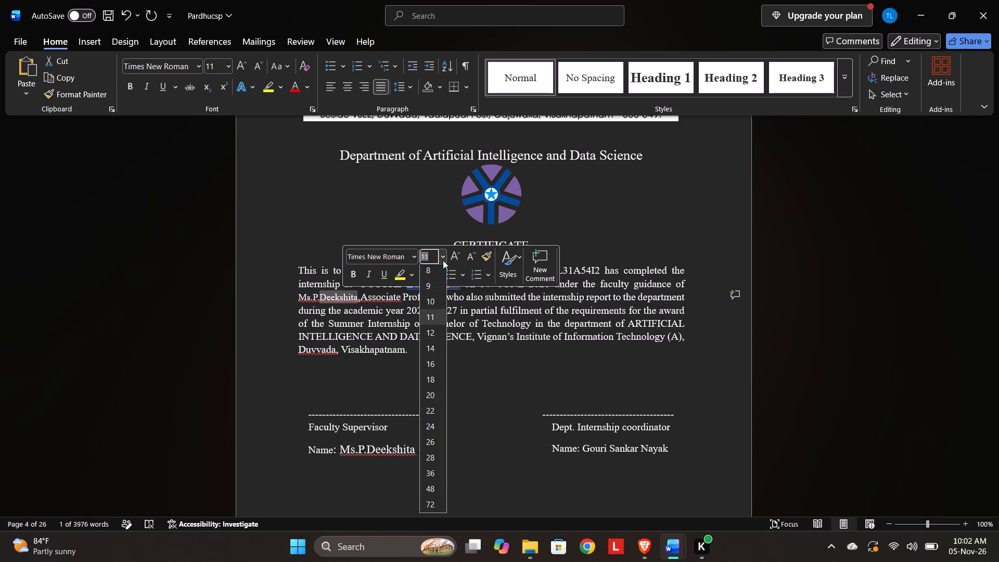
click(433, 336)
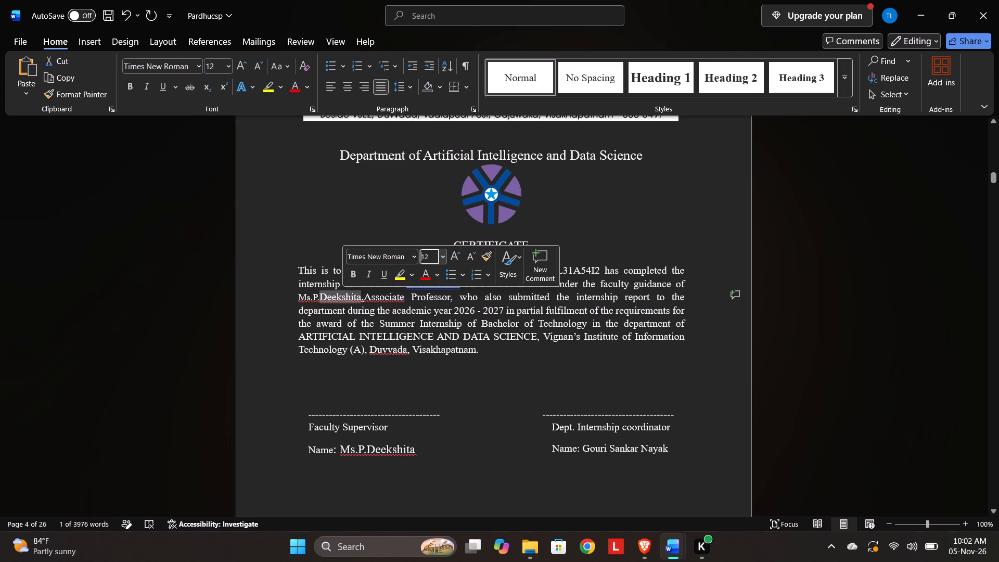
click(309, 246)
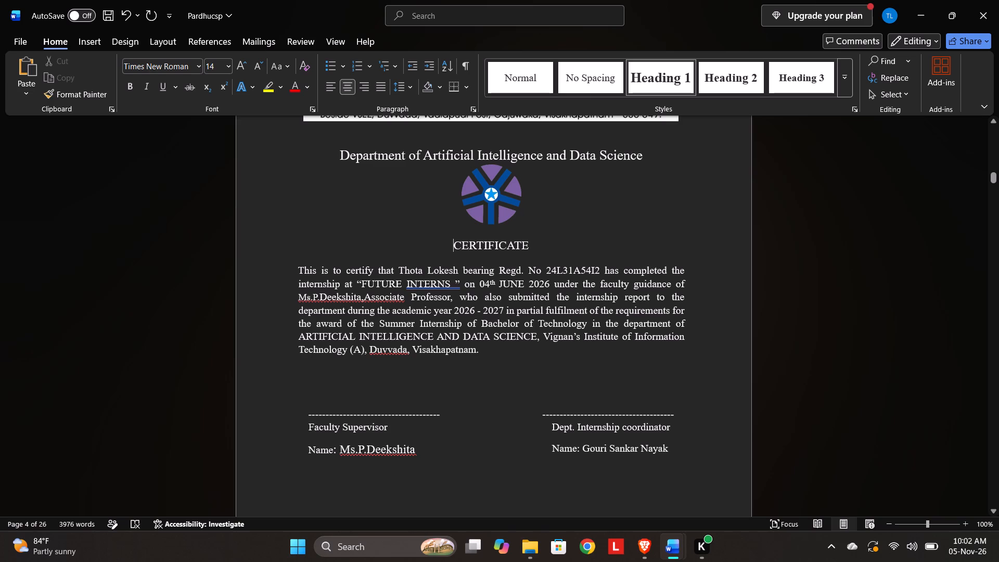
Check the font size of the remaining text in the certificate paragraph.
drag(367, 298, 395, 303)
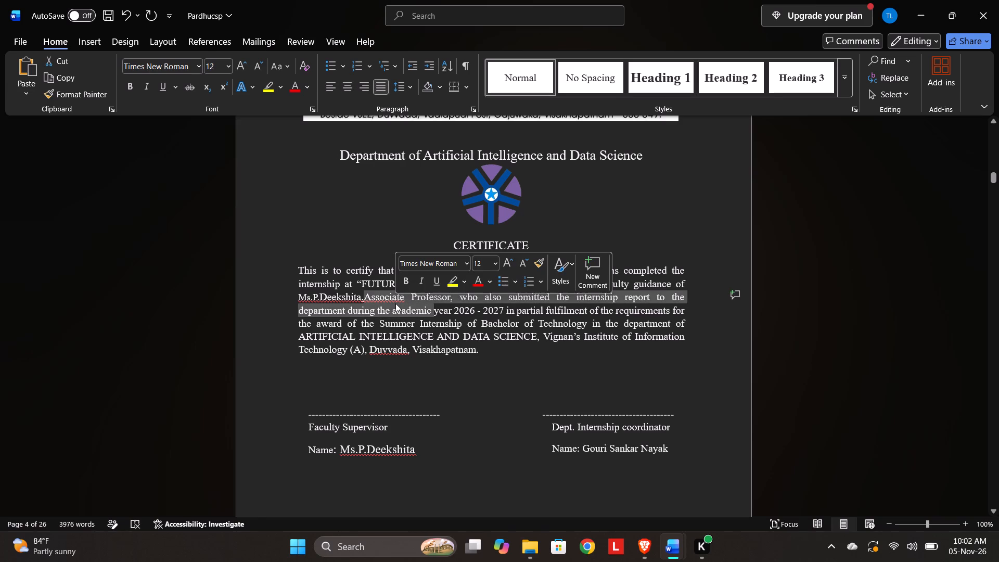
click(336, 194)
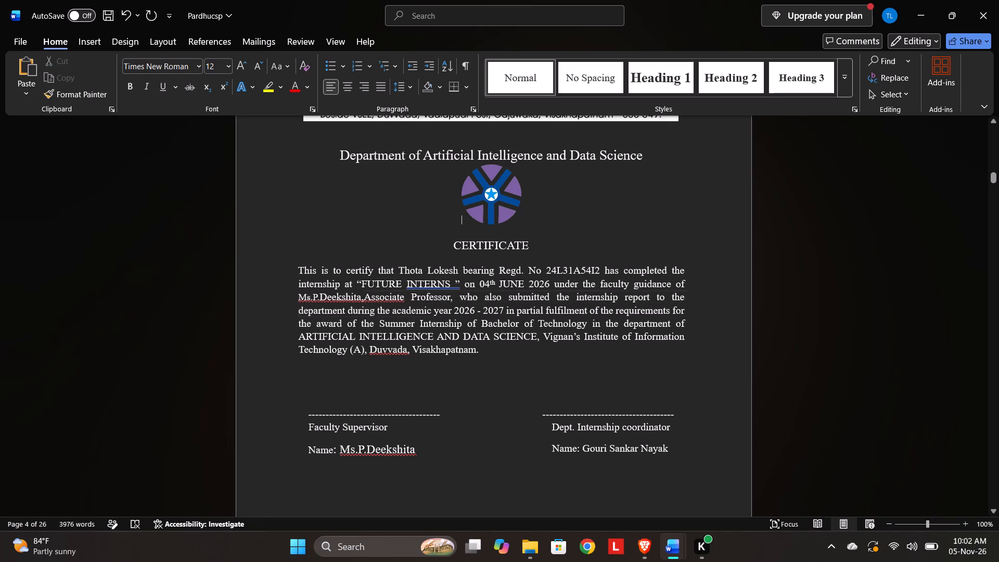
double_click(441, 311)
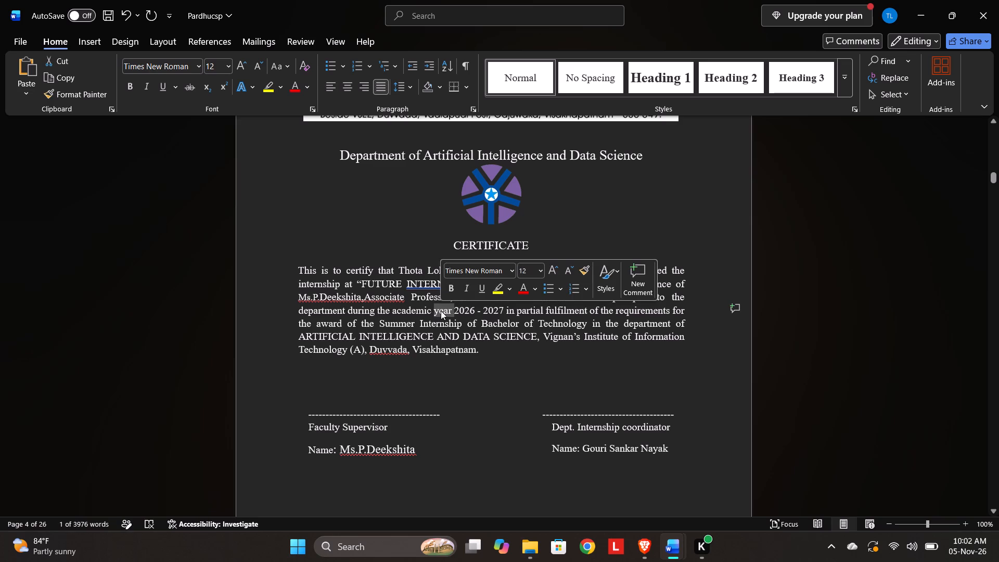
double_click(449, 329)
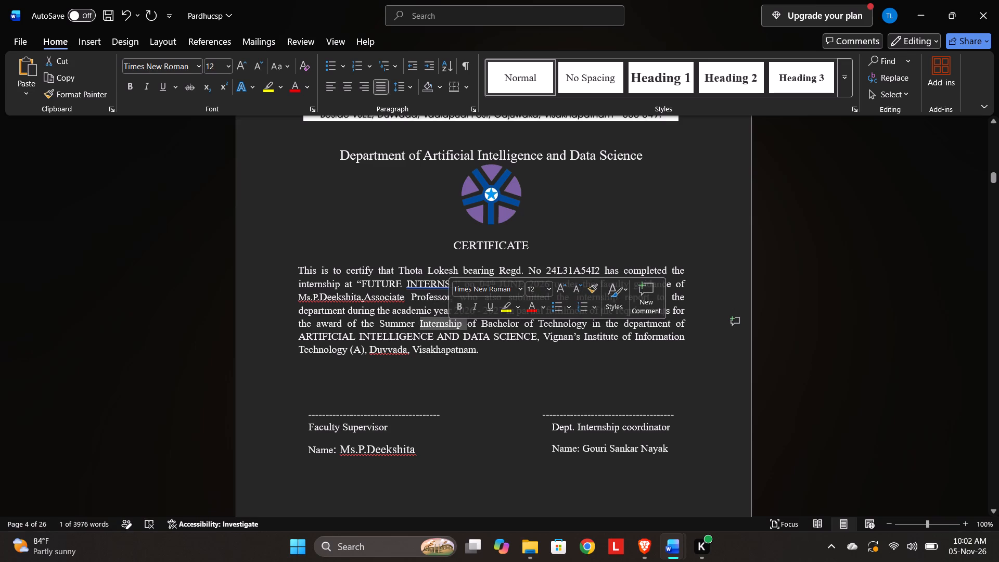
double_click(455, 336)
click(486, 372)
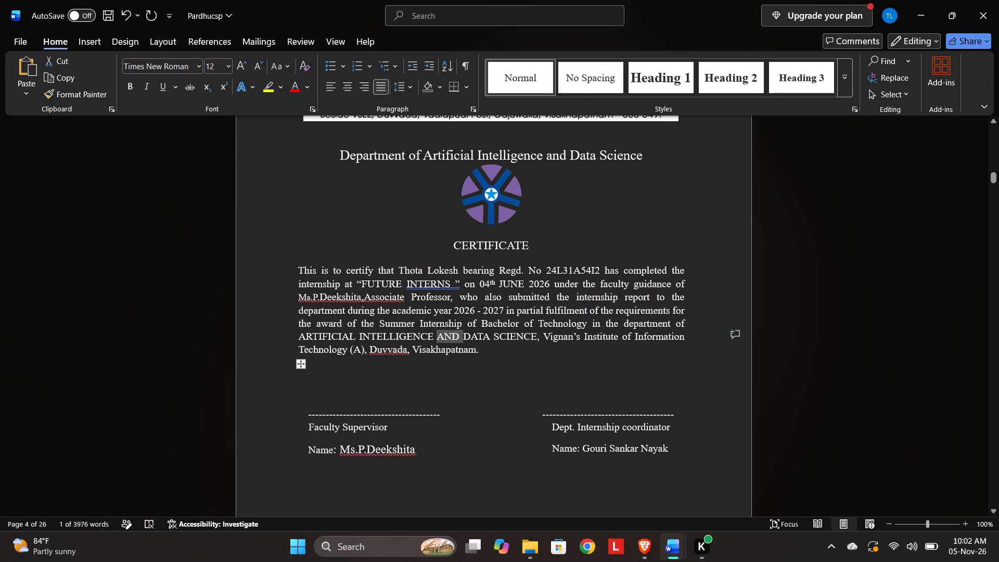
drag(479, 350, 336, 288)
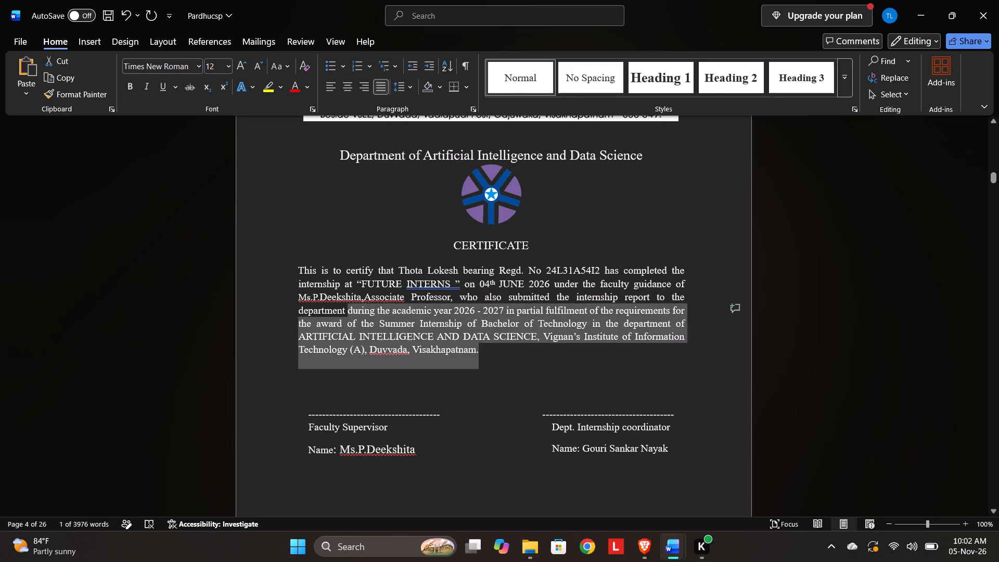
drag(336, 288, 289, 248)
click(267, 268)
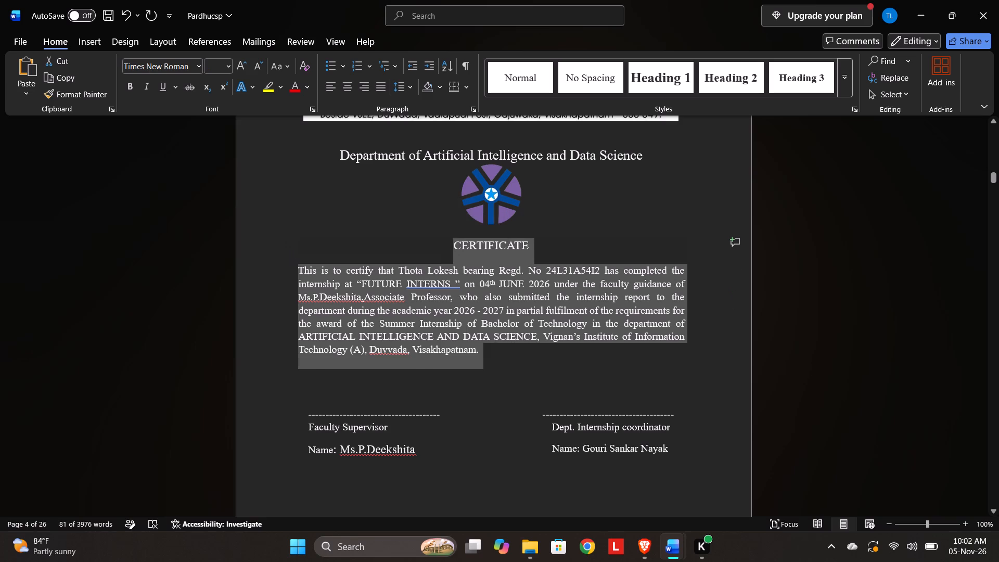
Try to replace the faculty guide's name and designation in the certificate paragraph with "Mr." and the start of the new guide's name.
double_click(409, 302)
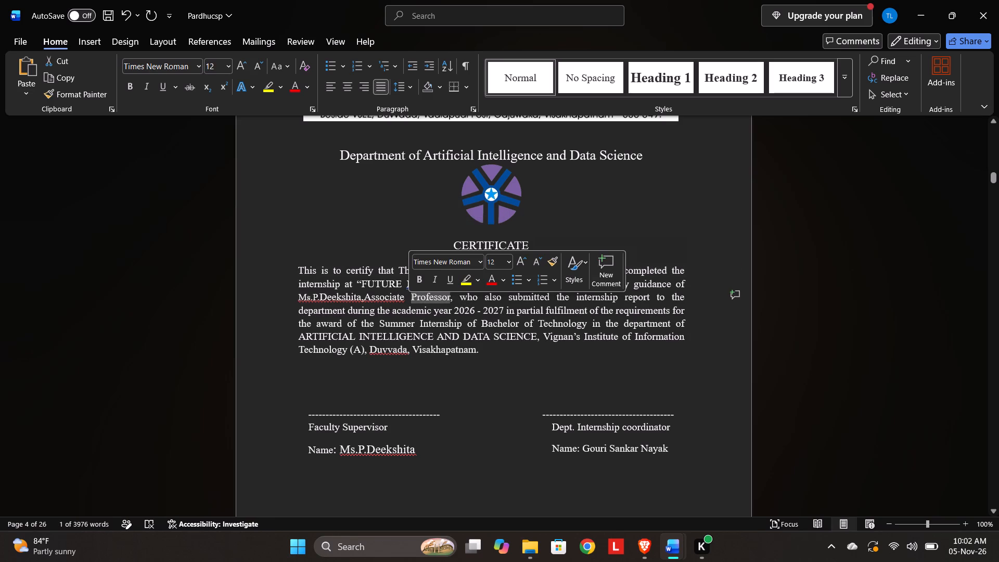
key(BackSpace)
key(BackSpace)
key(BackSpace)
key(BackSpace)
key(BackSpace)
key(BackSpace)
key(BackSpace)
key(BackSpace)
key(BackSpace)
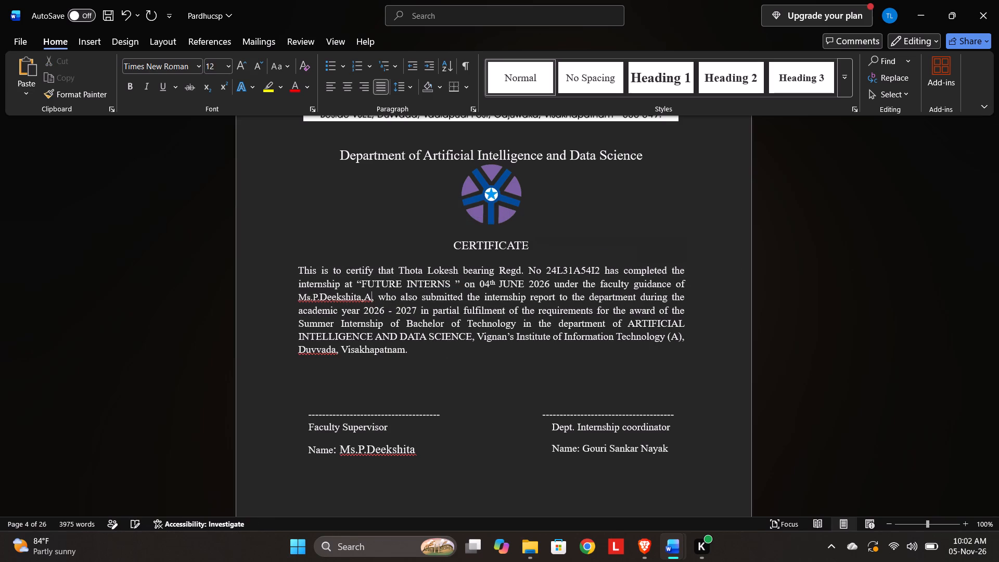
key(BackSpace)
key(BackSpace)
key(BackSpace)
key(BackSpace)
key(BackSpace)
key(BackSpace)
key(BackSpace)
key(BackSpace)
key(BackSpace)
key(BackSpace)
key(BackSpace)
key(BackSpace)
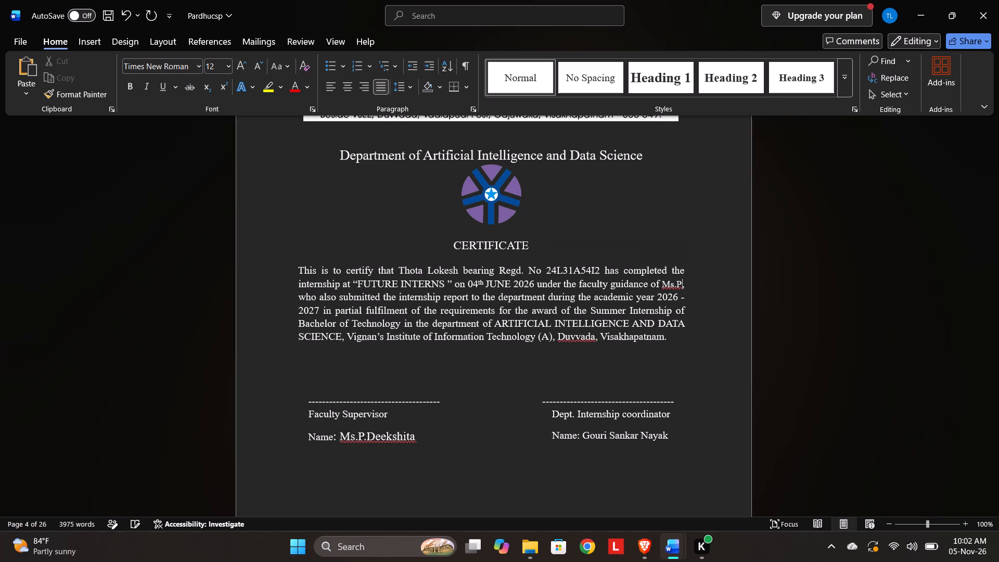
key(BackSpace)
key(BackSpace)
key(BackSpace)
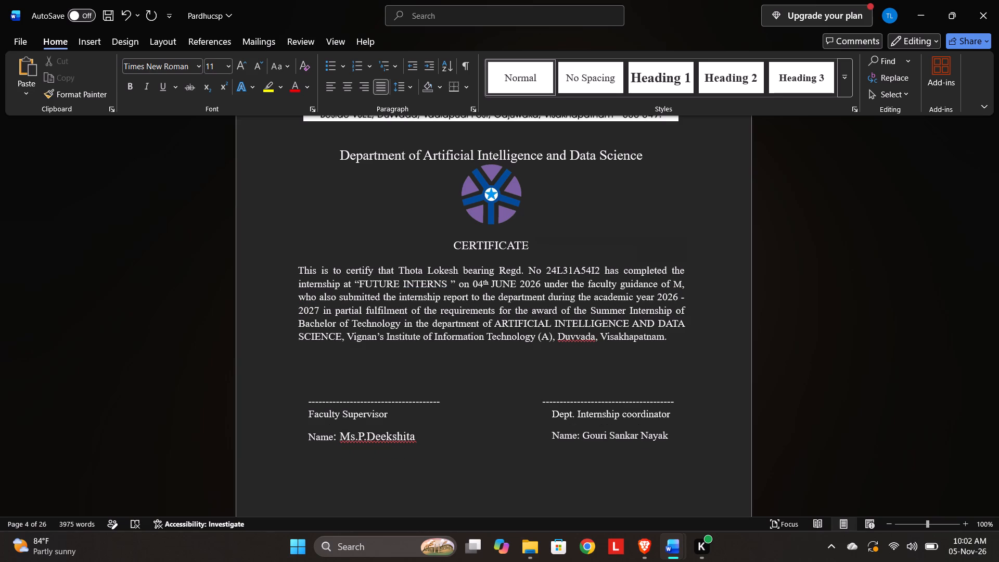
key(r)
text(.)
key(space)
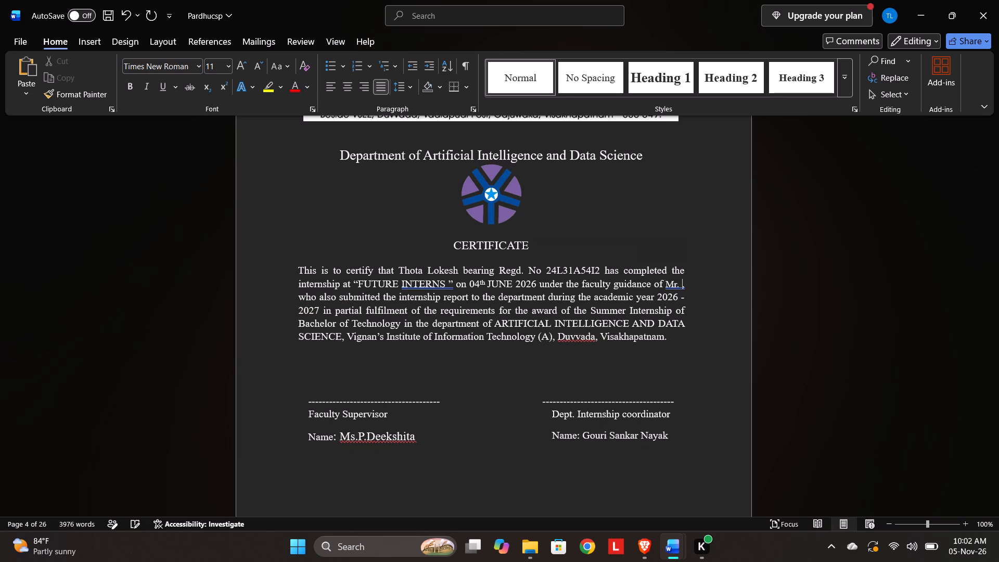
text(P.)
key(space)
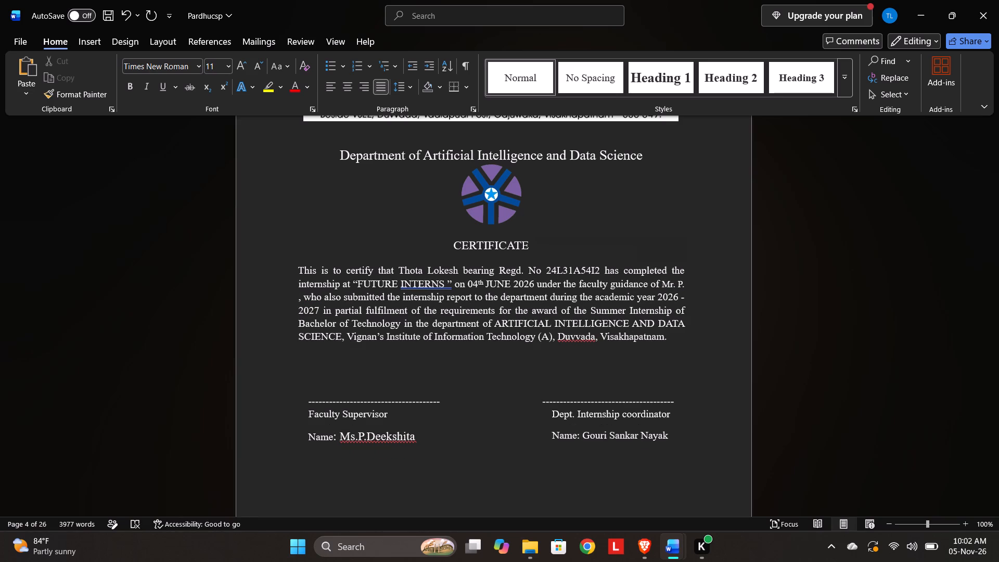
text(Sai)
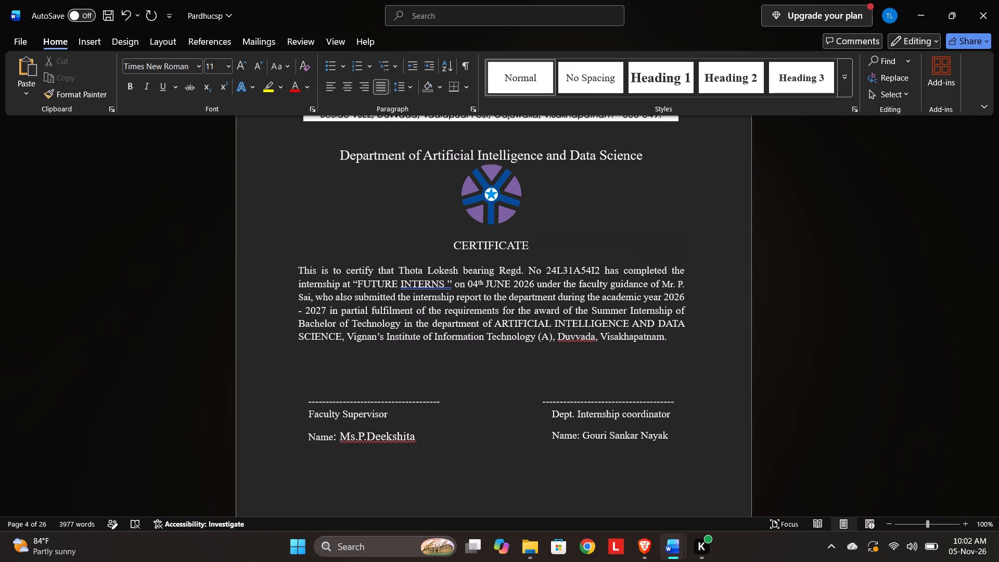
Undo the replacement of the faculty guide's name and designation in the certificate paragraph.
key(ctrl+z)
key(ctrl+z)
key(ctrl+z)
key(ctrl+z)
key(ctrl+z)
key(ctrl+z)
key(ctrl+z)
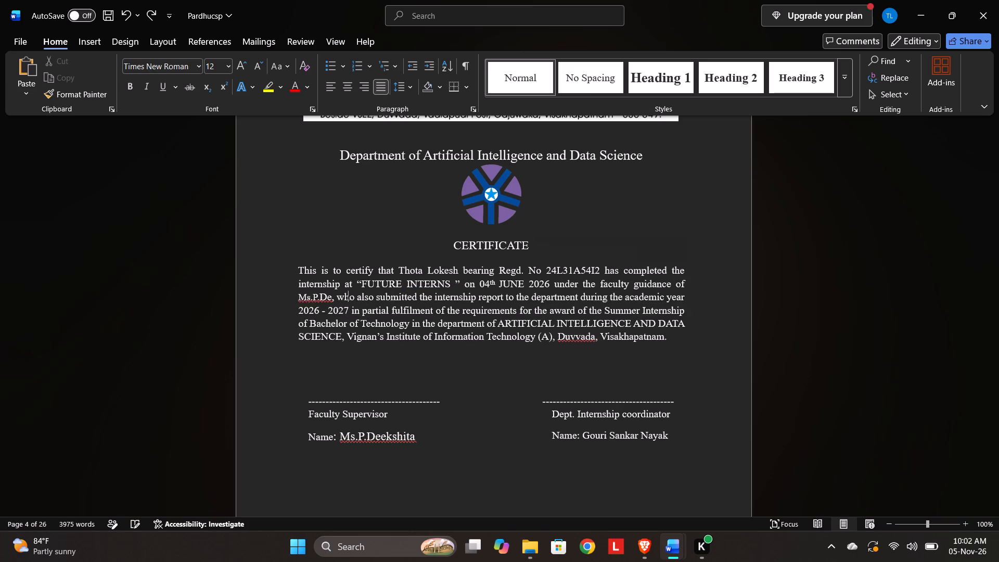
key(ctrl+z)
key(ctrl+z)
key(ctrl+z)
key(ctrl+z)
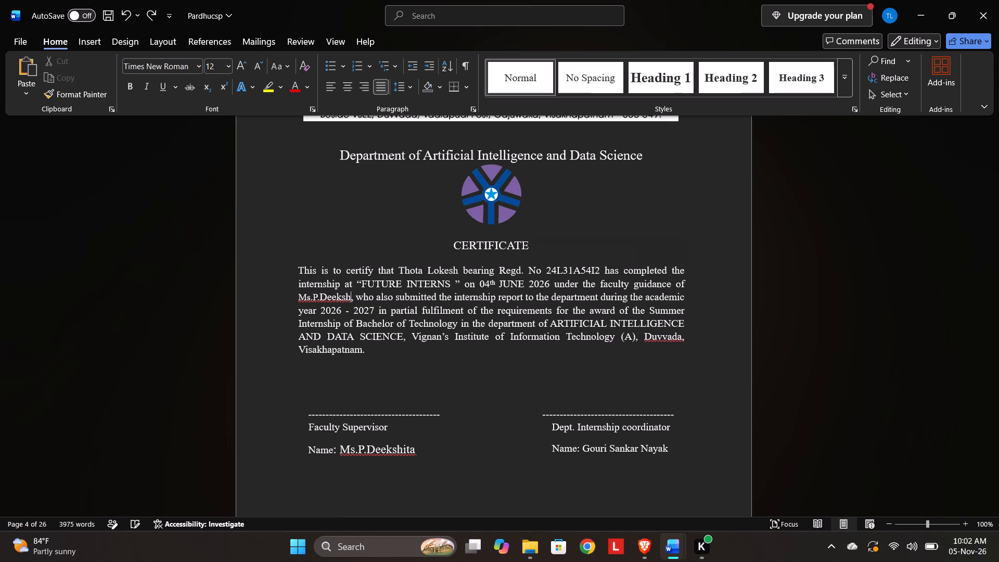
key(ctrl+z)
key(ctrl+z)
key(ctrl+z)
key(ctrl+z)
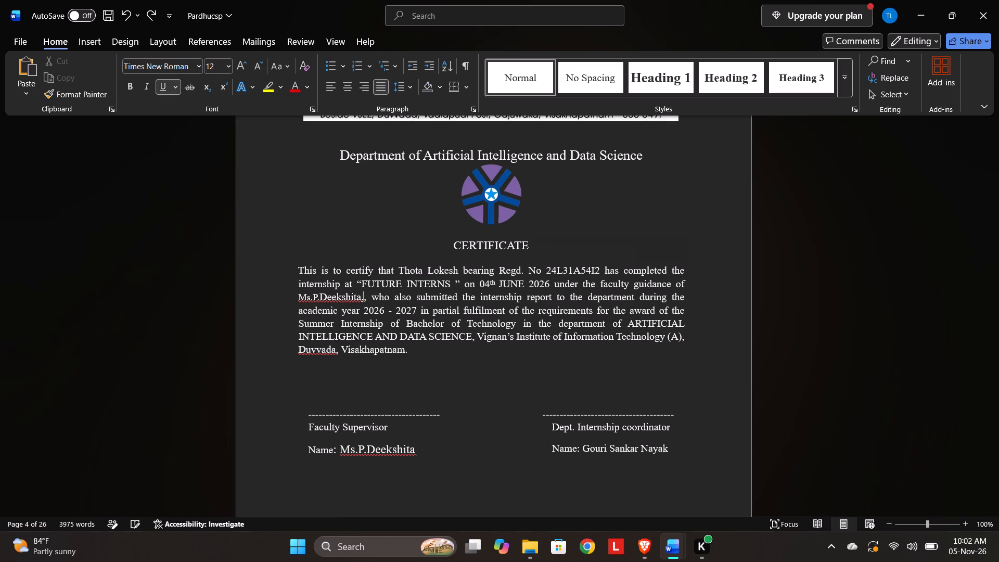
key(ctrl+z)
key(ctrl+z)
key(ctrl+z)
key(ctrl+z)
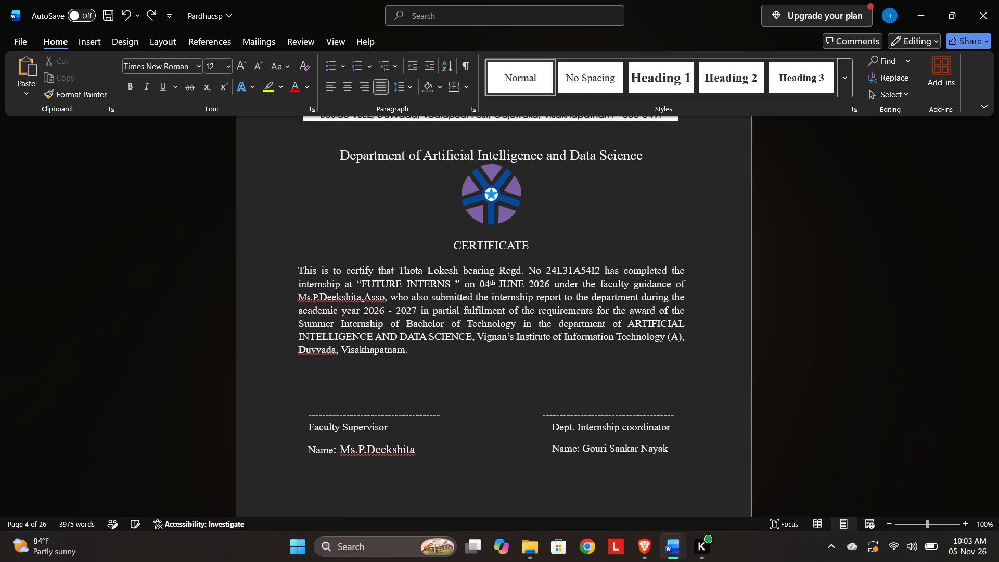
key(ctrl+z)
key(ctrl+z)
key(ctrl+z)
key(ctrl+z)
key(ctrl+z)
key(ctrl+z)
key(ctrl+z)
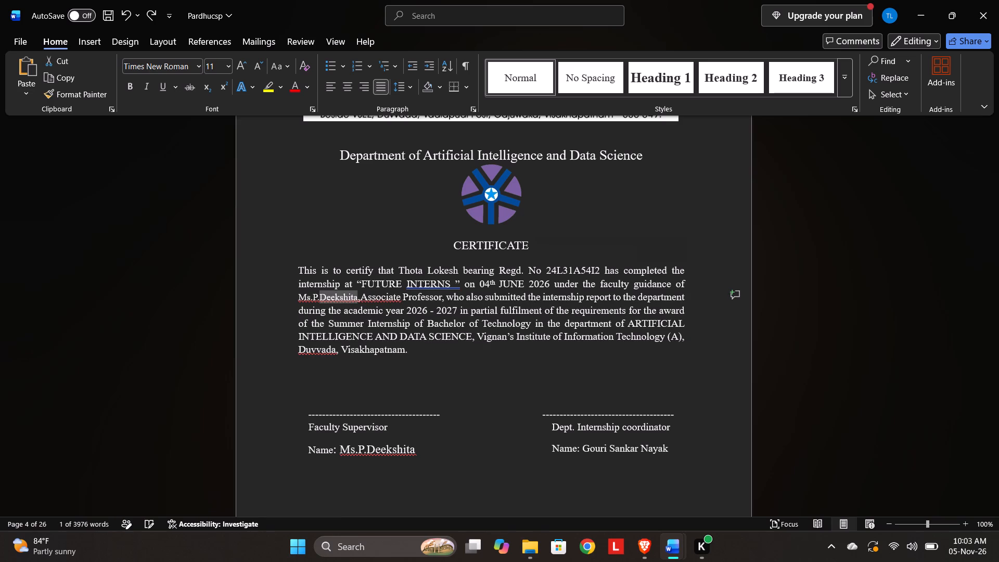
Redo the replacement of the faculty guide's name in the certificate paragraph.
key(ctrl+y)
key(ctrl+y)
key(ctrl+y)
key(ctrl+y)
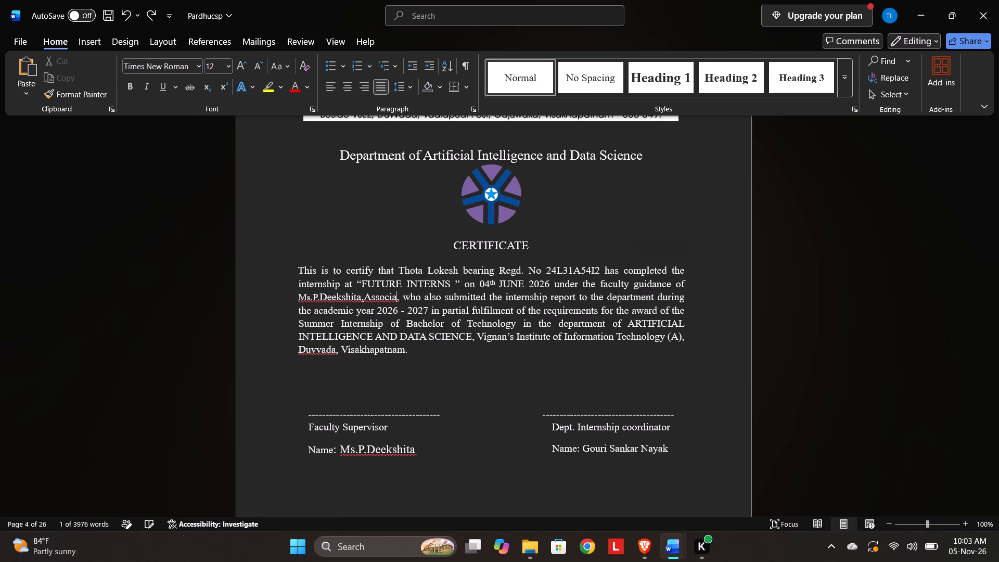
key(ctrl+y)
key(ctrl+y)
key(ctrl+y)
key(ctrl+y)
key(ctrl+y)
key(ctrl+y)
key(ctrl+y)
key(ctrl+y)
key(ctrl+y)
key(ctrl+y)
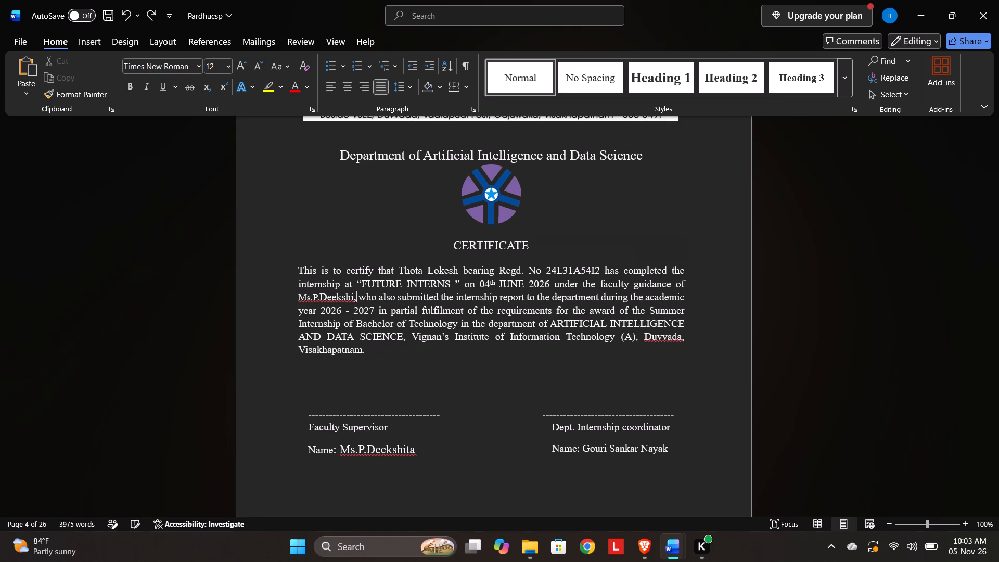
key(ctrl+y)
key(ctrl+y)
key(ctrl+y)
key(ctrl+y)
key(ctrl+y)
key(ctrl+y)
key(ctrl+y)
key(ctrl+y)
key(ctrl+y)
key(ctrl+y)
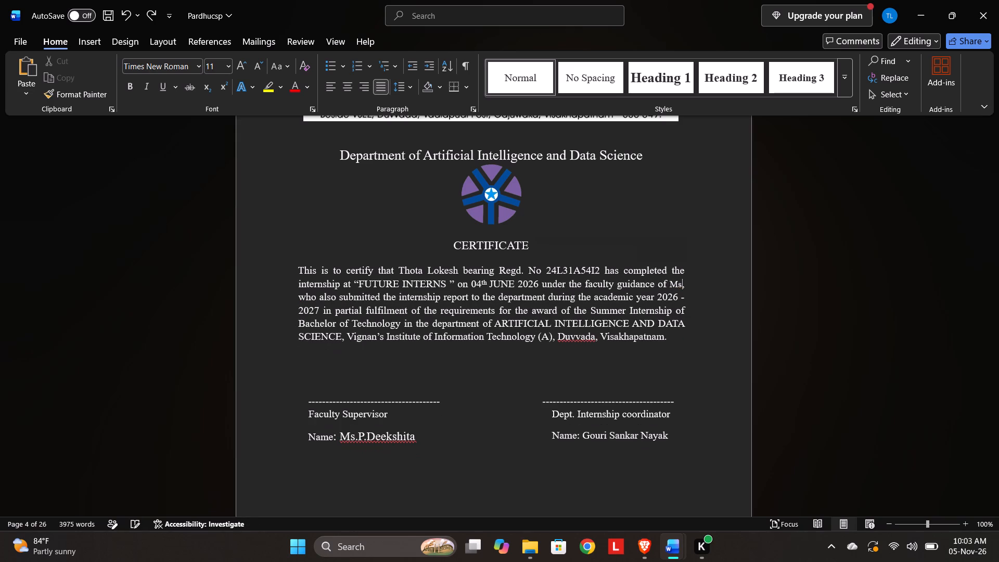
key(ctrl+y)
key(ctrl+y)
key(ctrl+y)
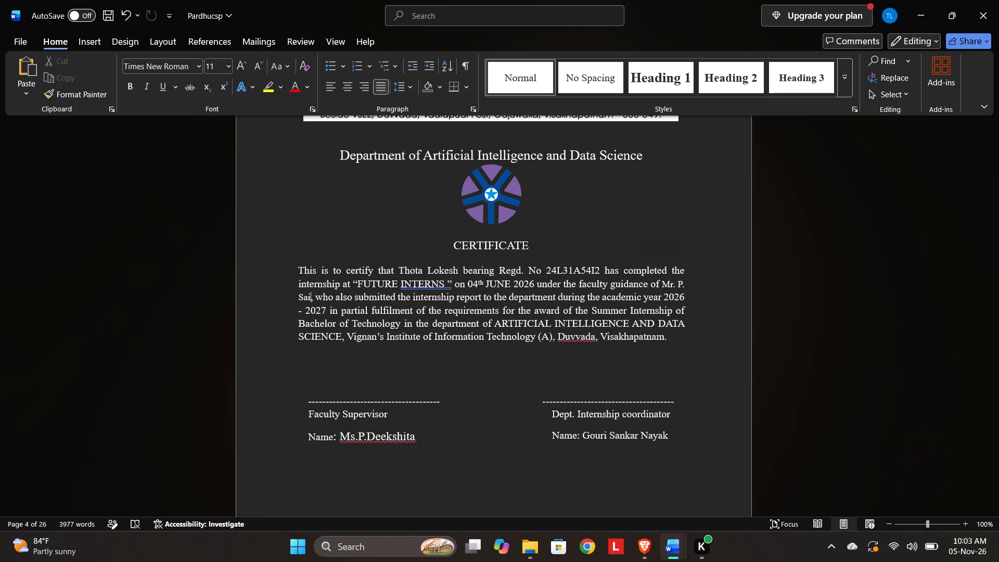
Insert the designation "Assistant Professor," after the new guide's name in the certificate paragraph.
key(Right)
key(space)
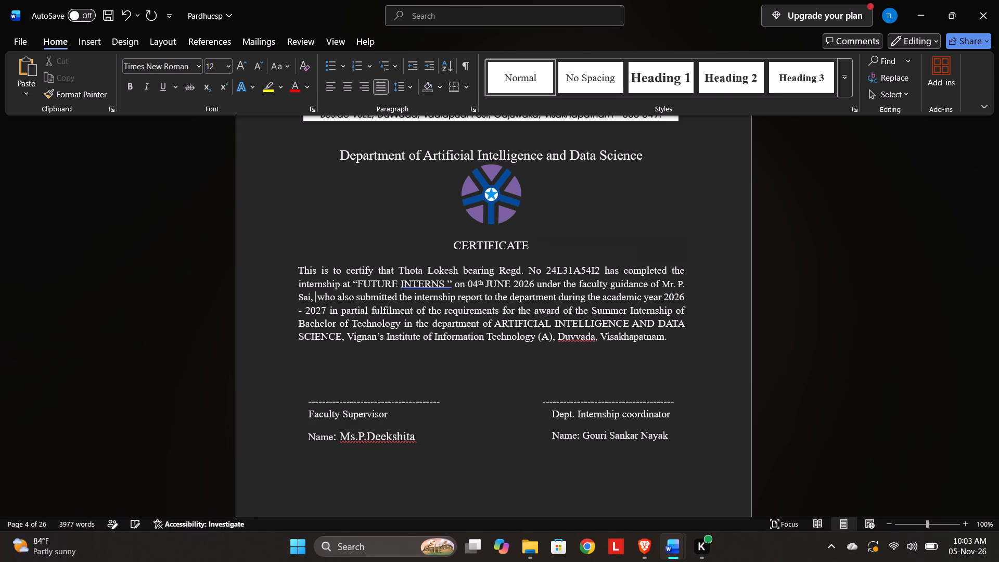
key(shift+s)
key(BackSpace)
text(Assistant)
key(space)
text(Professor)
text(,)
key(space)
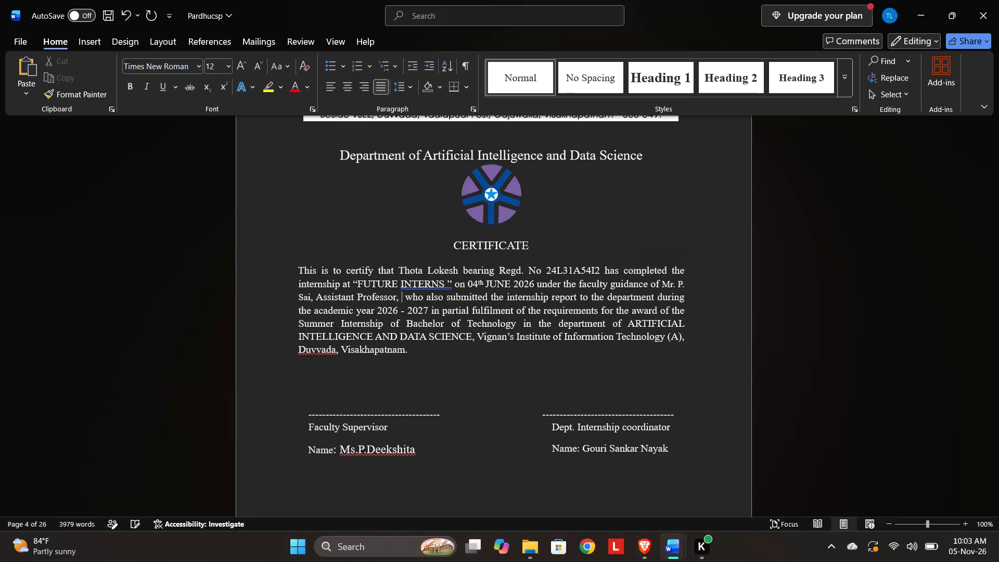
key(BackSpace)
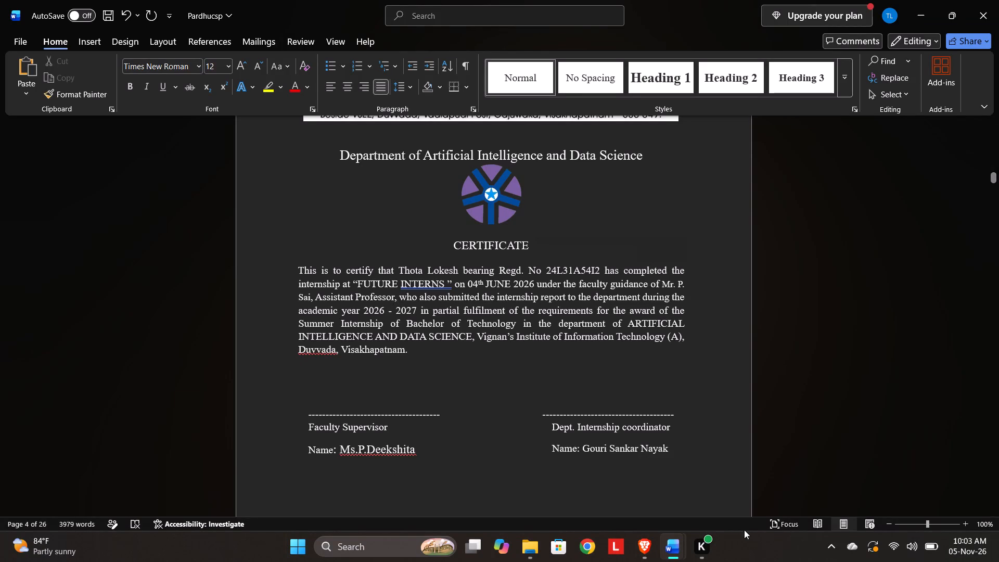
Switch to Spotify, play the single "Veezha Veera", and minimise the player to return to the report.
click(377, 542)
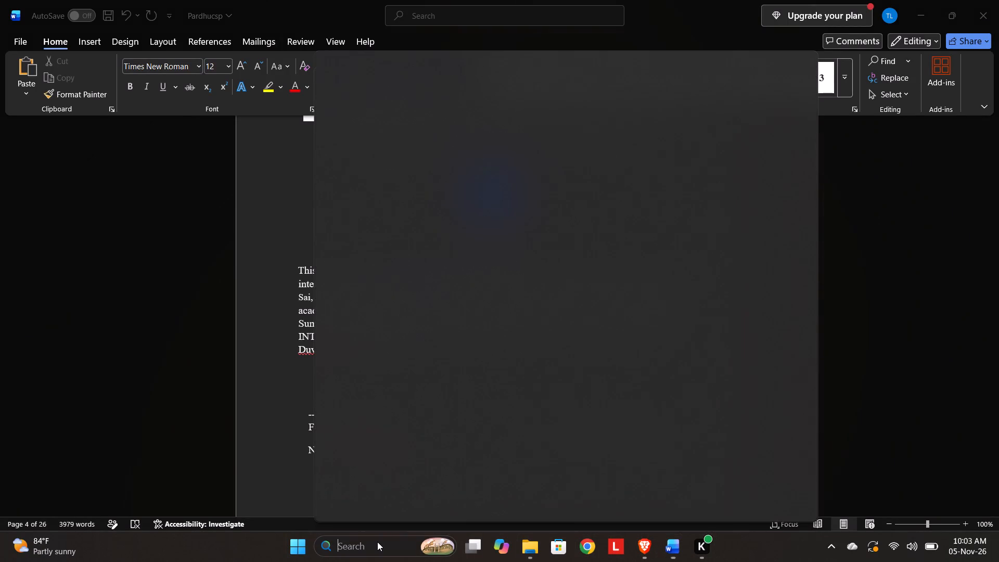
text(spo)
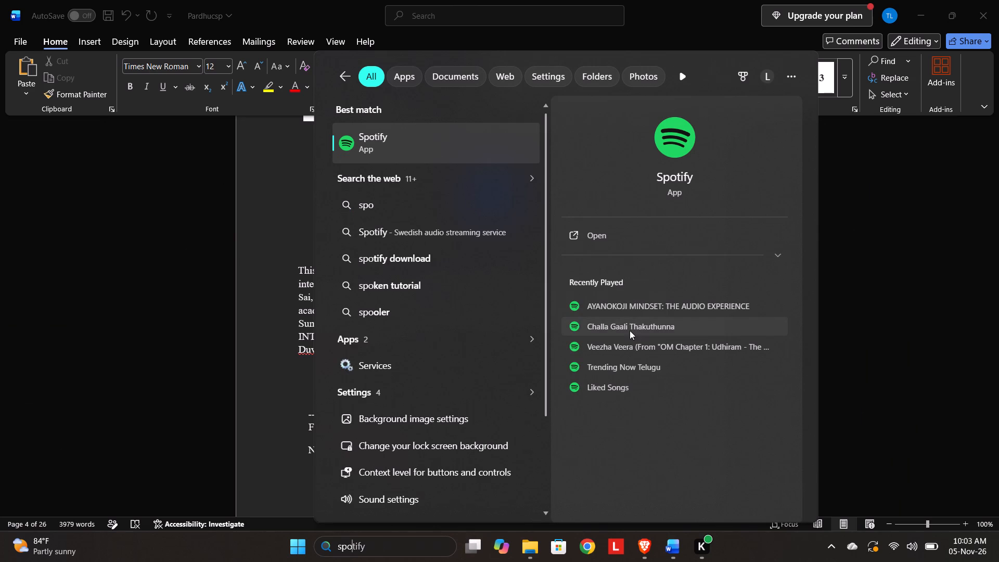
click(591, 342)
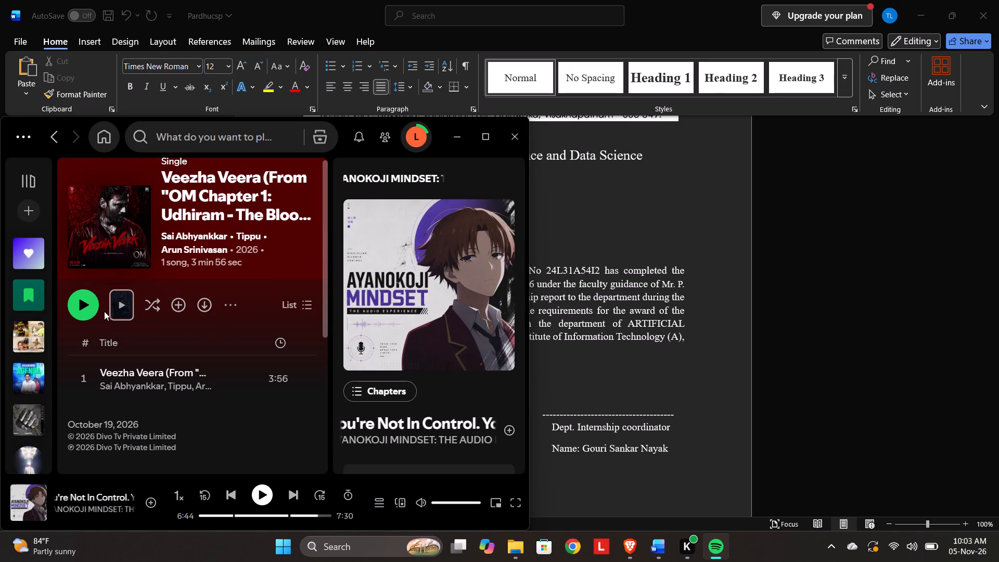
click(88, 381)
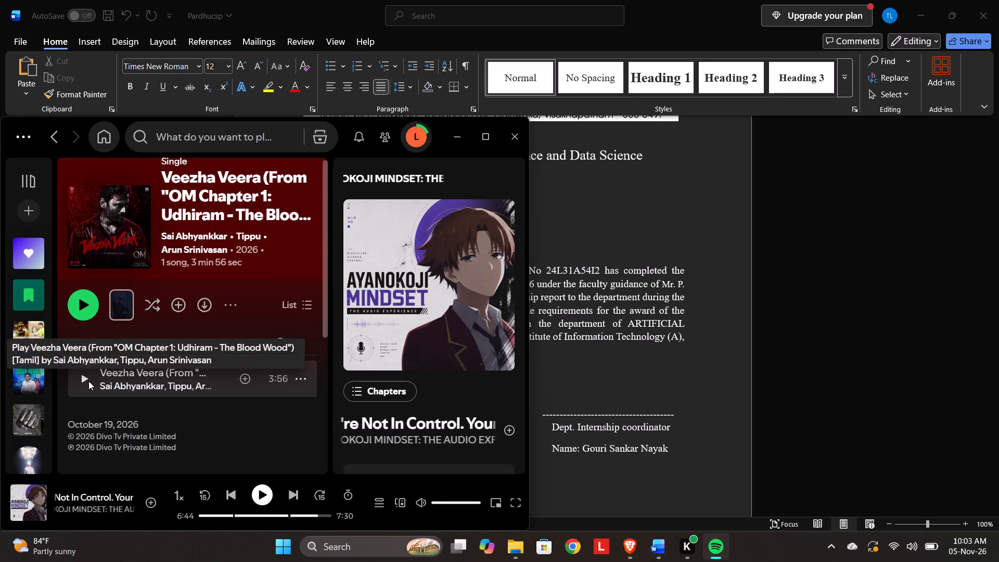
click(463, 137)
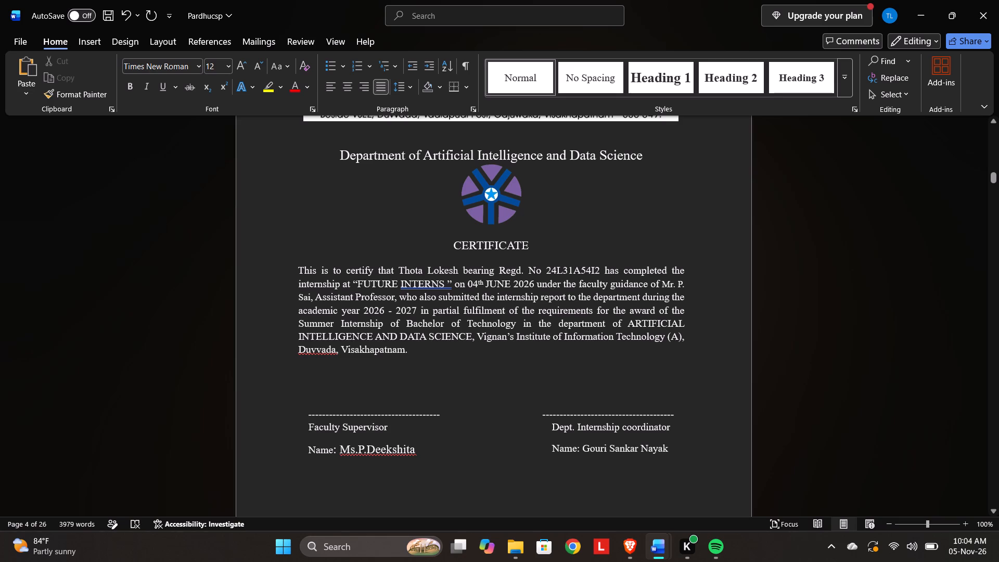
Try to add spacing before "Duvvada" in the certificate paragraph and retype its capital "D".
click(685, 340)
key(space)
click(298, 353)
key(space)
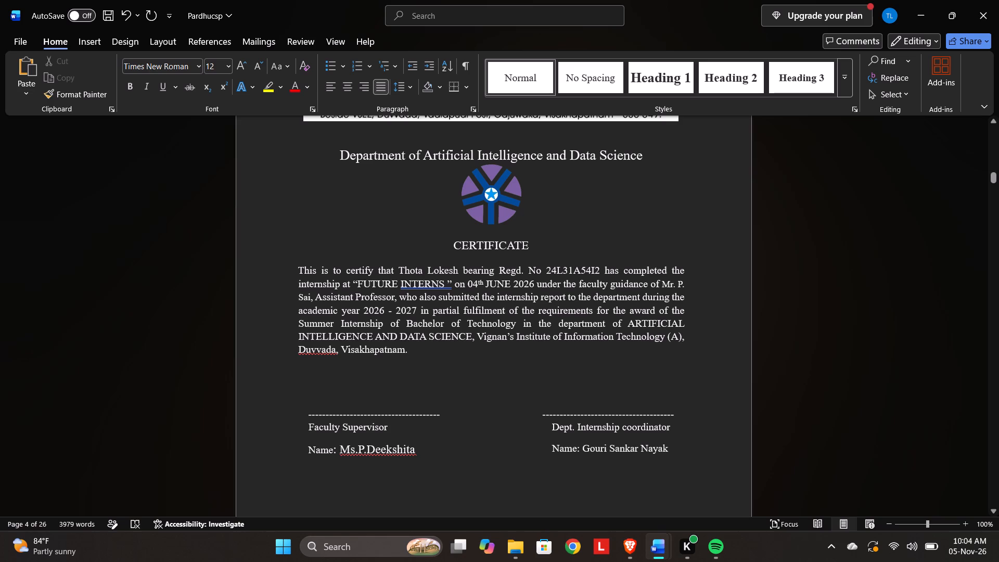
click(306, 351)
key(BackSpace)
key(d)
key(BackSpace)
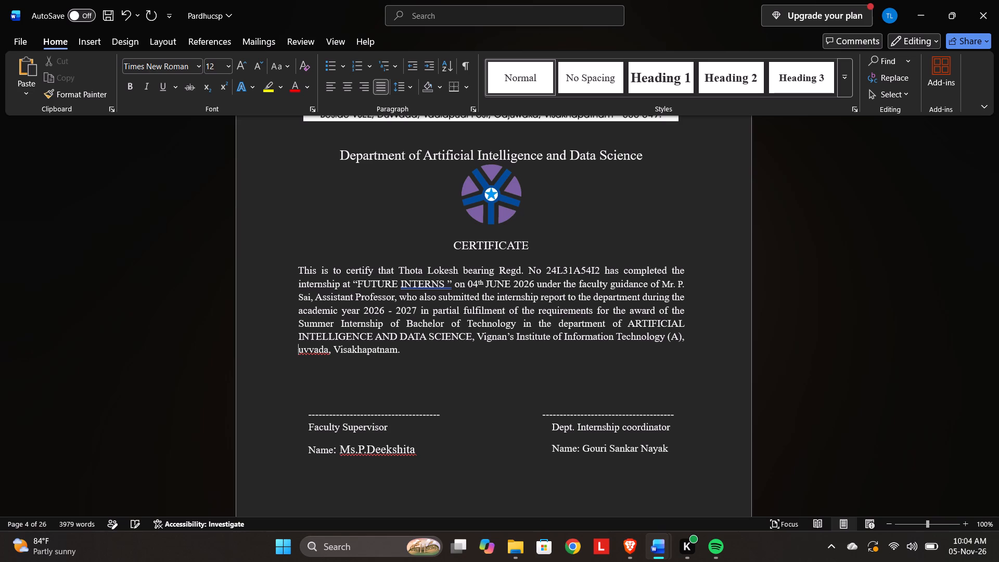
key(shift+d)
Replace the Faculty Supervisor's name in the certificate signature block with the new guide's name, titled "Mr.".
scroll(355, 353, down, 1)
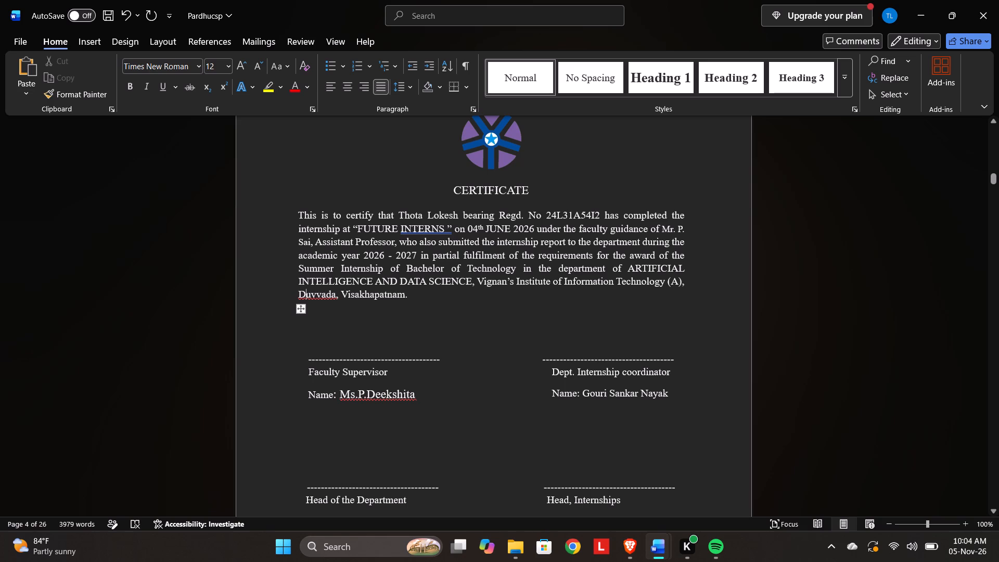
click(422, 397)
key(BackSpace)
key(BackSpace)
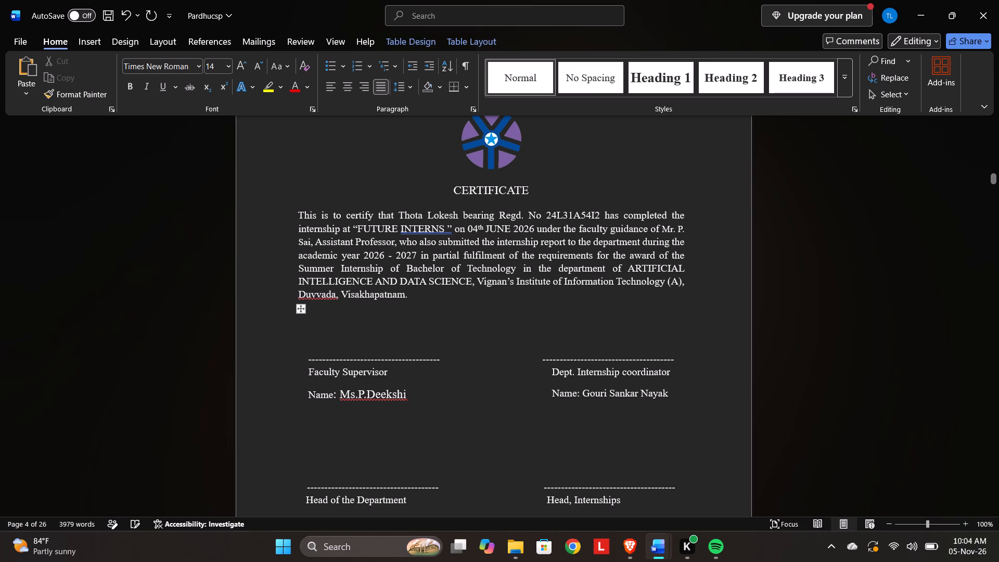
key(BackSpace)
key(BackSpace)
key(BackSpace)
key(BackSpace)
key(BackSpace)
key(BackSpace)
key(BackSpace)
key(BackSpace)
key(BackSpace)
key(BackSpace)
key(BackSpace)
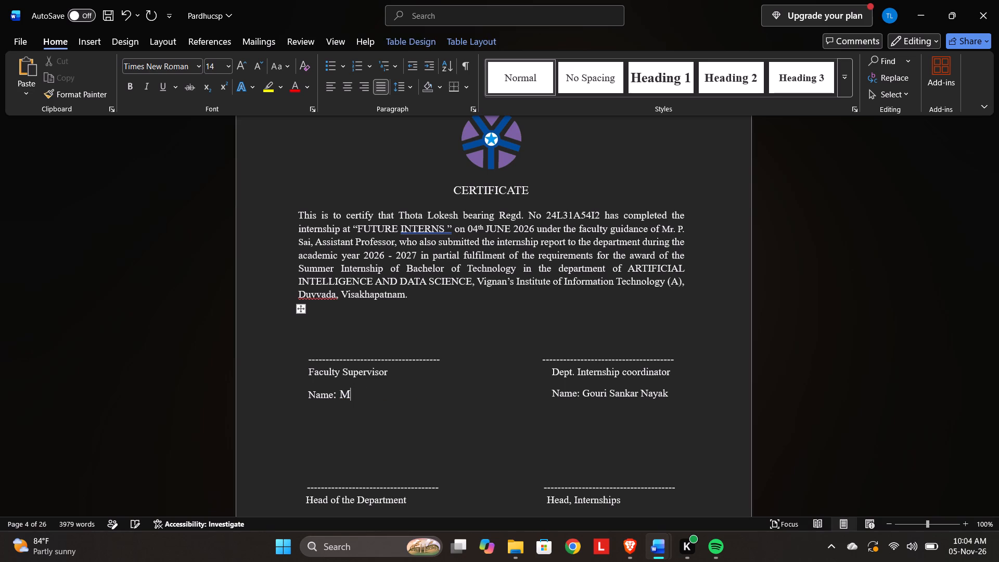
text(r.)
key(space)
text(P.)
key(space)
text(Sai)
Insert spaces after "Dr.", "T." and "V." in the Head of the Department's name in the signature block.
scroll(422, 397, down, 2)
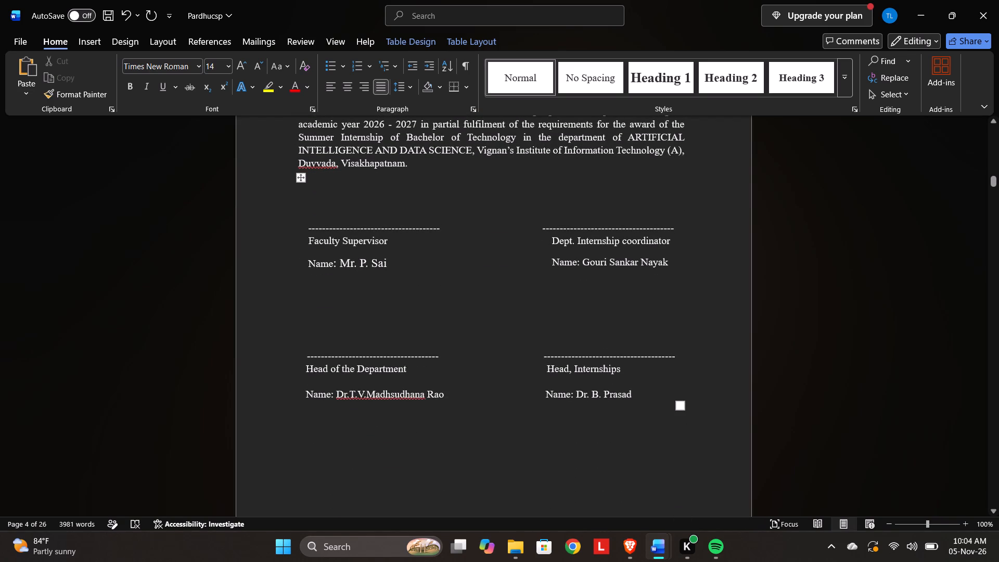
click(351, 395)
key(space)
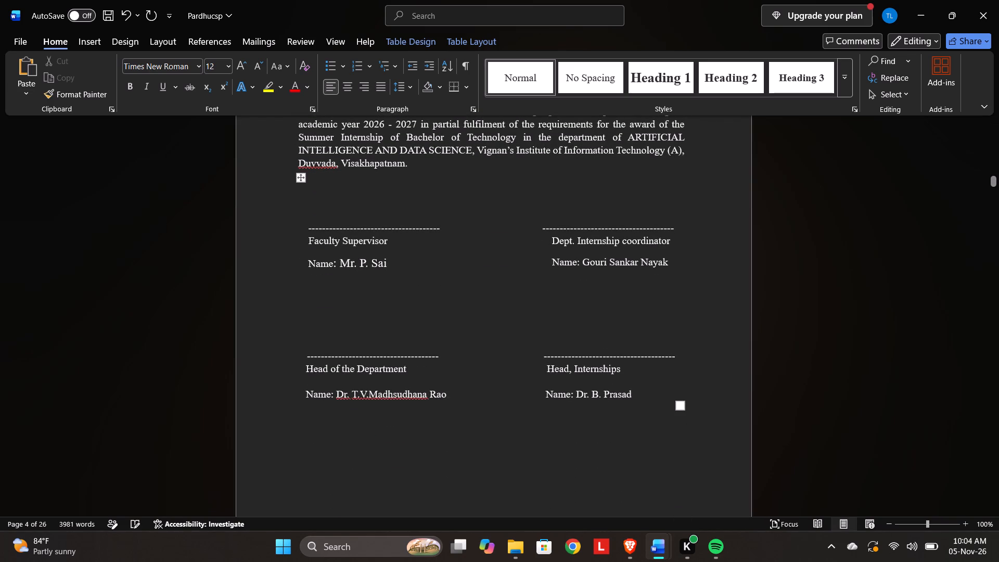
key(Right)
key(Right)
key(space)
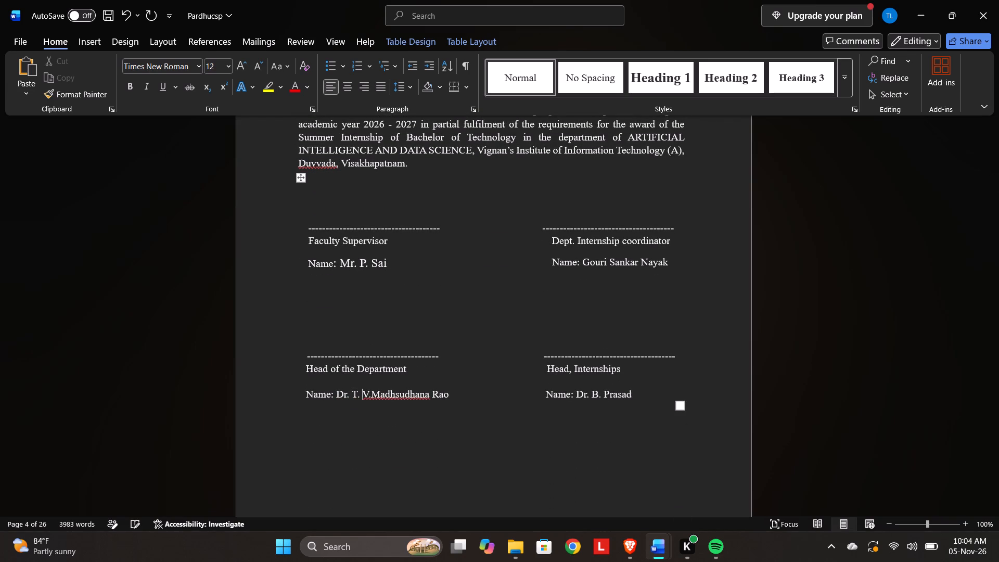
key(Down)
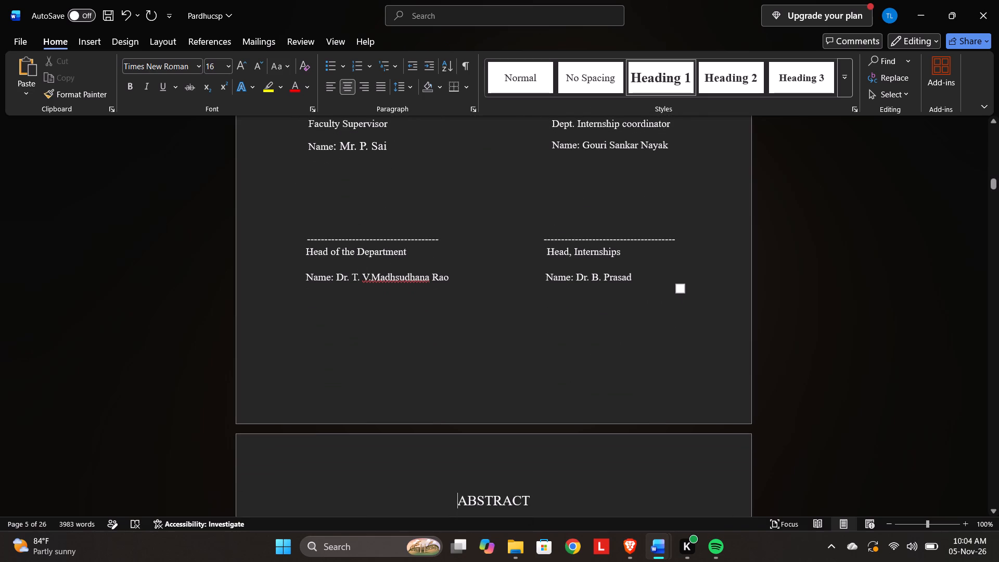
click(371, 279)
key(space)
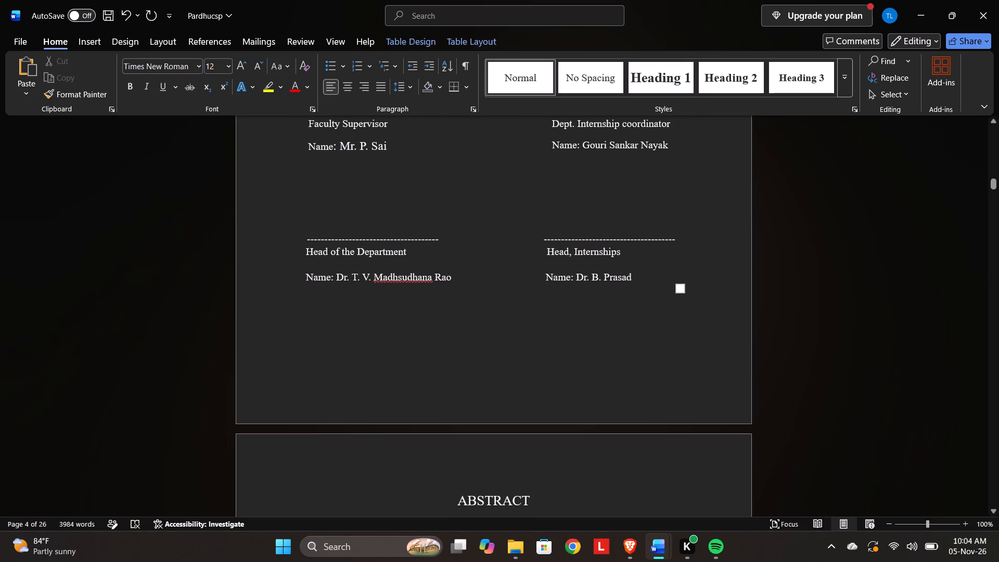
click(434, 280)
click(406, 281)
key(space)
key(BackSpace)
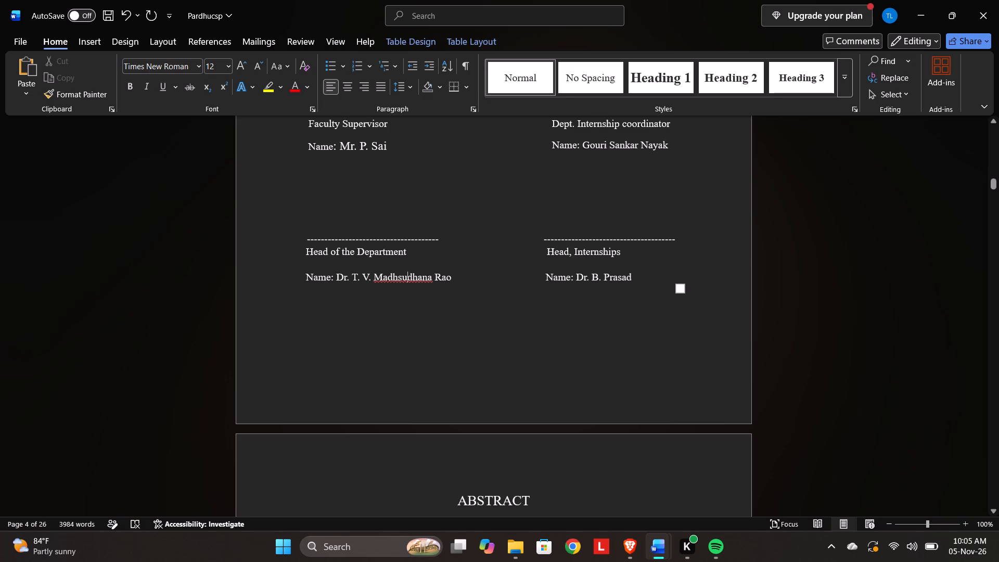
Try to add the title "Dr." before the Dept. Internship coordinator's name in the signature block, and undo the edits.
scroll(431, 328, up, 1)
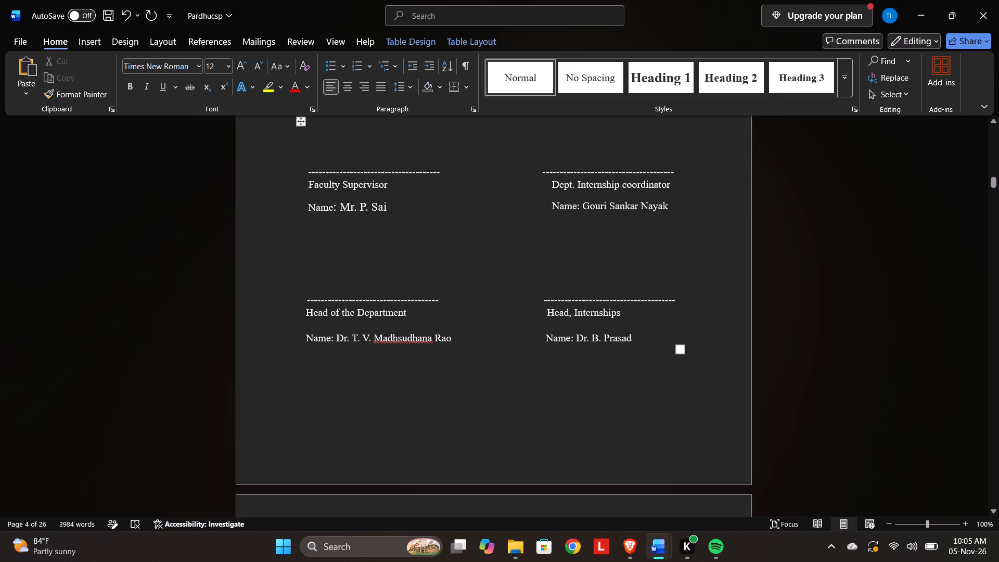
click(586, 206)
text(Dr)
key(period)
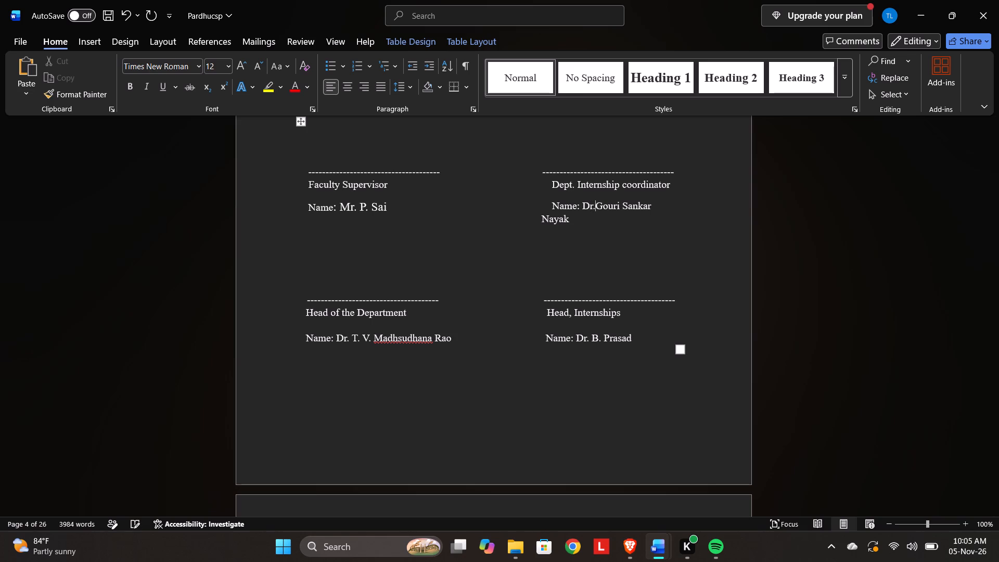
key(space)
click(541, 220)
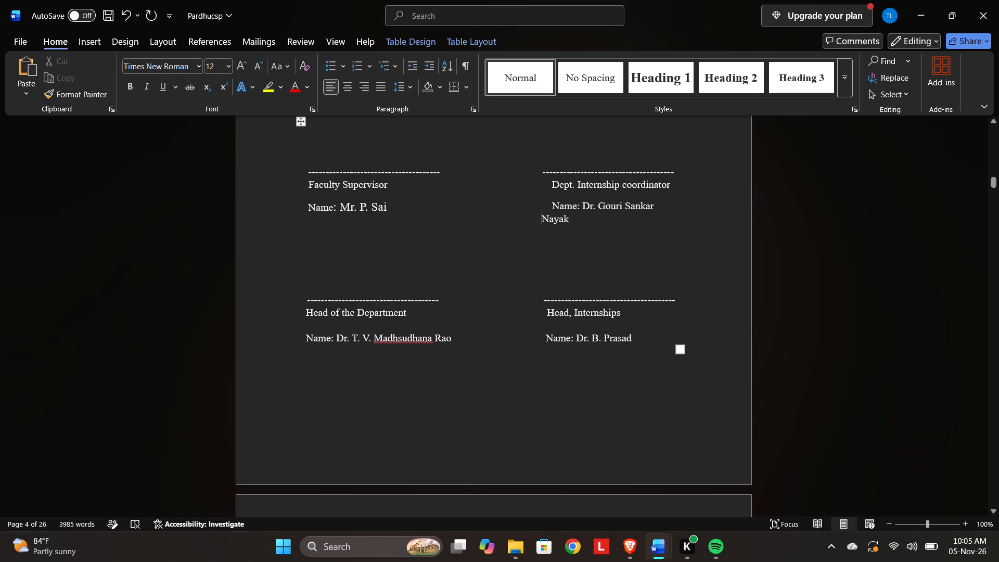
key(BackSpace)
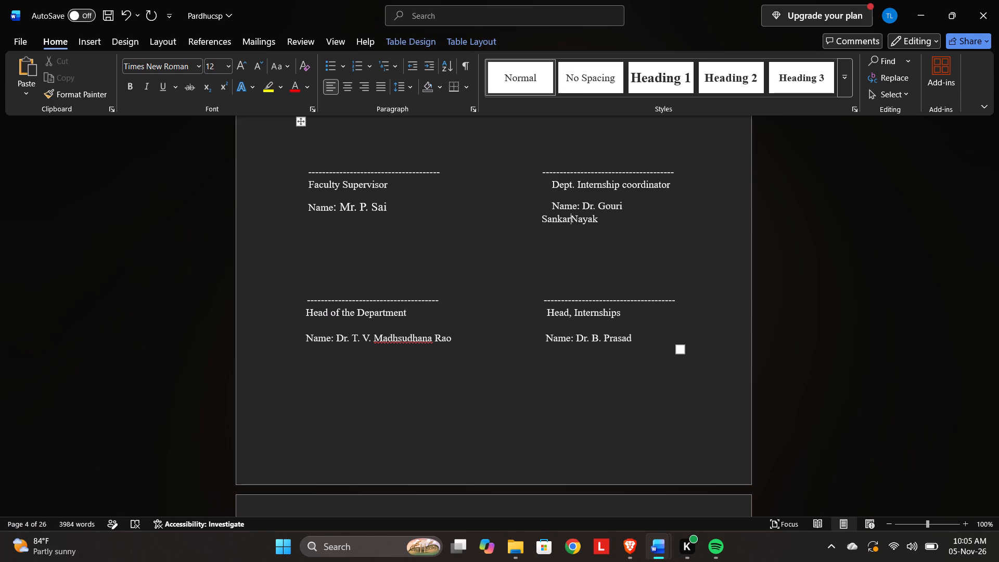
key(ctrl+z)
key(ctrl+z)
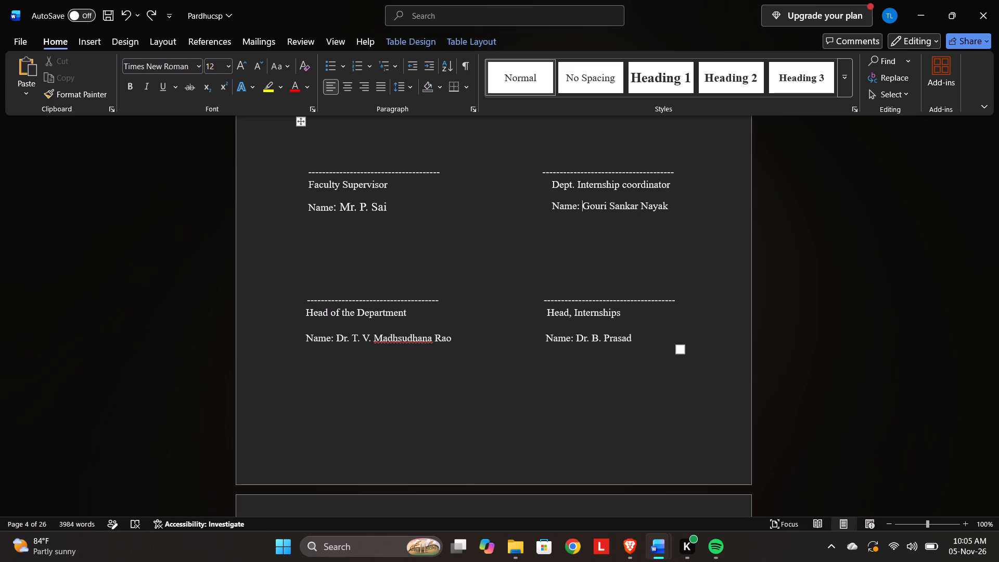
Replace the space before the Dept. Internship coordinator's name with the title "Dr.".
key(BackSpace)
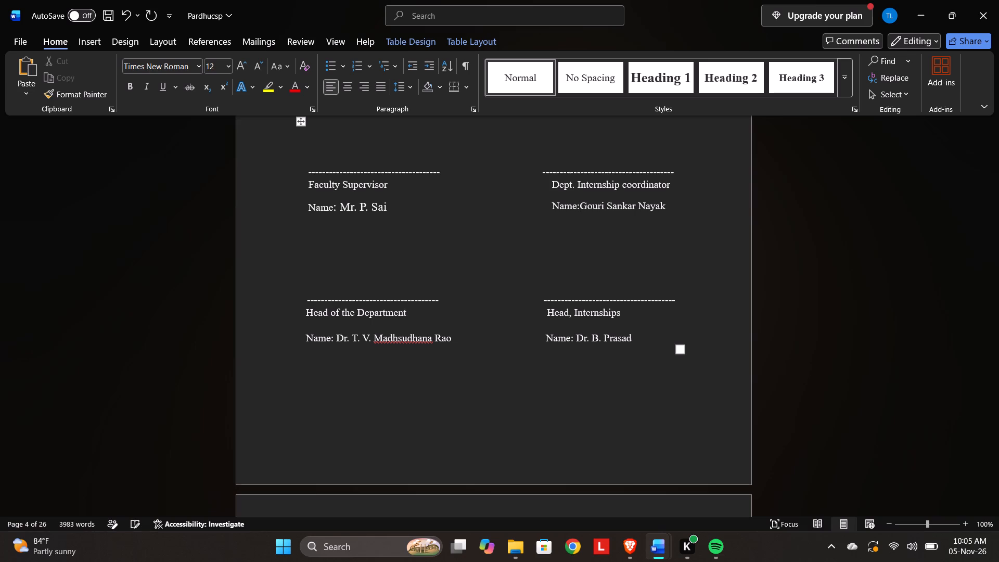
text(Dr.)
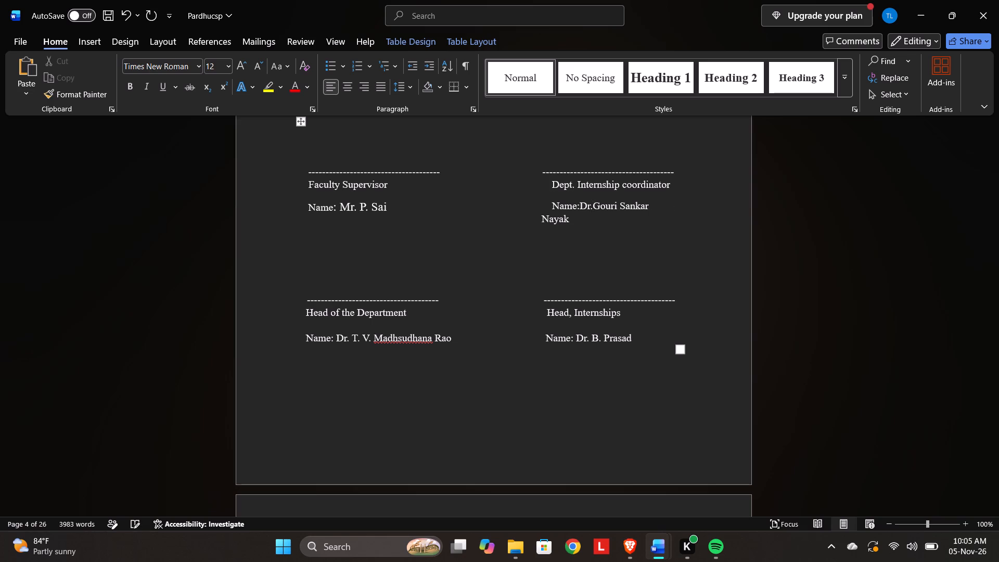
Re-enter the title "Dr." before the Dept. Internship coordinator's name, with a space on each side of it.
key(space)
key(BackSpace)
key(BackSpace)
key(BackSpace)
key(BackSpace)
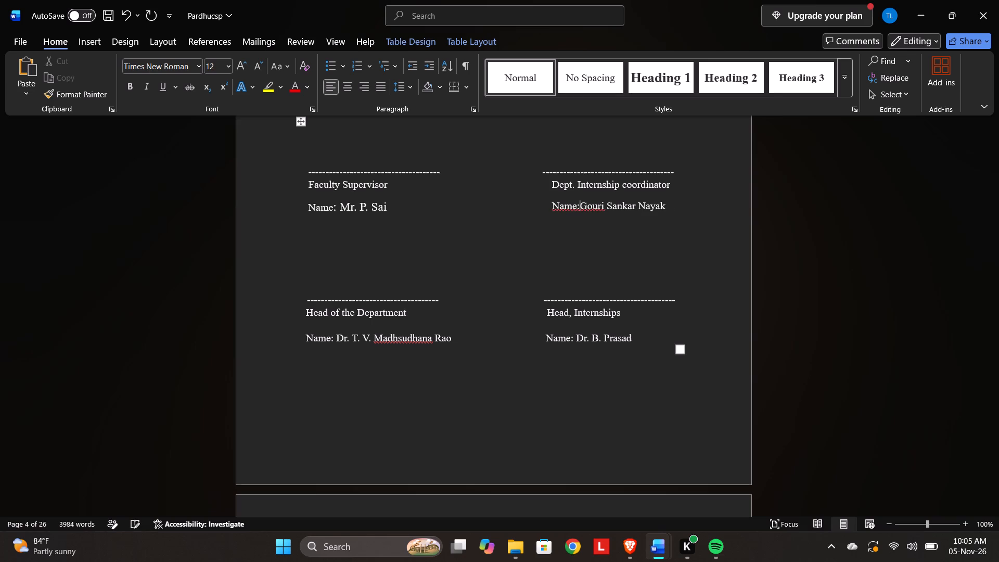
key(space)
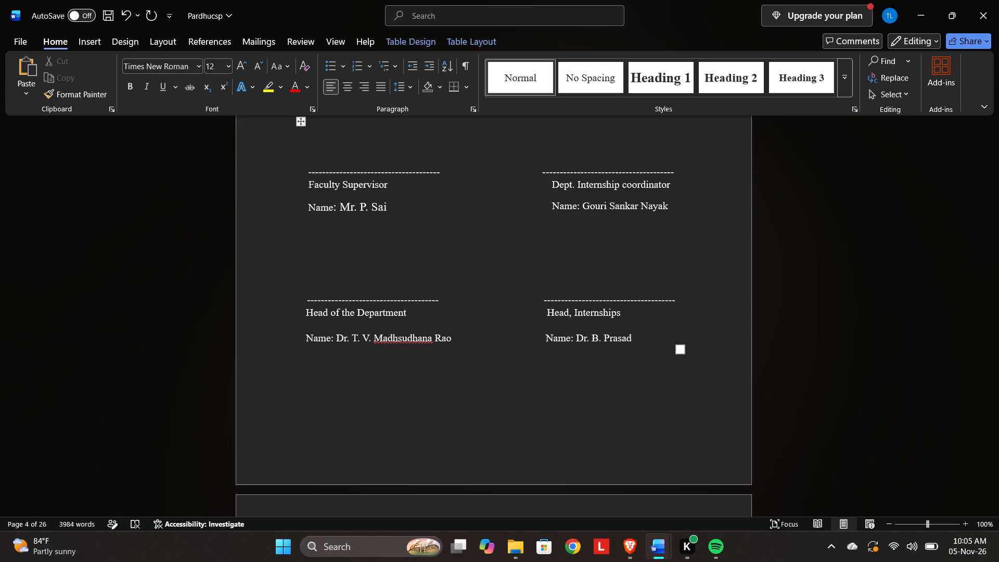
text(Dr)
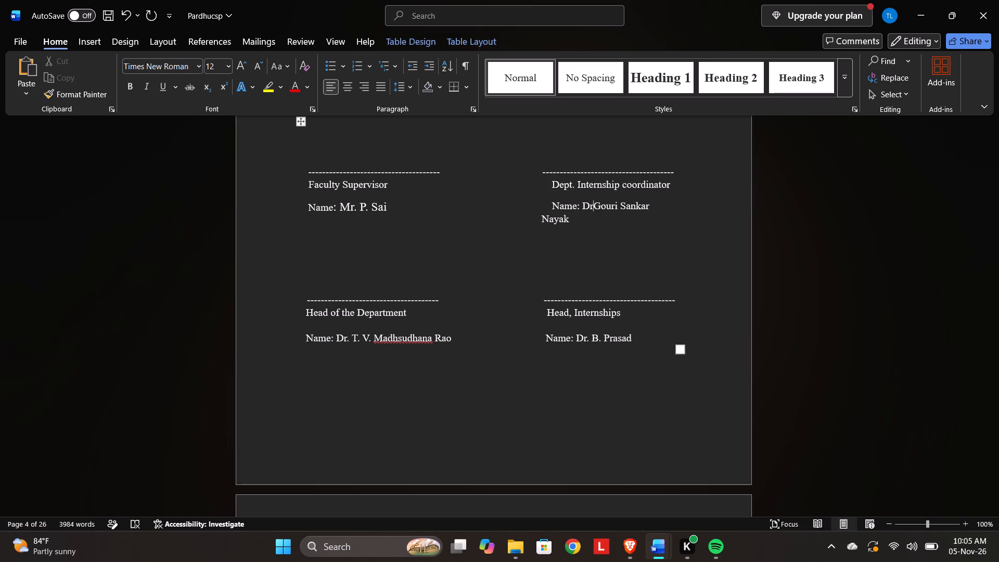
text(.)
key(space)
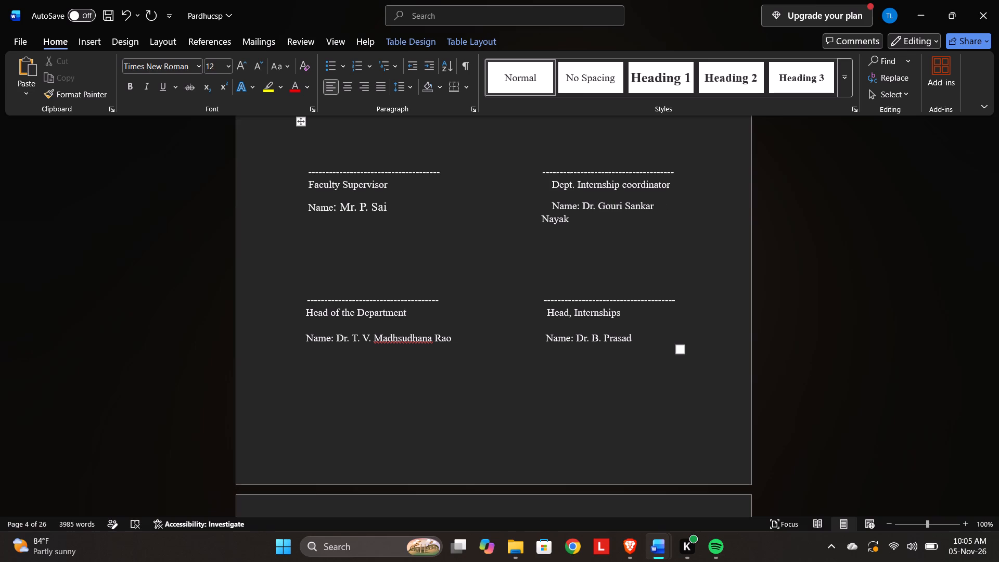
Insert extra spaces before the Dept. Internship coordinator's wrapped surname to indent it.
click(541, 223)
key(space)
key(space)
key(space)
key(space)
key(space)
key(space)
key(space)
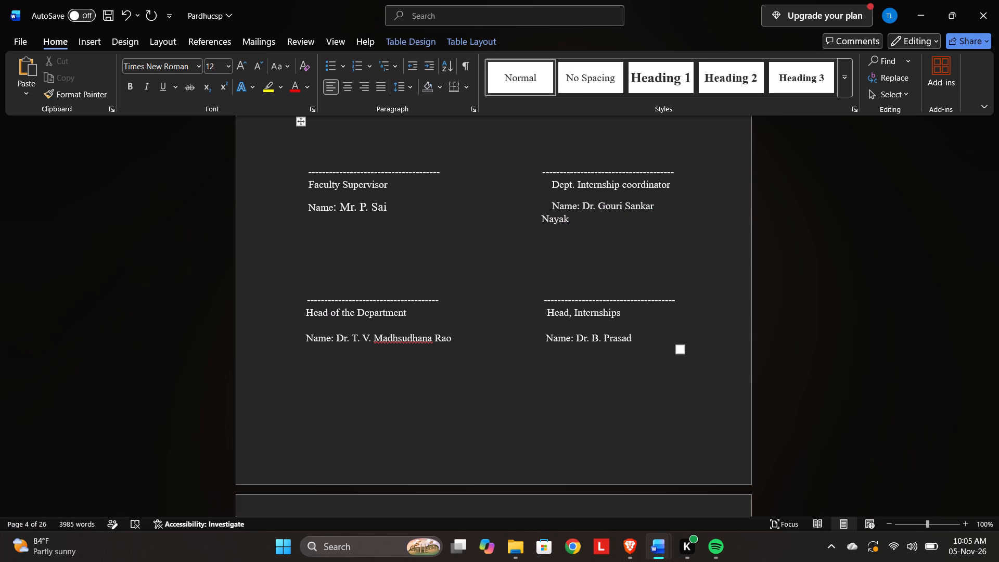
Break the Dept. Internship coordinator's surname onto its own line directly below the rest of the name, with no blank line between.
click(658, 204)
key(Return)
key(Return)
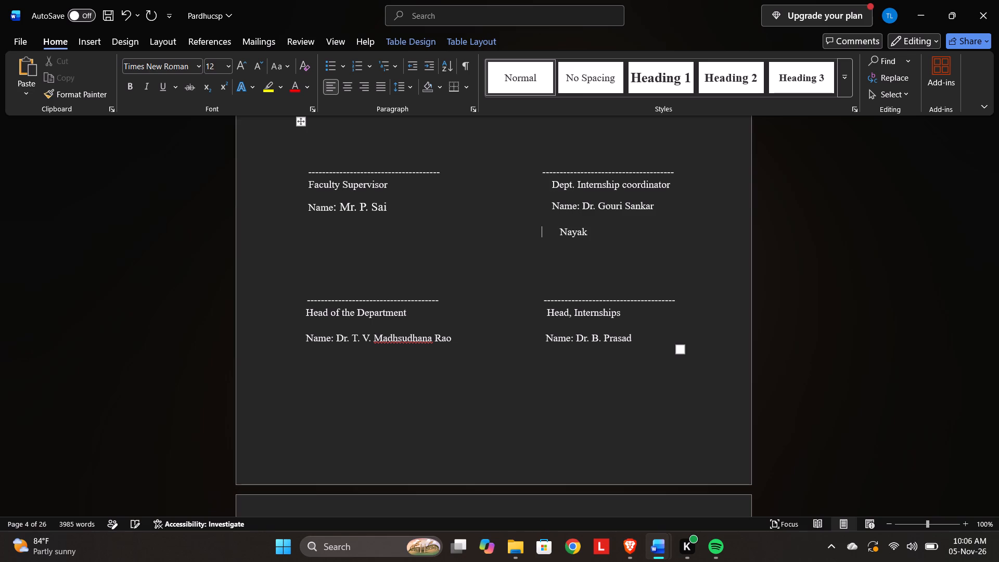
key(Up)
key(BackSpace)
key(BackSpace)
key(Down)
key(Down)
key(Up)
key(BackSpace)
key(BackSpace)
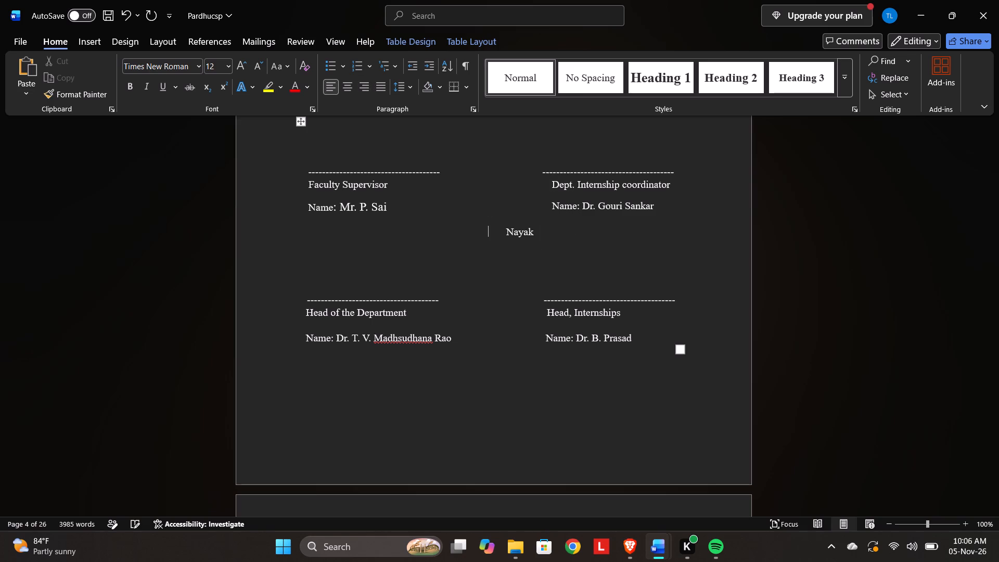
key(BackSpace)
Indent the coordinator's surname line with spaces so that it sits beneath the rest of the name.
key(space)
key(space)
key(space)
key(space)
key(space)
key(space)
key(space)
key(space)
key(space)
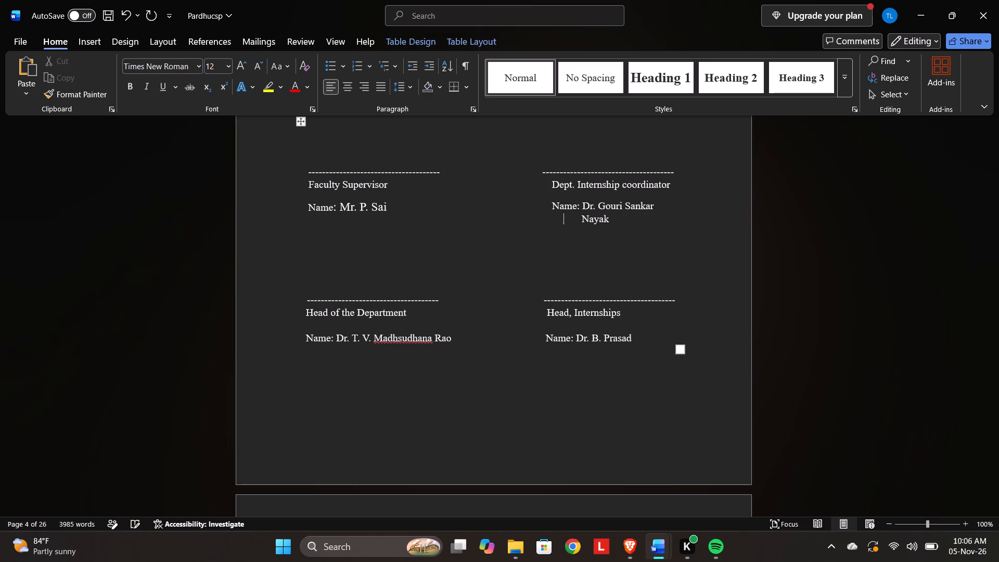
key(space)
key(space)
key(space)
key(BackSpace)
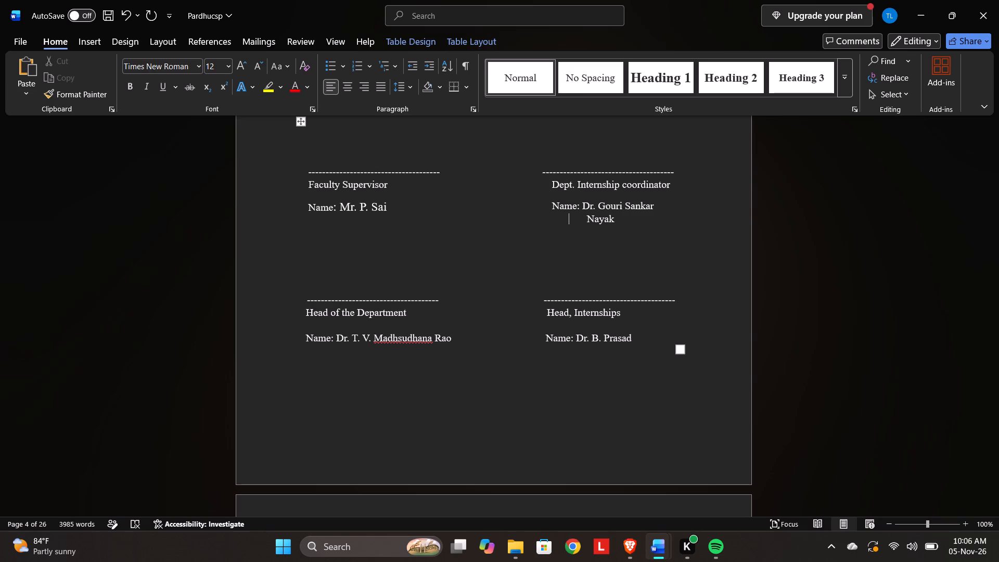
Review the Abstract page of the Pardhucsp report.
scroll(580, 259, down, 4)
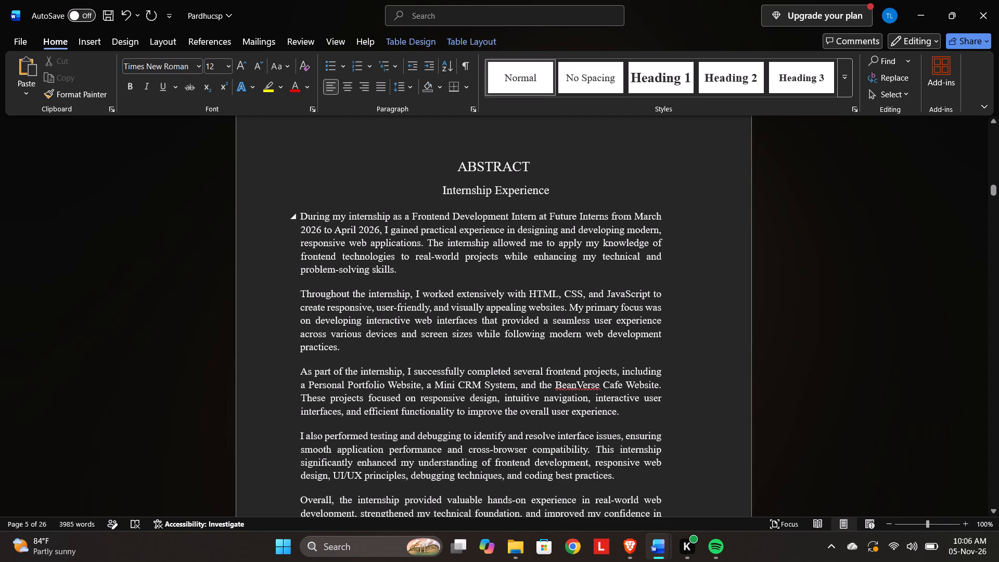
scroll(580, 259, down, 1)
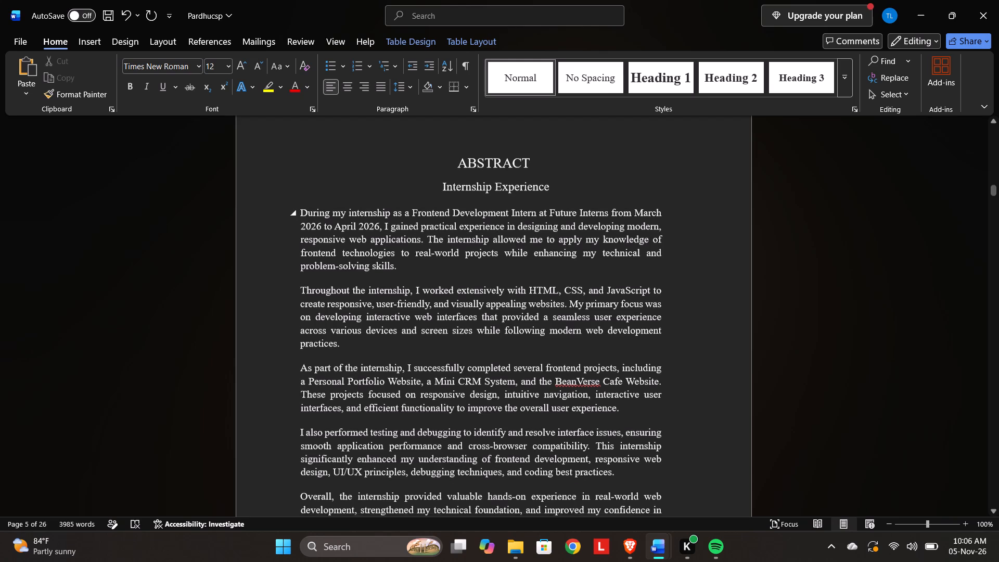
scroll(580, 259, down, 1)
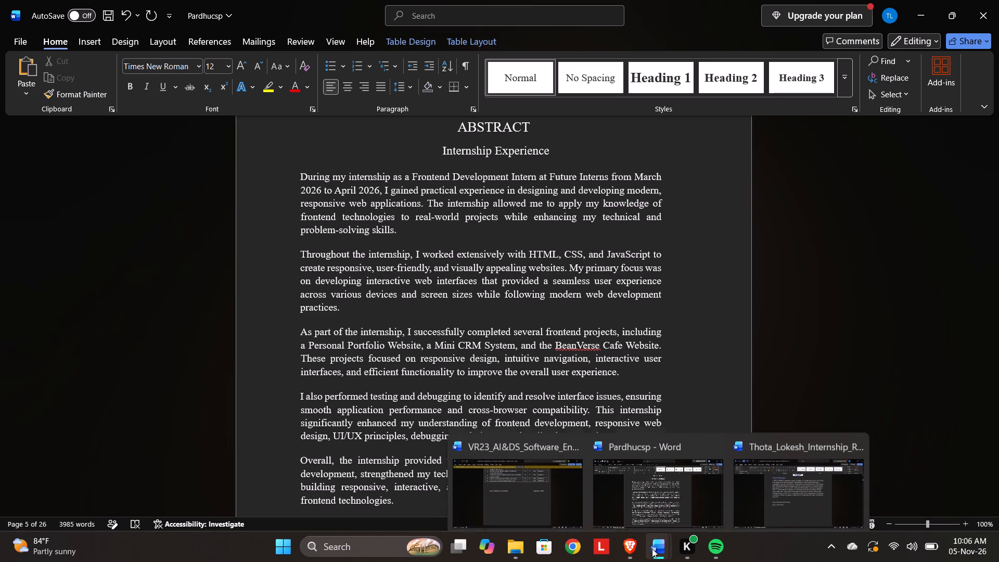
Switch to the other student's corrected internship report and examine its Abstract page.
click(810, 477)
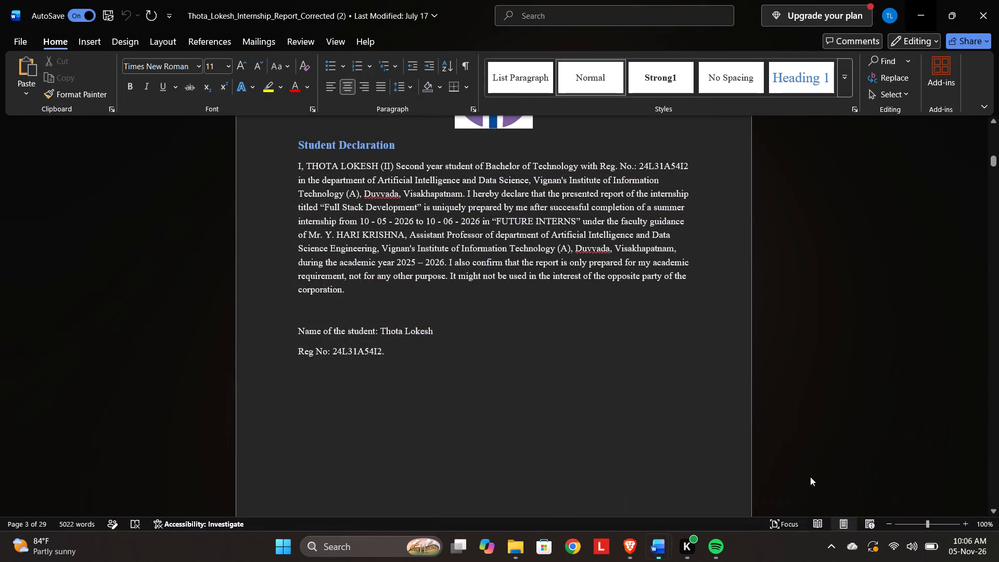
scroll(549, 345, down, 8)
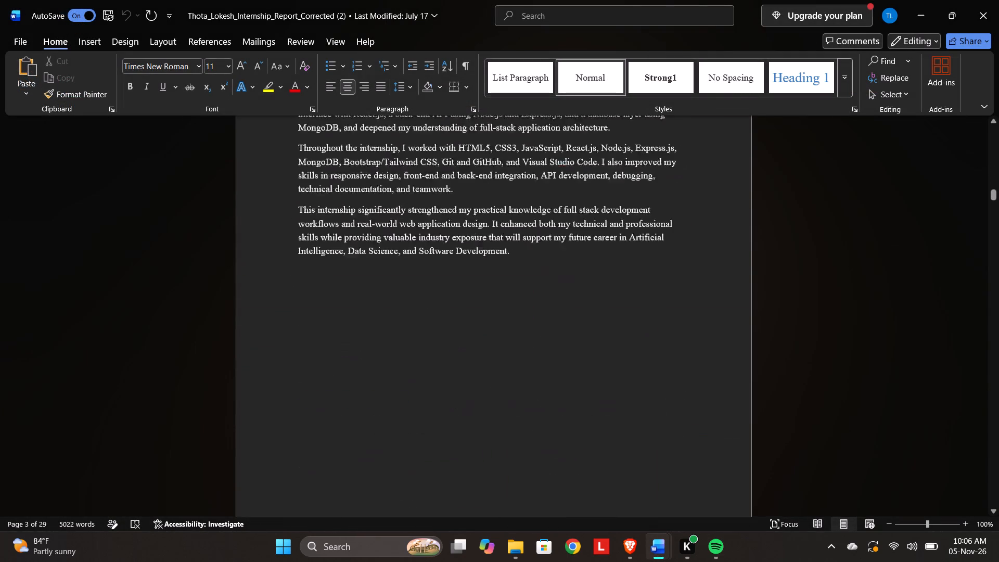
scroll(549, 345, up, 3)
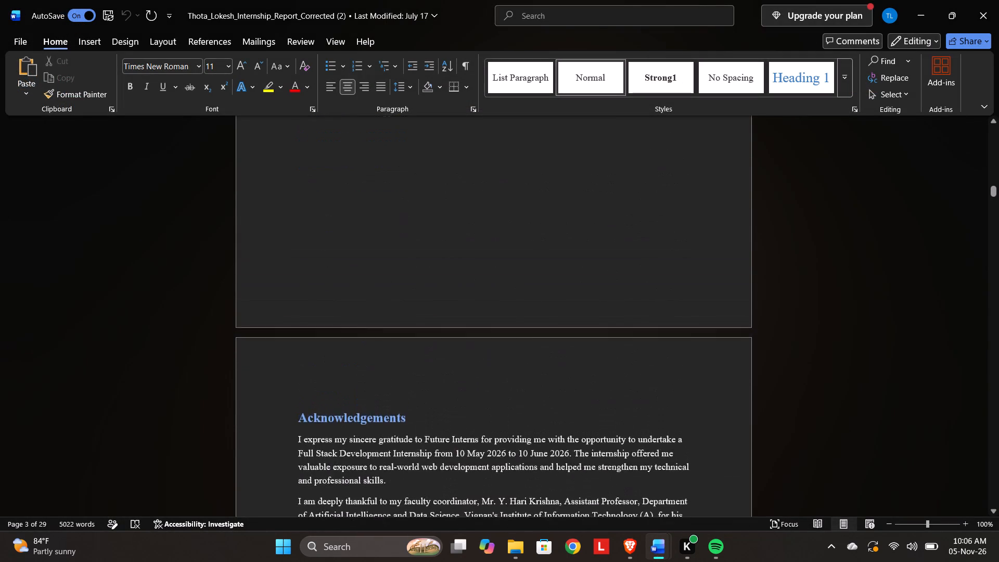
scroll(549, 345, up, 2)
scroll(549, 345, down, 1)
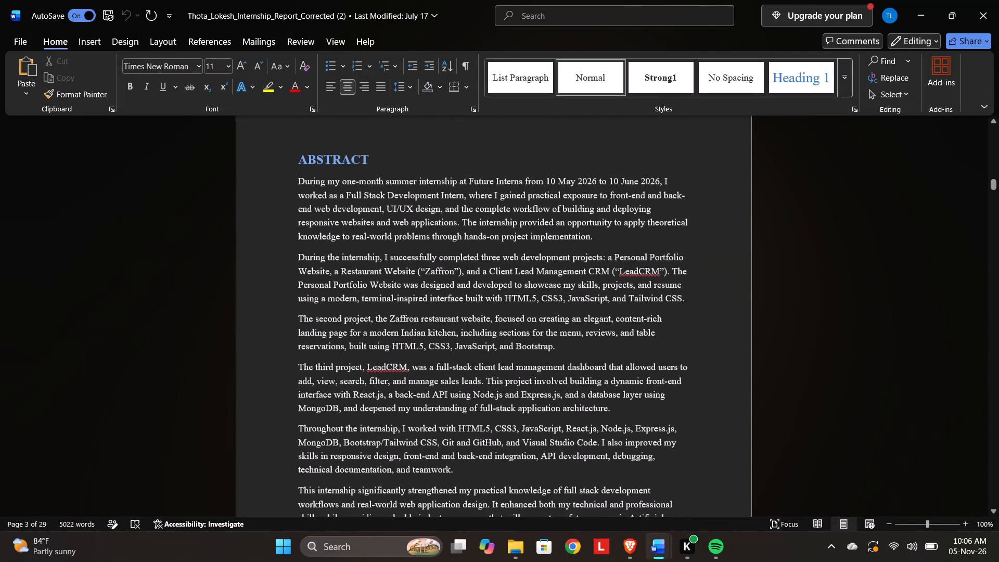
scroll(549, 345, down, 1)
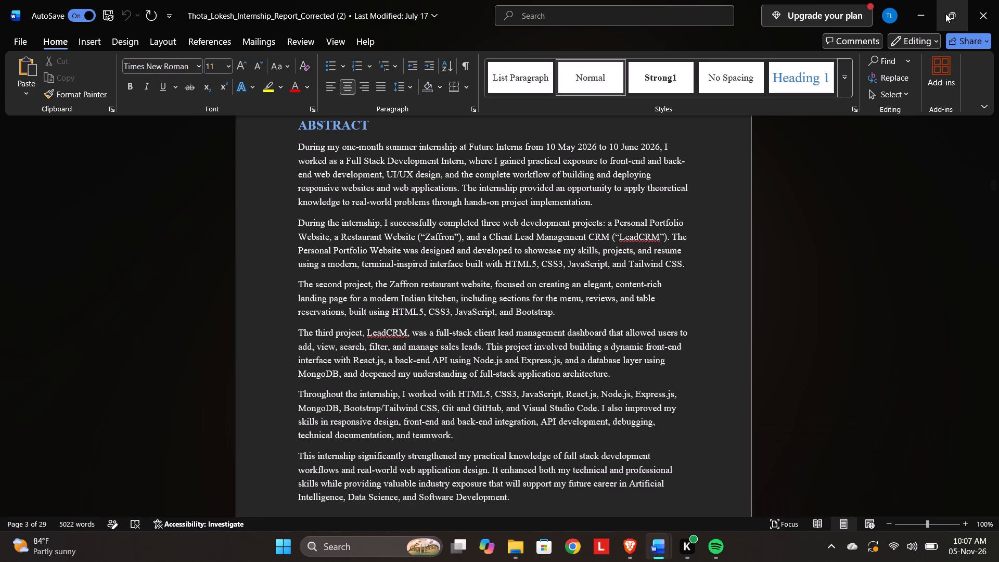
click(867, 54)
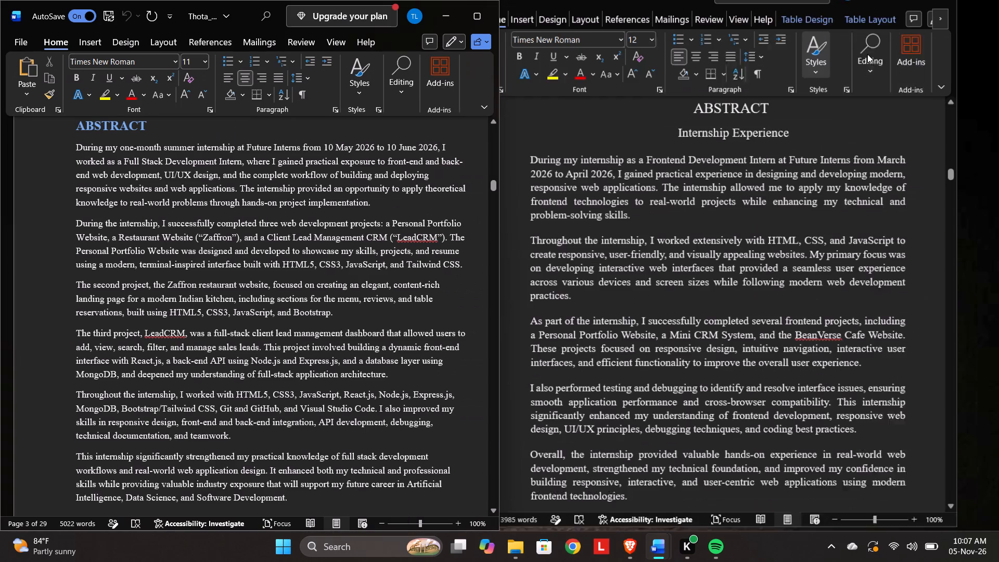
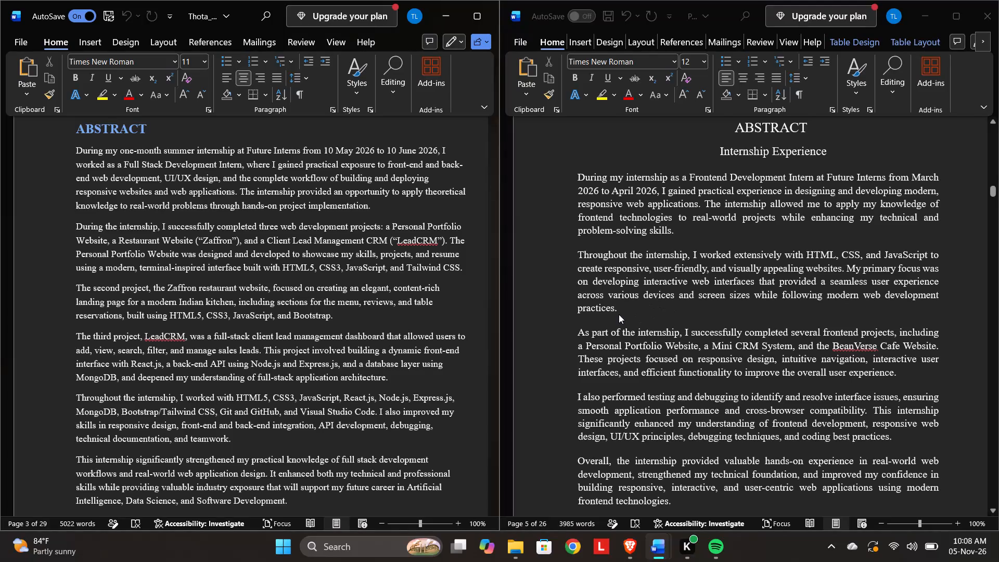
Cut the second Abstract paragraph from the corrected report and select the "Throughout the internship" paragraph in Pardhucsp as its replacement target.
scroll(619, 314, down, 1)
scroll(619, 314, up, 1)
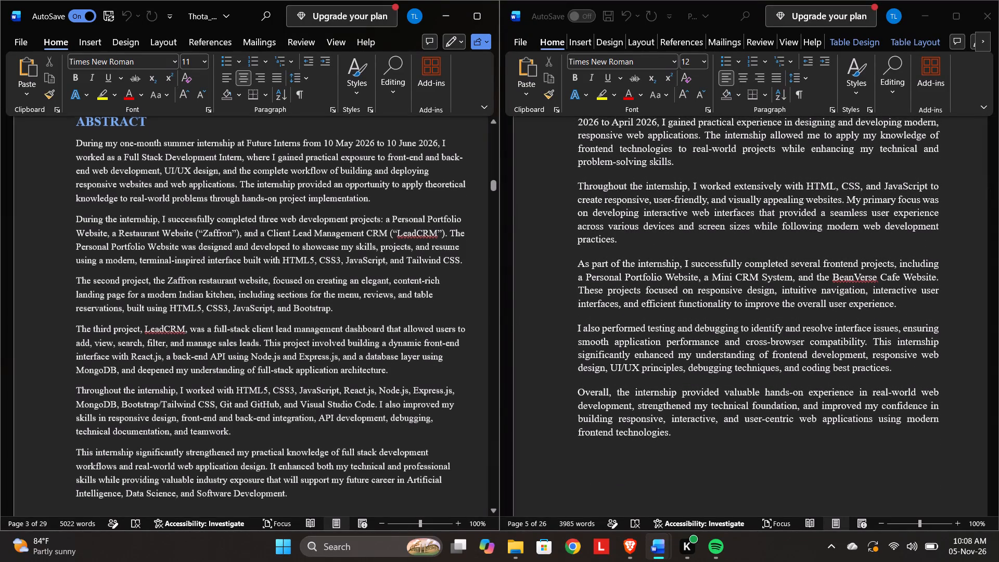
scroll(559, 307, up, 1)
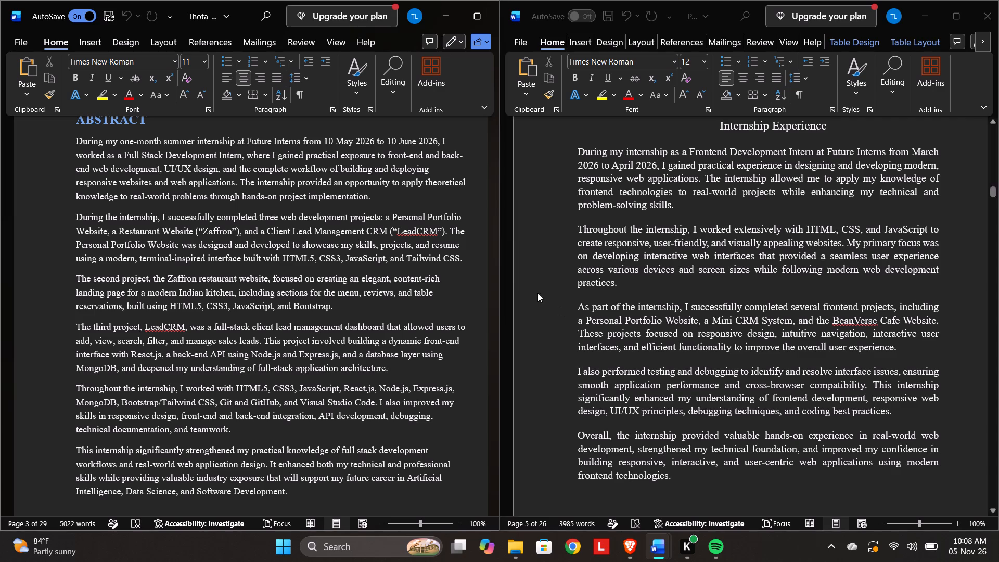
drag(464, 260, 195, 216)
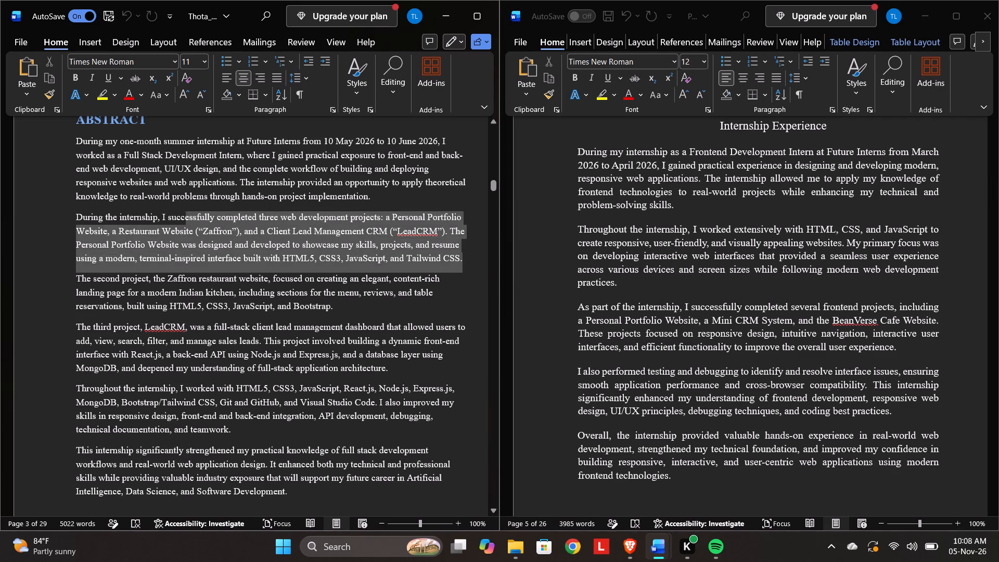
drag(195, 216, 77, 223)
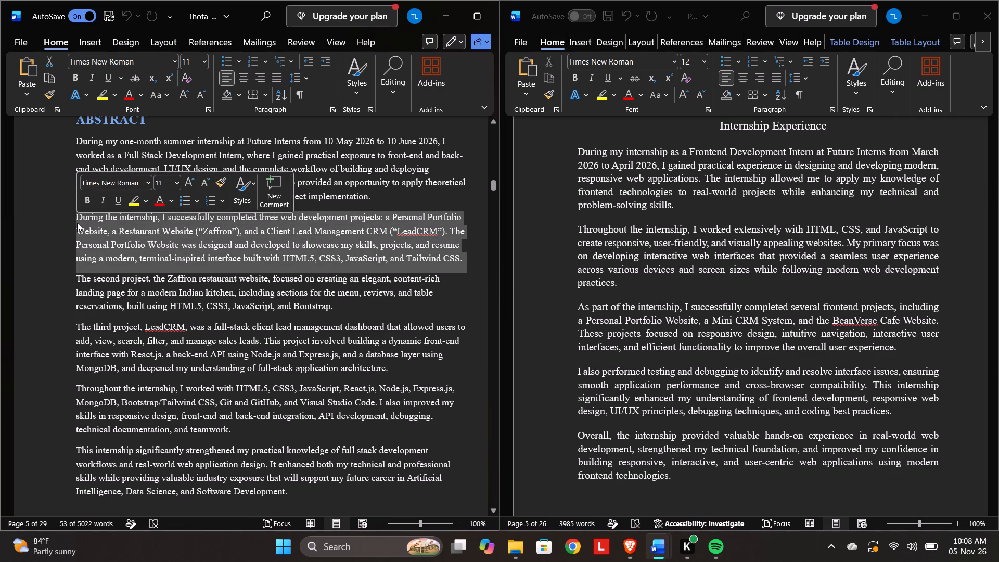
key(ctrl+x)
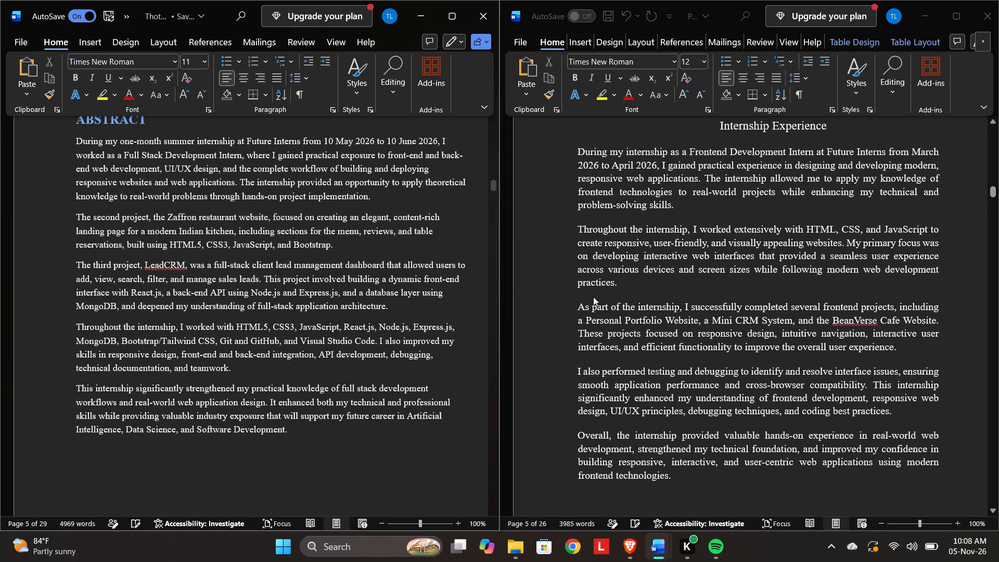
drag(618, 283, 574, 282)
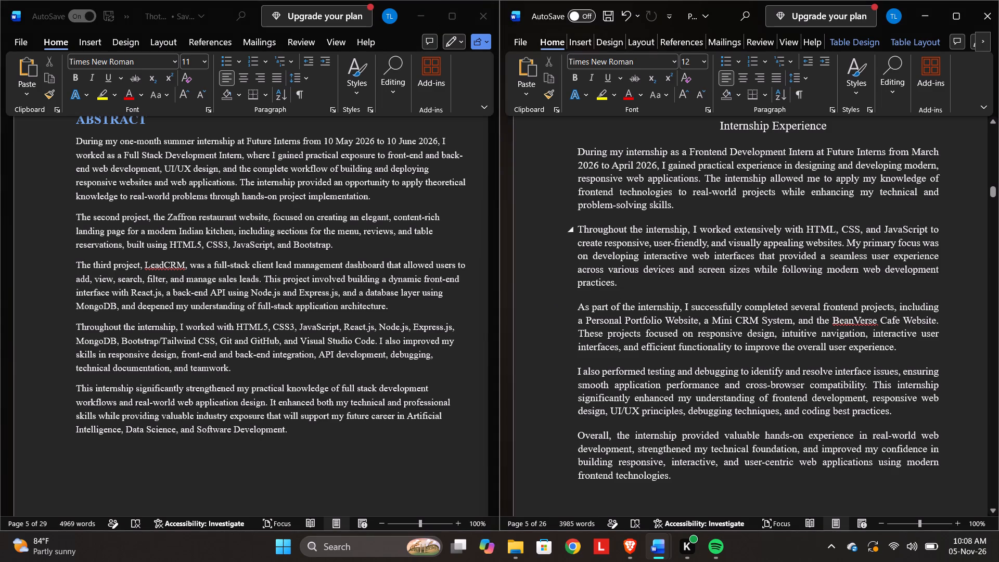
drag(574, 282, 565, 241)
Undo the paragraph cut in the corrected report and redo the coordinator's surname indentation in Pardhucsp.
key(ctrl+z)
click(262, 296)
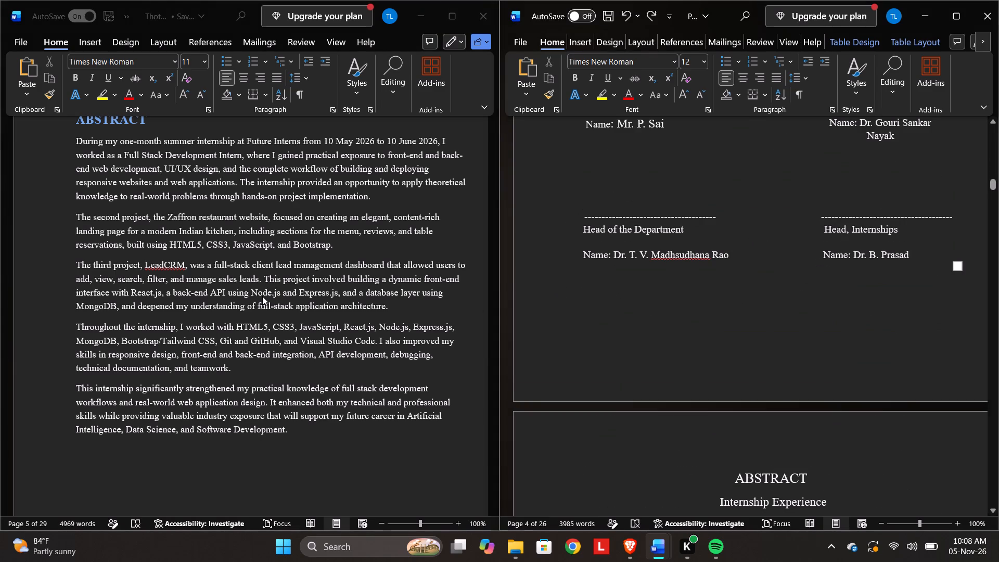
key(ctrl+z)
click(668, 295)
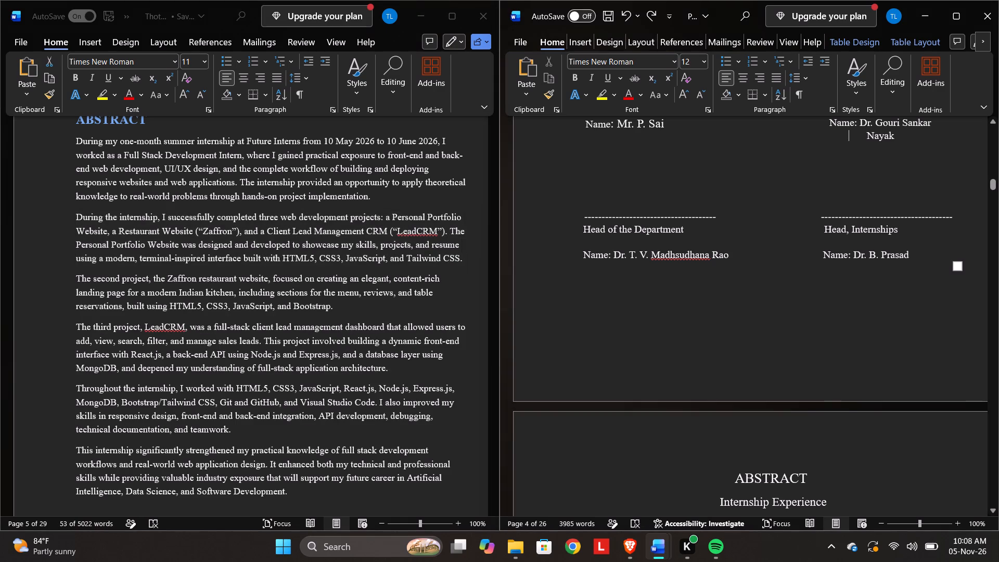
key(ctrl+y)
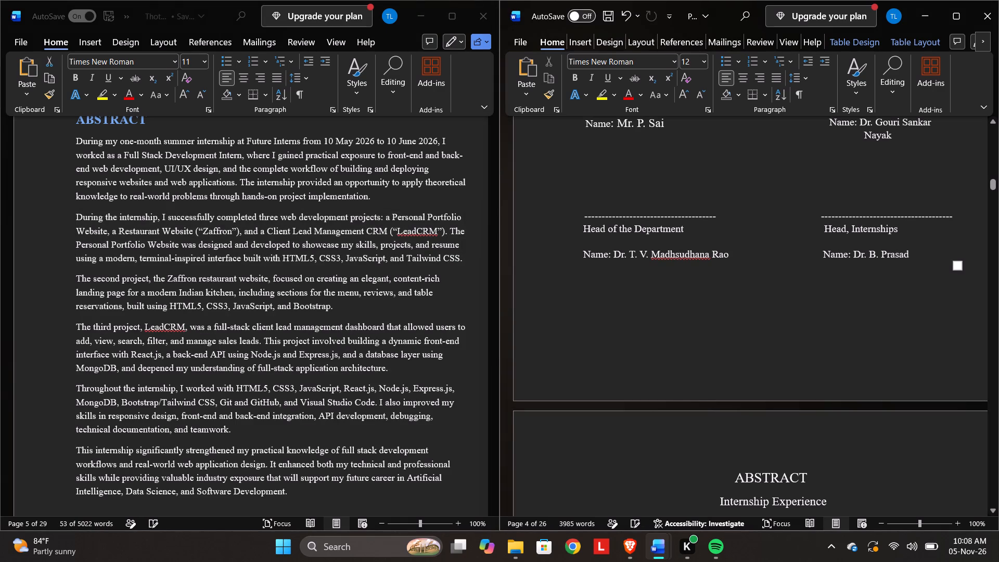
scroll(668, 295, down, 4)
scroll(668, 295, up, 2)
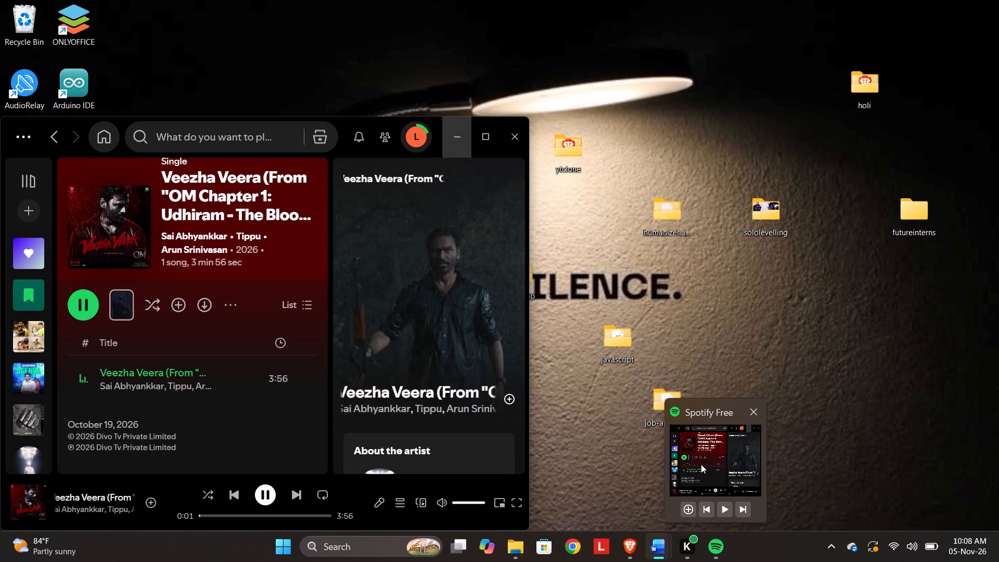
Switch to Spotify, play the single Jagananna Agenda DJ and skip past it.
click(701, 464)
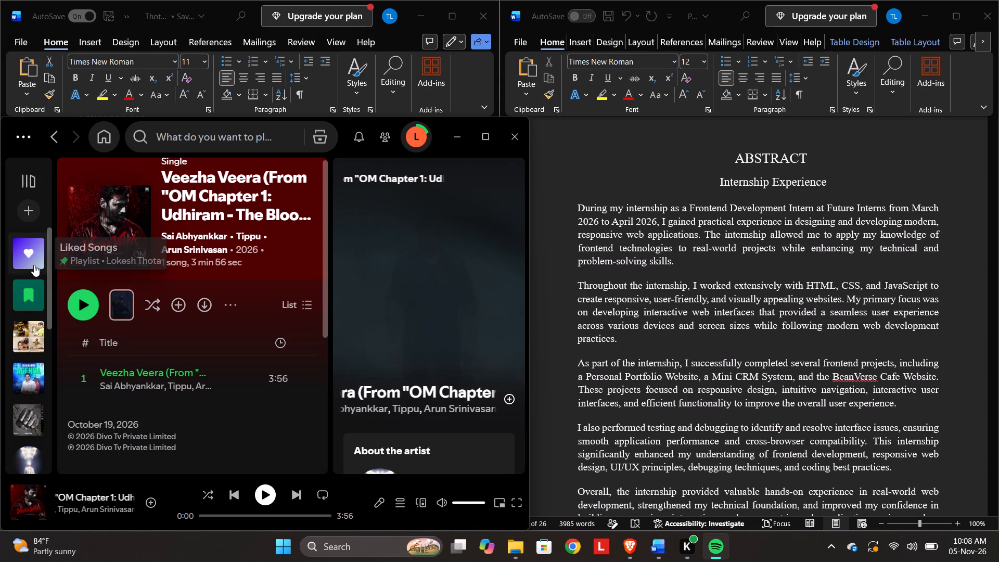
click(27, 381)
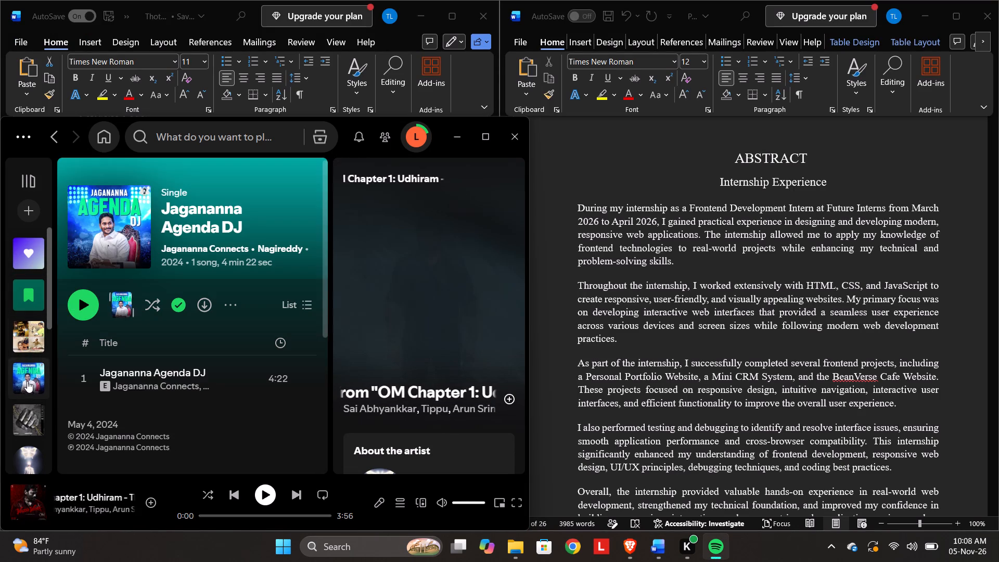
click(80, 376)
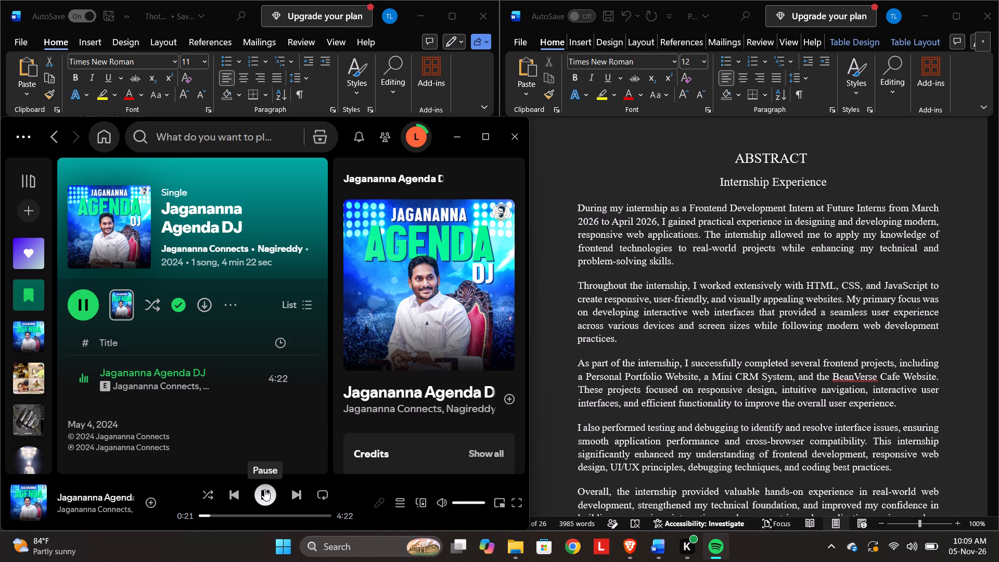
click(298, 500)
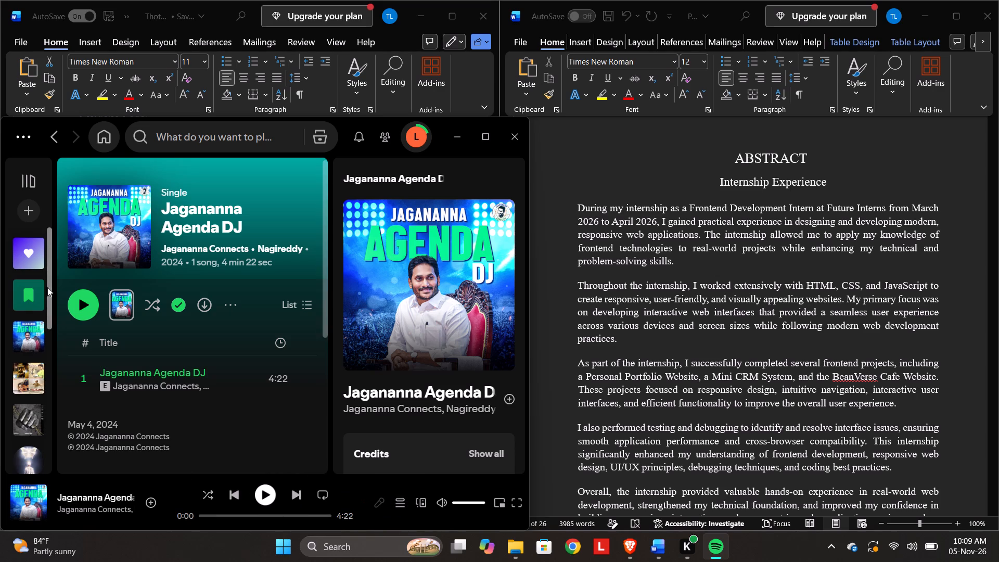
Play the song Fight Back by NEFFEX from the Fight Back playlist and return to the Word reports.
click(32, 418)
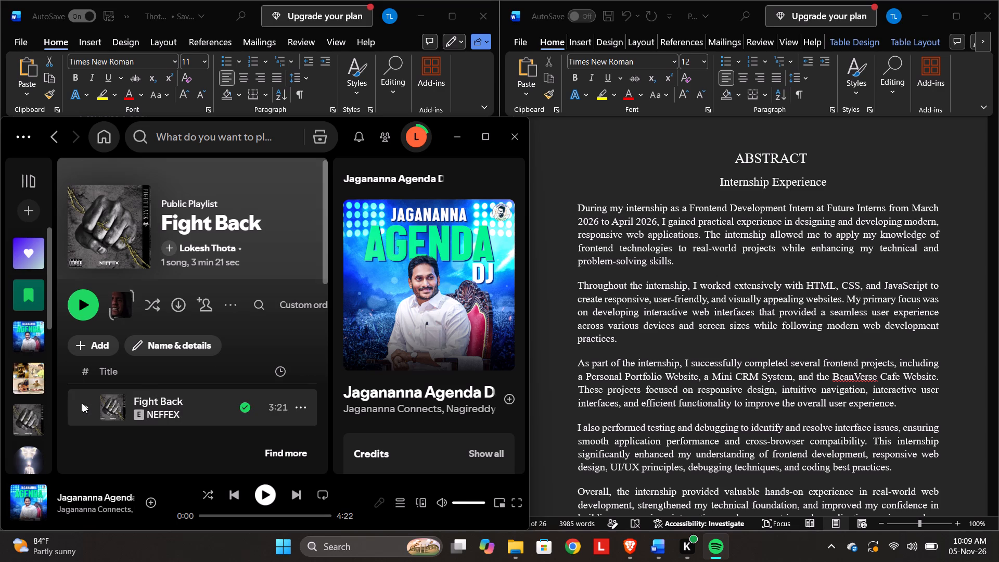
click(83, 404)
click(457, 140)
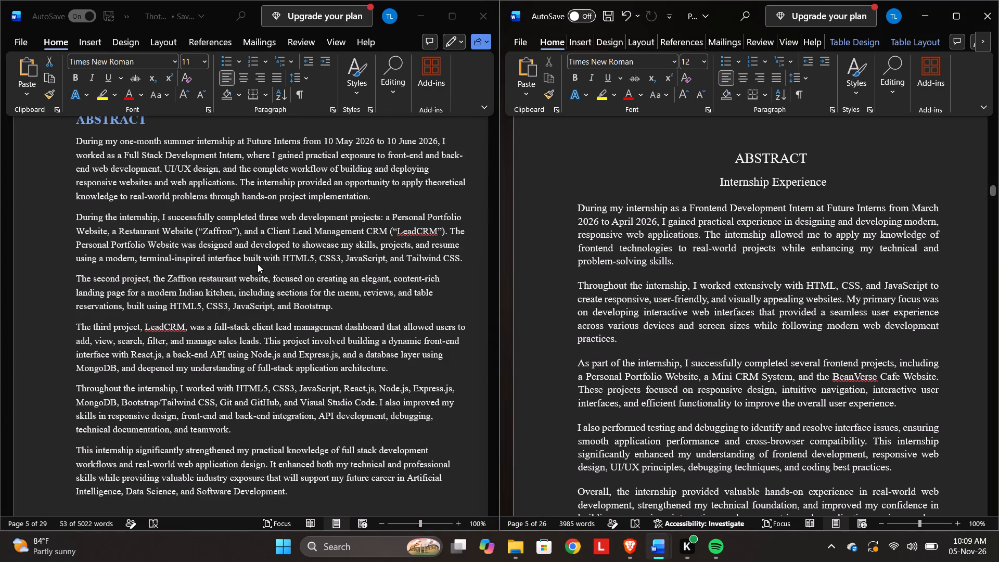
Cut the opening Abstract paragraph, beginning "During my one-month summer internship", from the corrected report.
scroll(275, 245, up, 1)
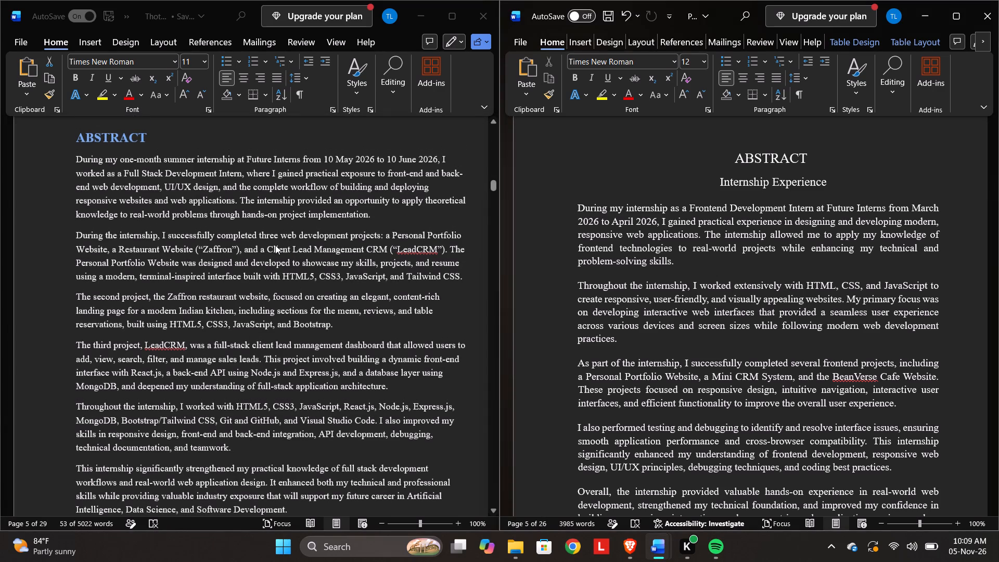
drag(373, 216, 336, 207)
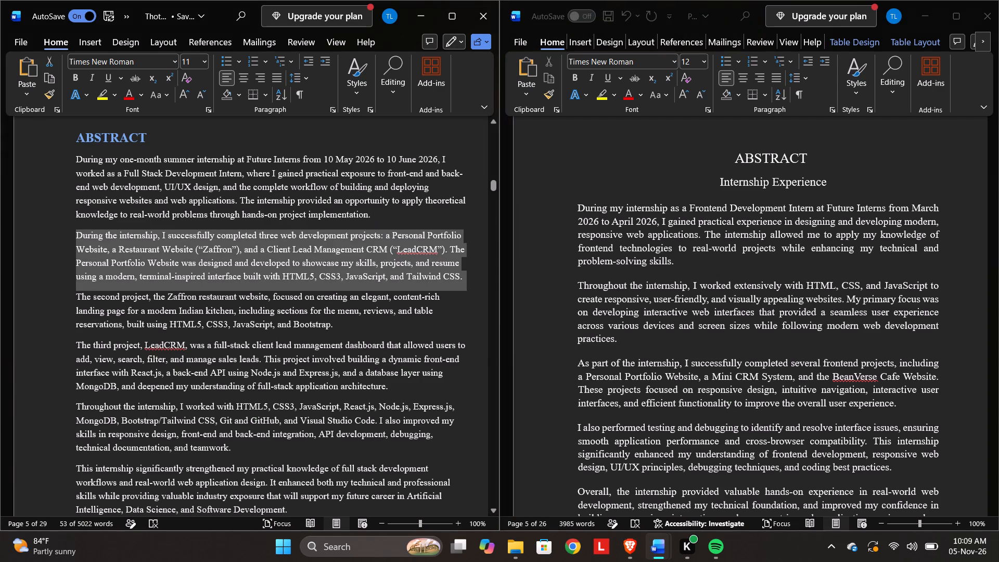
drag(336, 207, 321, 205)
click(408, 228)
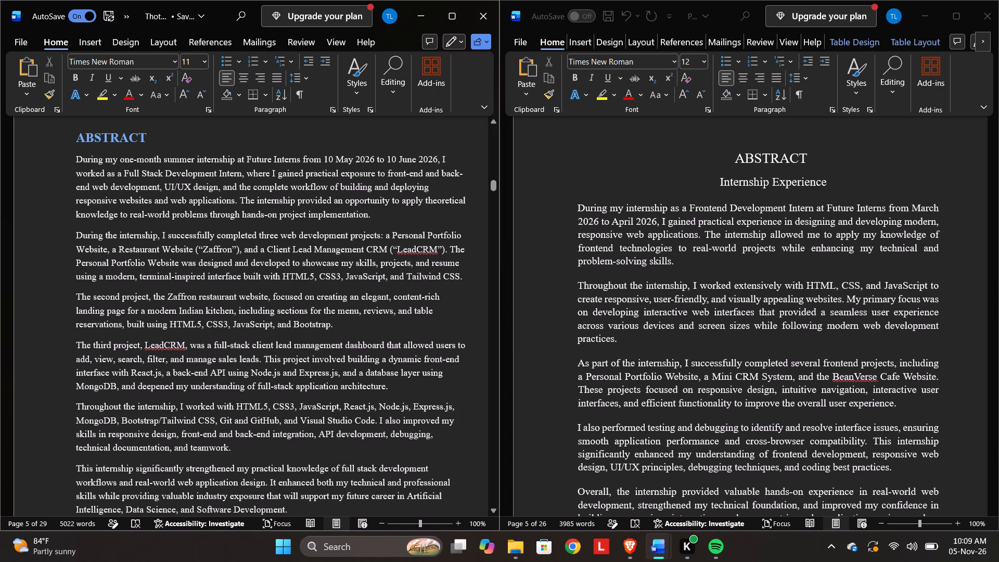
drag(373, 216, 148, 185)
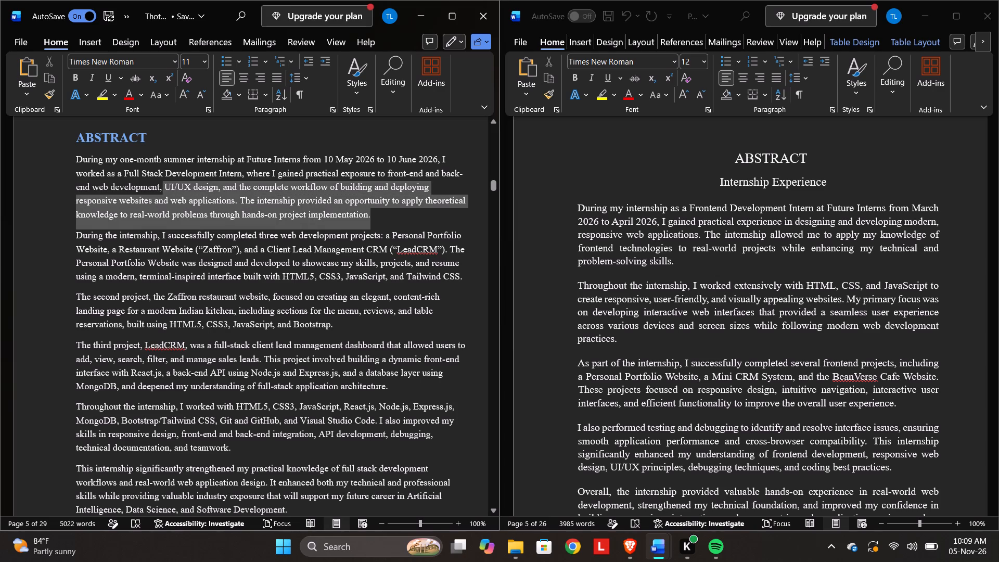
drag(148, 185, 76, 165)
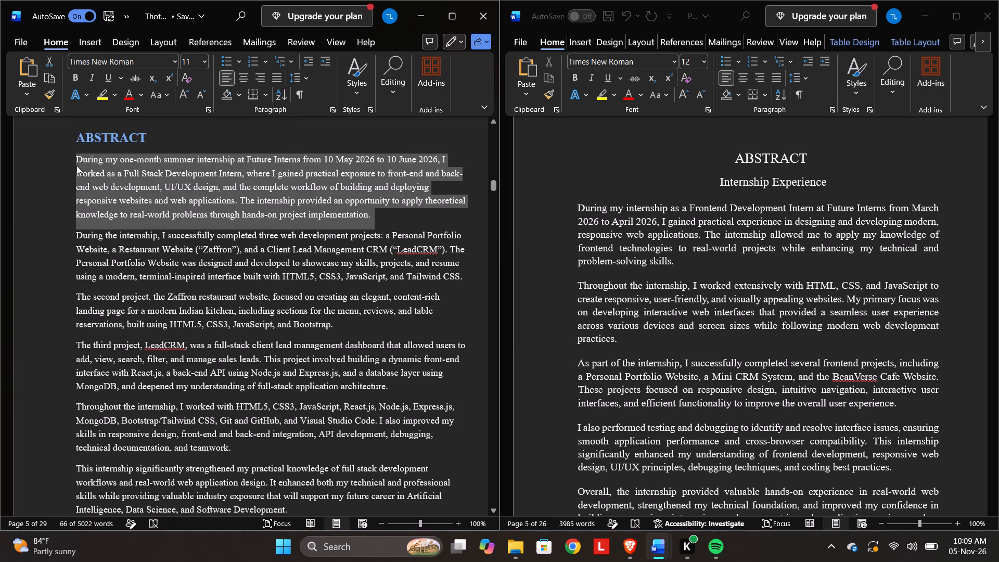
key(ctrl+x)
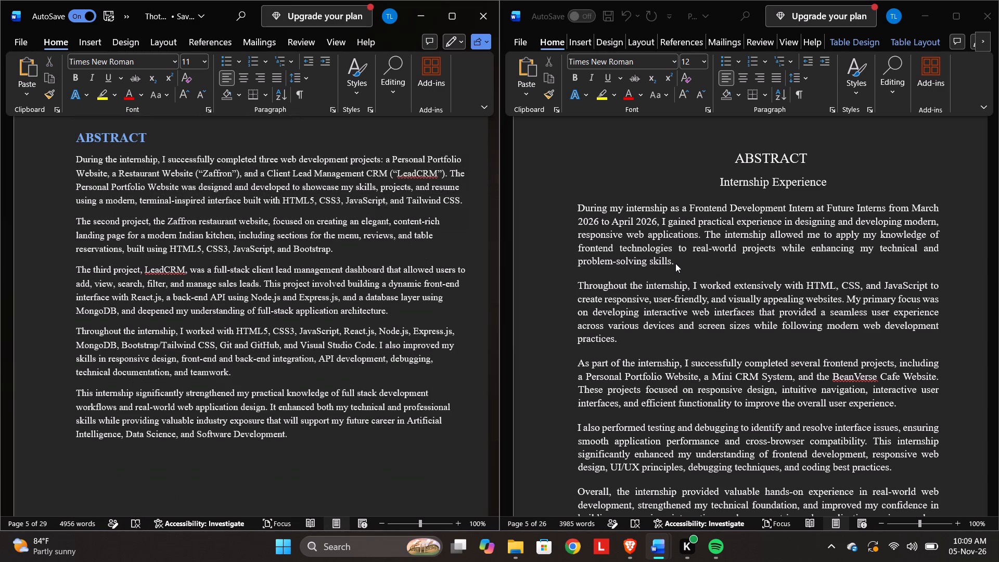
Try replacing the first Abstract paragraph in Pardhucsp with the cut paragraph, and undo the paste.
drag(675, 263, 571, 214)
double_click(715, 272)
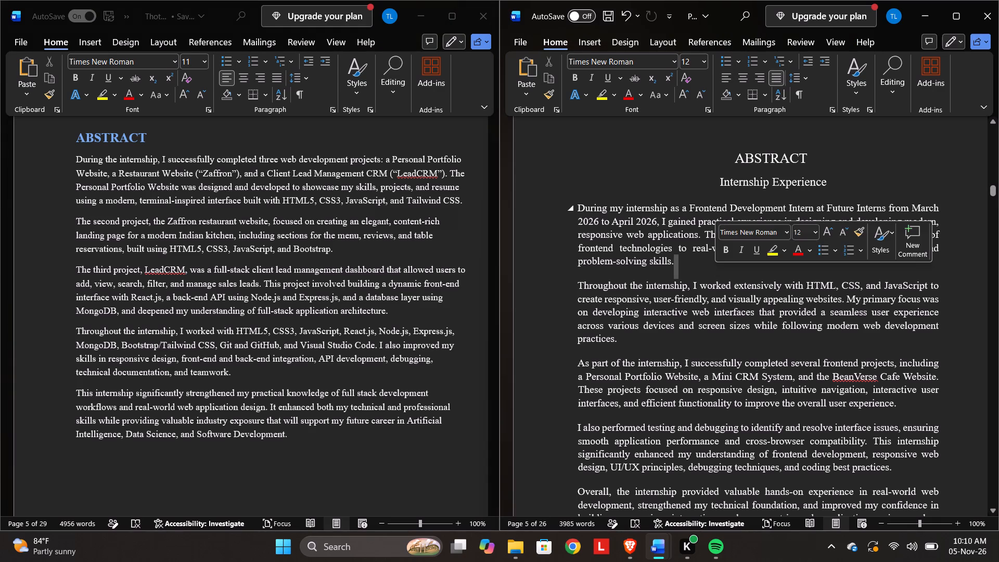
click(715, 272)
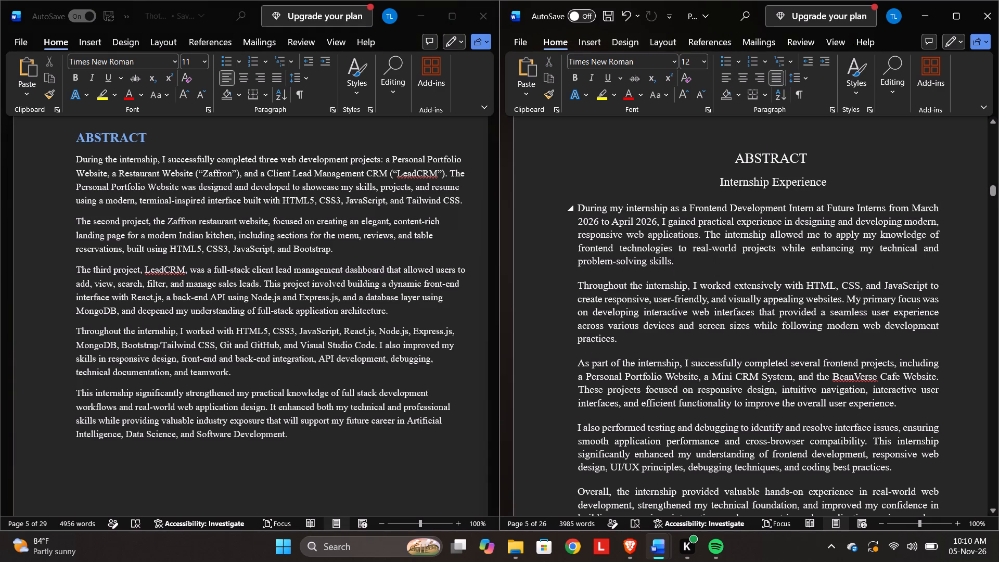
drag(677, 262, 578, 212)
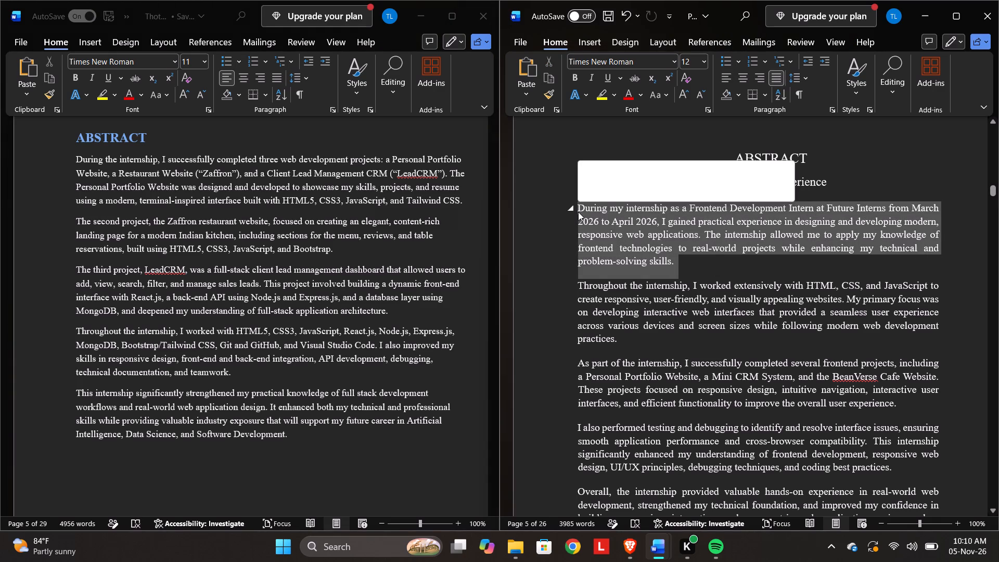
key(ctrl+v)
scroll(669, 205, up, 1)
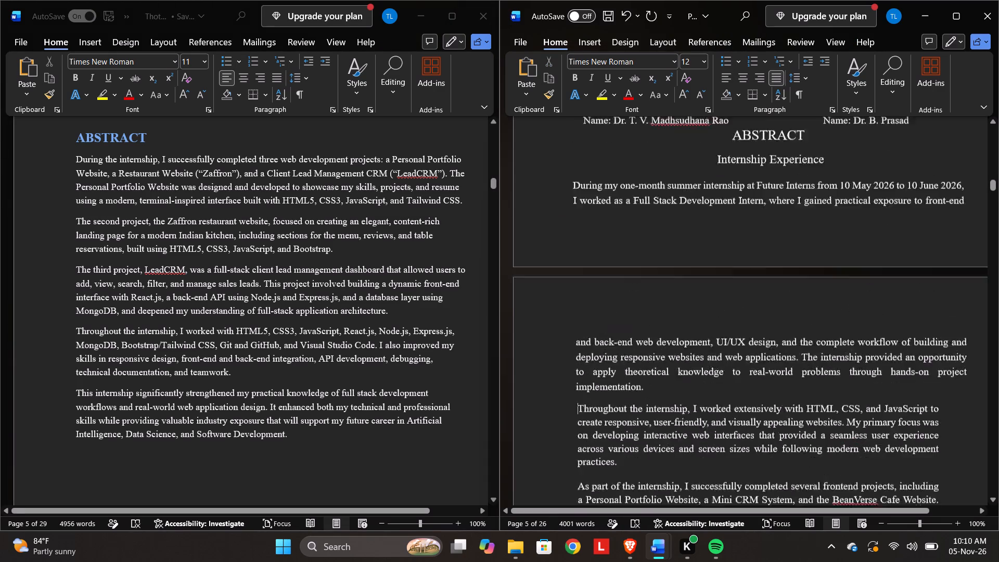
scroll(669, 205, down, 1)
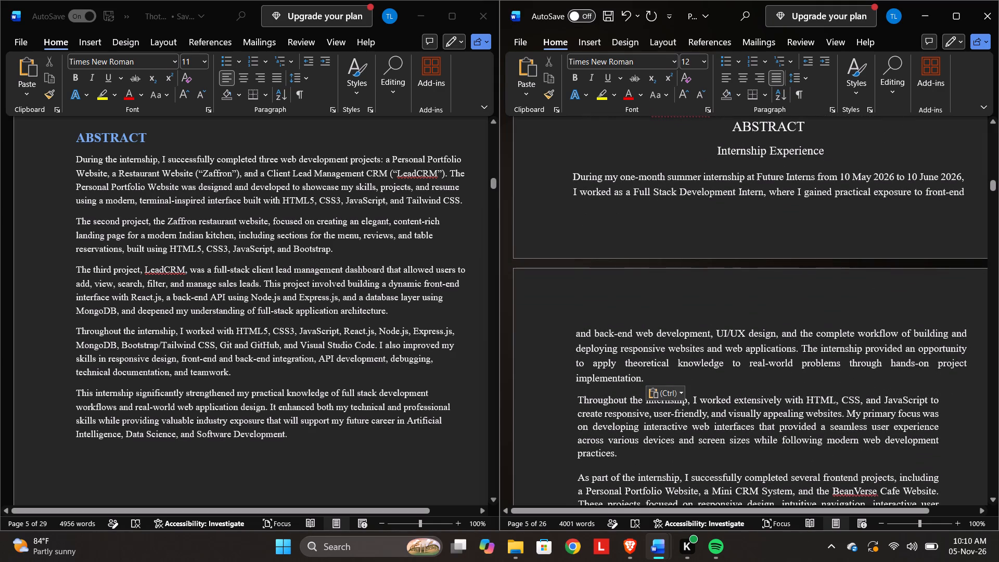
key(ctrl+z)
Insert two blank lines after the first Abstract paragraph in Pardhucsp.
scroll(660, 286, down, 1)
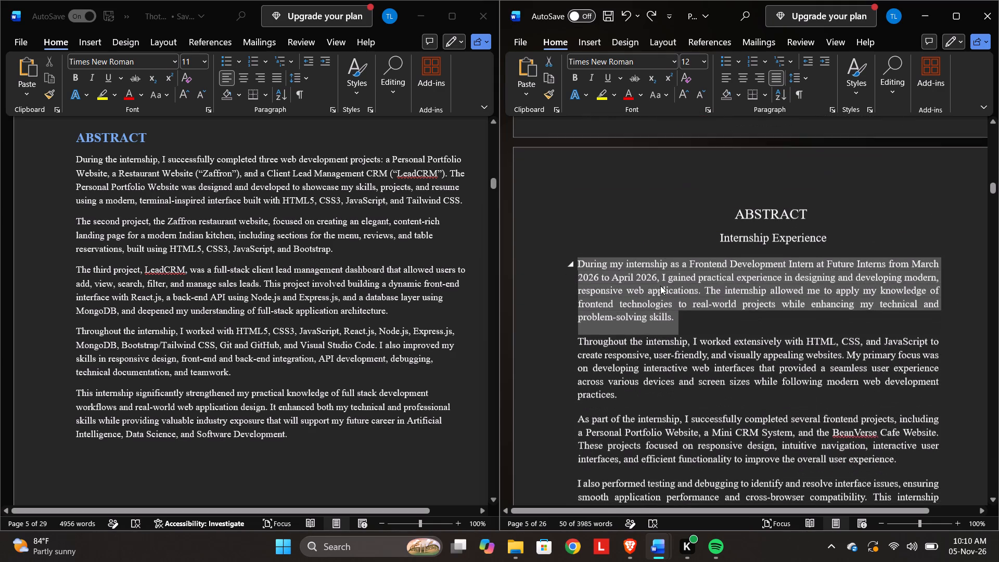
click(669, 214)
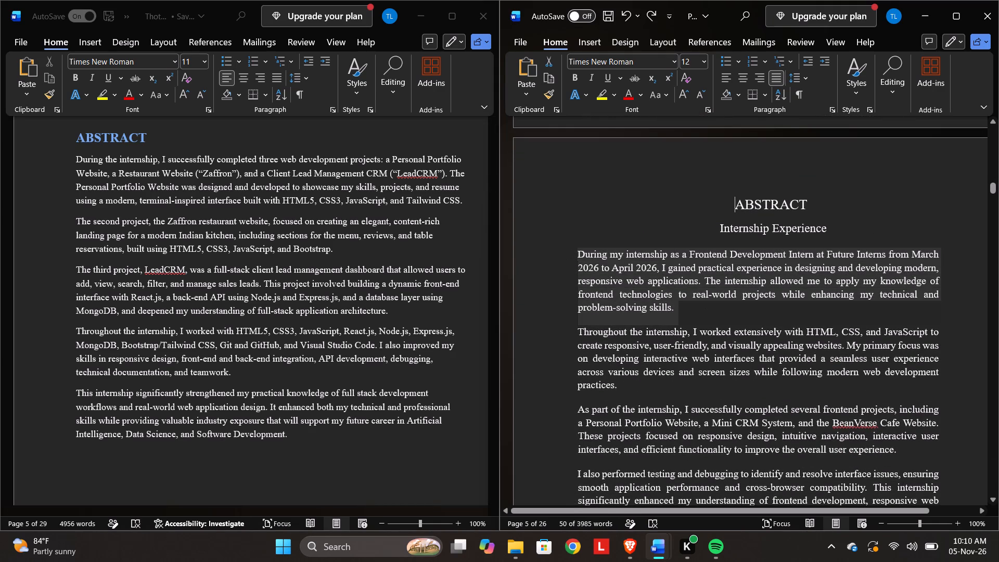
click(689, 311)
key(Return)
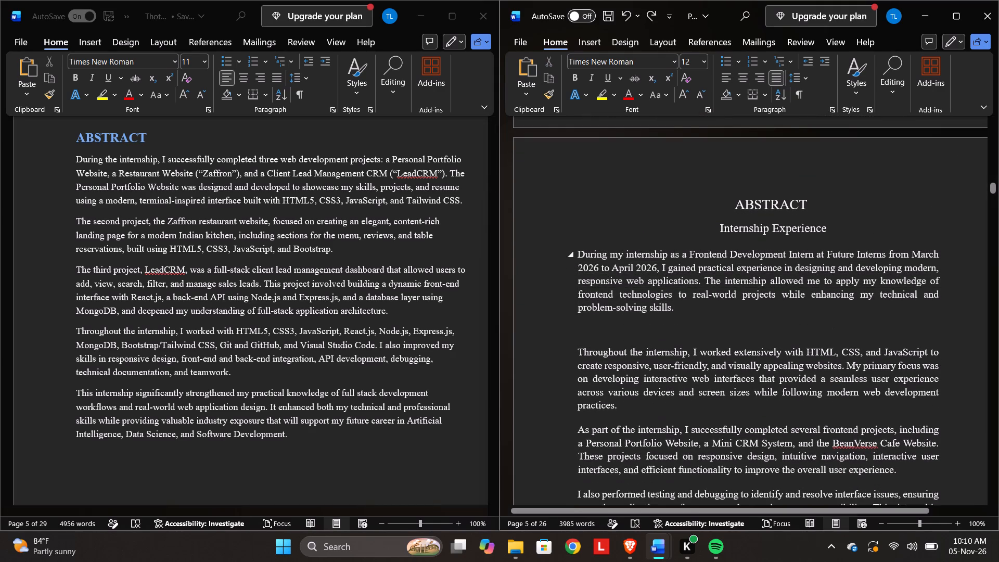
key(Return)
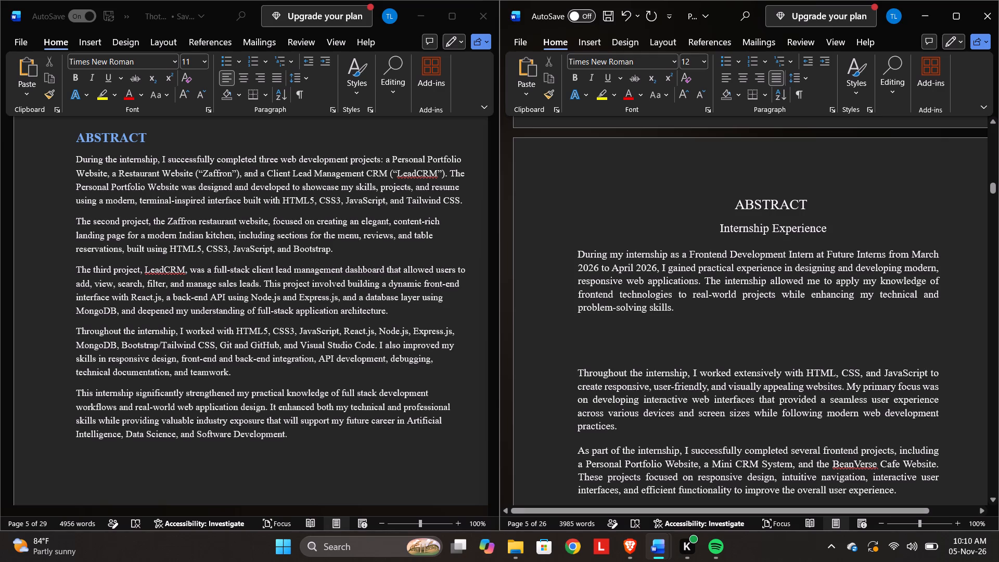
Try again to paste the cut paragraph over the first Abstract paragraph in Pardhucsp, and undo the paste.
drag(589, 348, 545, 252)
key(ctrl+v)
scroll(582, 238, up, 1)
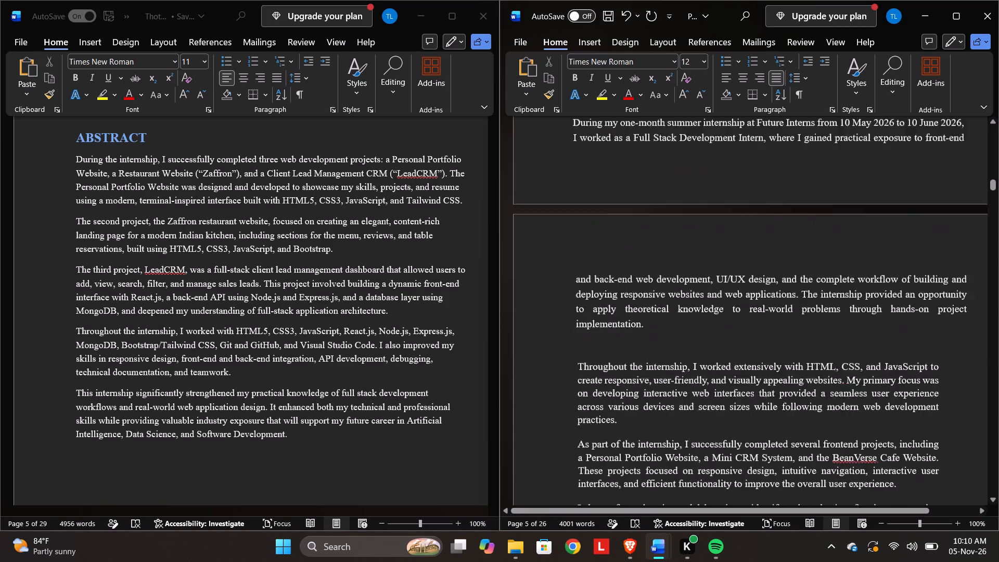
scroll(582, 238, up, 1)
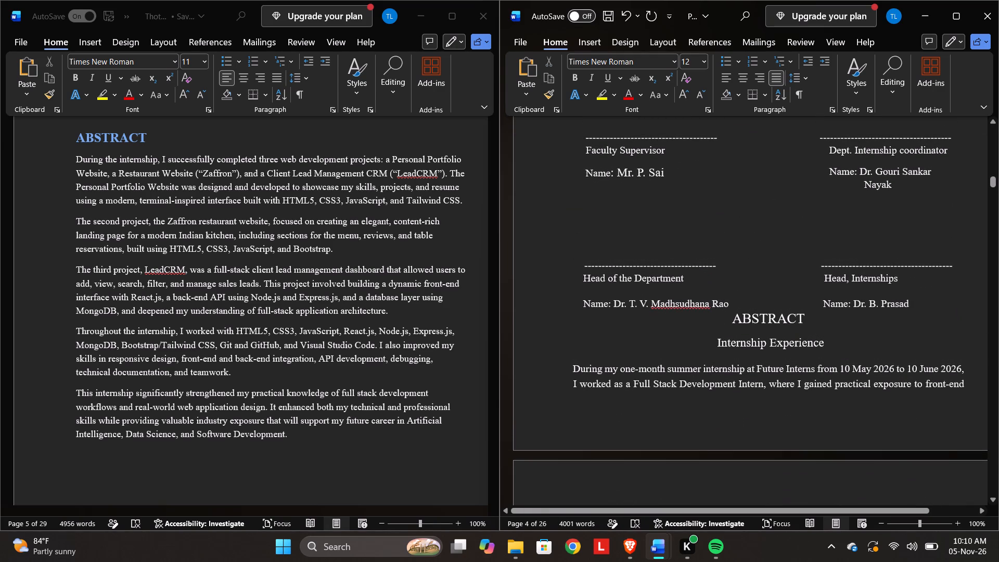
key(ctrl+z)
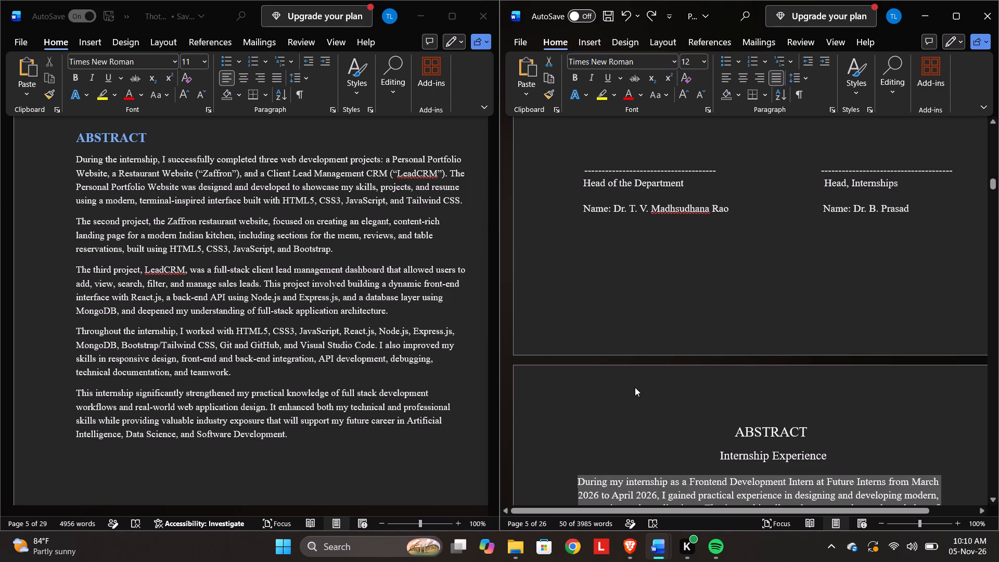
Undo the cut in the corrected report to restore its opening Abstract paragraph.
scroll(310, 335, up, 1)
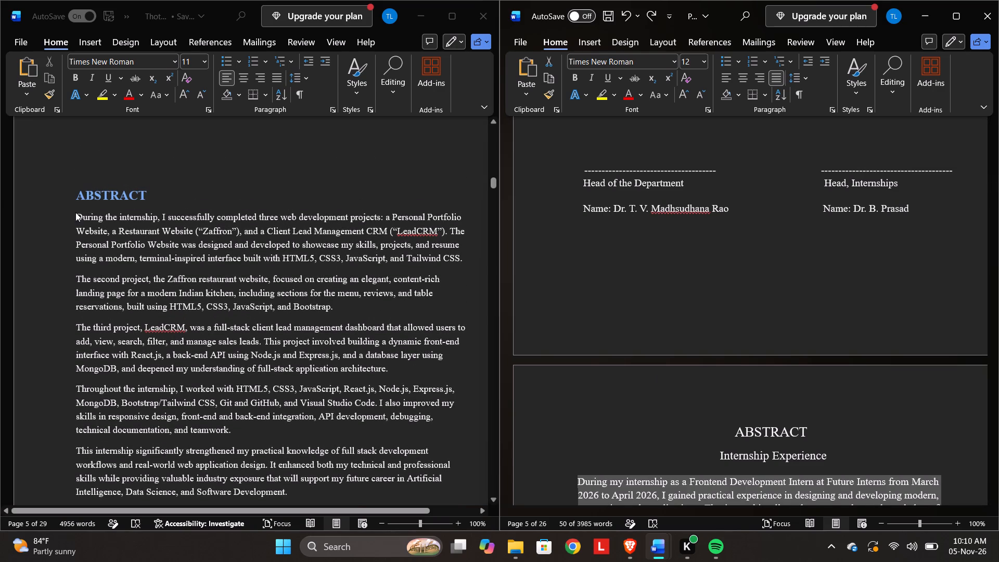
click(465, 258)
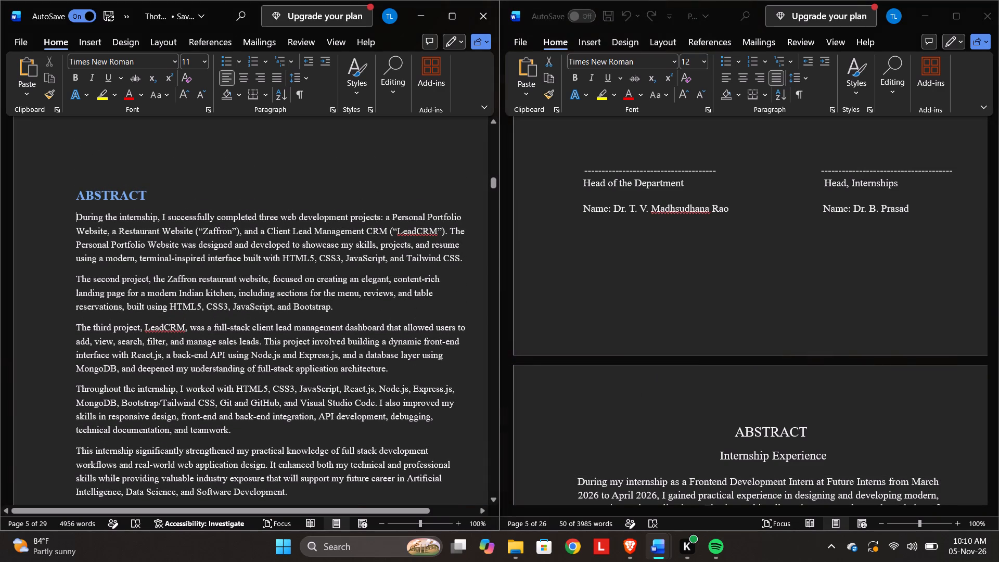
drag(462, 260, 226, 260)
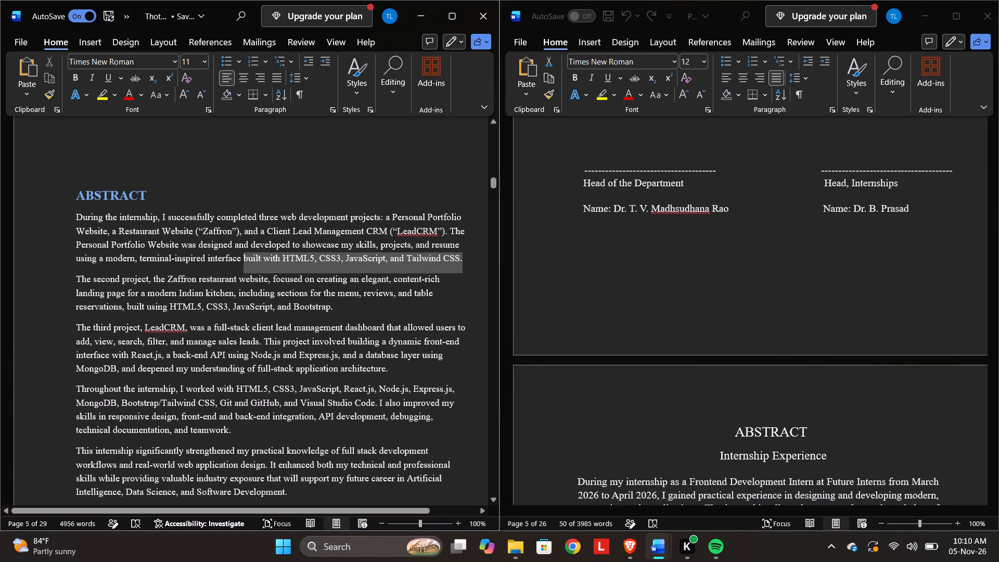
drag(226, 260, 71, 222)
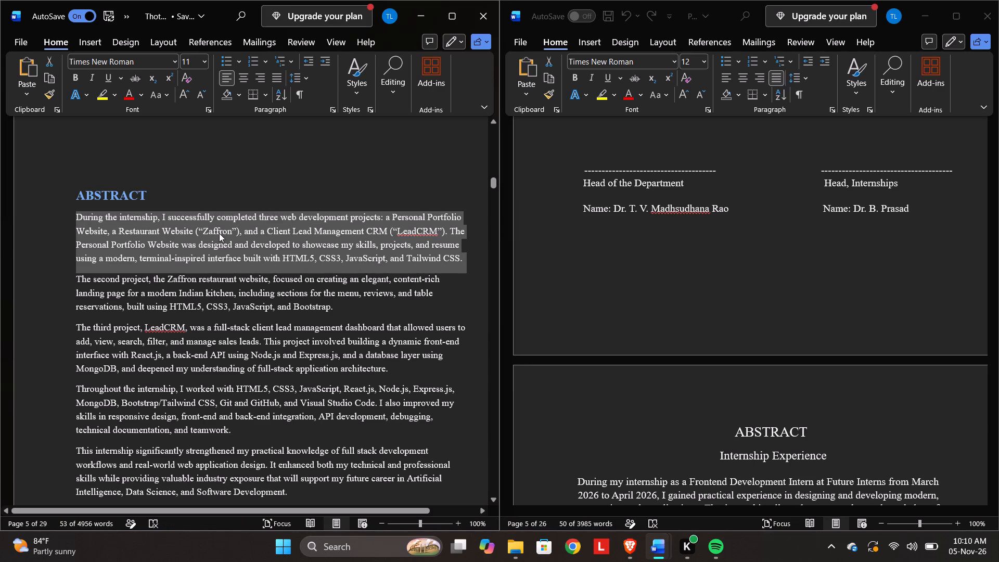
click(219, 188)
key(ctrl+z)
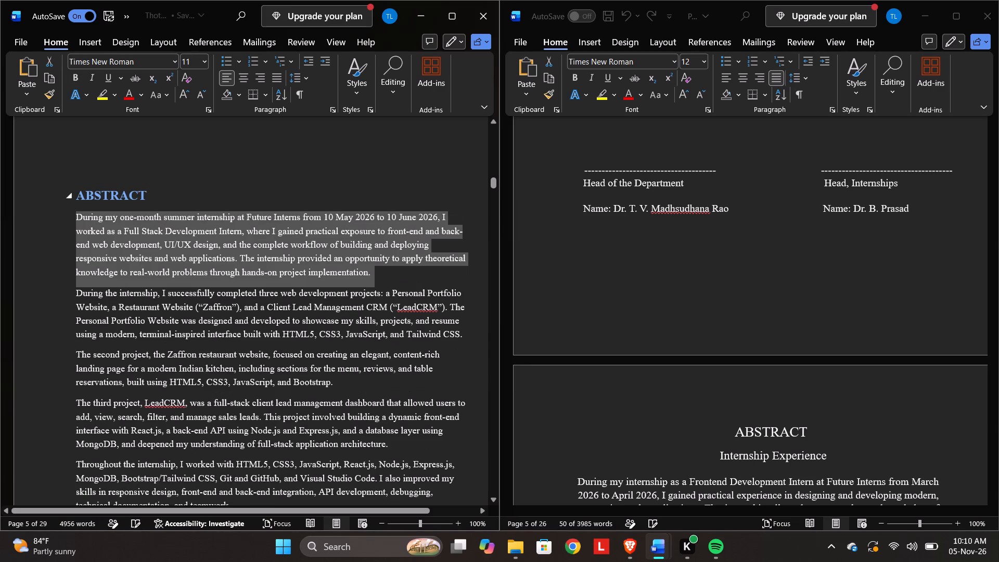
Copy the opening Abstract paragraph, beginning "During my one-month summer internship", from the corrected report.
click(379, 264)
drag(370, 275, 365, 275)
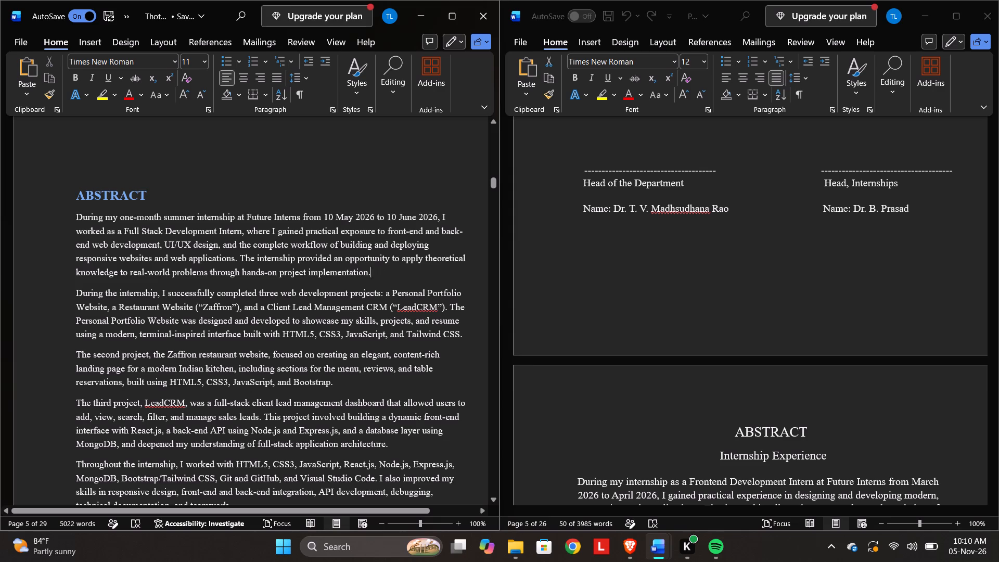
drag(365, 275, 74, 221)
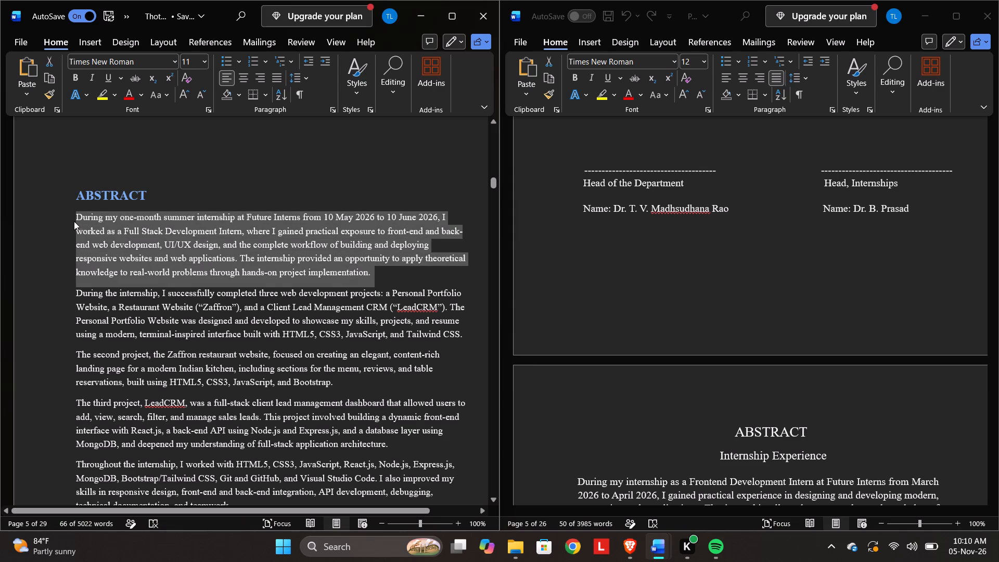
key(ctrl+c)
Undo the blank lines inserted after the first Abstract paragraph in Pardhucsp.
click(550, 291)
scroll(550, 291, down, 2)
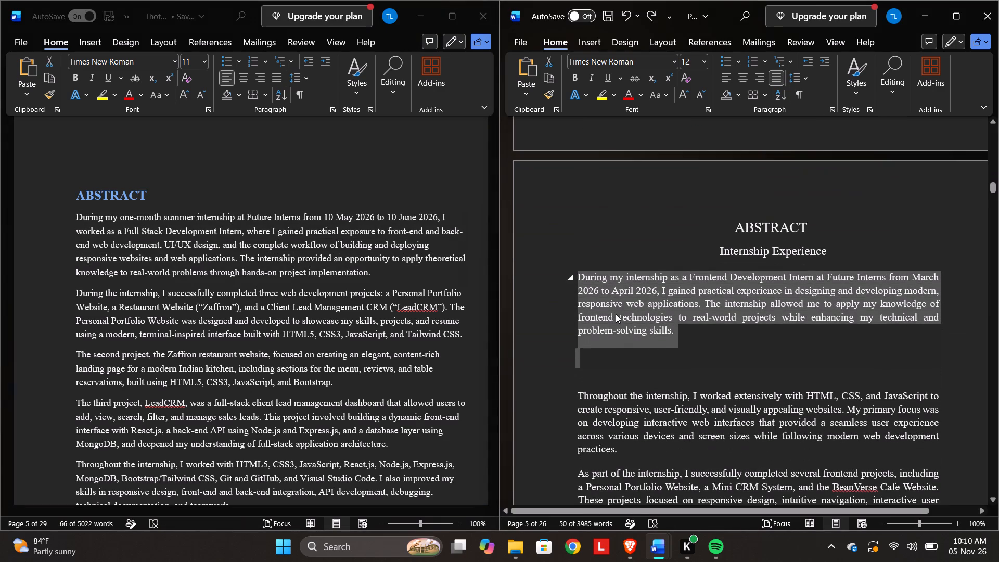
click(707, 351)
key(ctrl+z)
key(ctrl+z)
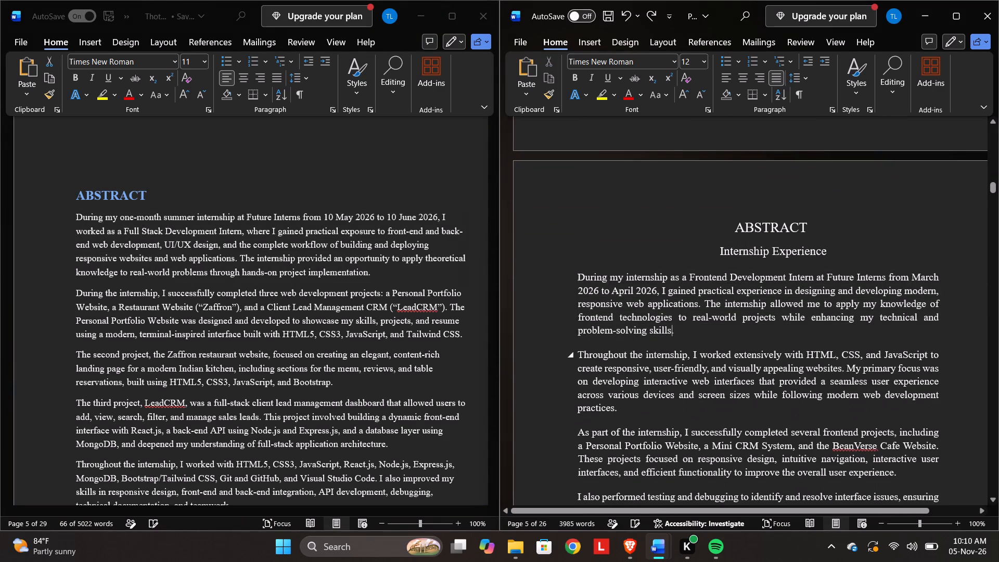
key(ctrl+z)
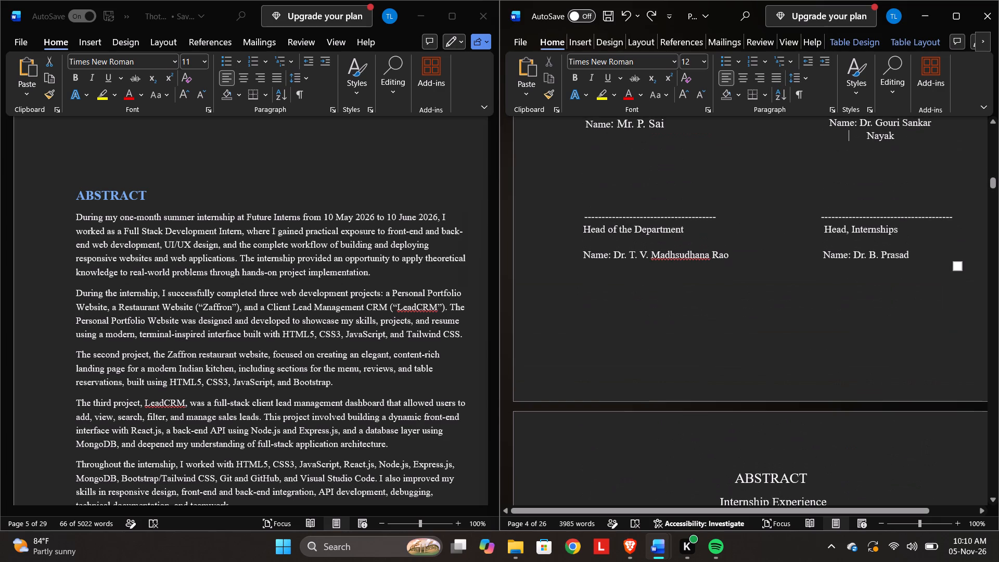
key(ctrl+y)
scroll(707, 351, down, 2)
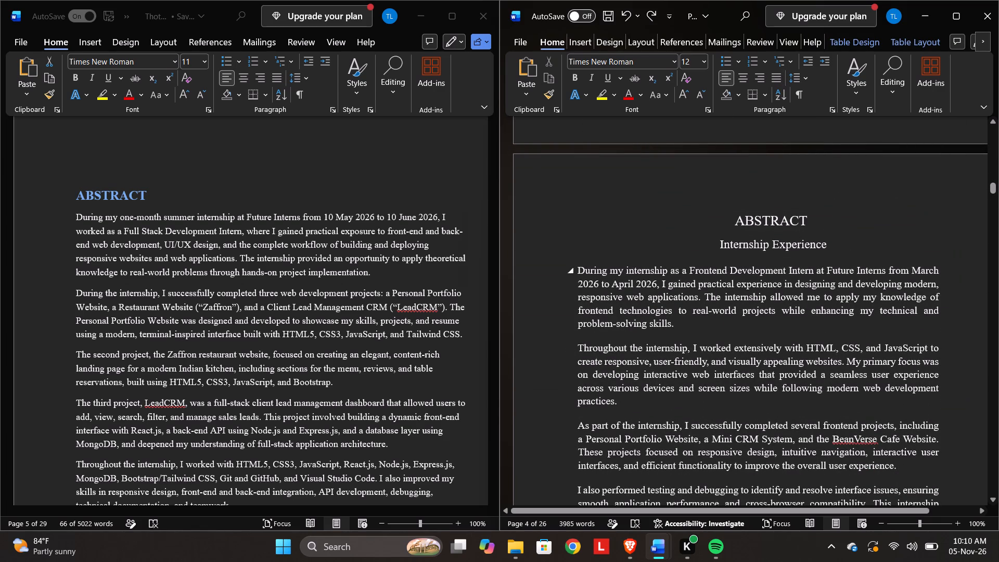
click(678, 328)
key(BackSpace)
key(BackSpace)
key(BackSpace)
key(BackSpace)
key(BackSpace)
key(BackSpace)
key(BackSpace)
key(BackSpace)
key(BackSpace)
key(BackSpace)
key(BackSpace)
key(BackSpace)
key(BackSpace)
key(BackSpace)
key(BackSpace)
key(BackSpace)
key(BackSpace)
key(BackSpace)
key(BackSpace)
key(BackSpace)
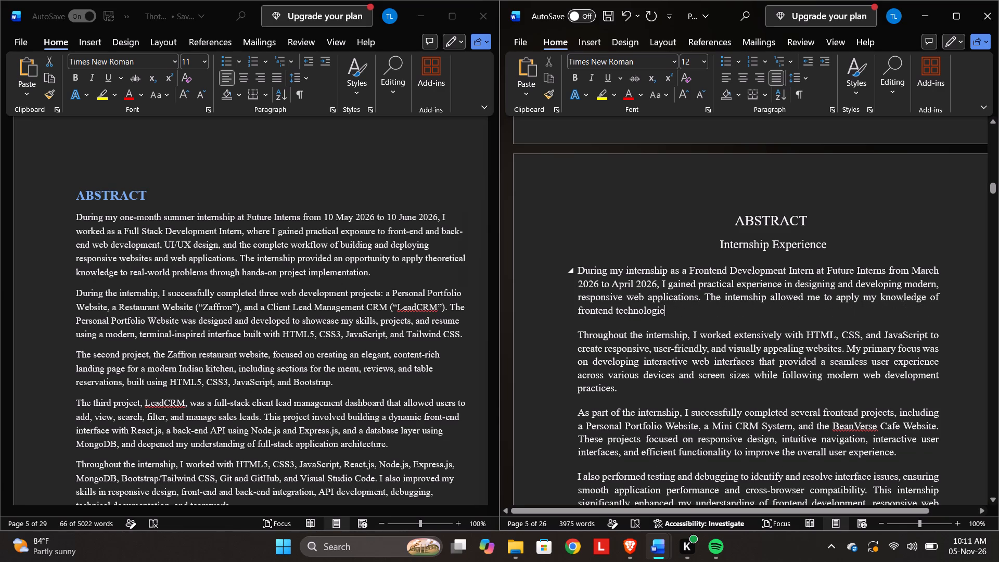
drag(674, 312, 584, 273)
key(BackSpace)
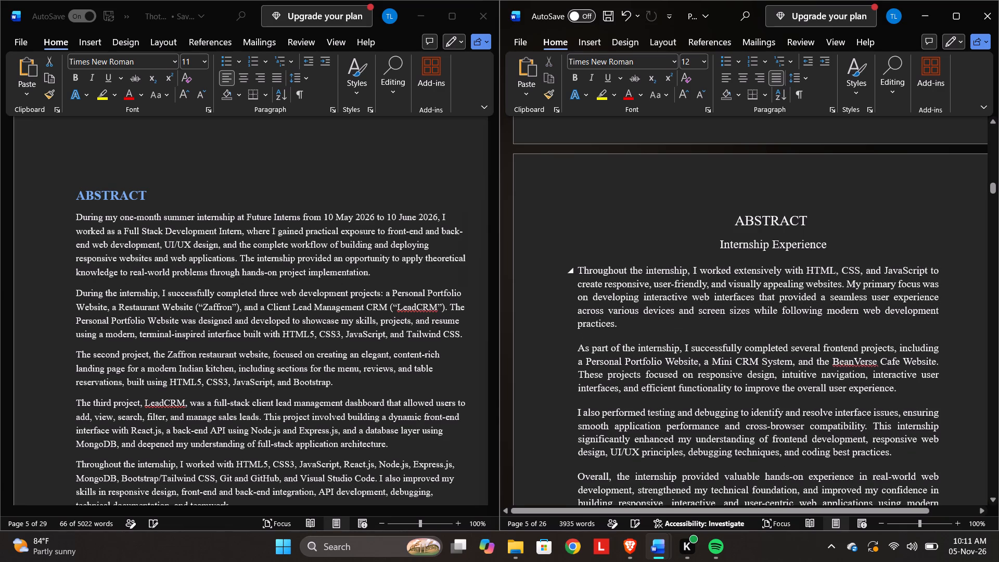
key(Return)
key(Up)
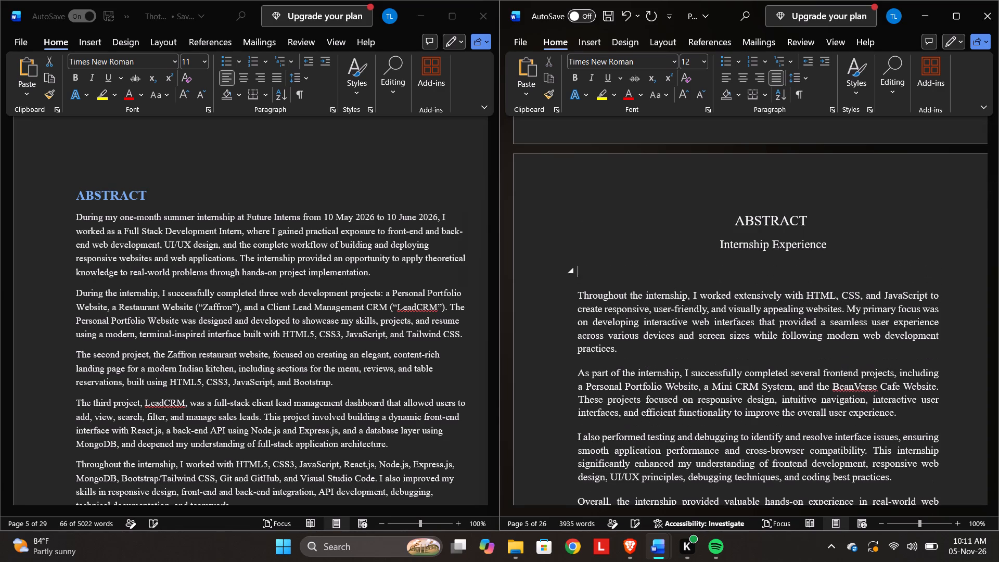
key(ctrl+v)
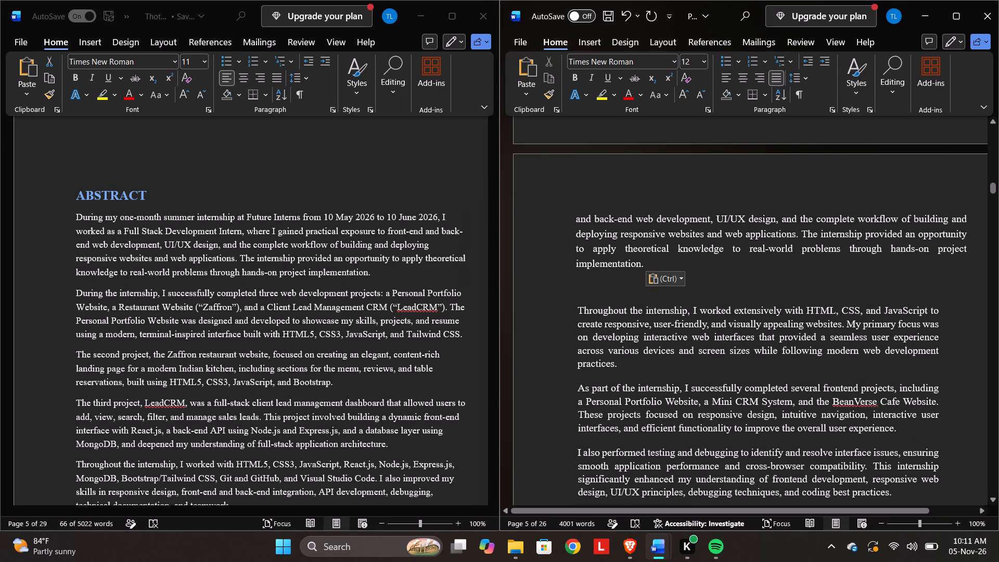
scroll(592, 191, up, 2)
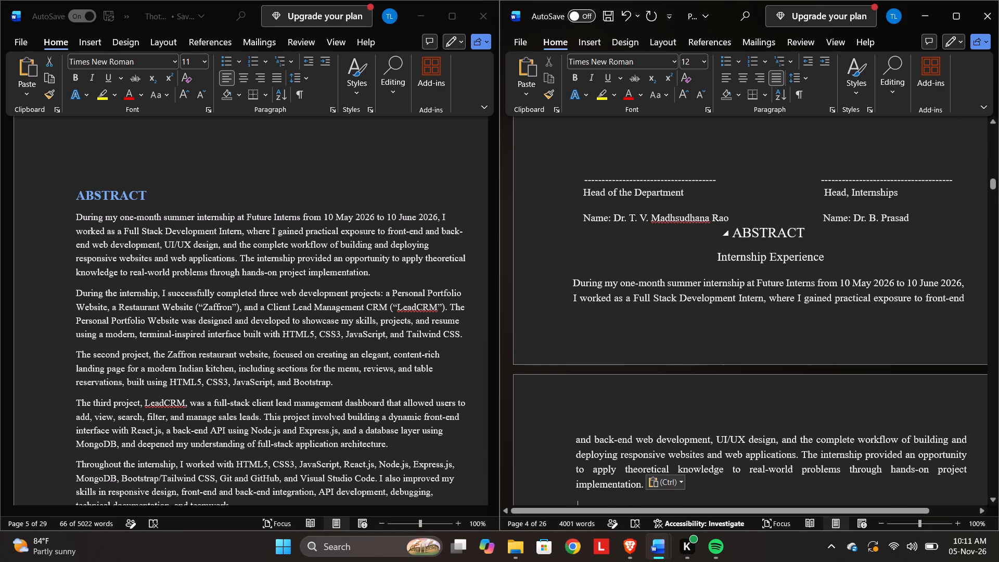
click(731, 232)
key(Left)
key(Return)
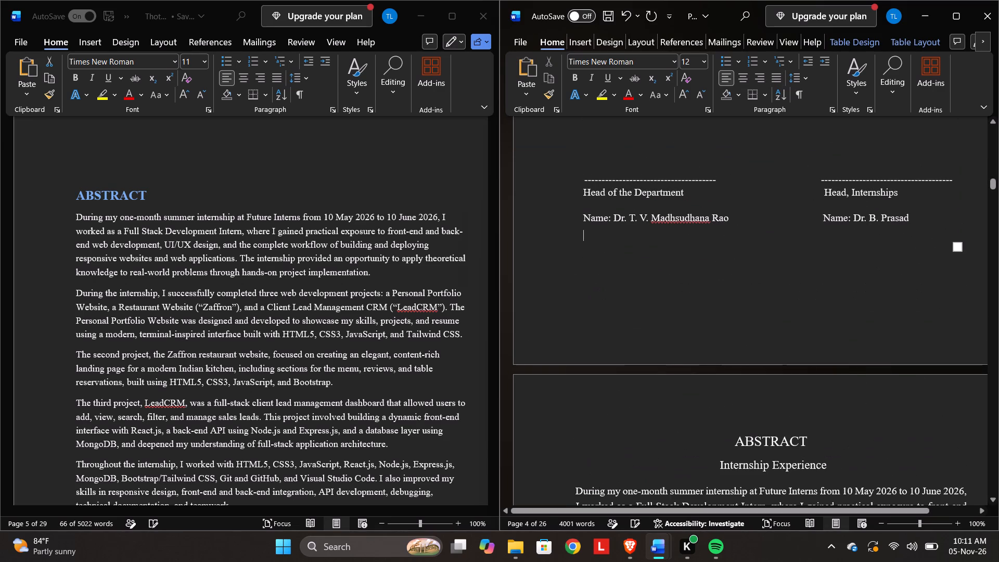
Compare the Abstract paragraphs in Pardhucsp with those in the corrected report.
scroll(731, 232, down, 2)
scroll(685, 270, down, 1)
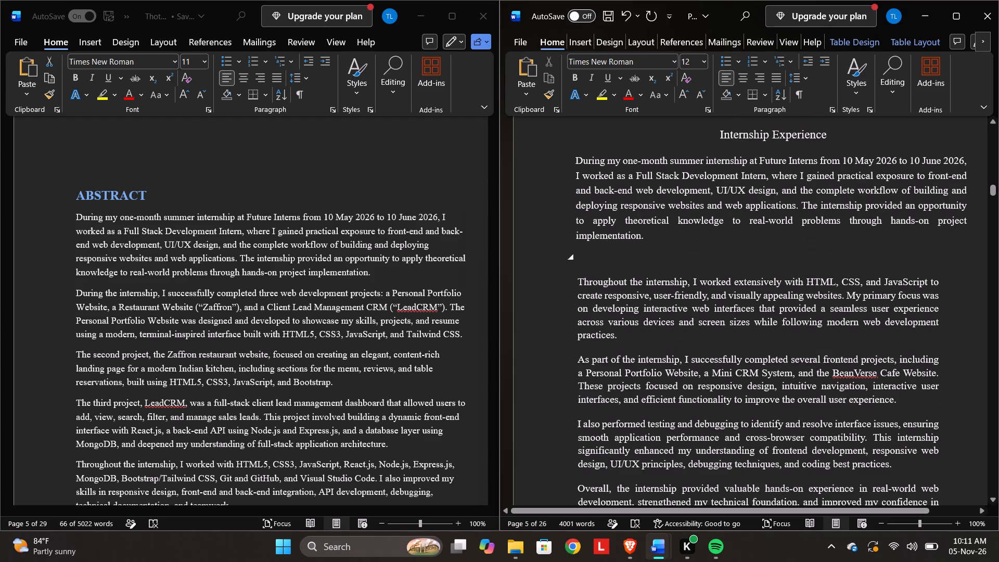
scroll(380, 298, down, 1)
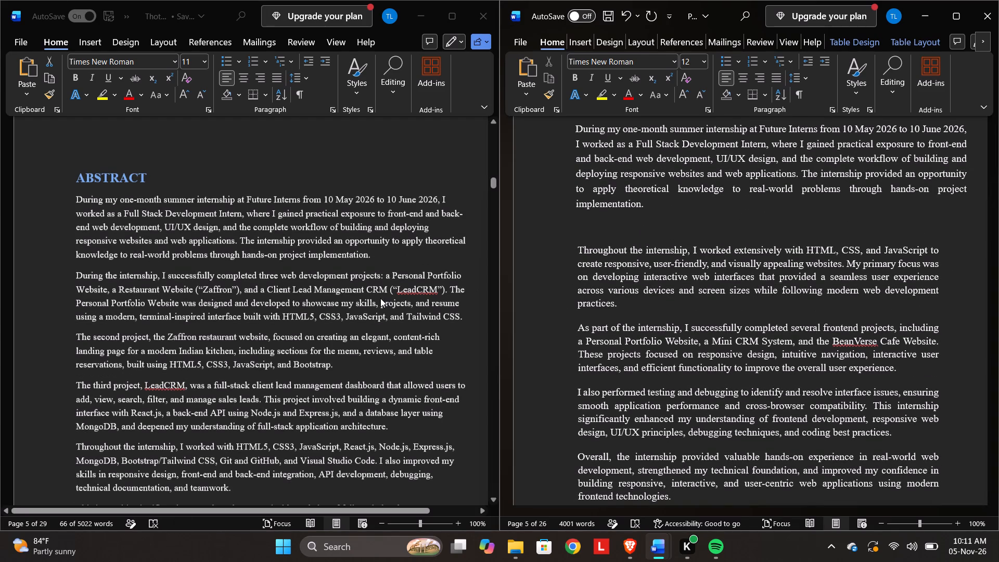
scroll(380, 298, down, 1)
scroll(635, 333, down, 1)
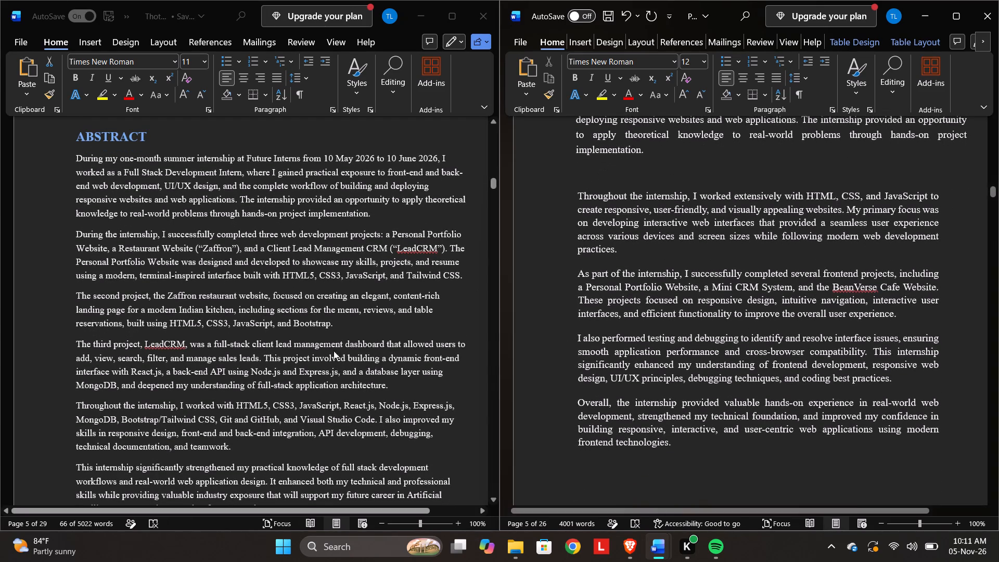
scroll(327, 351, down, 1)
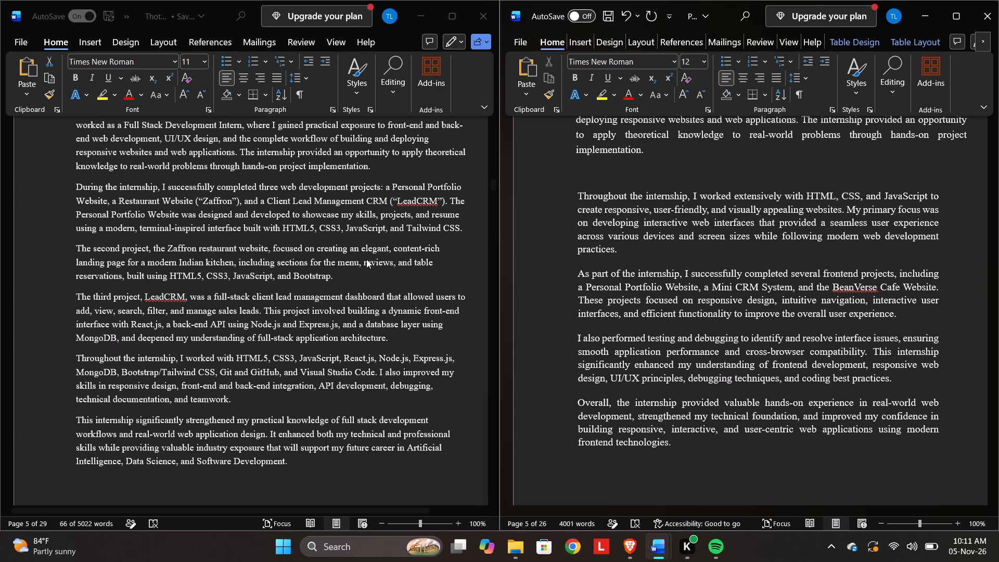
scroll(392, 241, up, 1)
scroll(631, 229, up, 1)
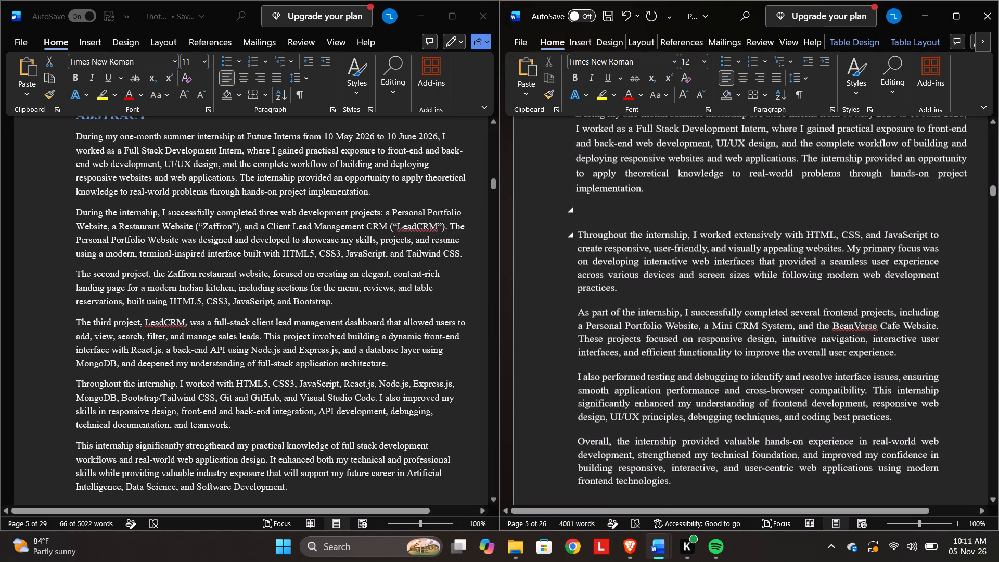
scroll(631, 229, up, 1)
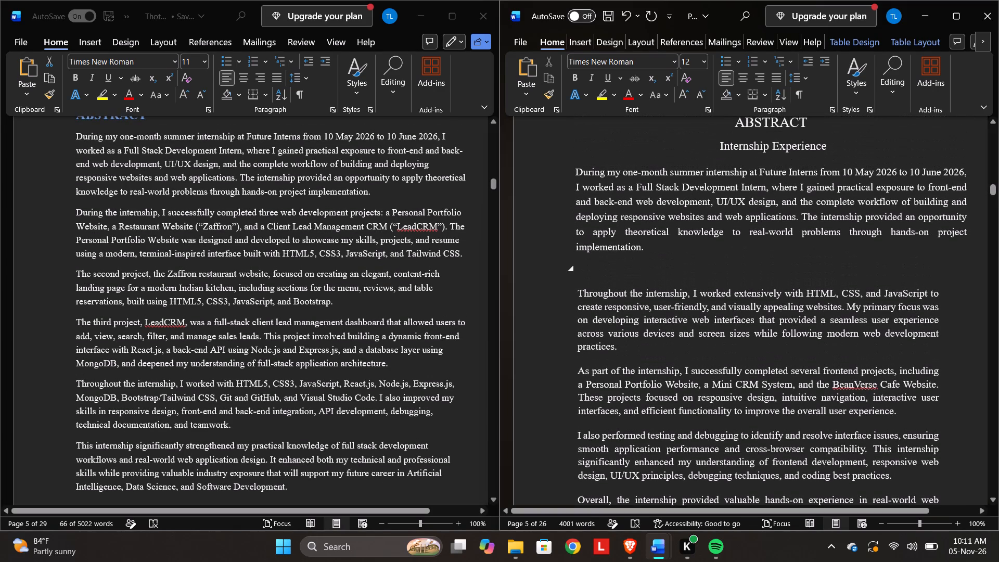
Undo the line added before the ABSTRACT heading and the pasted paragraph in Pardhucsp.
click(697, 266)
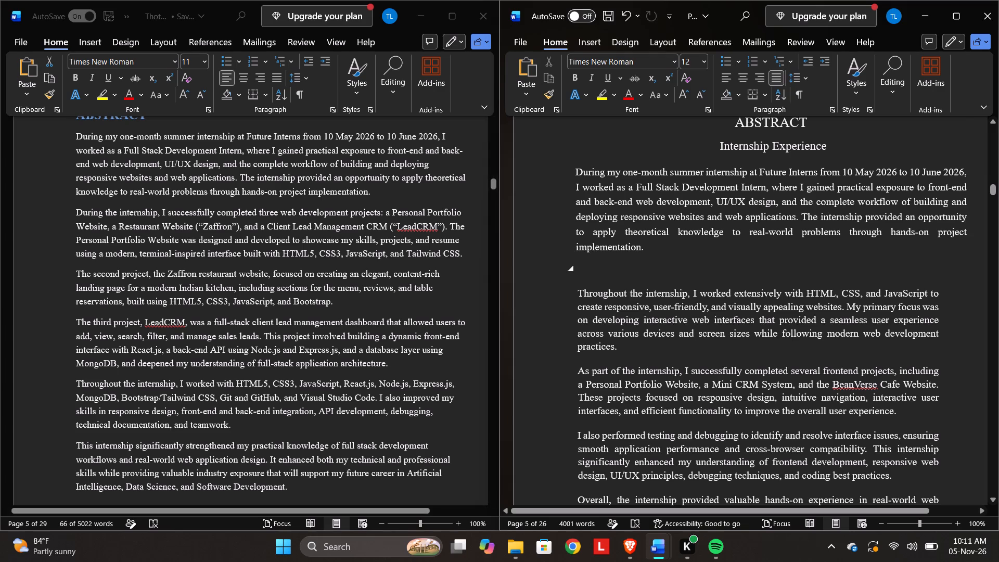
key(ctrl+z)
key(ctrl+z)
scroll(697, 266, down, 1)
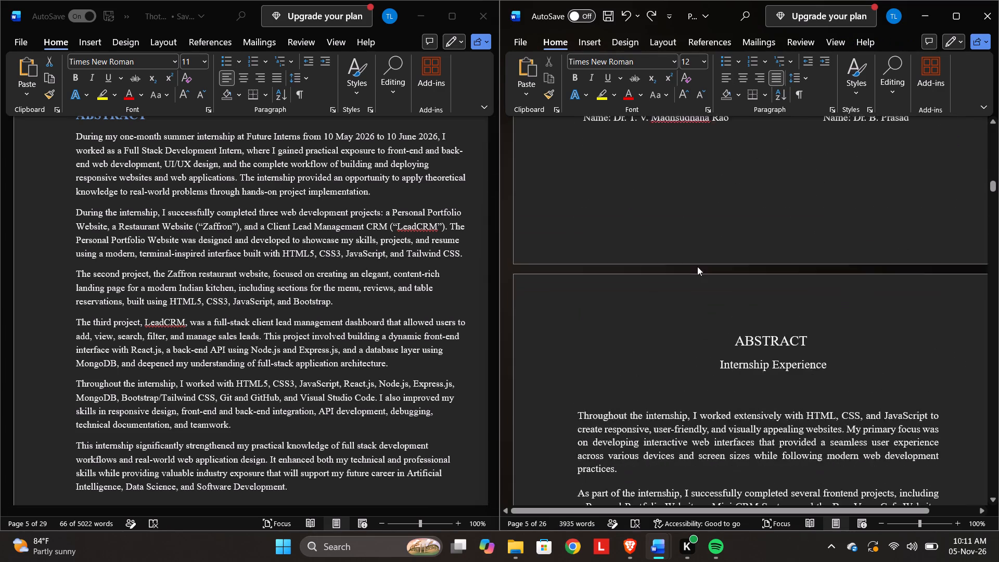
scroll(697, 266, down, 2)
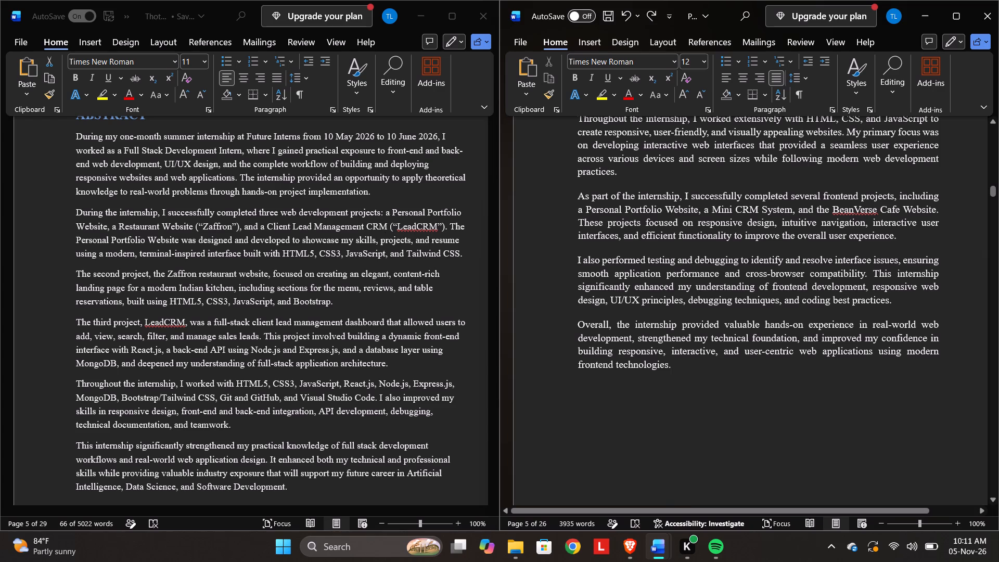
click(936, 212)
key(BackSpace)
key(BackSpace)
key(BackSpace)
key(BackSpace)
key(BackSpace)
key(BackSpace)
key(BackSpace)
key(BackSpace)
key(BackSpace)
key(BackSpace)
key(BackSpace)
key(BackSpace)
key(BackSpace)
key(BackSpace)
key(BackSpace)
key(BackSpace)
key(BackSpace)
key(BackSpace)
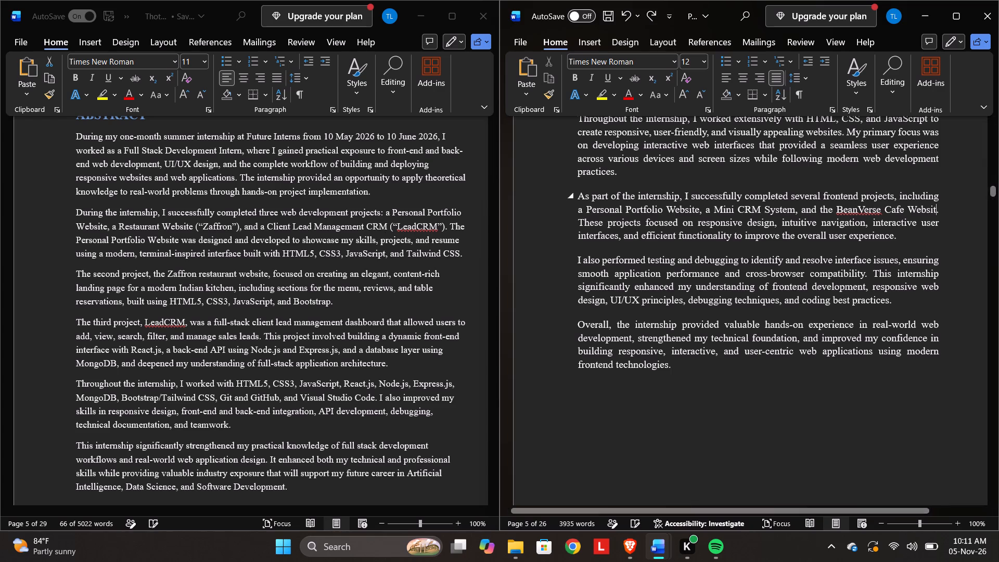
key(BackSpace)
key(BackSpace)
key(BackSpace)
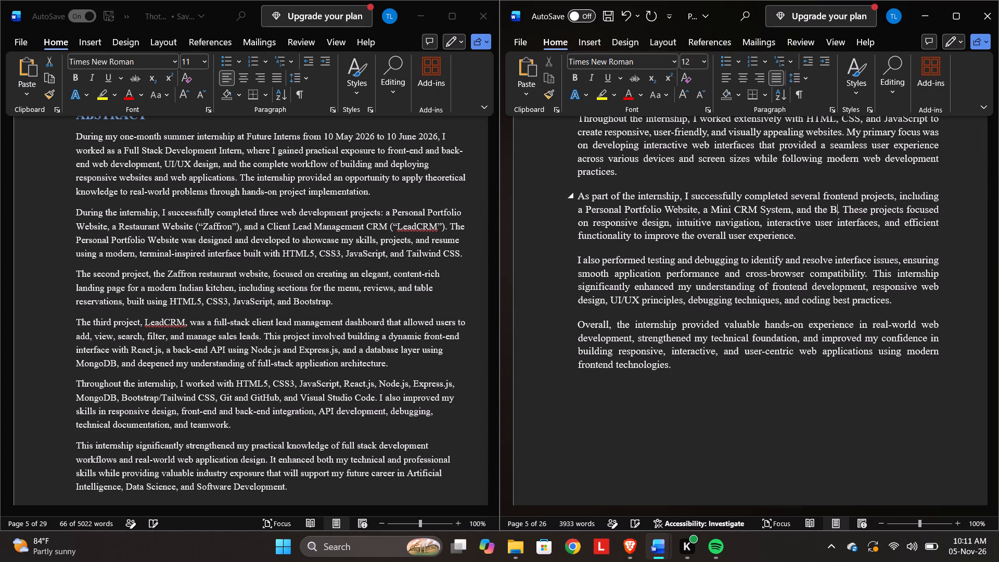
key(BackSpace)
key(BackSpace)
key(space)
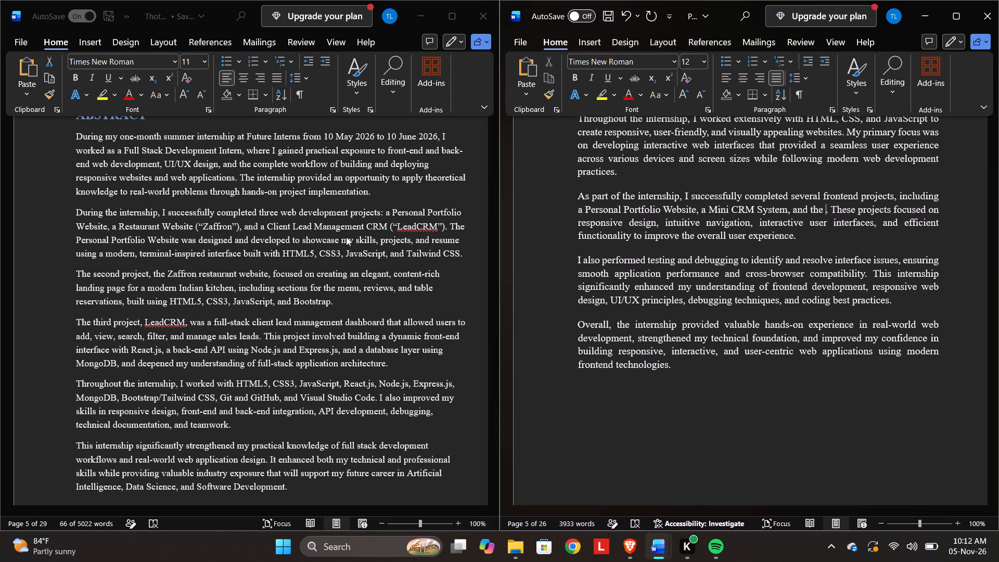
click(120, 226)
click(119, 226)
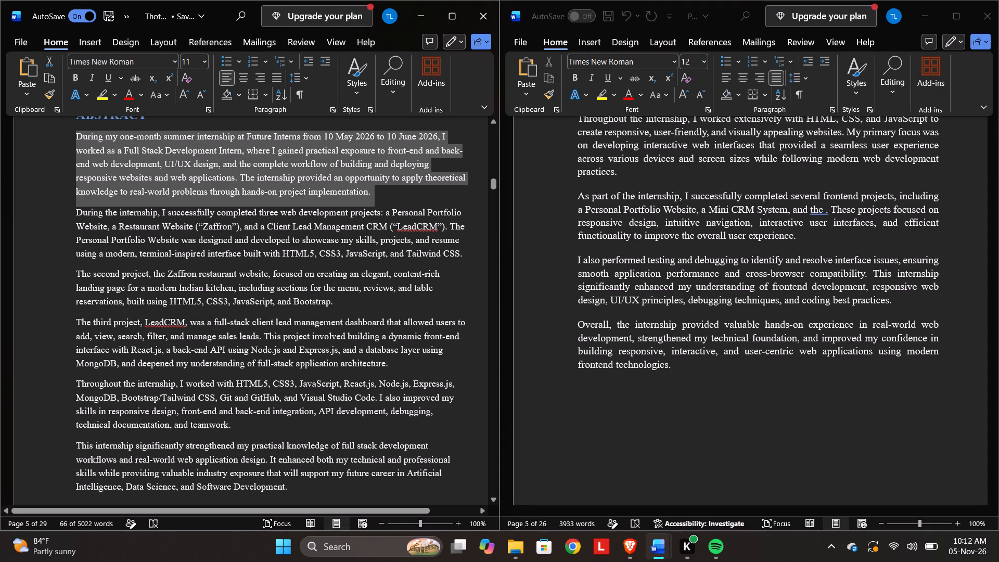
drag(119, 226, 238, 229)
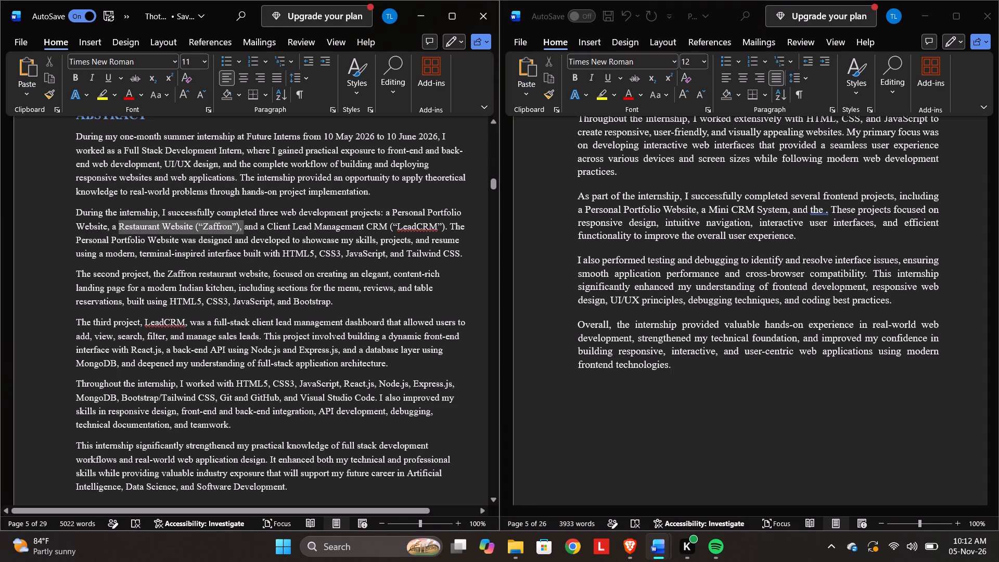
drag(238, 229, 238, 228)
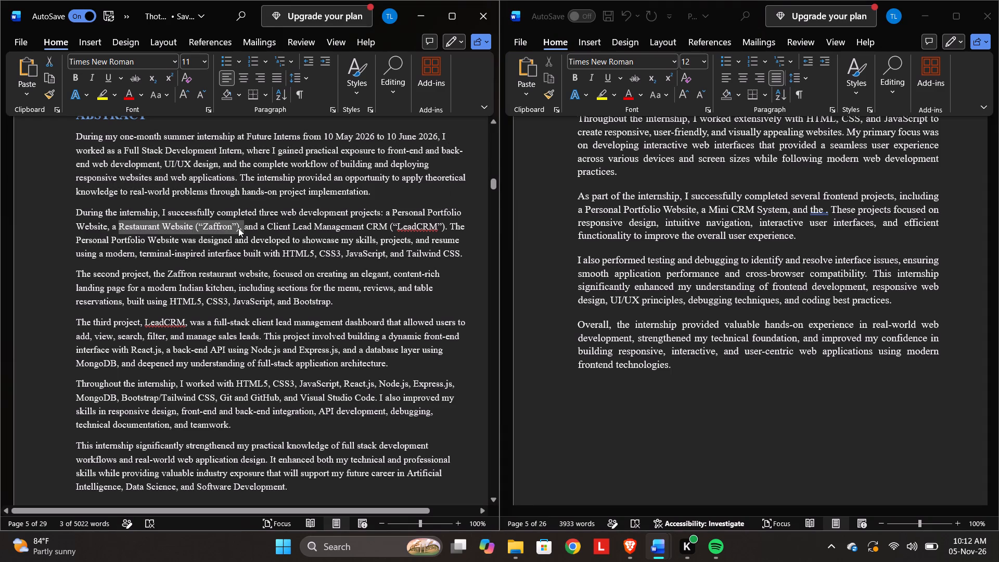
key(ctrl+c)
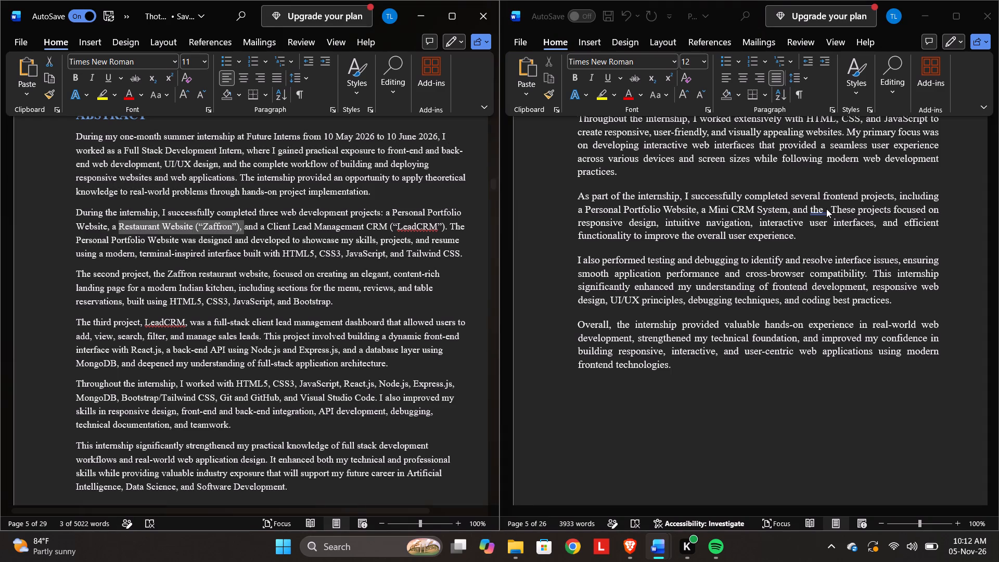
click(826, 209)
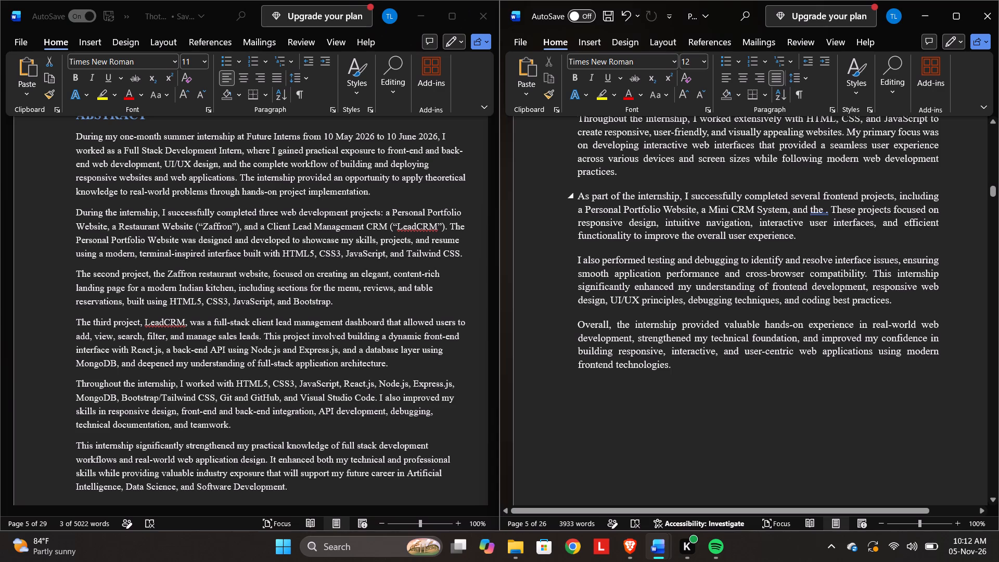
key(ctrl+v)
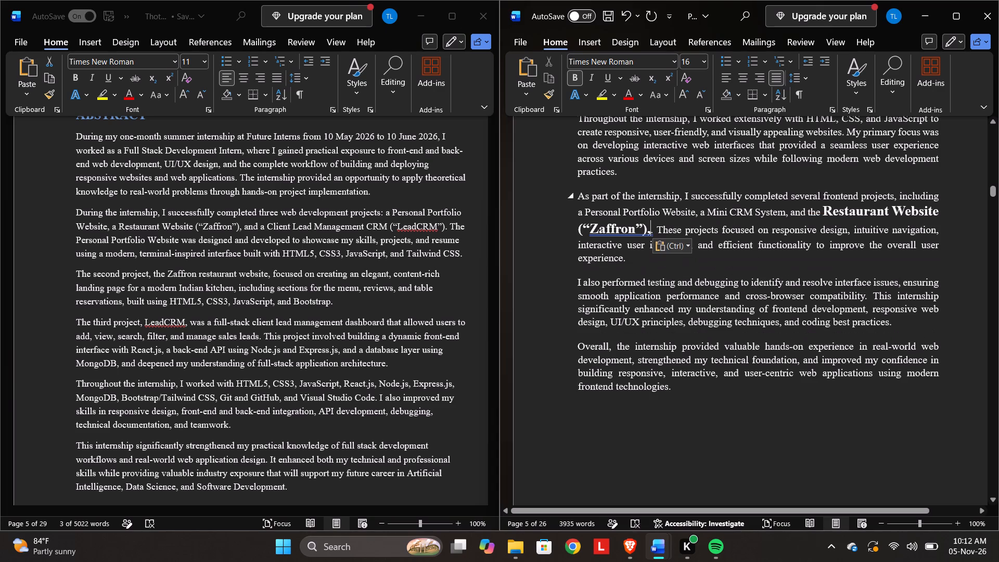
drag(823, 211, 845, 225)
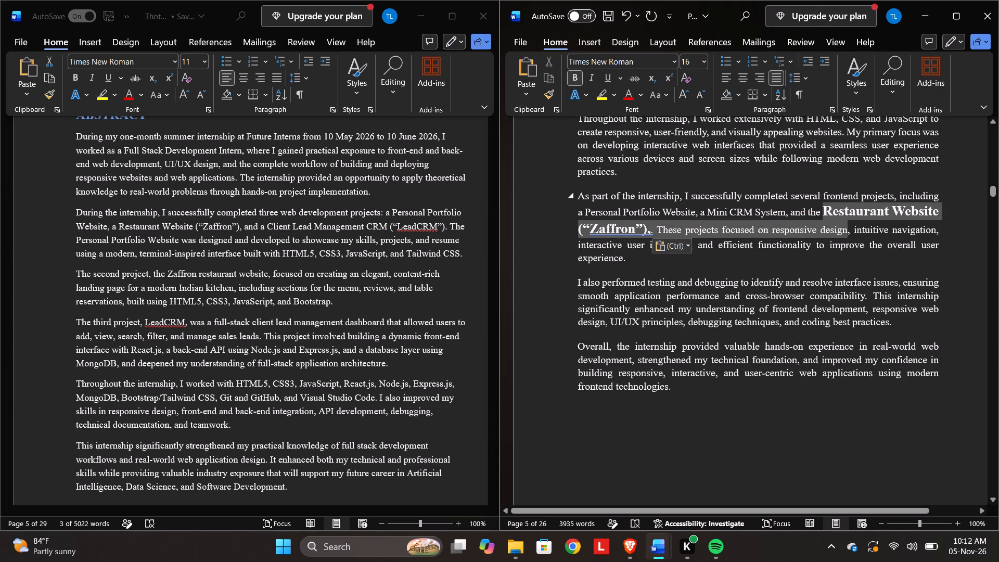
drag(845, 225, 651, 228)
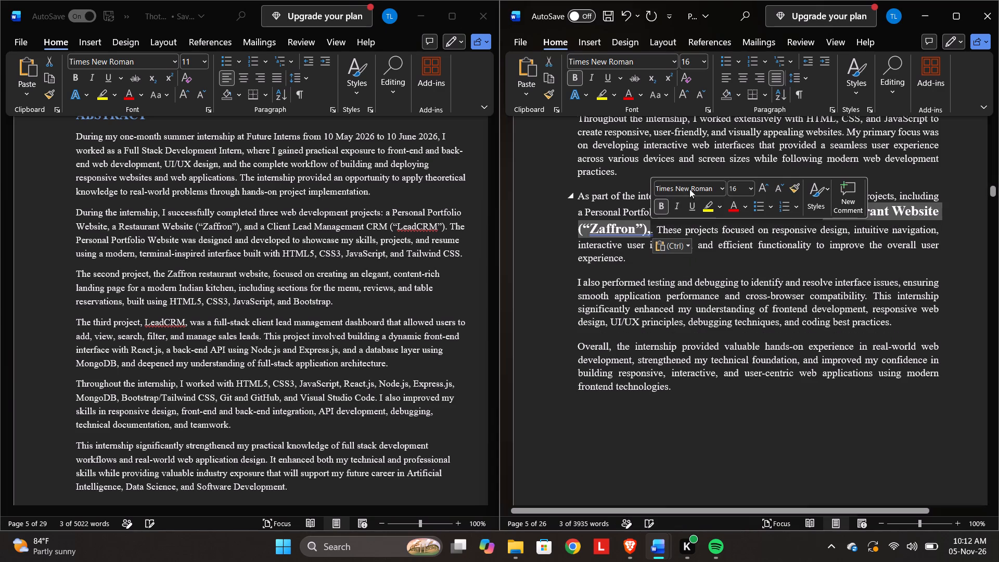
click(704, 67)
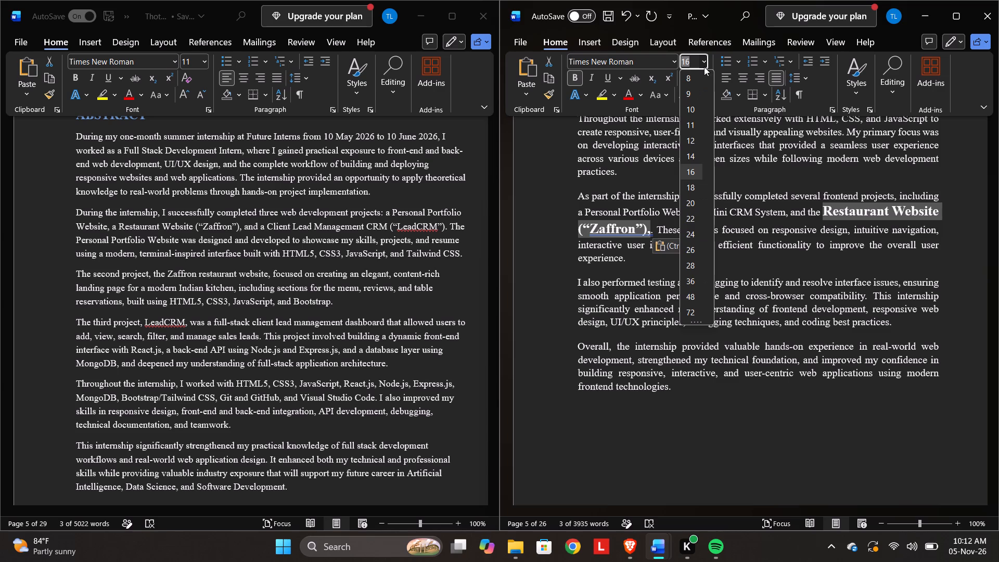
click(692, 138)
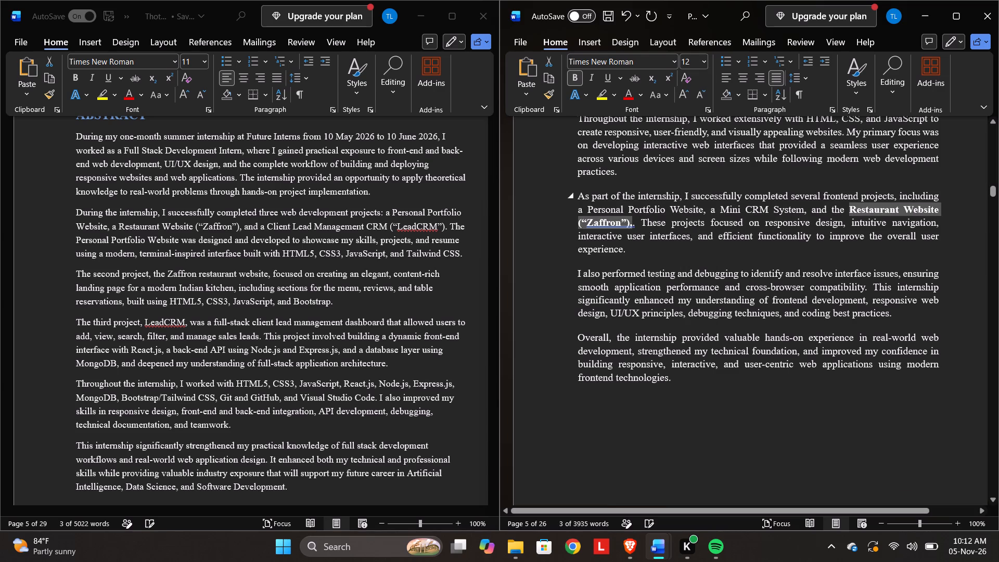
click(695, 257)
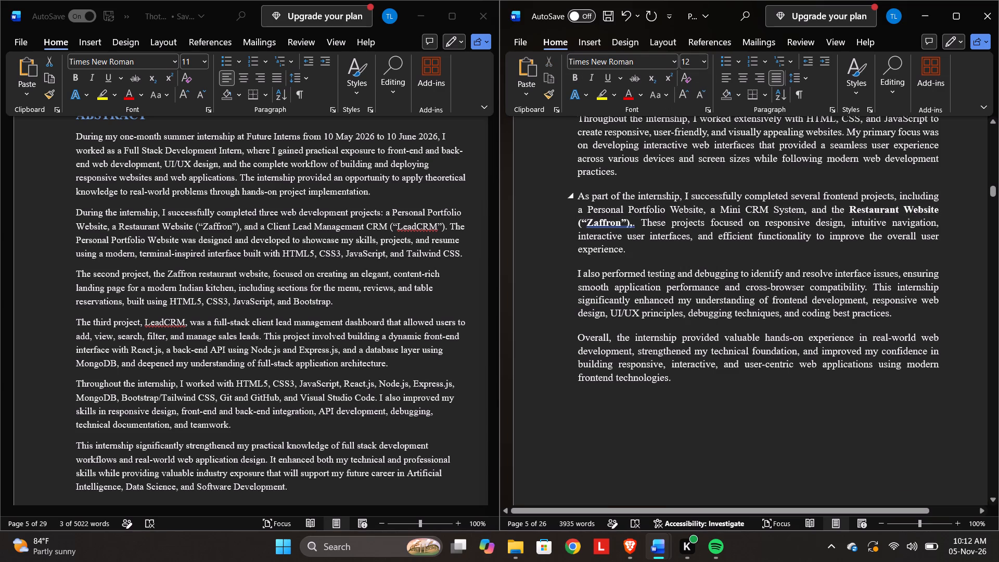
drag(847, 212, 633, 223)
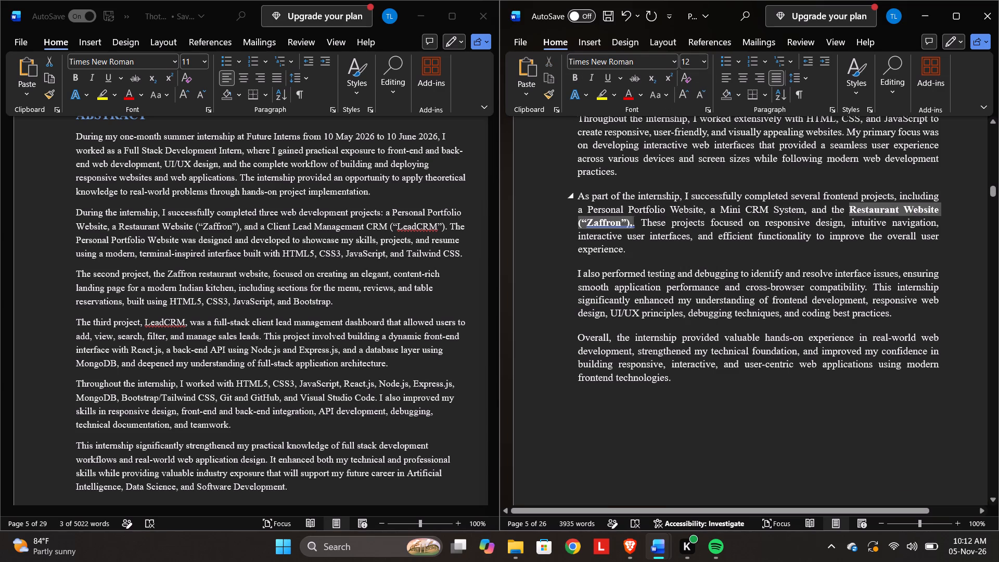
drag(633, 223, 631, 221)
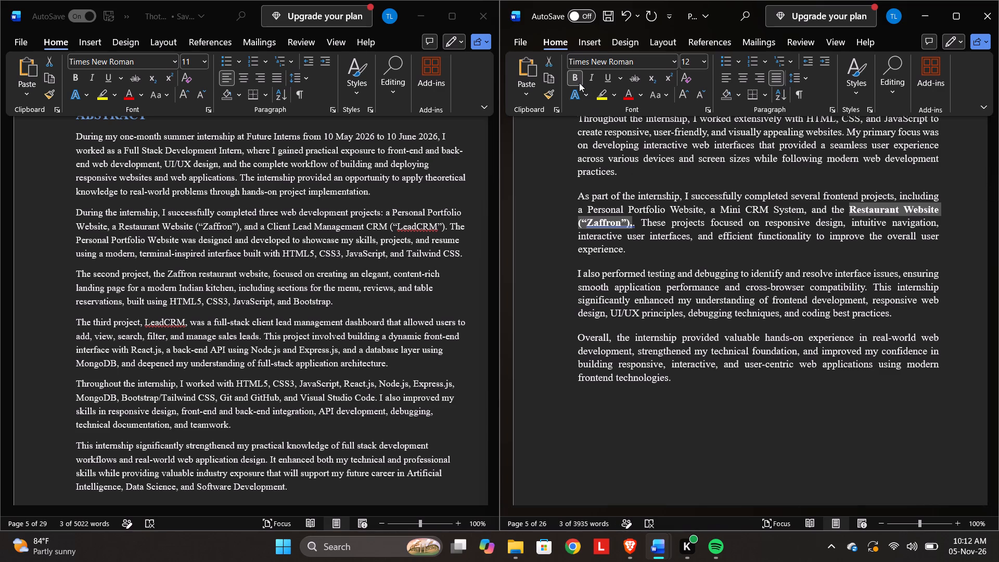
click(579, 83)
click(549, 202)
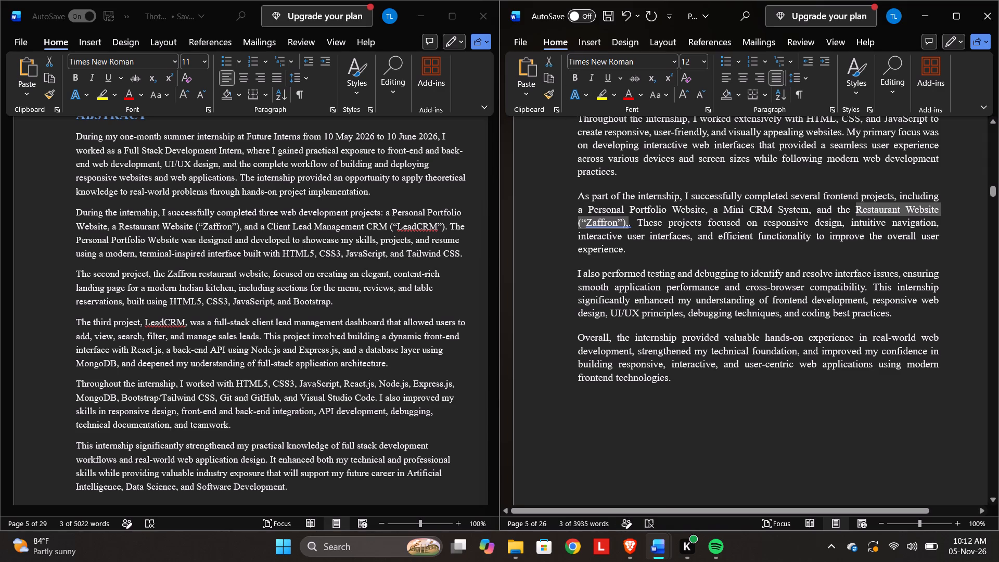
click(675, 284)
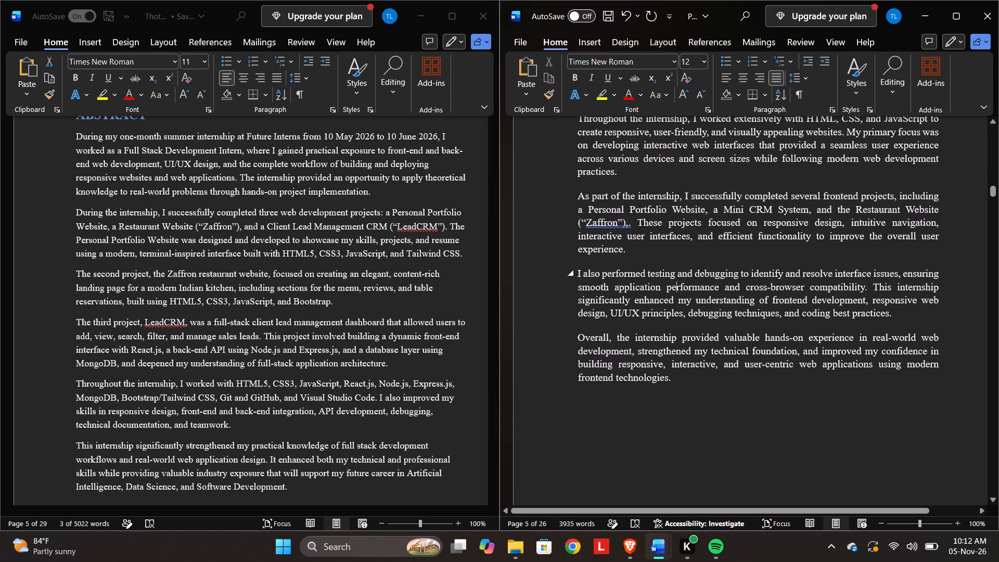
click(635, 225)
key(Left)
key(Left)
key(Right)
key(Left)
key(BackSpace)
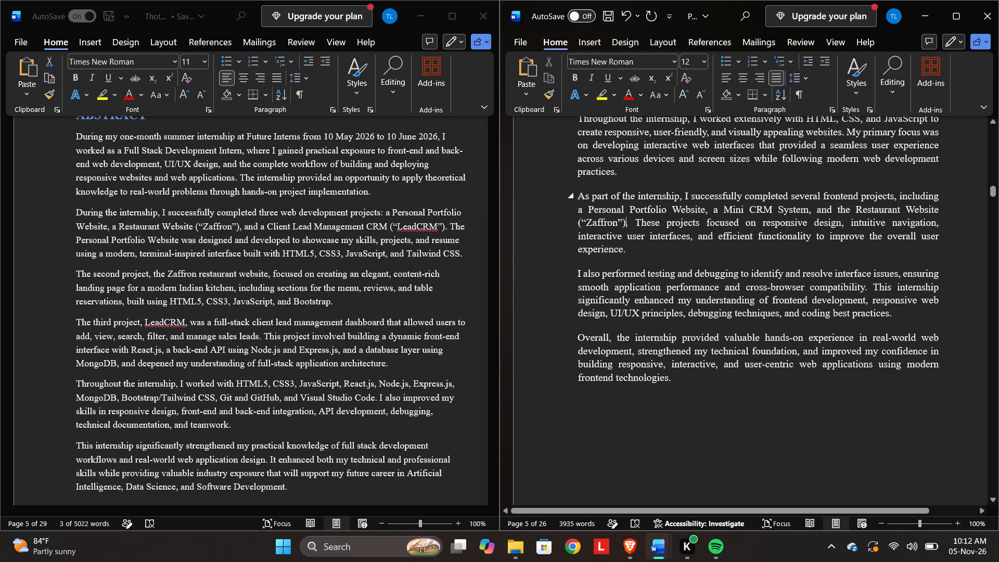
Insert a line before the Acknowledgements heading in Pardhucsp to move it onto the page with the rest of its text.
scroll(676, 254, down, 1)
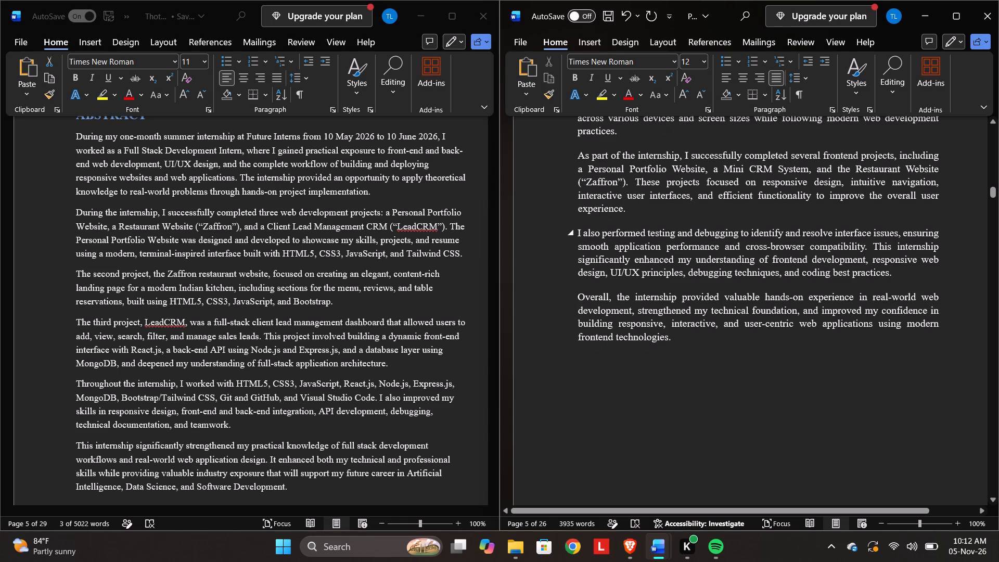
scroll(676, 254, down, 4)
scroll(676, 254, up, 1)
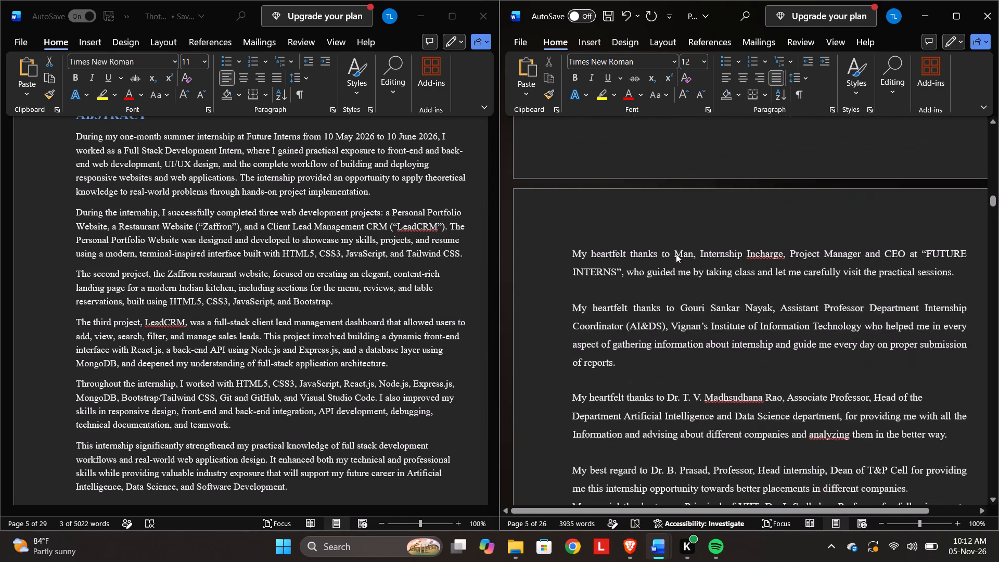
scroll(676, 254, up, 1)
scroll(684, 189, up, 1)
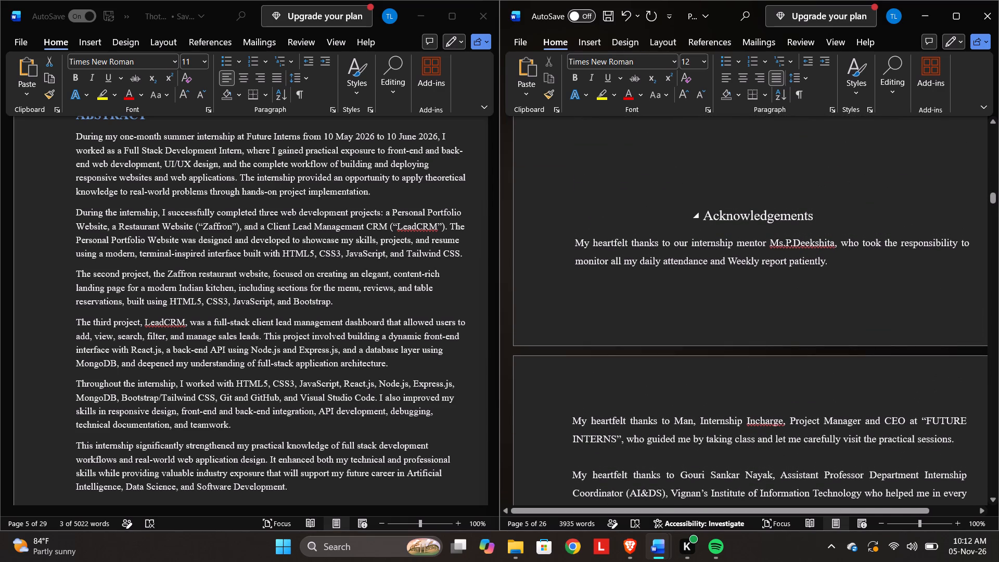
scroll(696, 214, up, 2)
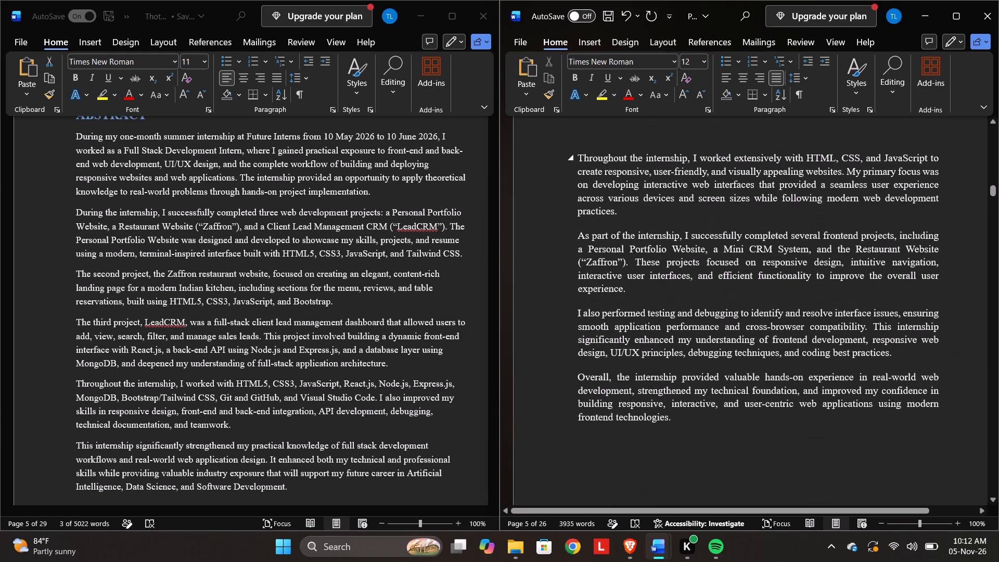
scroll(696, 214, up, 2)
scroll(696, 214, down, 3)
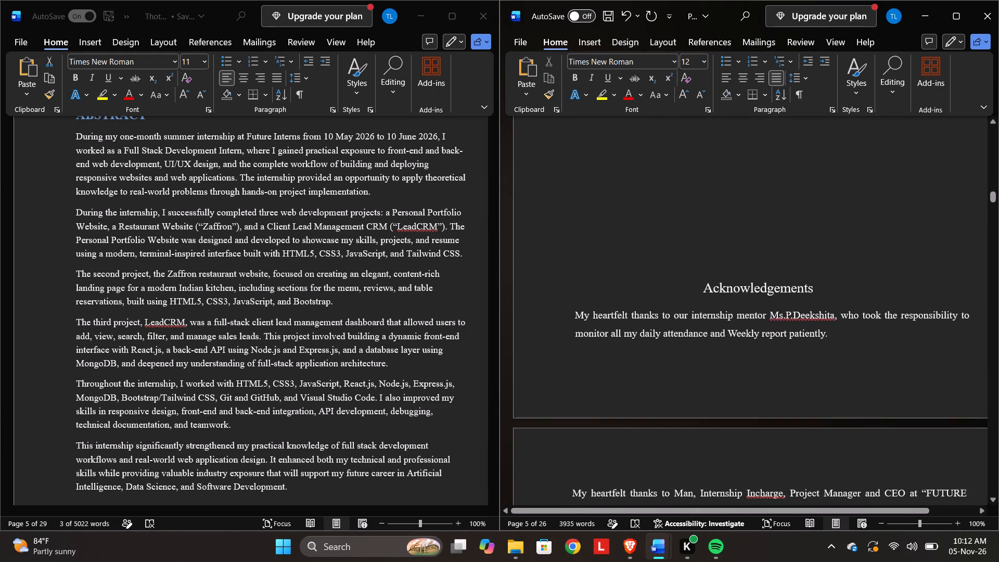
click(684, 278)
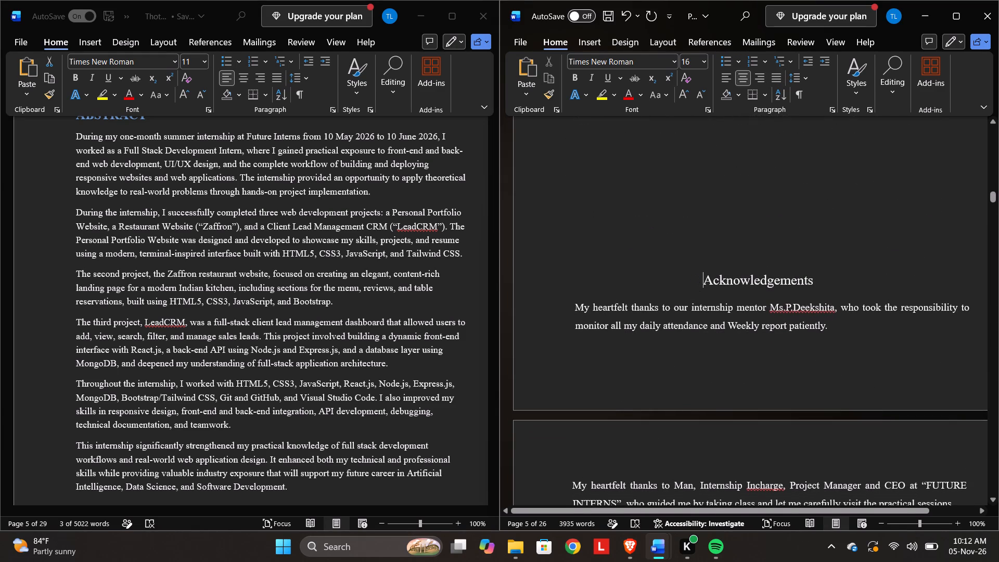
key(Return)
Replace the internship mentor's title and name in the first Acknowledgements paragraph with "Mr." and the new mentor's name.
scroll(684, 278, down, 1)
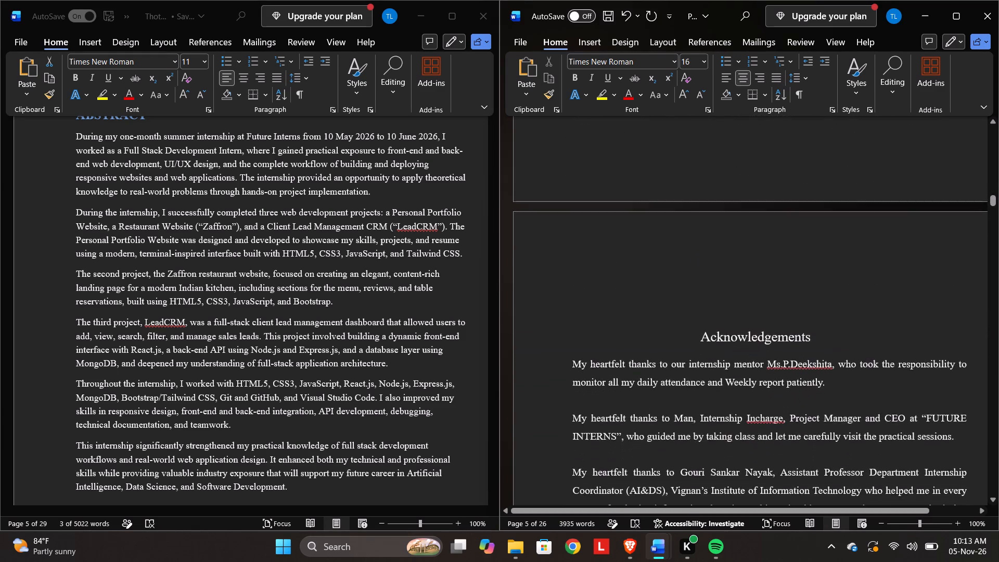
scroll(684, 278, down, 3)
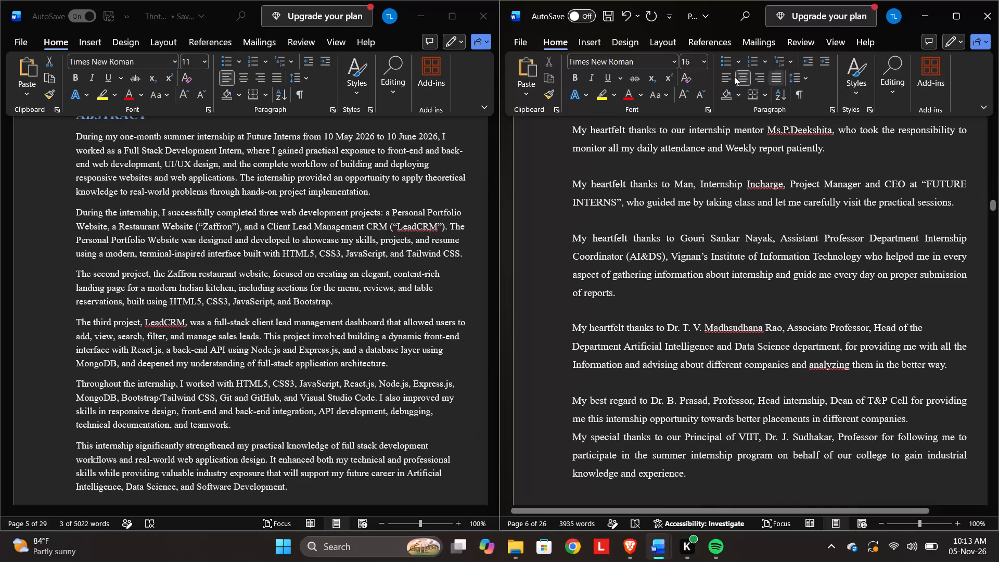
scroll(682, 323, up, 1)
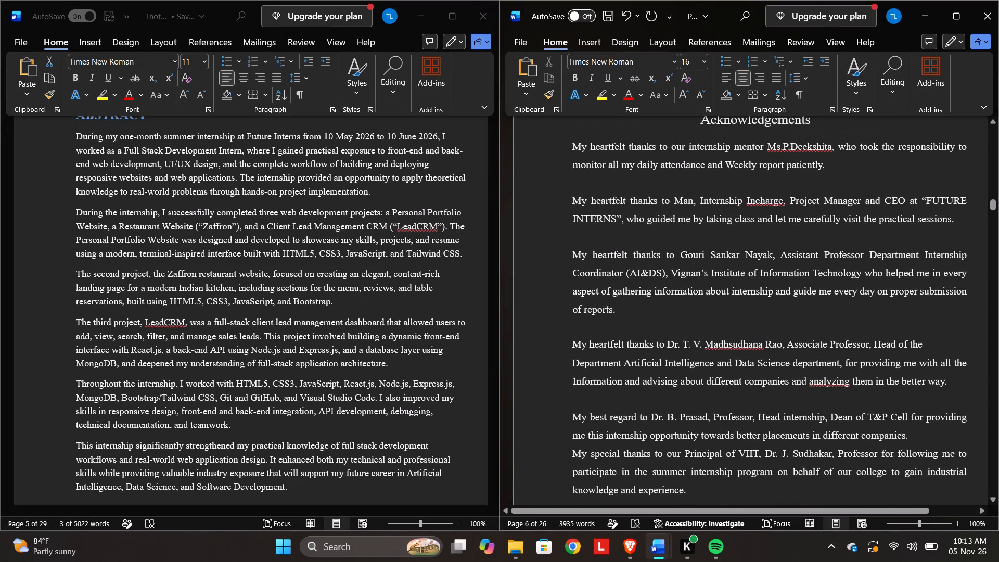
scroll(685, 291, up, 1)
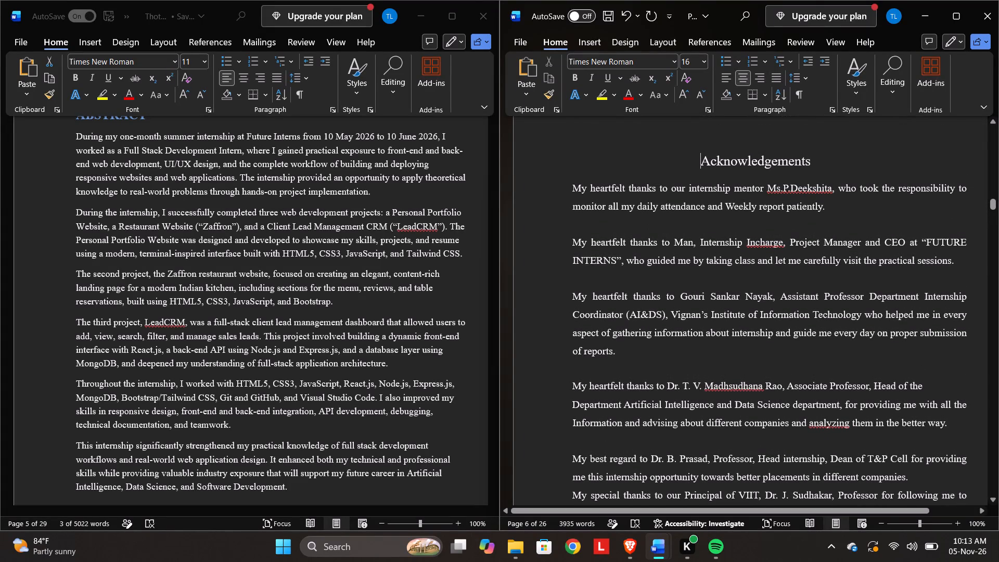
click(833, 191)
key(BackSpace)
key(BackSpace)
key(BackSpace)
key(BackSpace)
key(BackSpace)
key(BackSpace)
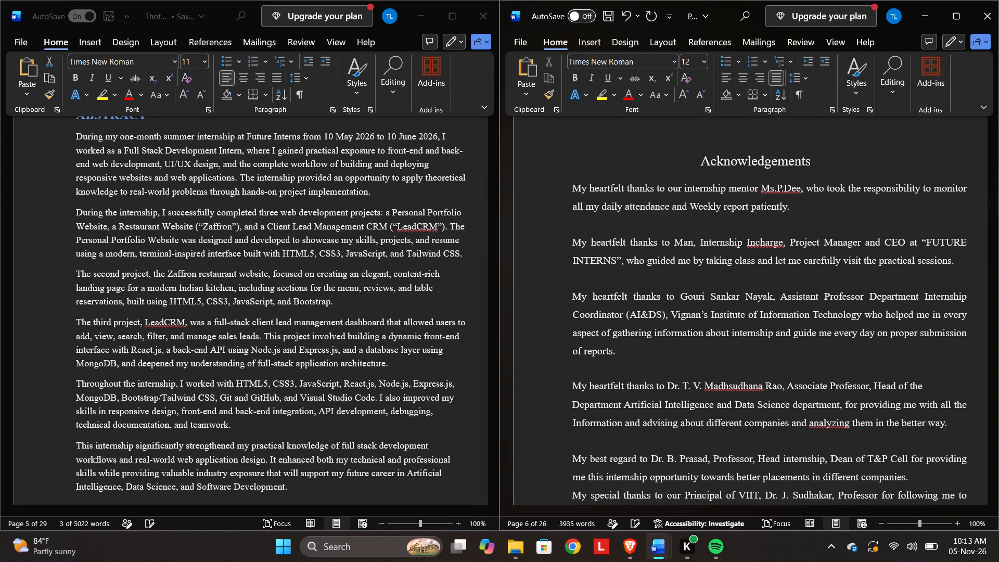
key(BackSpace)
key(BackSpace)
key(BackSpace)
key(BackSpace)
key(BackSpace)
key(BackSpace)
key(BackSpace)
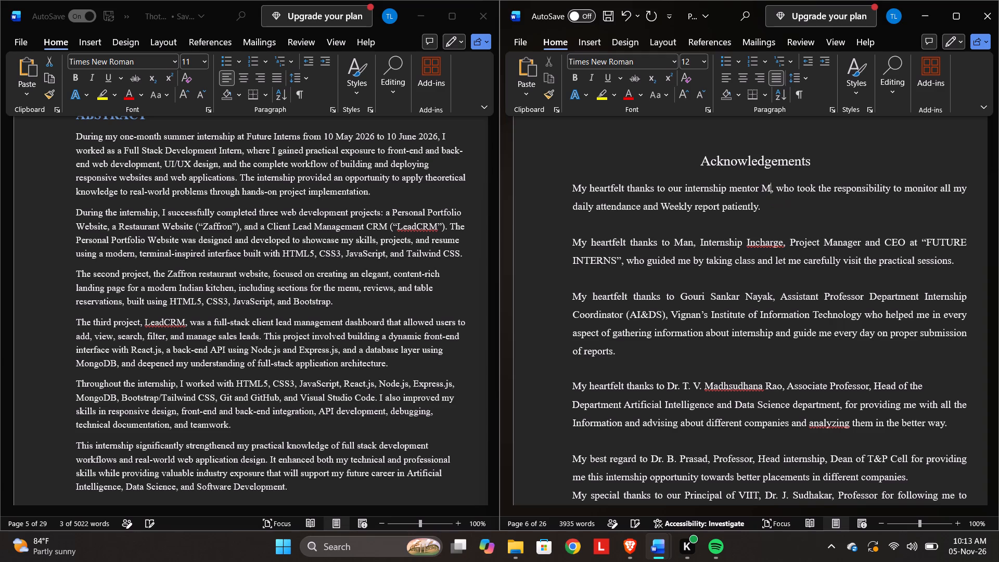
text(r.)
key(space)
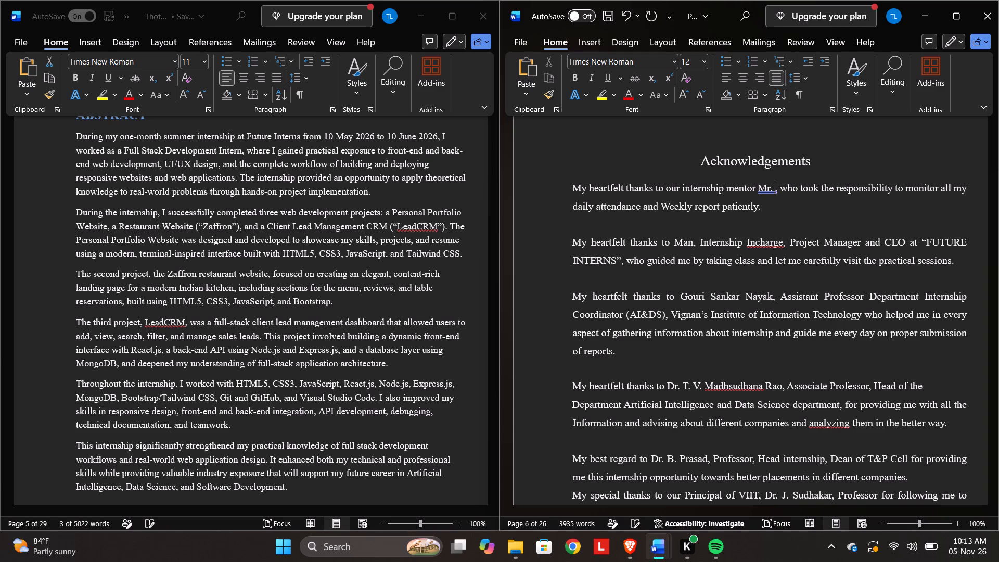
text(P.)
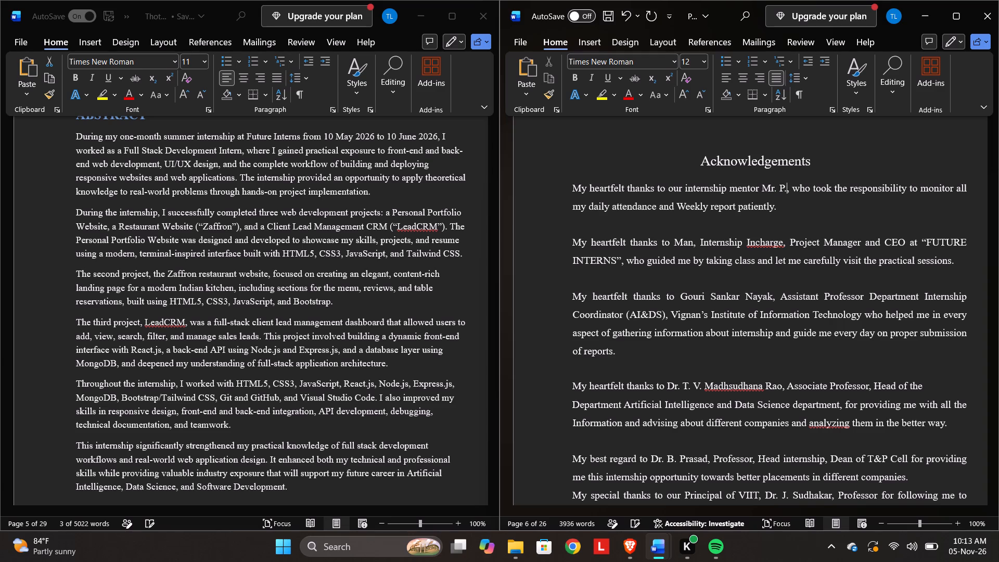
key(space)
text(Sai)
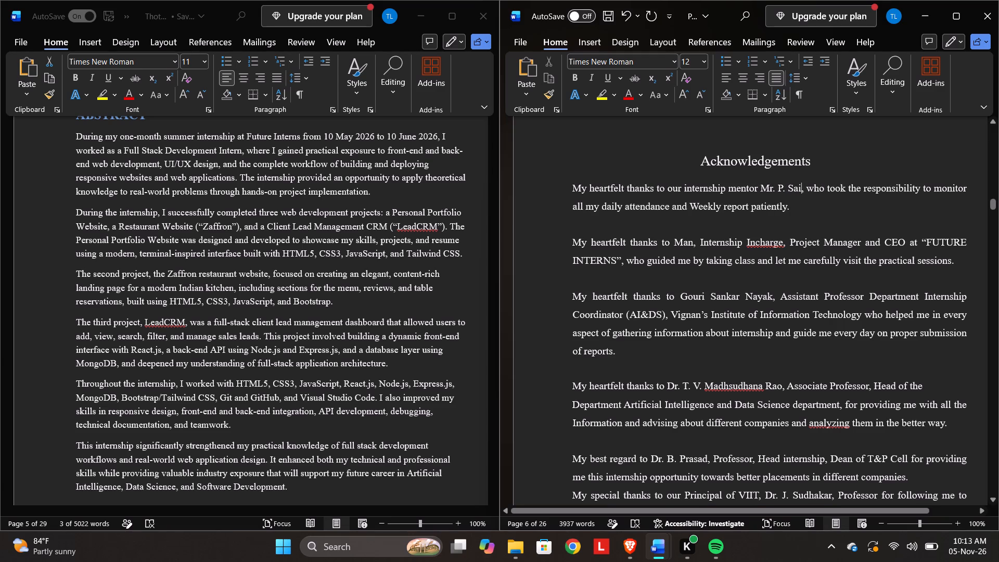
Split "Incharge" into "In charge" in the second Acknowledgements paragraph.
click(754, 246)
key(space)
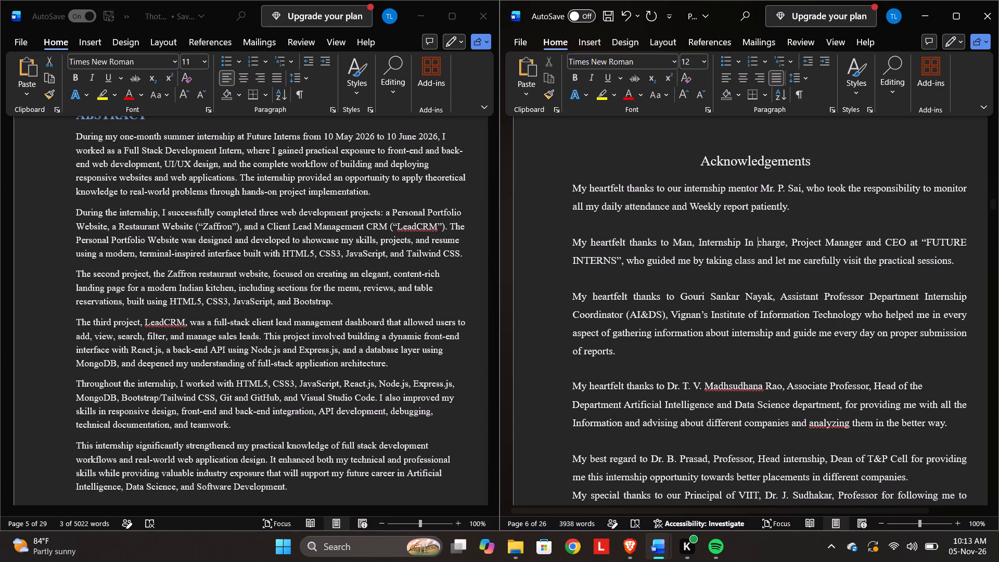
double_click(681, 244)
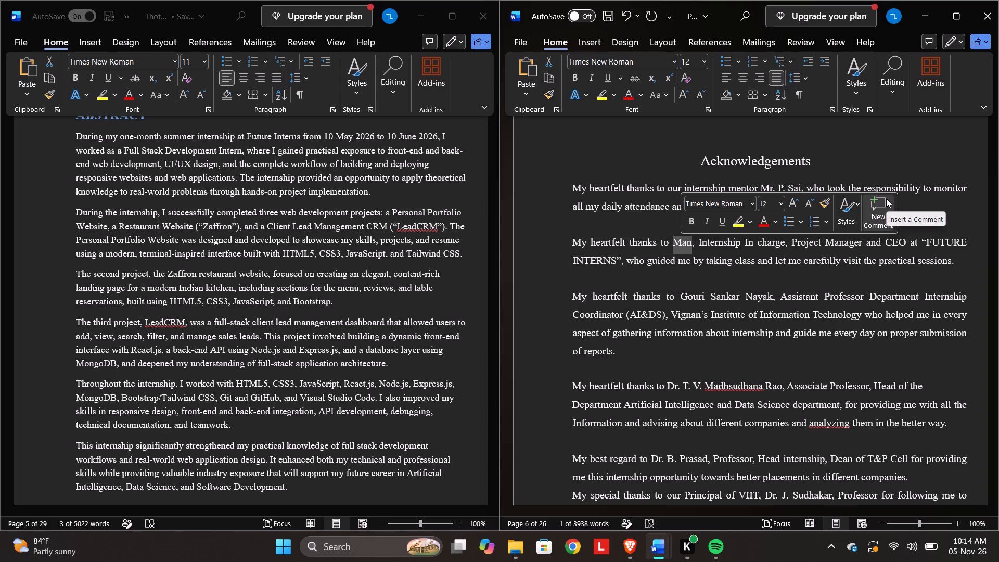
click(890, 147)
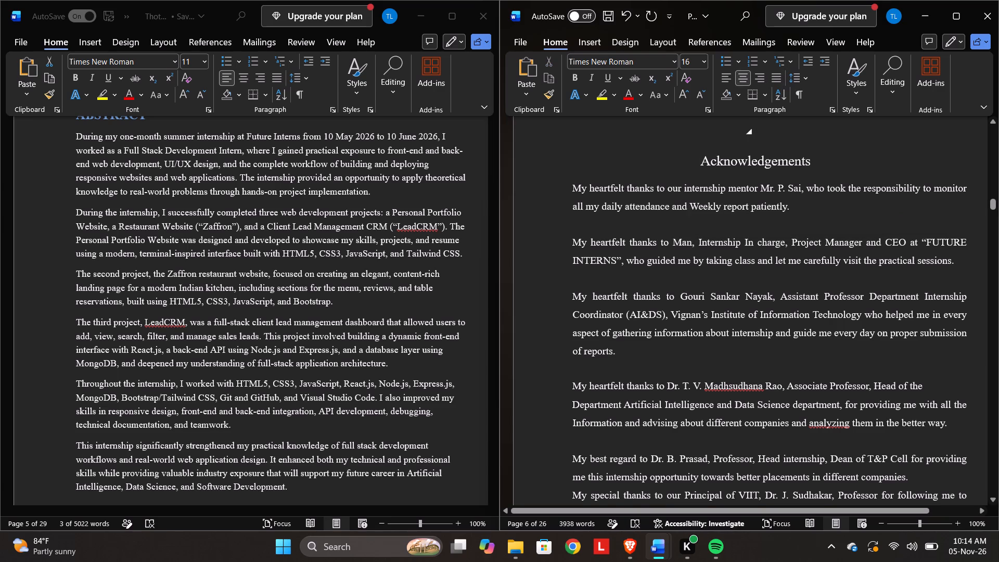
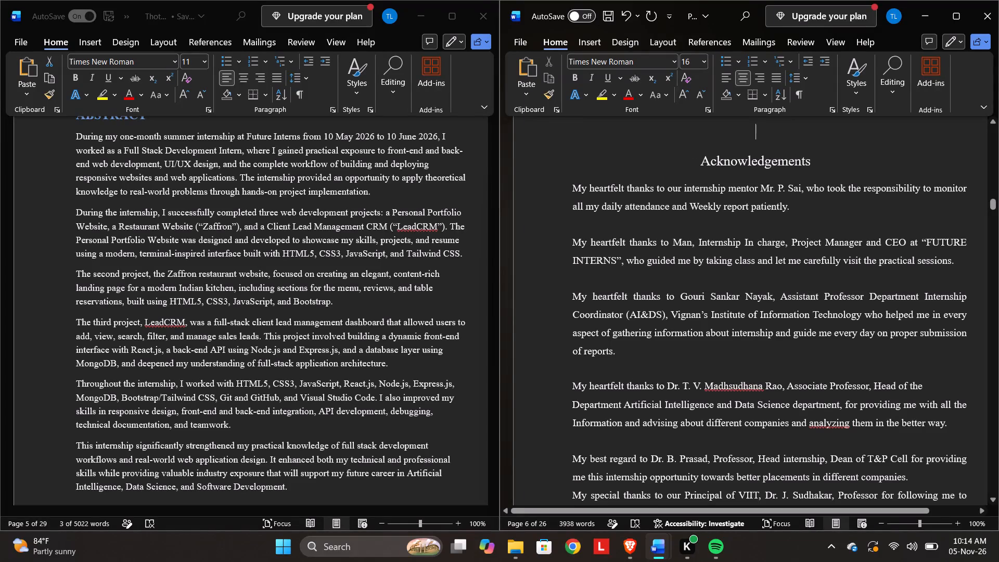
Replace "Man," with "the" before "Internship In charge" in the second Acknowledgements paragraph.
click(697, 245)
key(BackSpace)
key(BackSpace)
key(BackSpace)
key(BackSpace)
key(BackSpace)
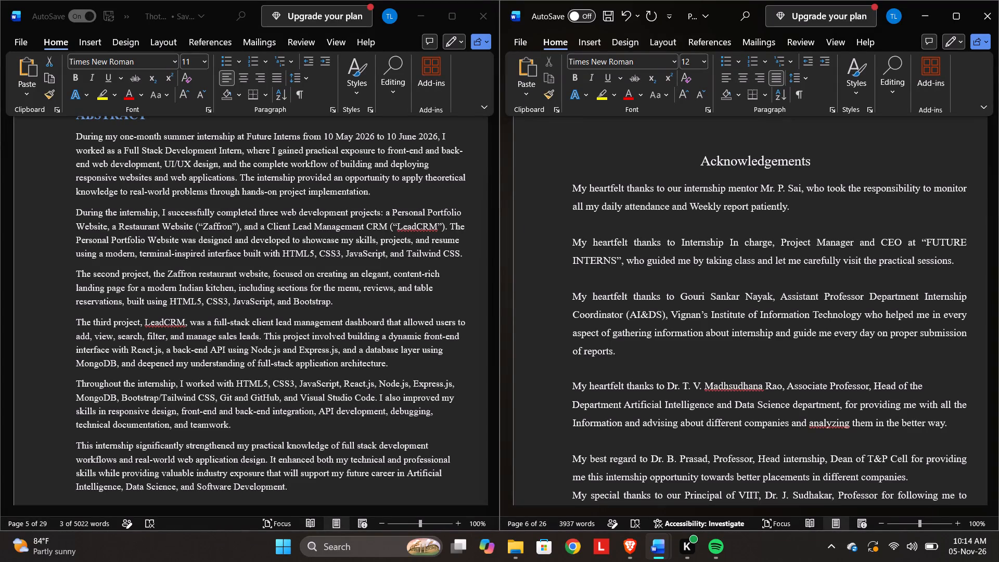
key(BackSpace)
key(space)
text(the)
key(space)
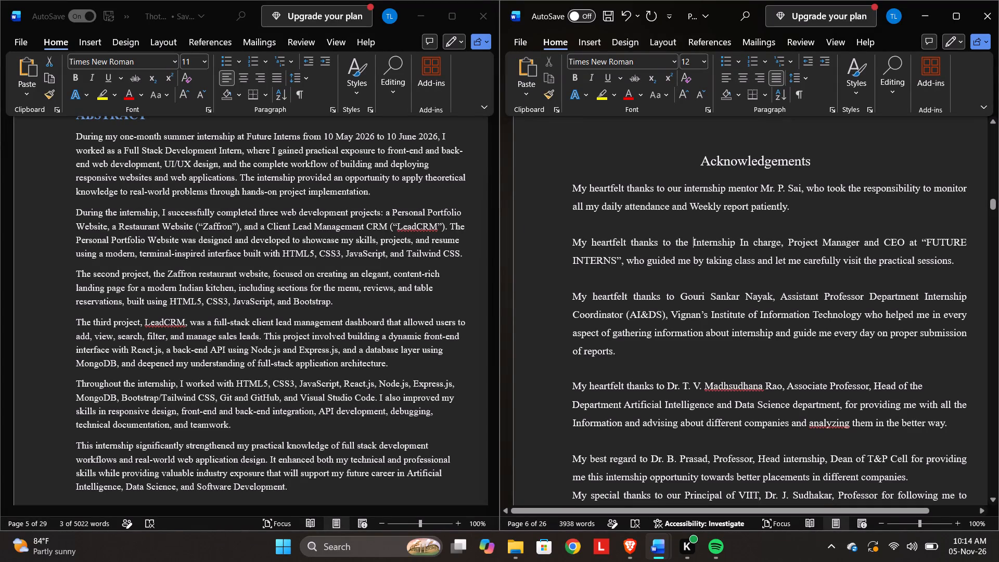
Add the title "Dr." before the department internship coordinator's name in the third Acknowledgements paragraph.
scroll(696, 283, down, 1)
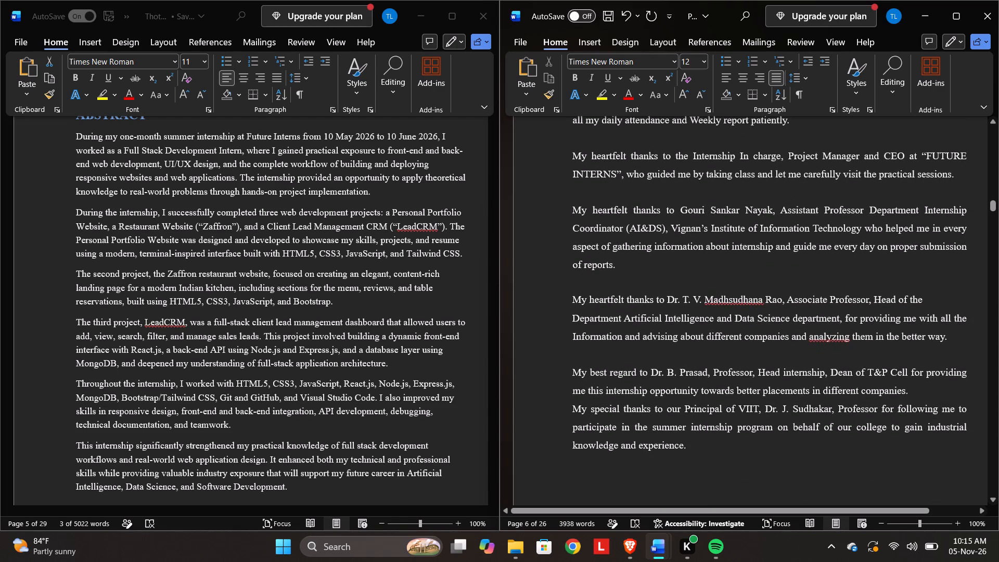
click(677, 212)
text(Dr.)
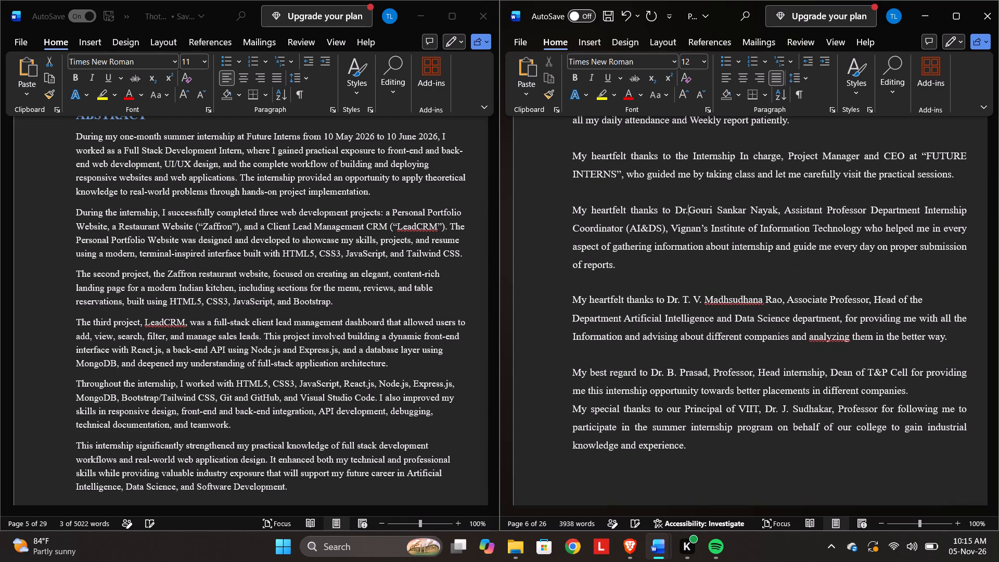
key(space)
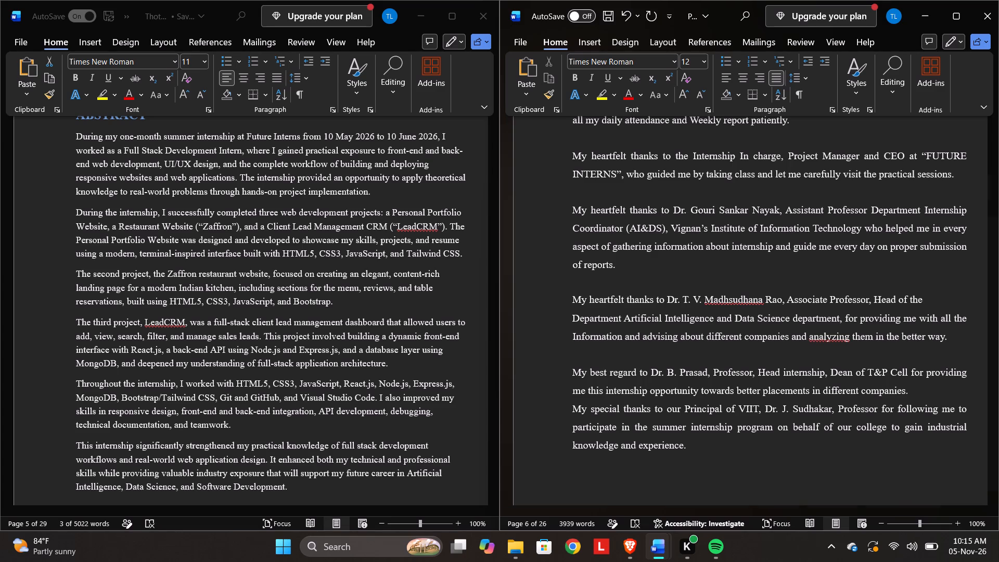
Replace "Assistant" with "Associate" in the internship coordinator's professor title in the third Acknowledgements paragraph.
double_click(804, 209)
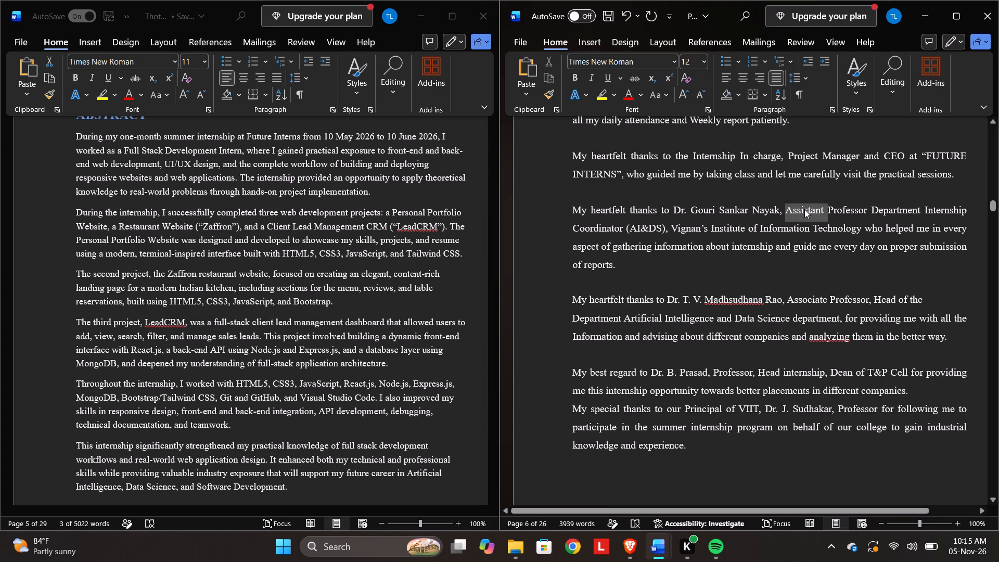
key(BackSpace)
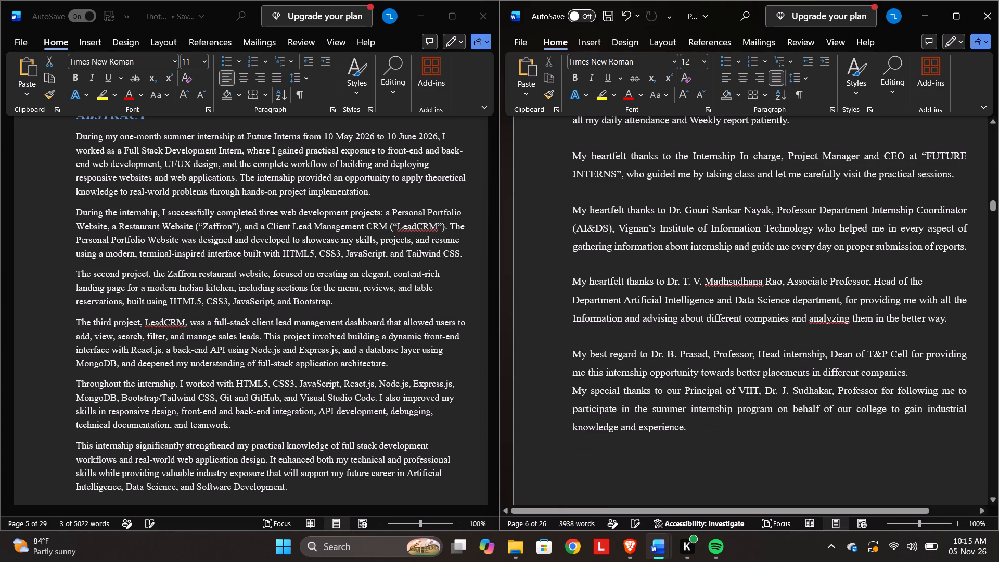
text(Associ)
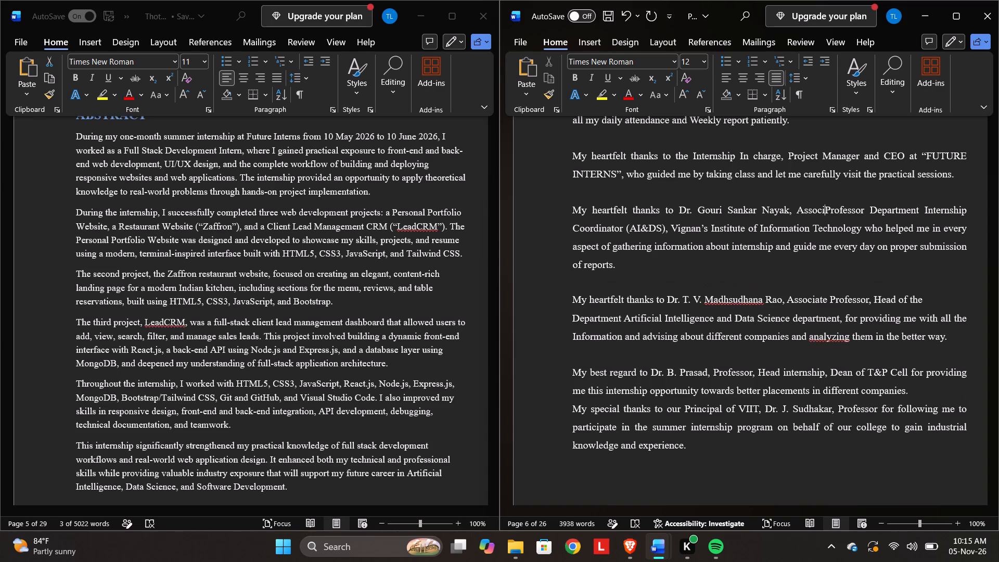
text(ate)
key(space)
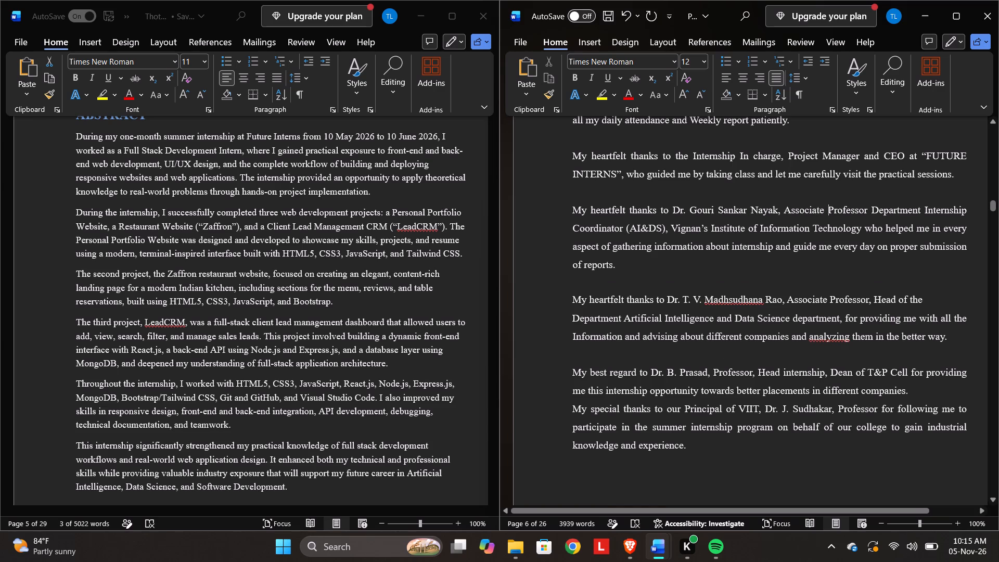
Place the text cursor between "Professor" and "Department" in the third Acknowledgements paragraph.
click(870, 212)
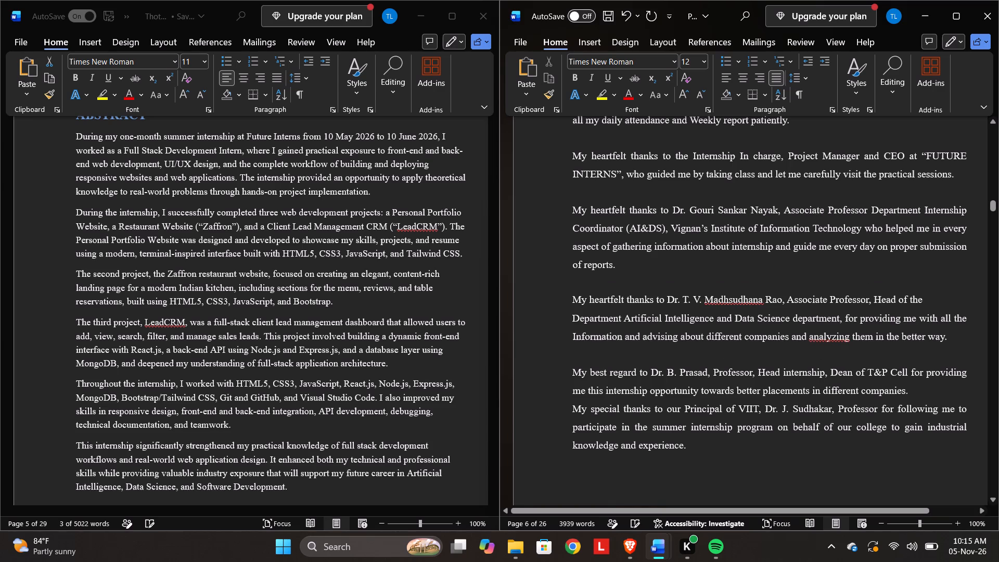
Insert "and" between "Associate Professor" and "Department Internship Coordinator" in the Acknowledgements.
text(and)
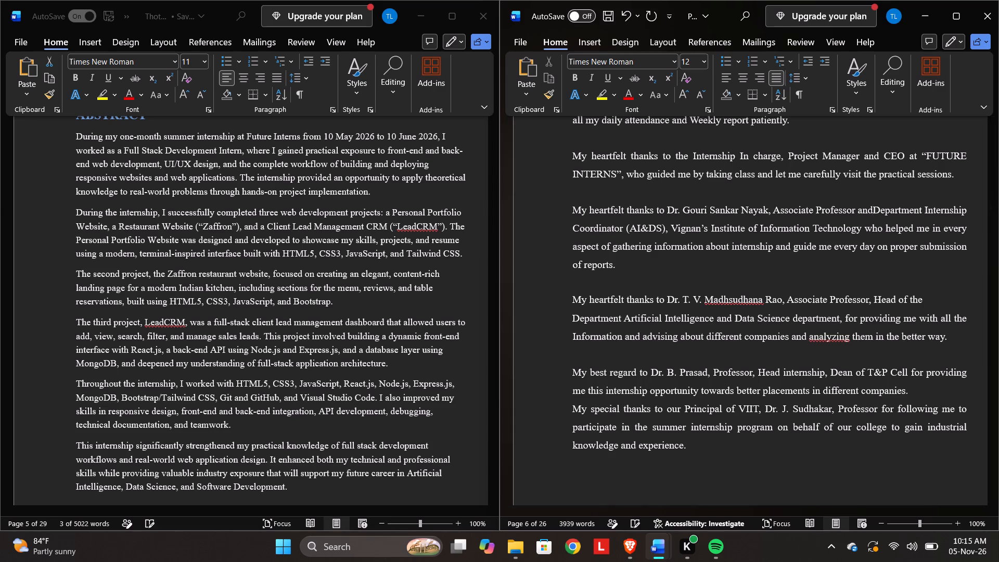
key(space)
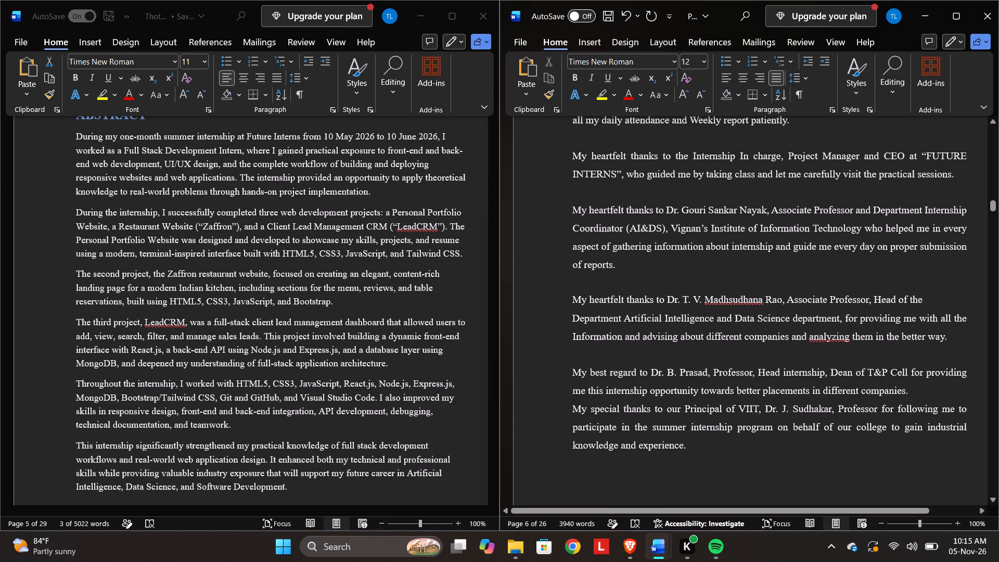
Delete "Associate" before "Professor, Head of the" in the Acknowledgements paragraph thanking the department head.
click(830, 303)
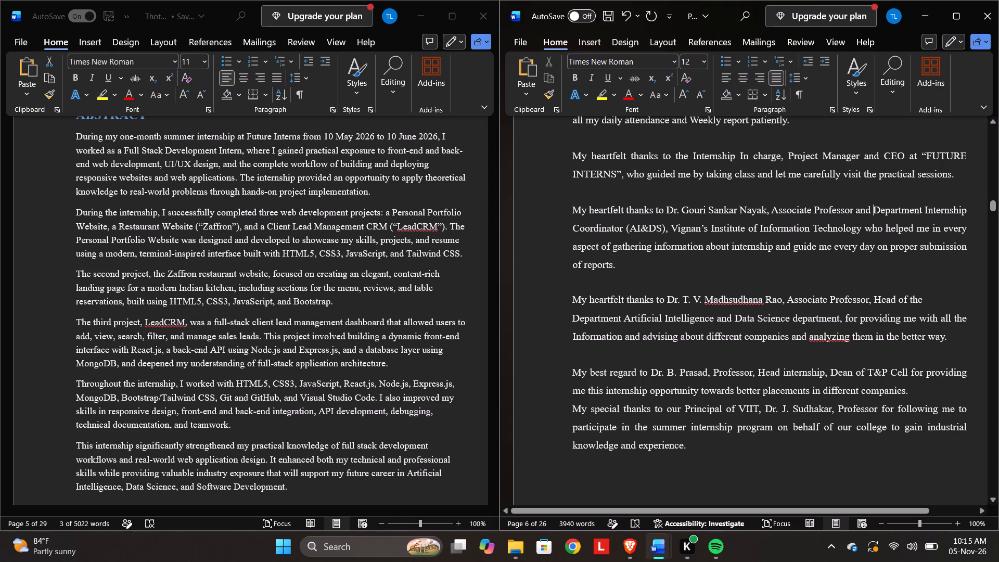
key(BackSpace)
key(BackSpace)
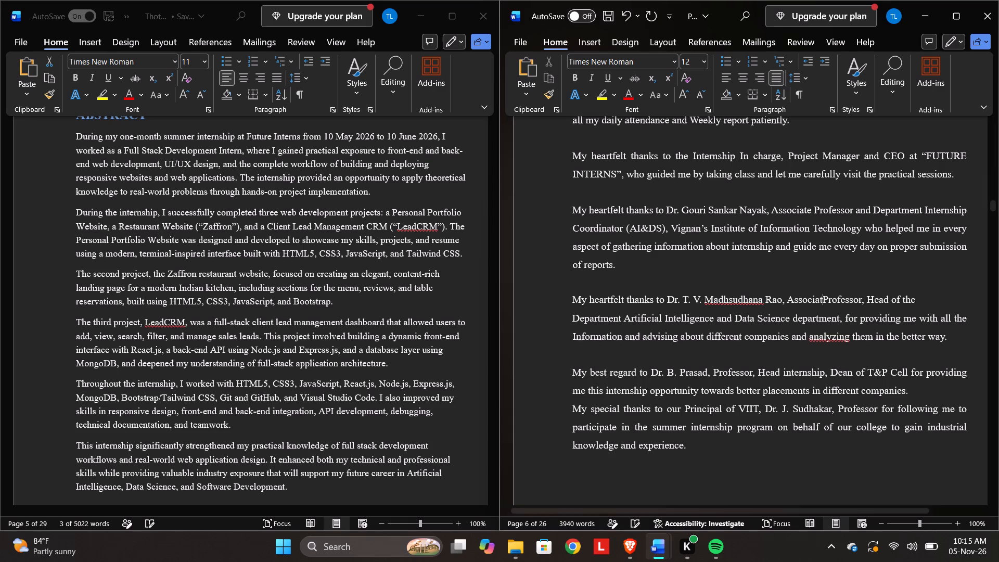
key(BackSpace)
key(BackSpace)
key(BackSpace)
key(BackSpace)
key(BackSpace)
key(BackSpace)
key(BackSpace)
key(BackSpace)
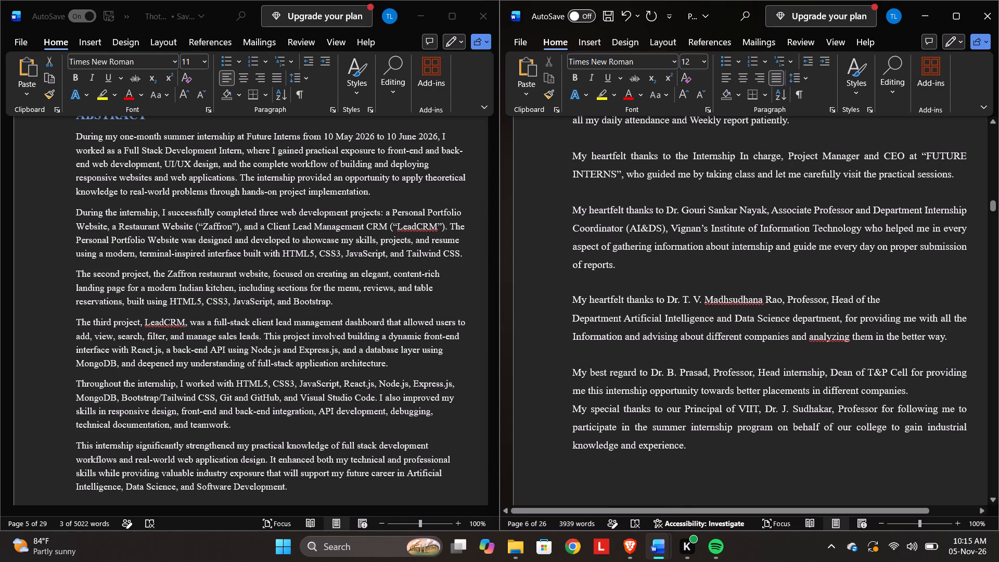
Join the line starting "Department Artificial Intelligence" to the preceding line ending "Head of the" in the Acknowledgements.
click(929, 302)
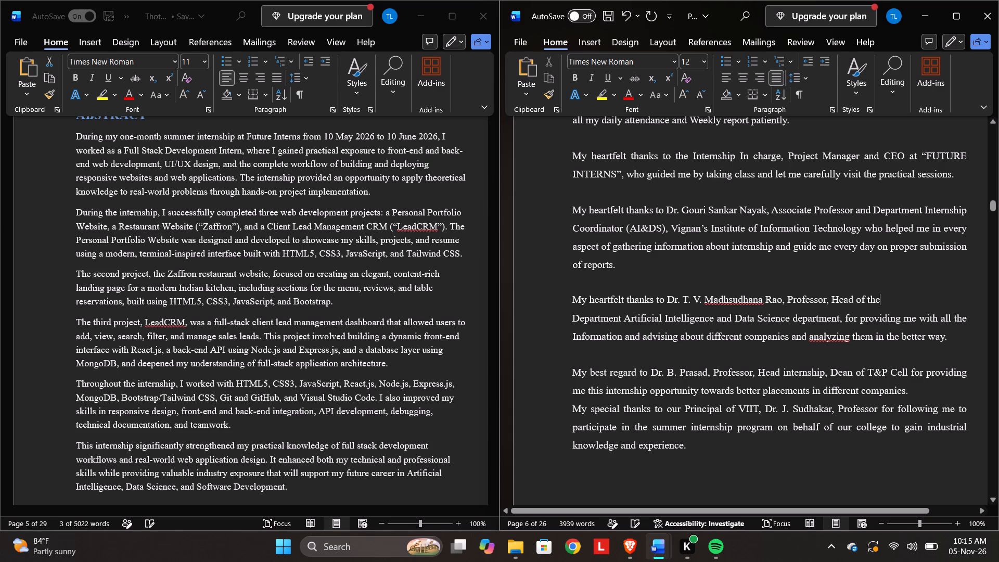
key(Right)
key(BackSpace)
key(BackSpace)
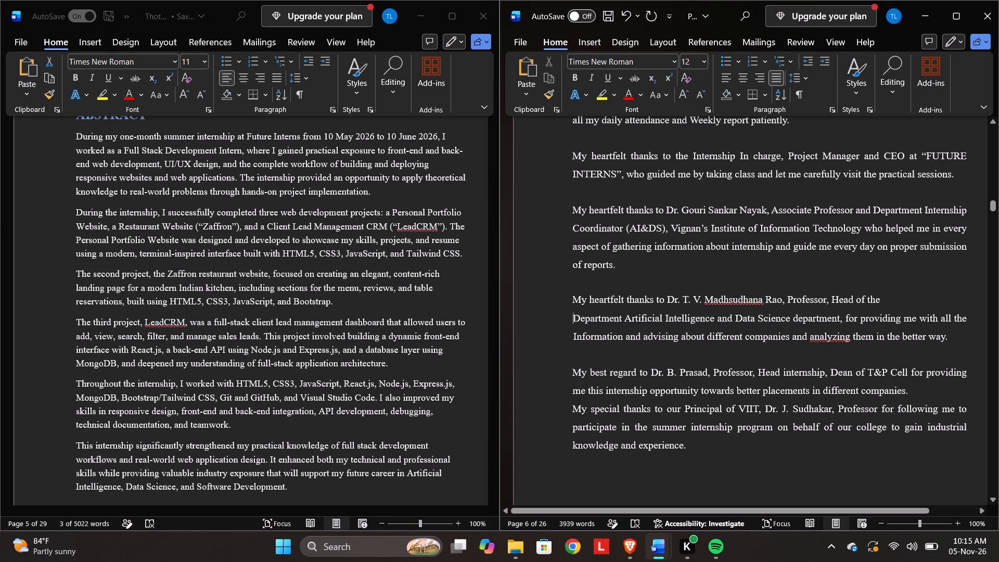
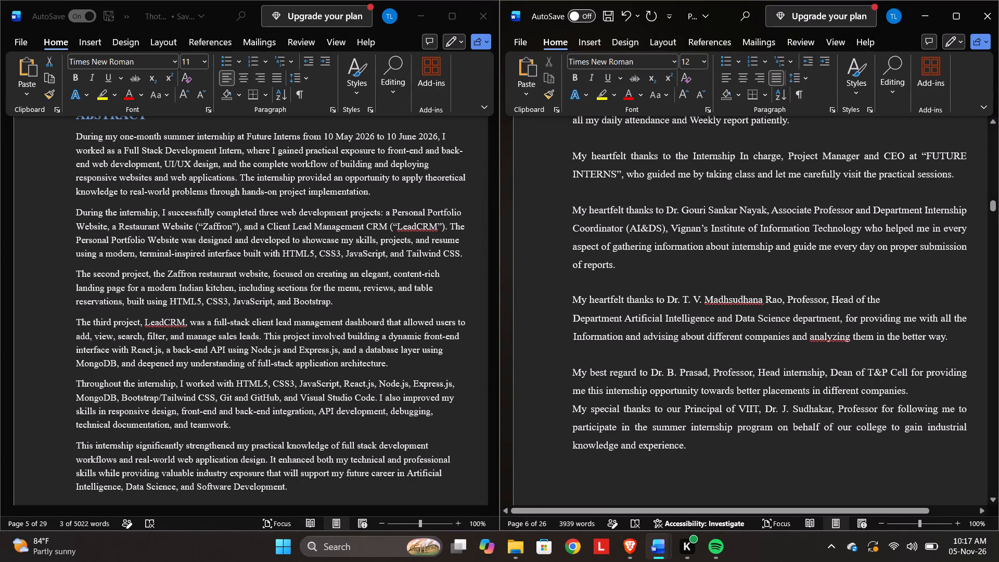
Join the "Department Artificial Intelligence" line to the preceding one so the text reads "Head of the Department Artificial Intelligence".
key(BackSpace)
key(BackSpace)
key(BackSpace)
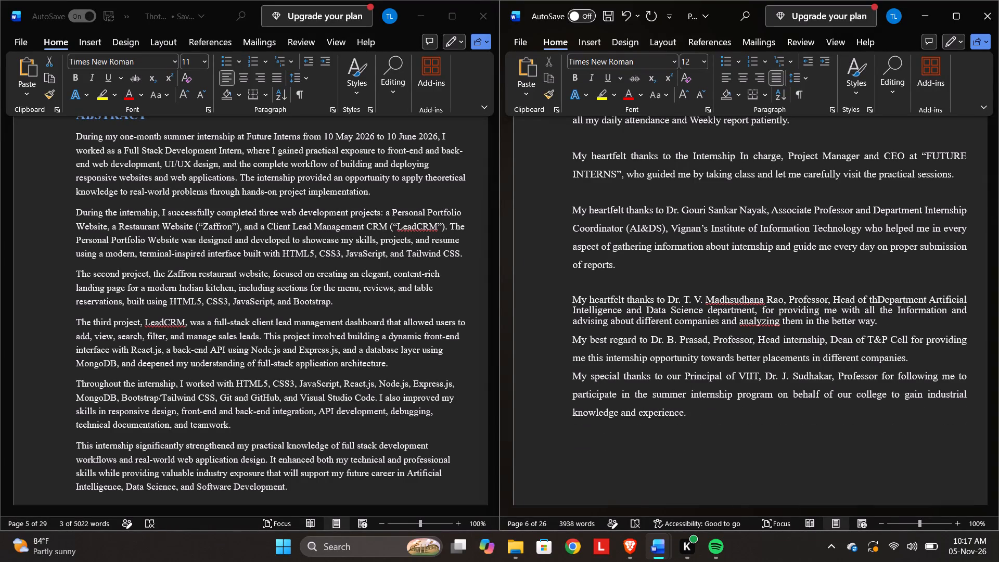
text(e)
key(space)
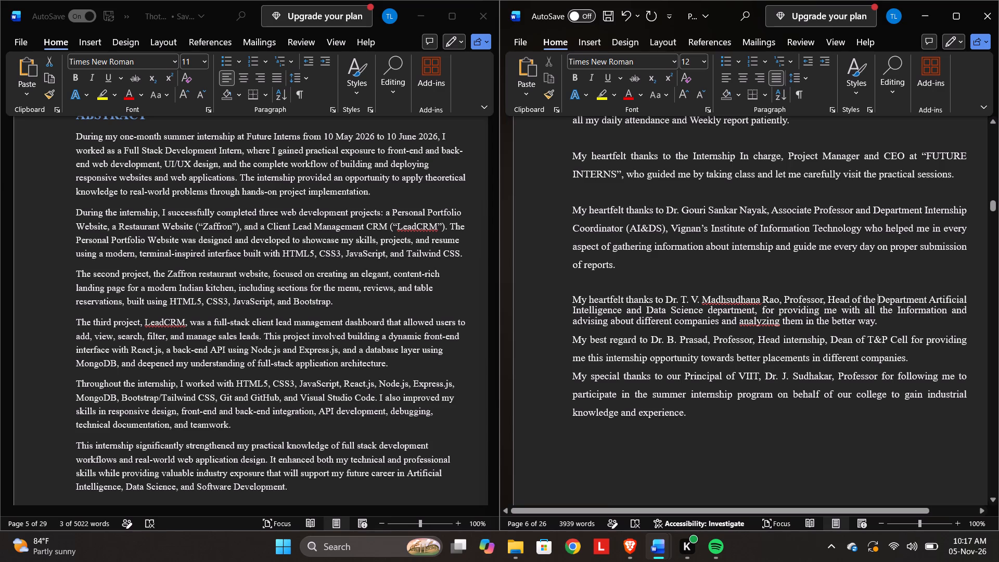
Add a blank line between the department head paragraph and the "My best regard" paragraph in the Acknowledgements.
click(883, 323)
key(Return)
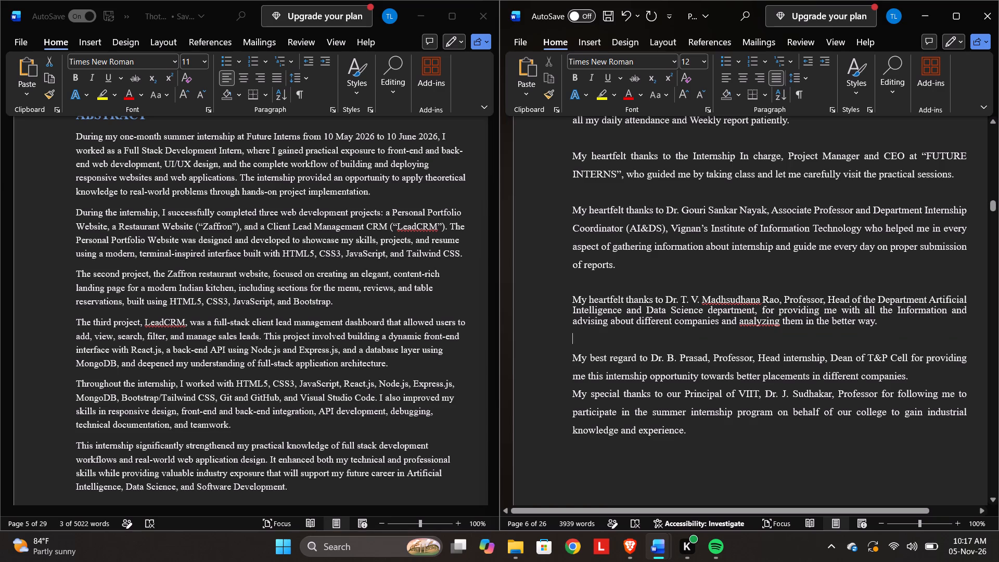
Break the department head paragraph into separate lines after "Department Artificial" and after "Information and", with no leading space on either new line.
click(968, 303)
key(Return)
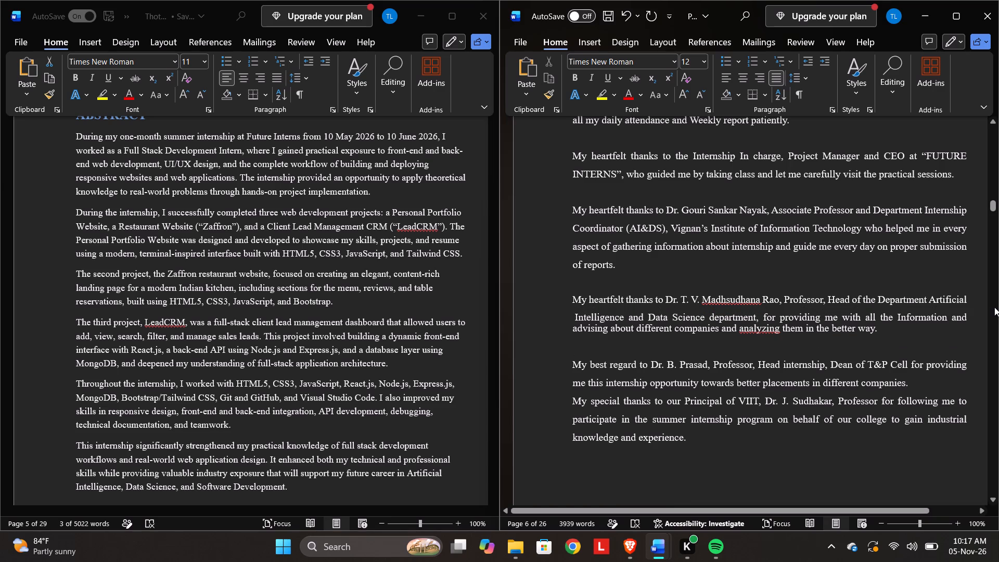
click(968, 320)
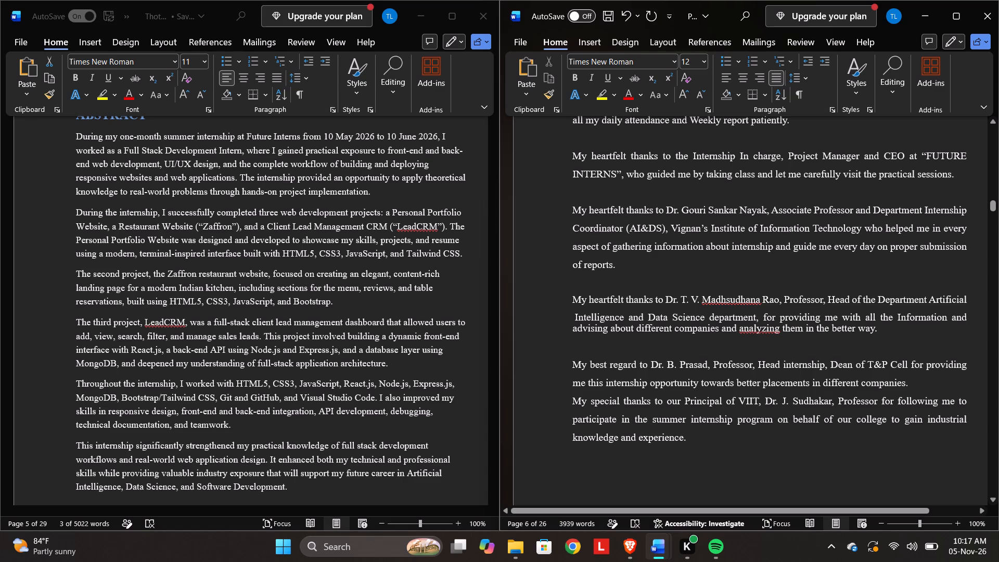
double_click(968, 320)
click(968, 320)
key(Return)
key(space)
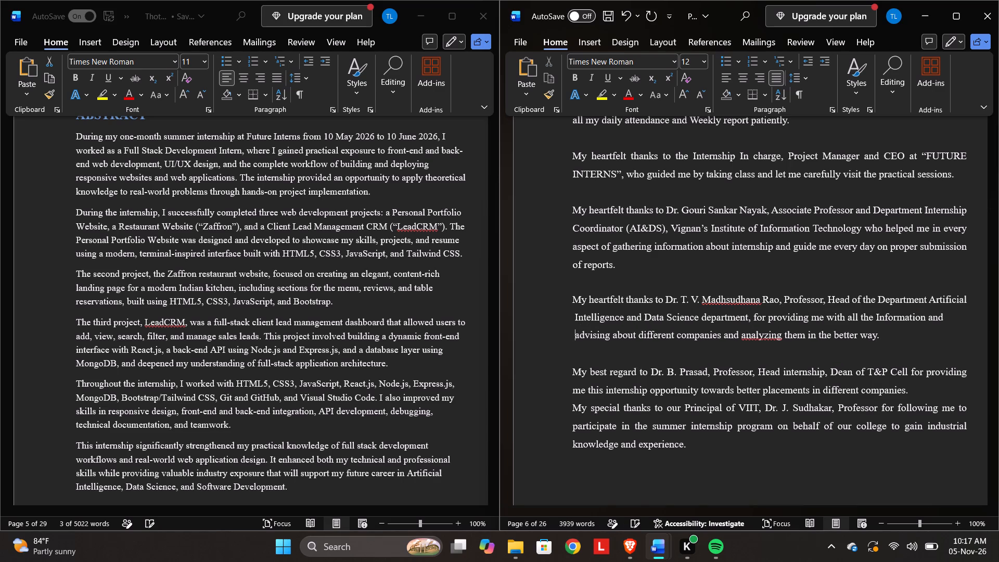
key(BackSpace)
key(Up)
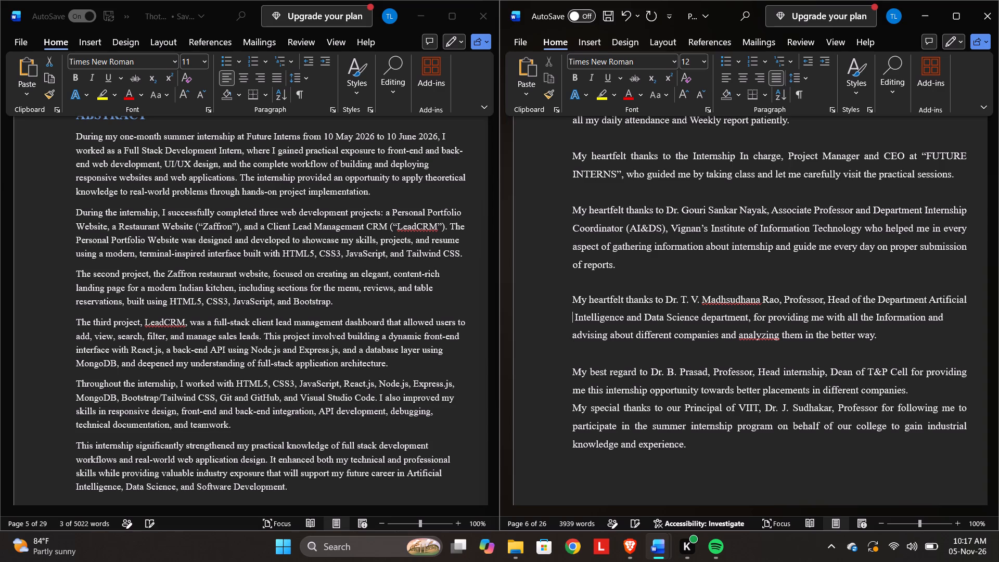
key(Right)
key(BackSpace)
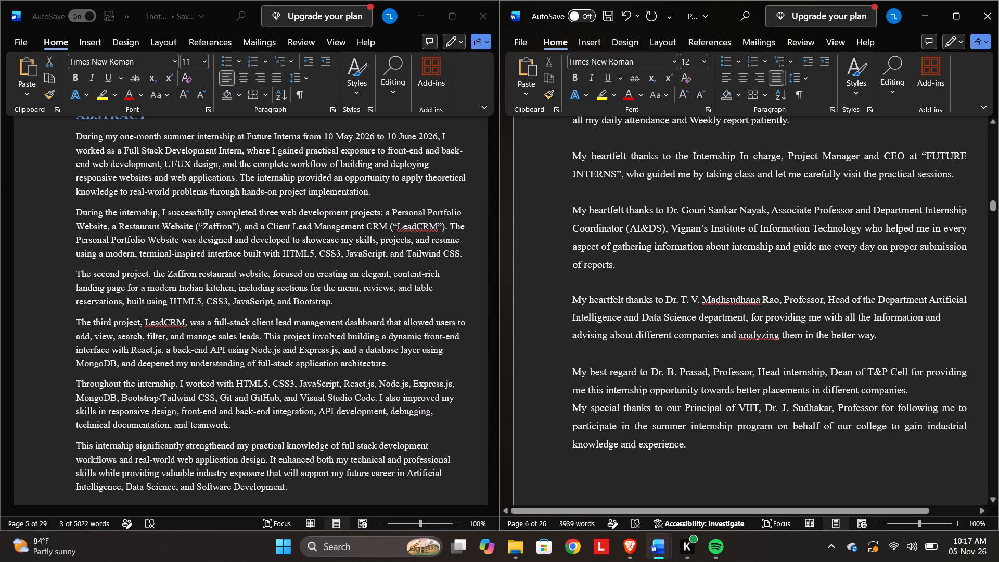
Insert "Assistant Professor" after the internship mentor's name in the first paragraph of the Acknowledgements.
scroll(959, 333, up, 1)
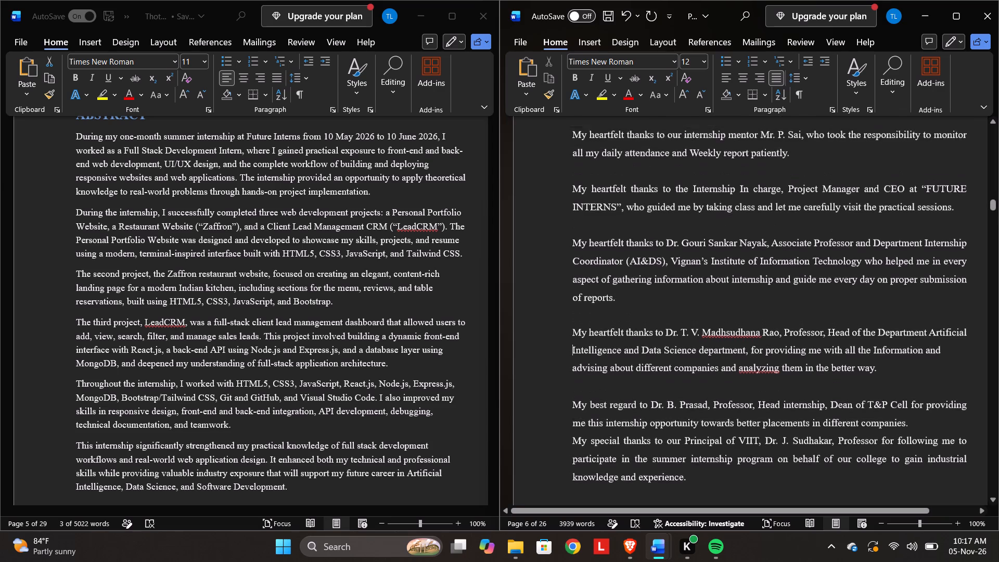
scroll(959, 333, up, 4)
scroll(959, 333, left, 1)
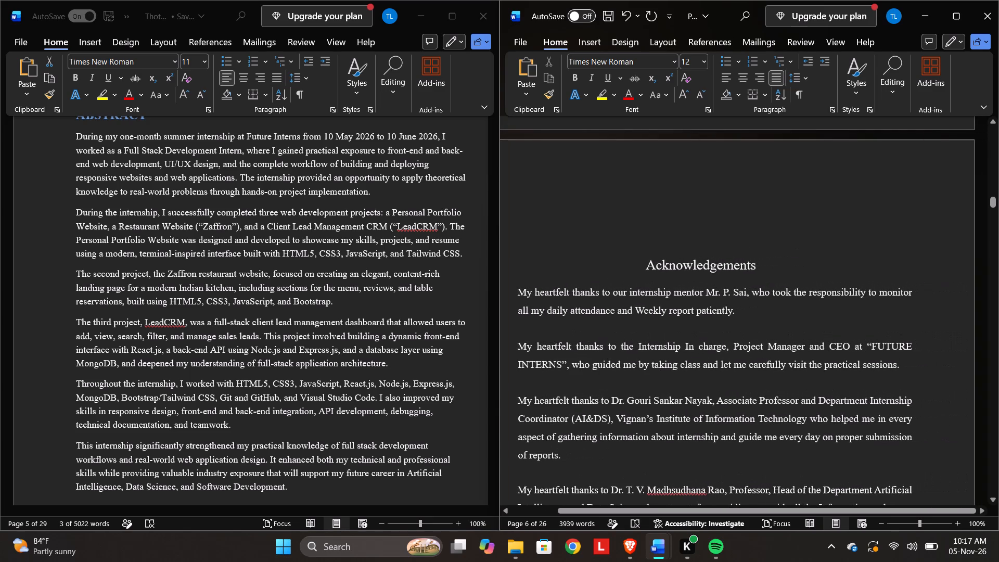
scroll(959, 333, right, 1)
scroll(959, 333, down, 1)
scroll(959, 333, left, 1)
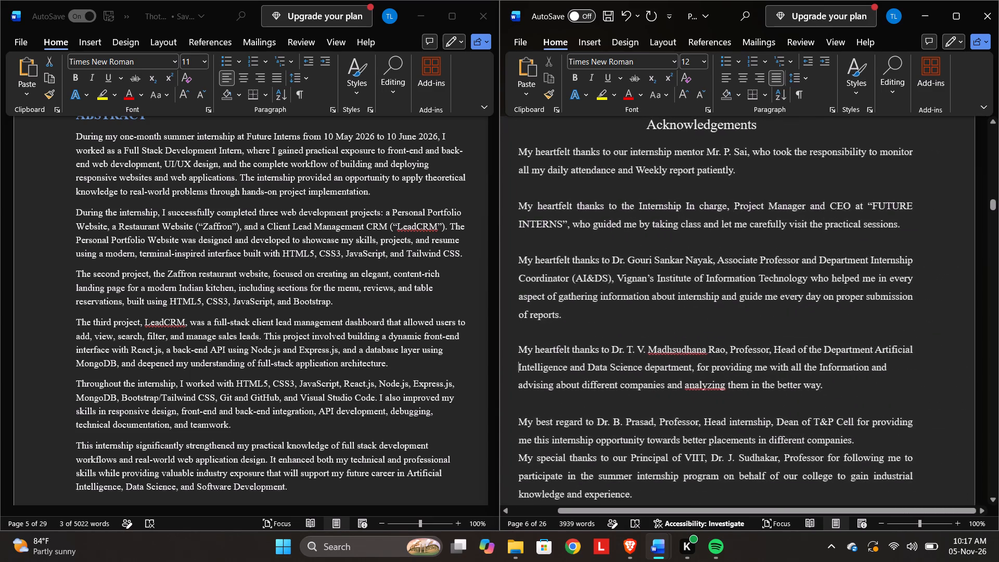
scroll(959, 333, down, 1)
scroll(959, 333, up, 2)
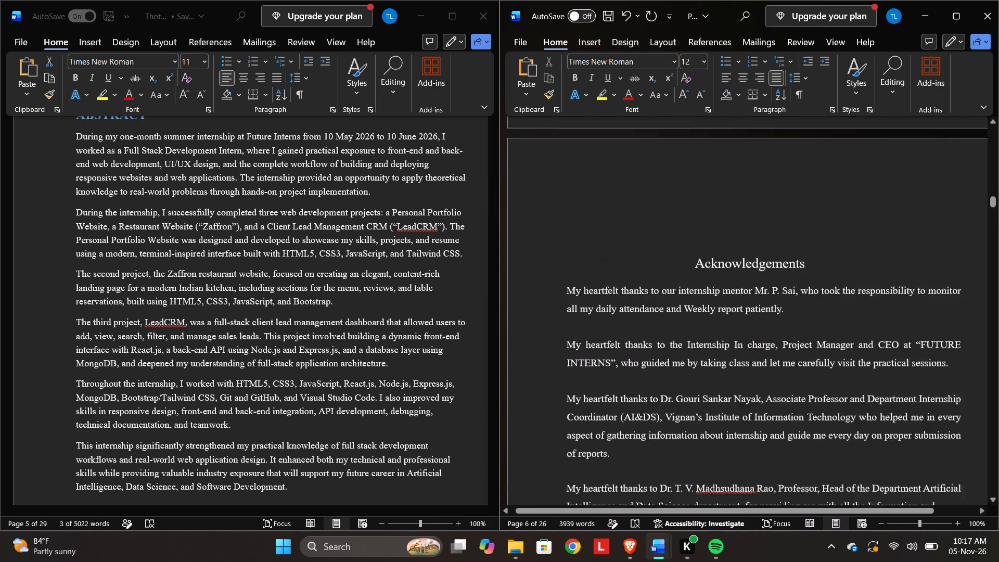
scroll(959, 333, down, 1)
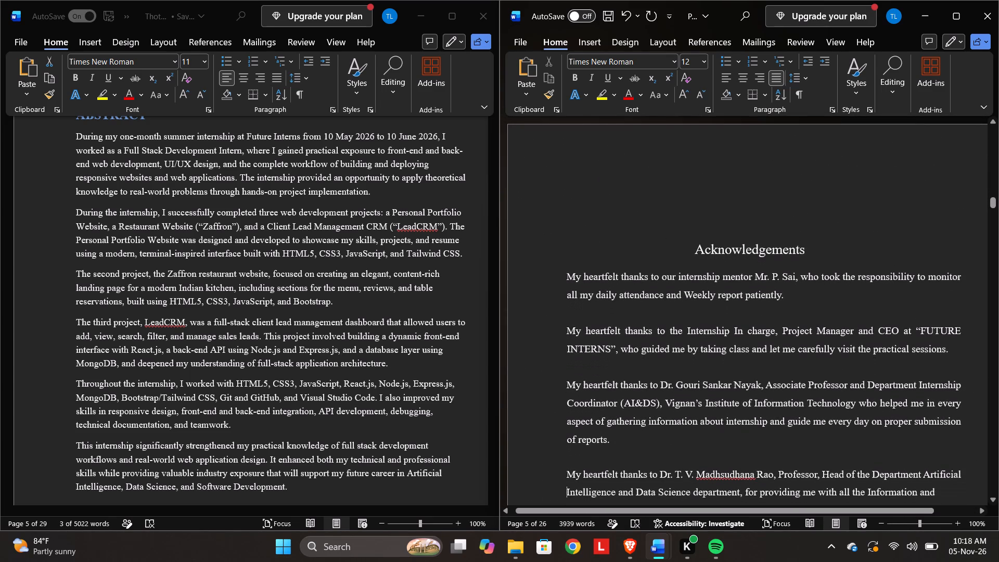
scroll(959, 333, down, 1)
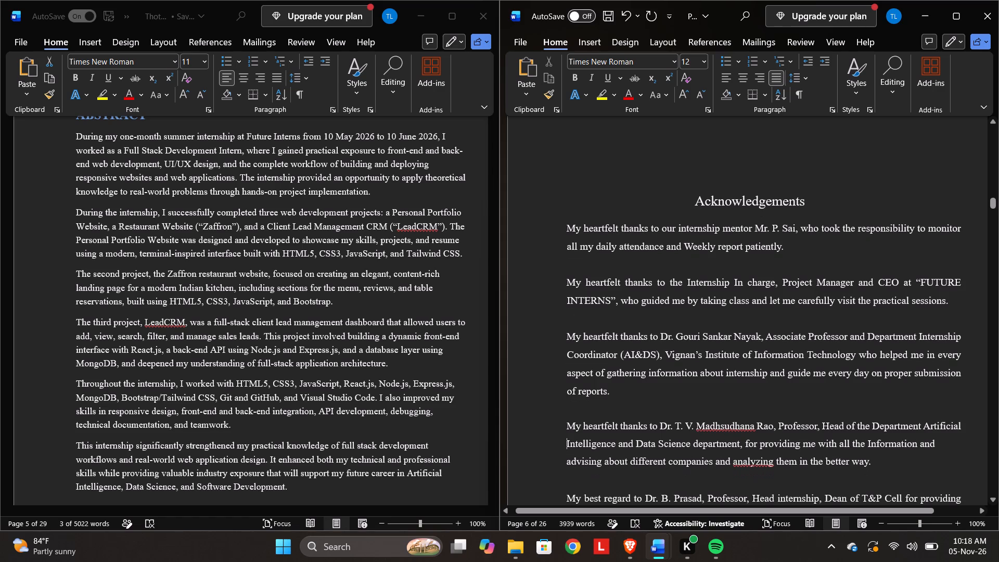
click(799, 234)
text(Assistant)
key(space)
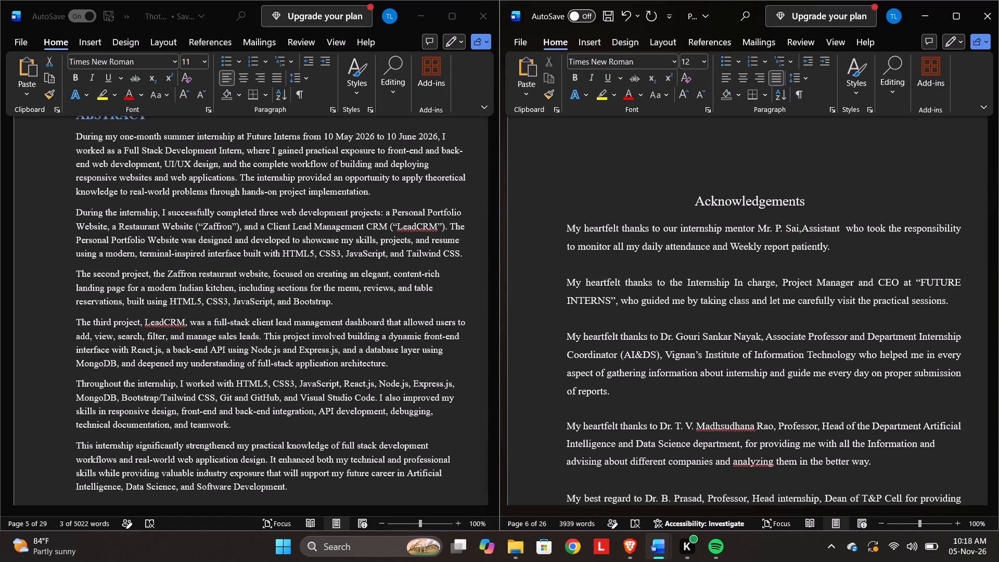
text(Professor)
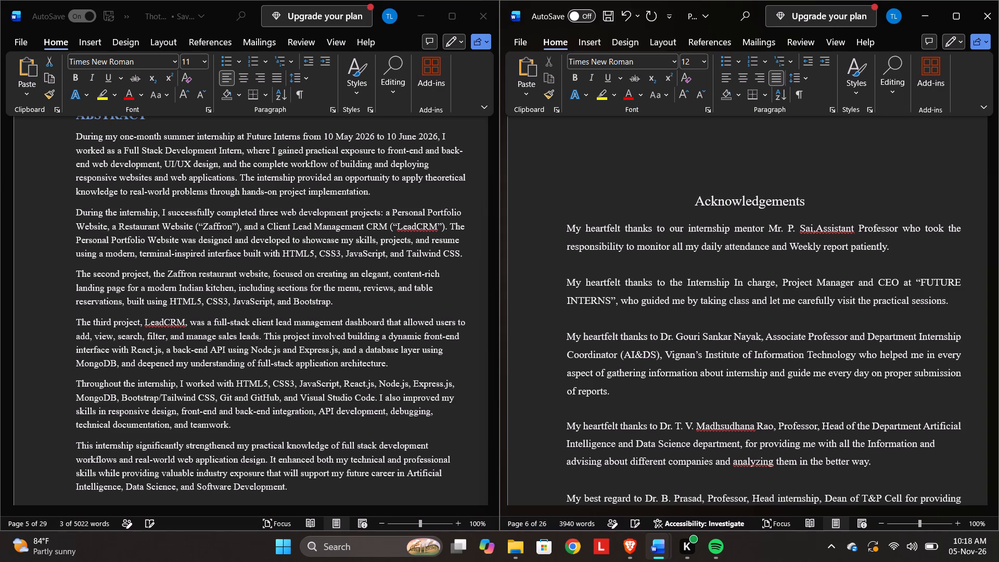
Put a comma and a space between the internship mentor's name and "Assistant Professor".
key(Left)
key(Left)
key(Left)
key(Left)
key(Left)
key(Left)
key(Left)
key(Left)
key(Left)
key(Left)
key(Left)
key(Left)
key(Left)
key(Left)
key(Left)
key(Left)
key(Left)
key(Left)
key(Left)
key(Left)
key(Right)
key(BackSpace)
key(space)
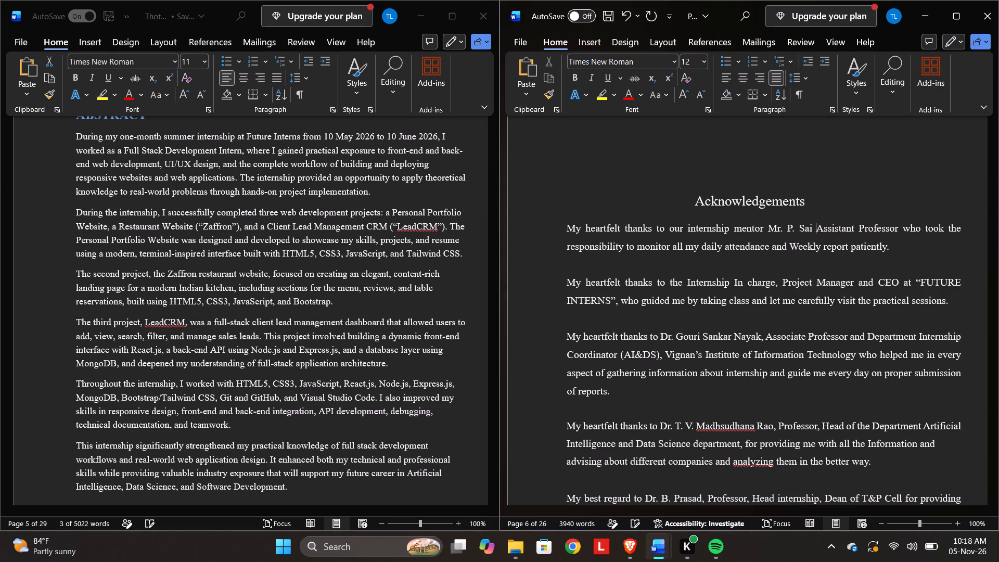
key(BackSpace)
text(,)
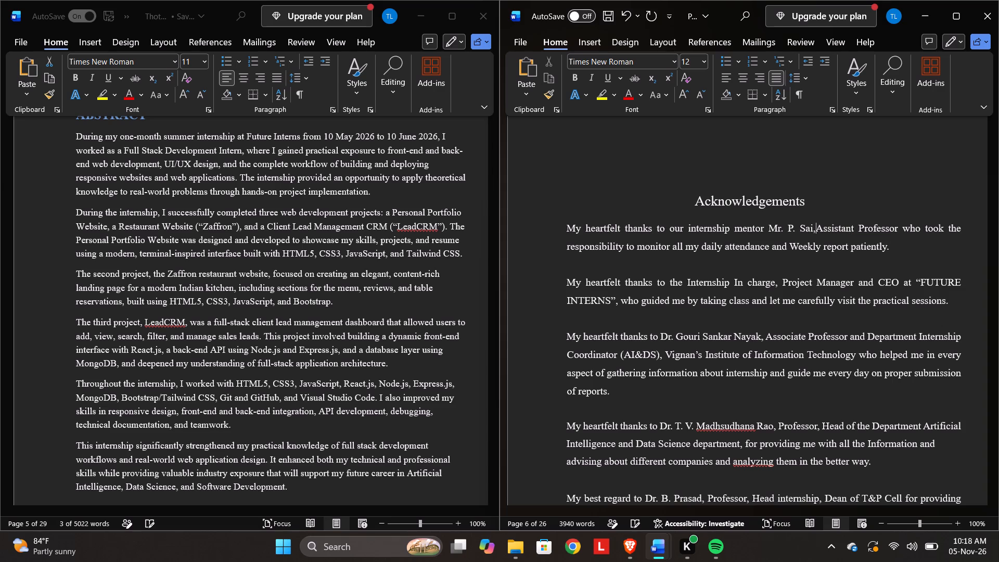
key(space)
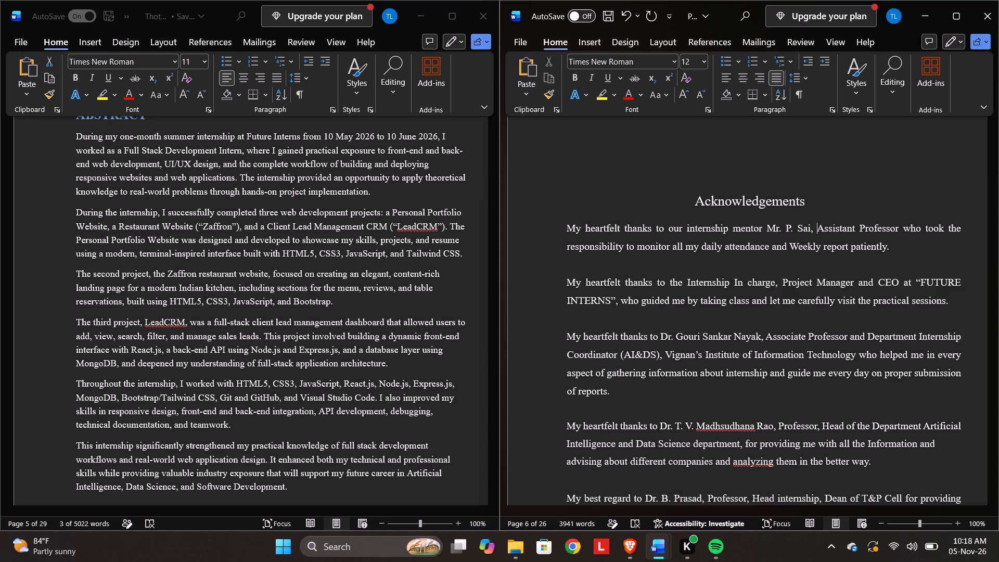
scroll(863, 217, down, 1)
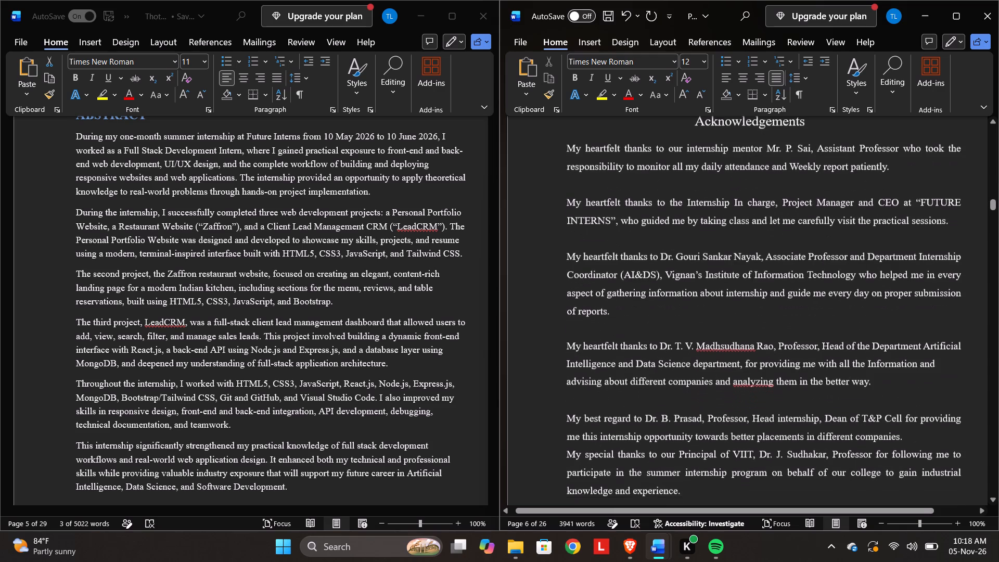
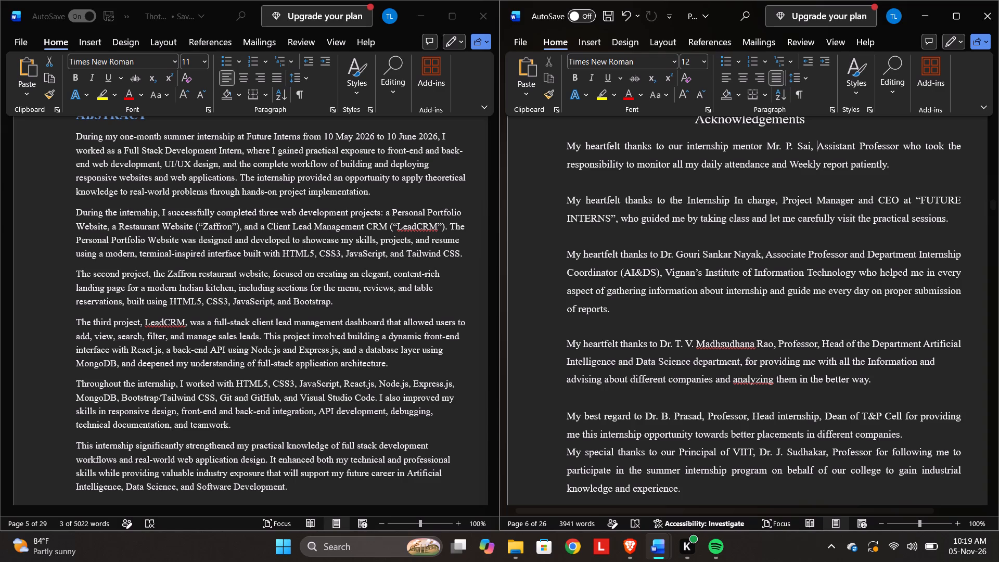
Add a blank line between the "My best regard" and "My special thanks" paragraphs in the Acknowledgements.
scroll(891, 251, down, 1)
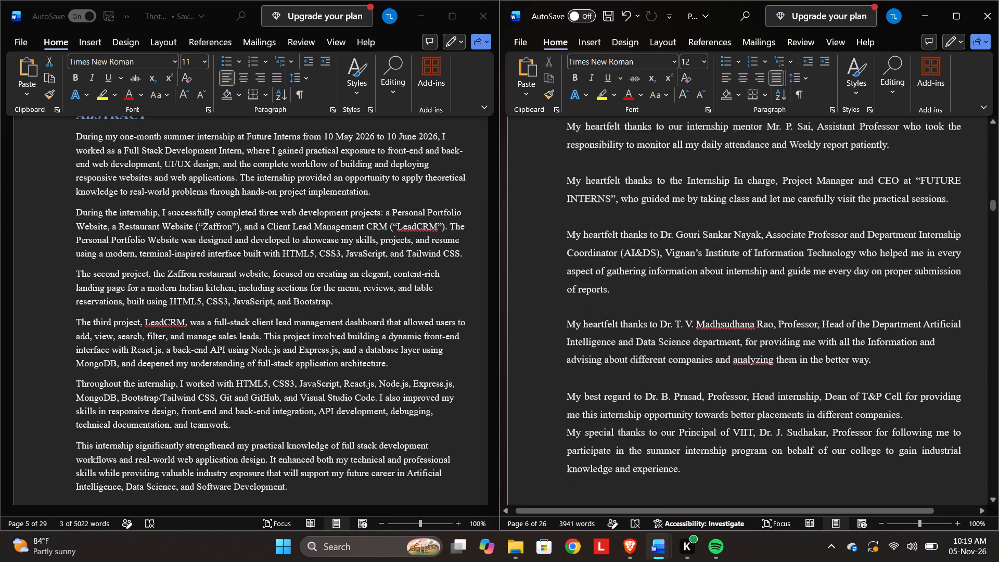
scroll(891, 251, down, 2)
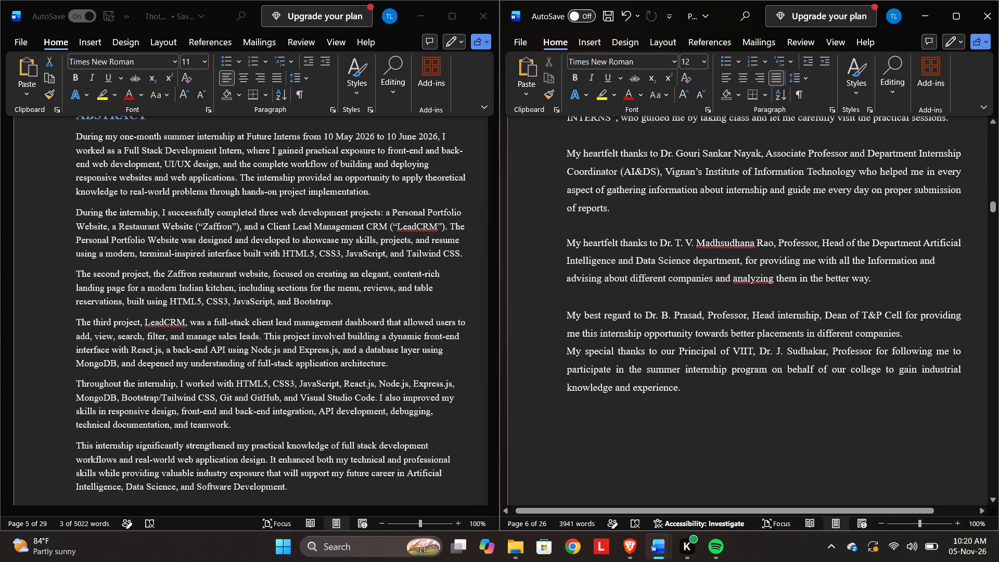
click(919, 337)
key(Return)
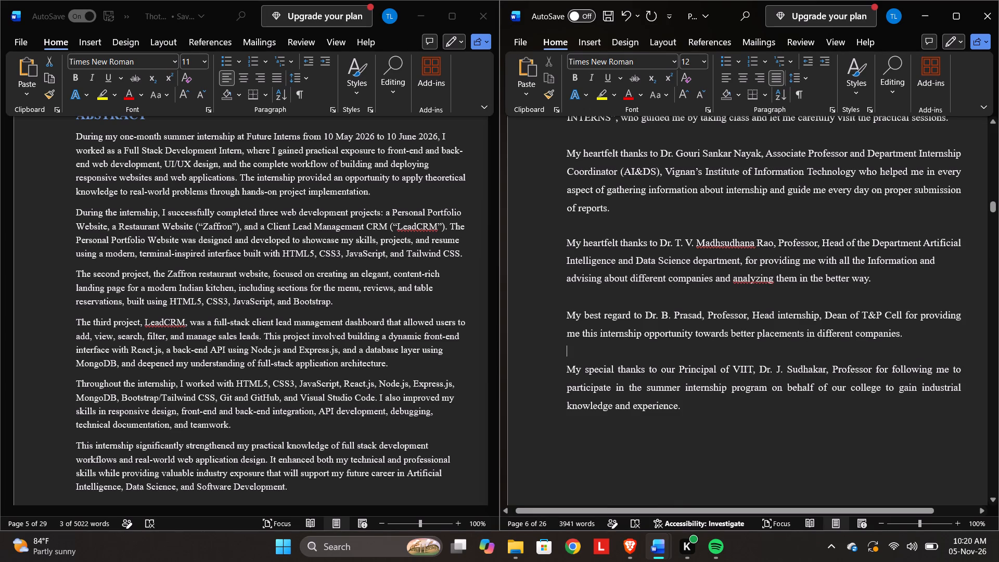
Replace "BeanVerse Café Website." in the third Executive Summary paragraph with "Restaurant Website (“Zaffron”)," copied from the corrected report's Abstract.
scroll(752, 333, down, 1)
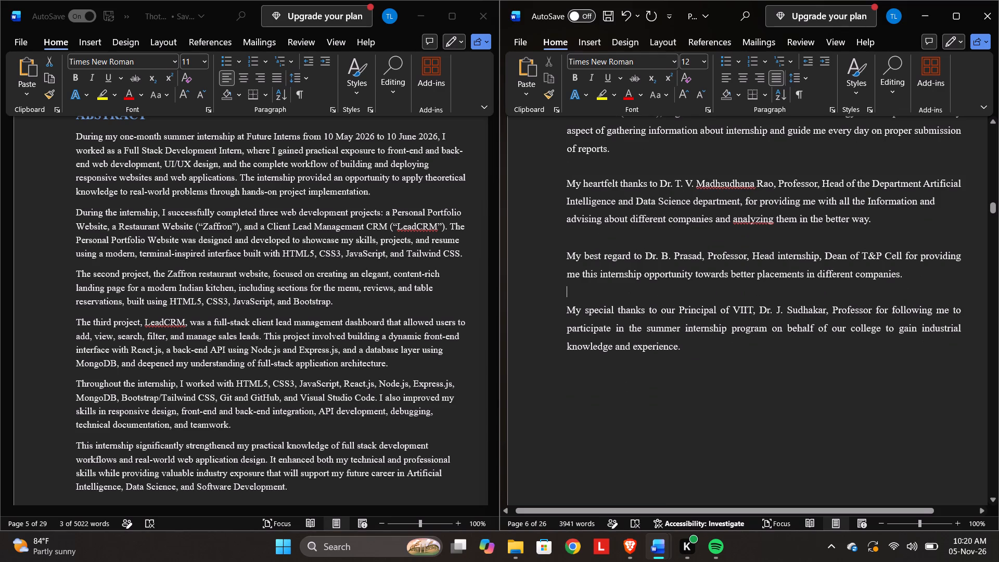
scroll(844, 326, down, 1)
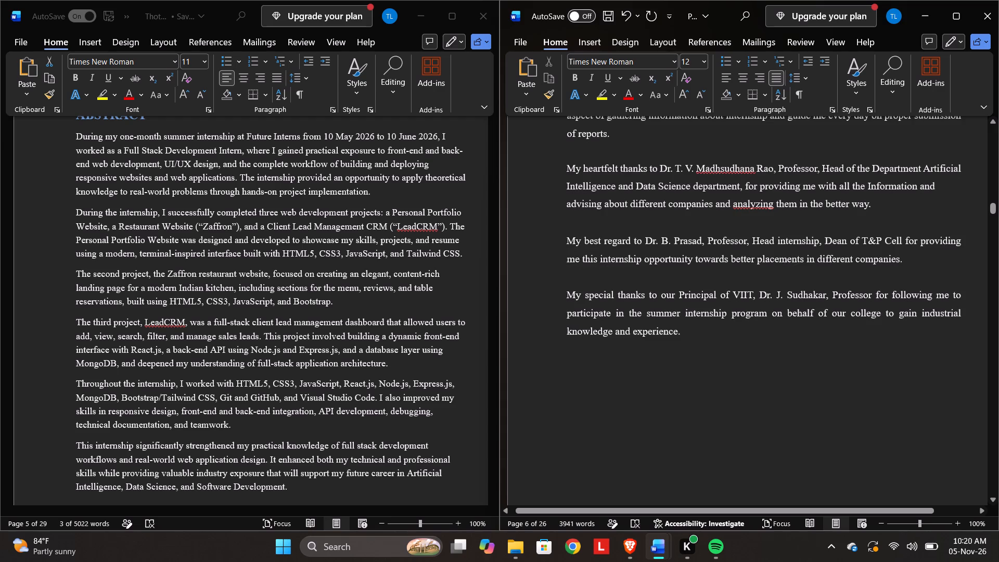
scroll(844, 326, down, 4)
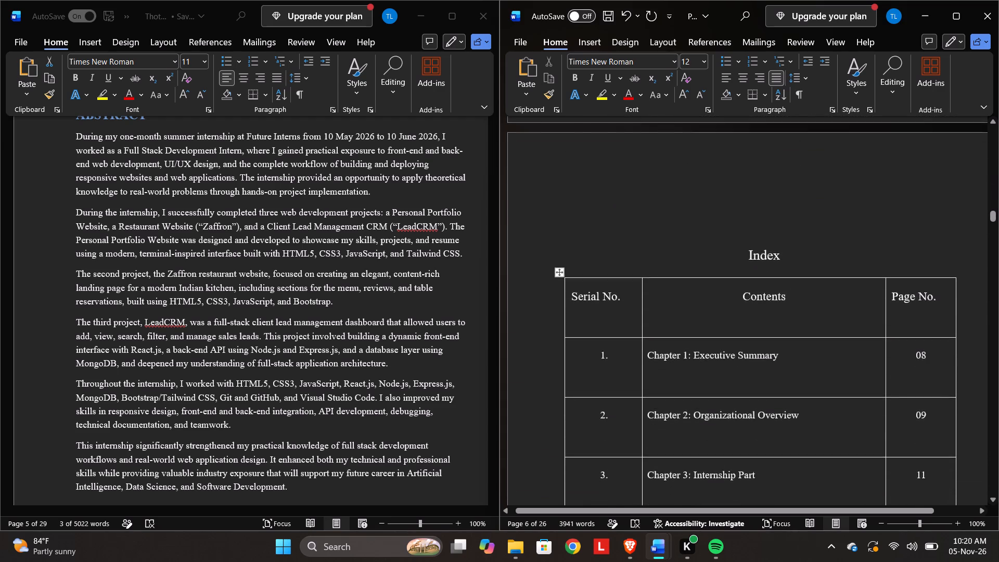
scroll(844, 326, down, 4)
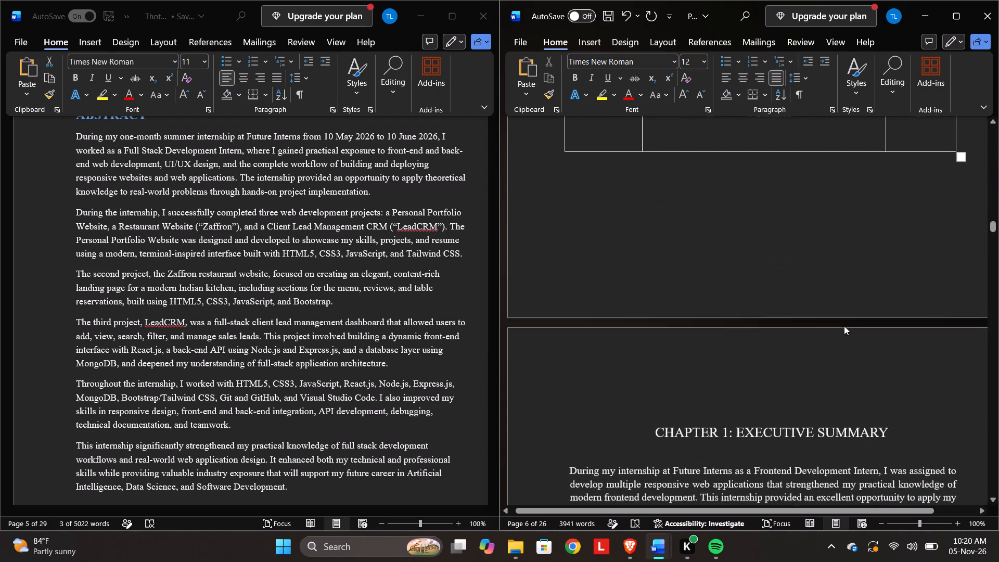
scroll(844, 326, down, 1)
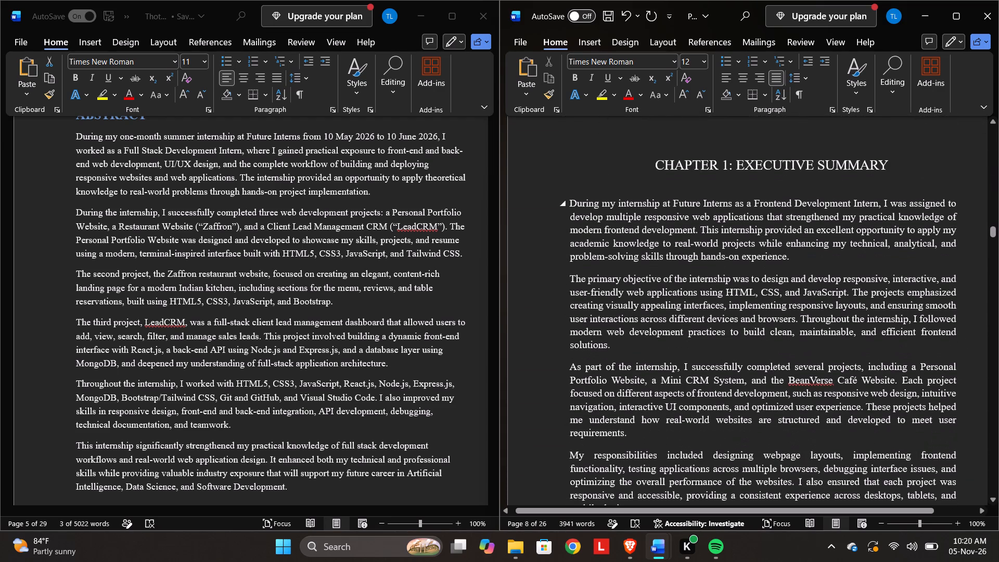
right_click(791, 250)
scroll(791, 250, down, 1)
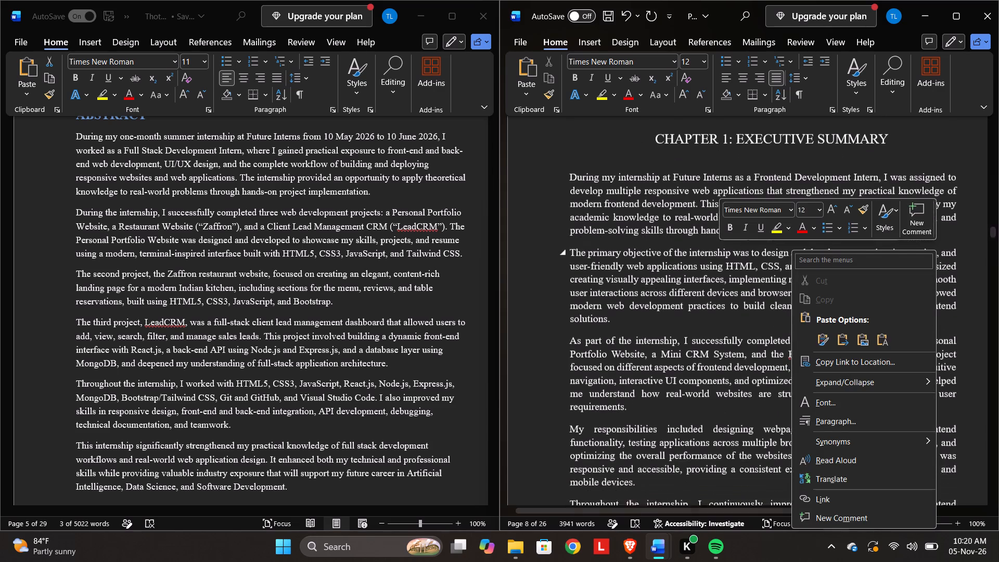
scroll(791, 250, down, 1)
click(664, 282)
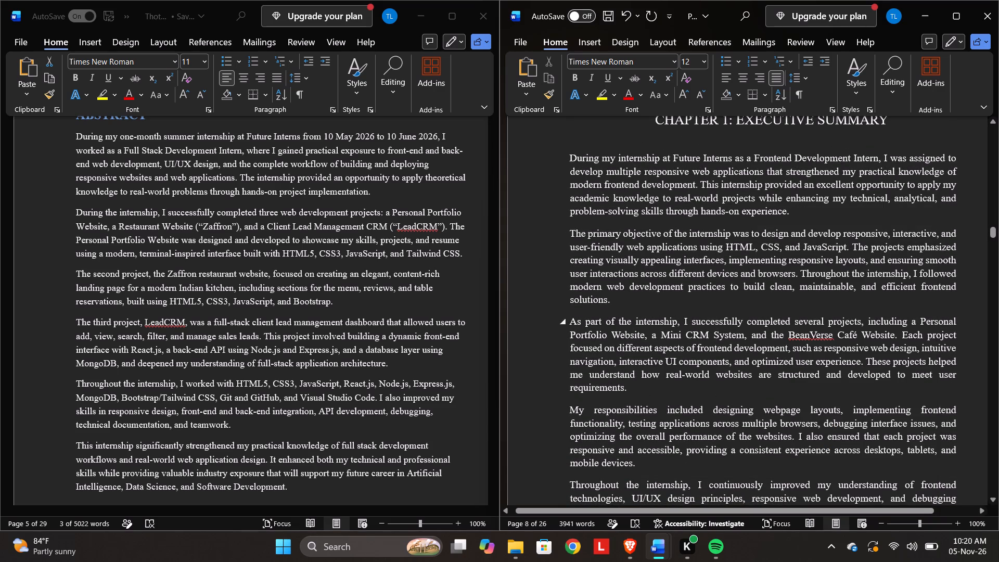
drag(895, 336, 795, 336)
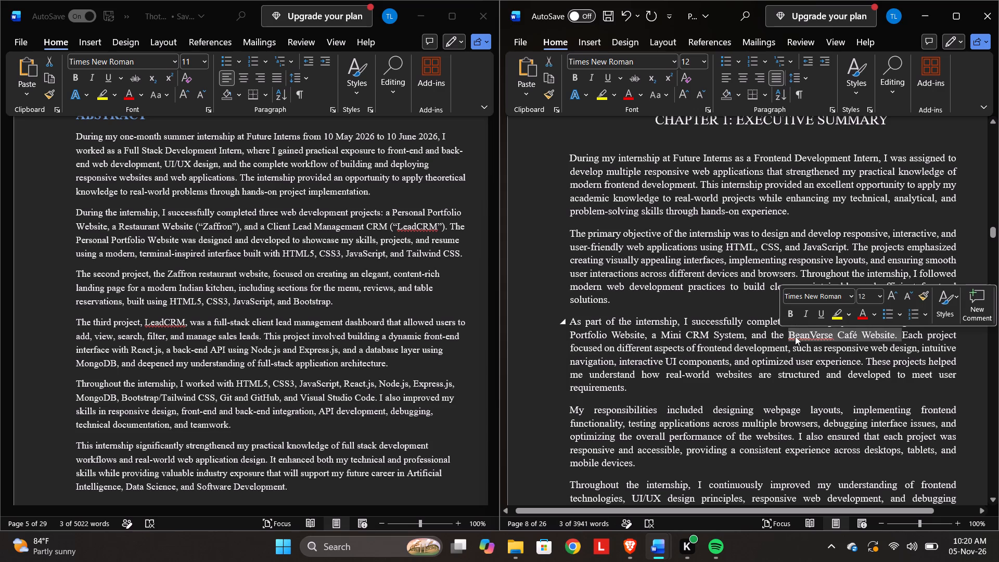
key(BackSpace)
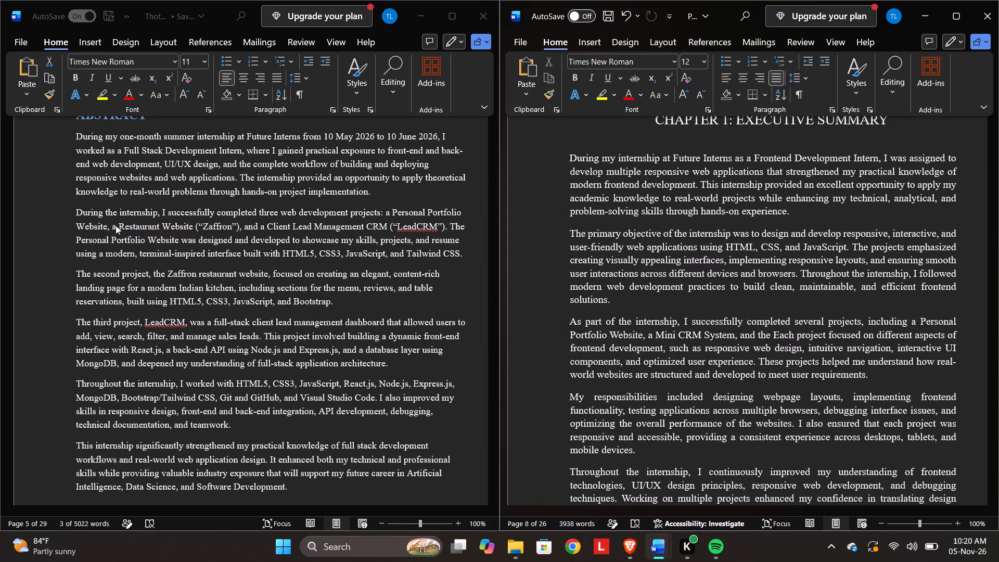
drag(117, 222, 185, 231)
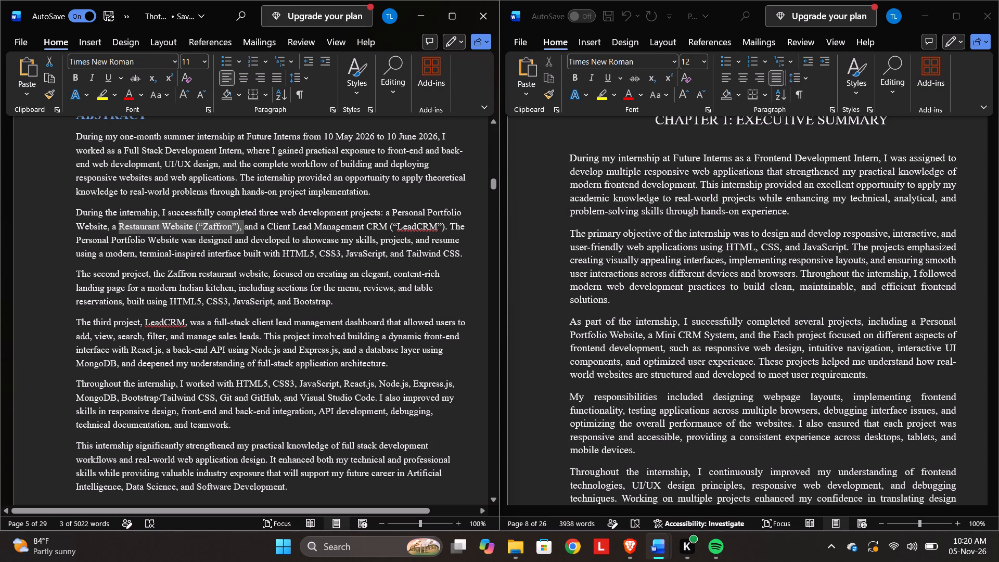
key(ctrl+c)
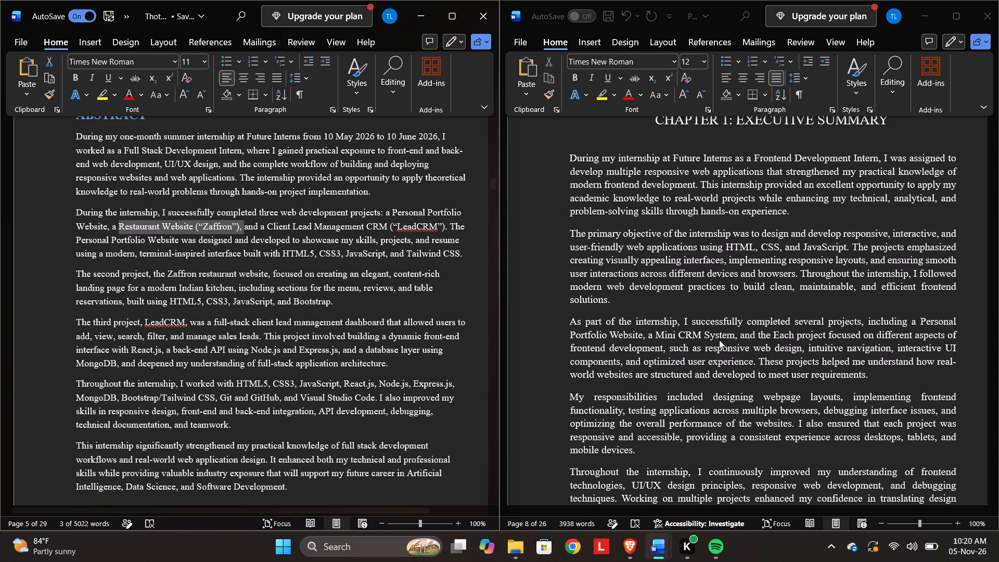
click(771, 333)
key(ctrl+v)
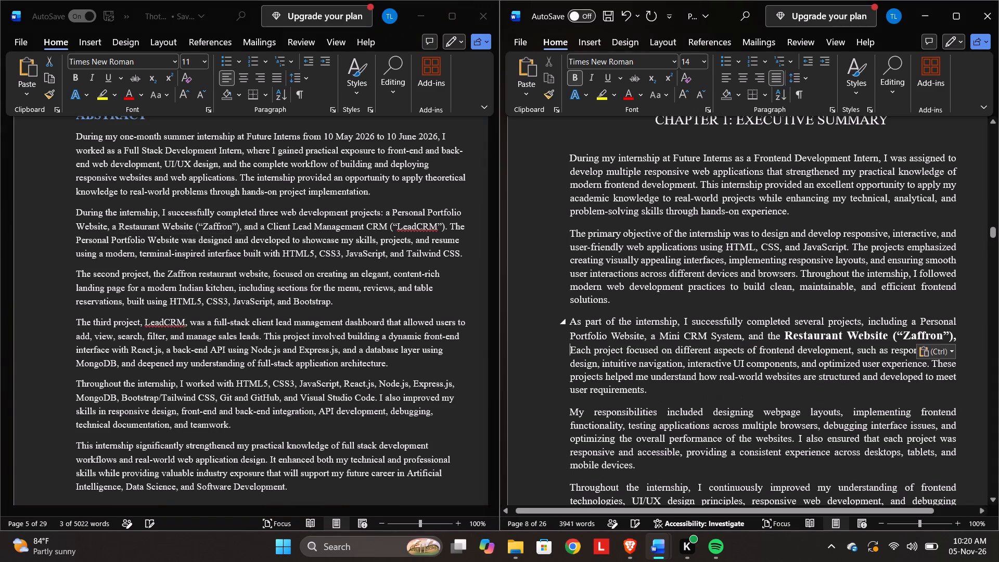
Format the pasted "Restaurant Website (“Zaffron”)," text in the Executive Summary as 12 pt and not bold.
drag(786, 338, 952, 334)
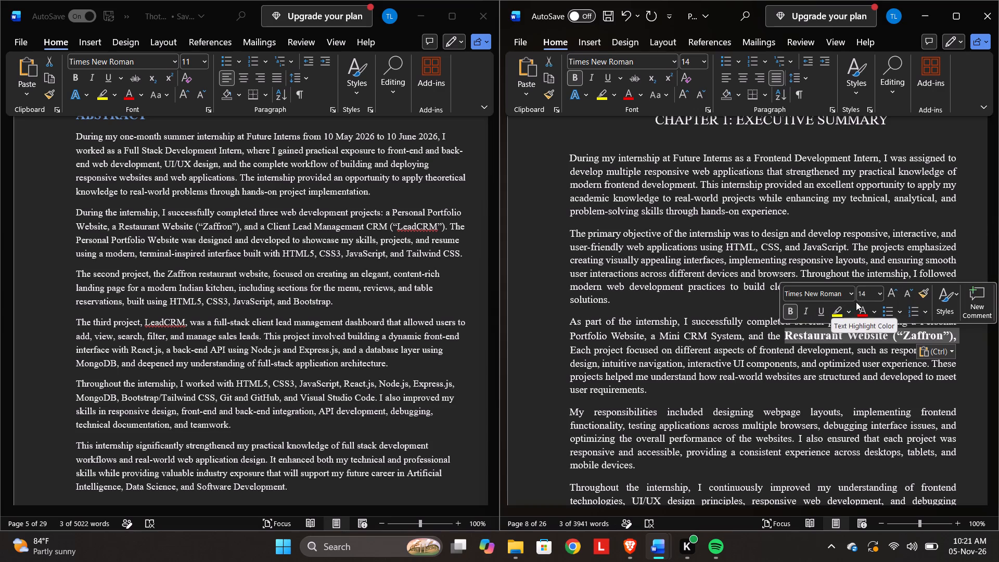
click(880, 298)
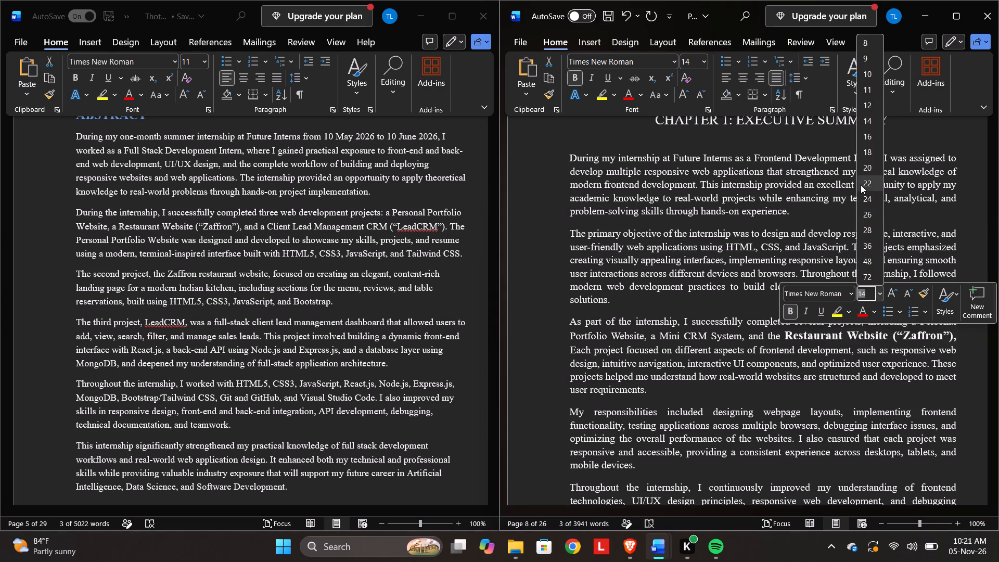
click(861, 107)
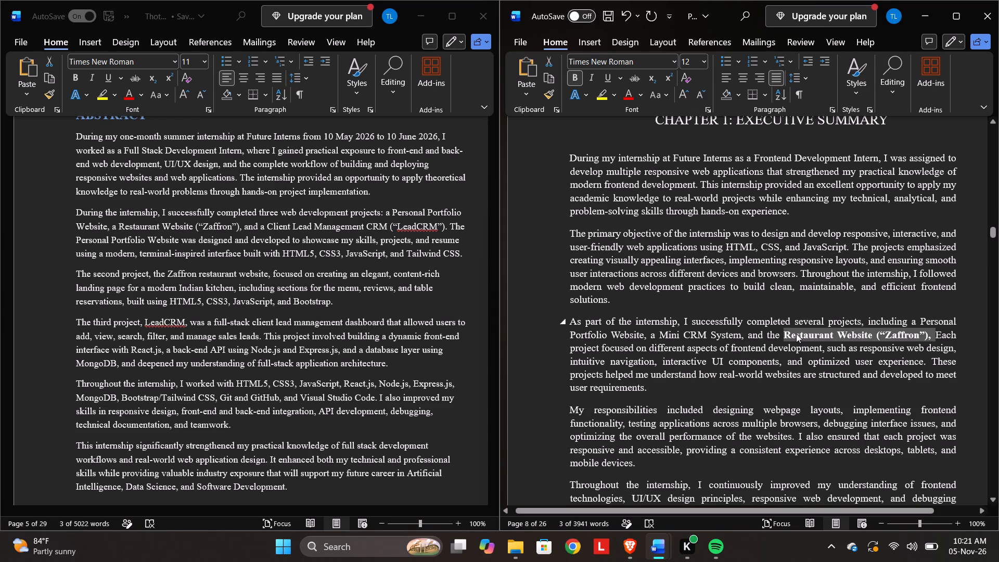
click(575, 79)
click(739, 317)
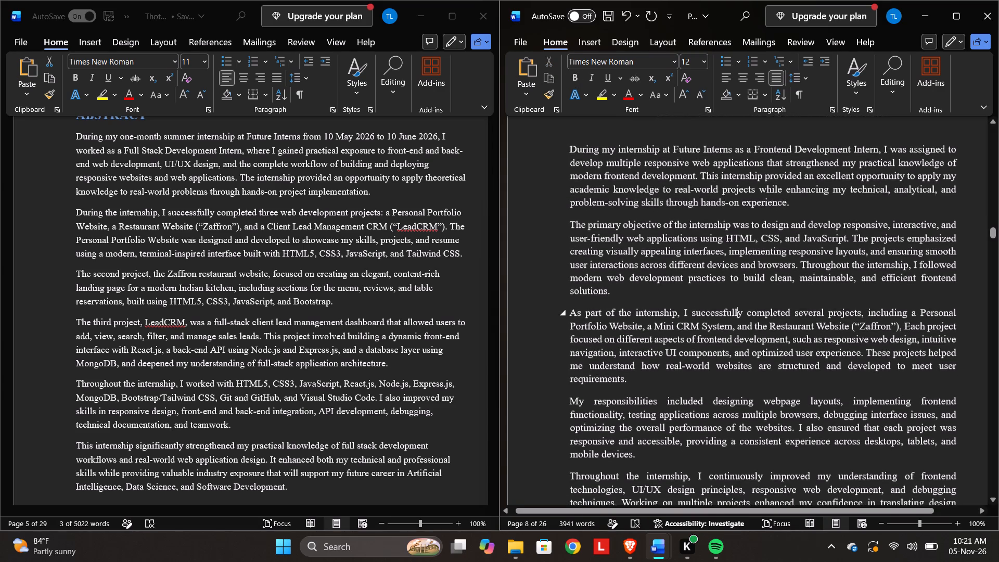
Read through the rest of the Executive Summary and sections 1 to 4 of Chapter 2 for details needing correction.
scroll(755, 356, down, 3)
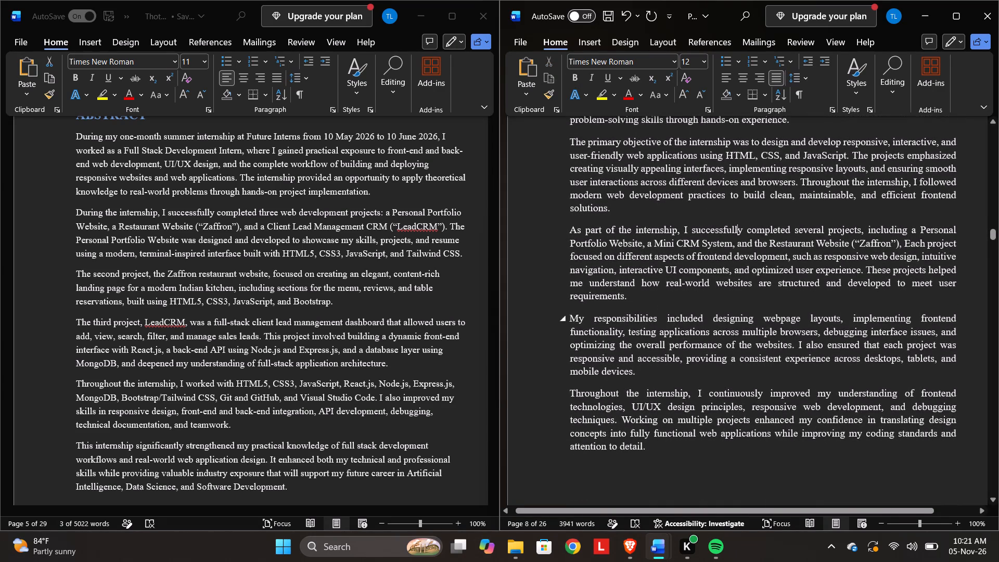
scroll(755, 356, down, 4)
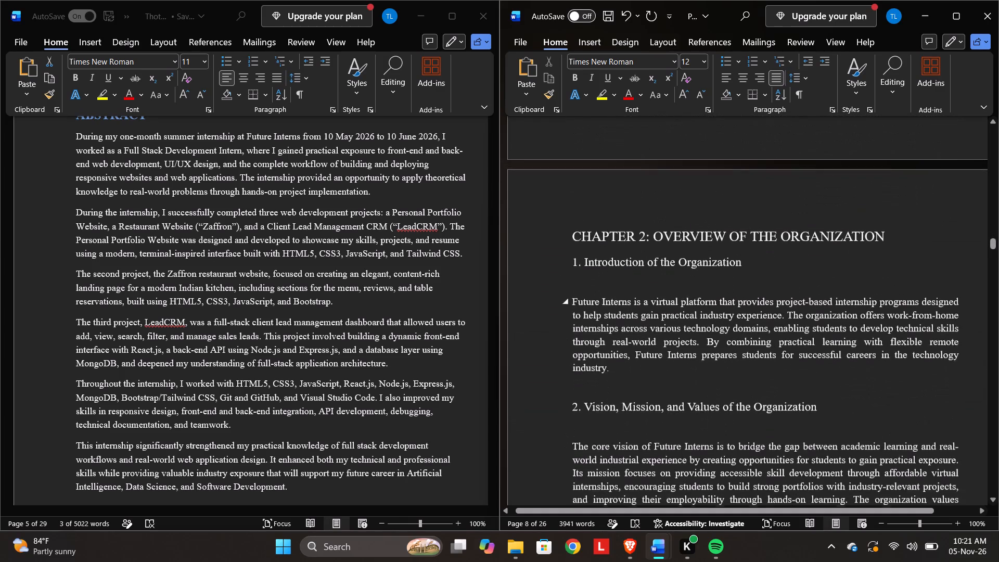
scroll(755, 356, down, 3)
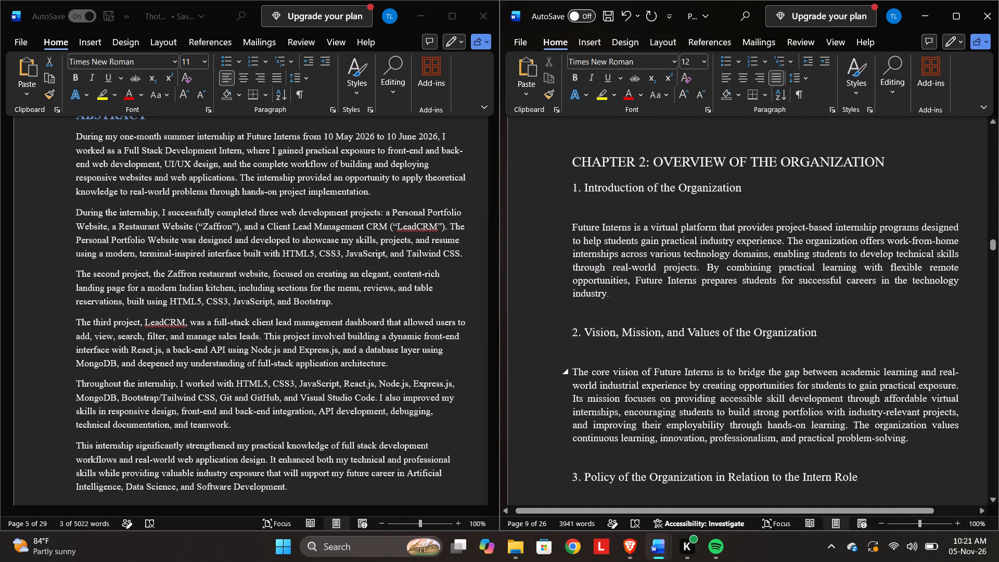
scroll(755, 356, down, 2)
scroll(755, 356, up, 1)
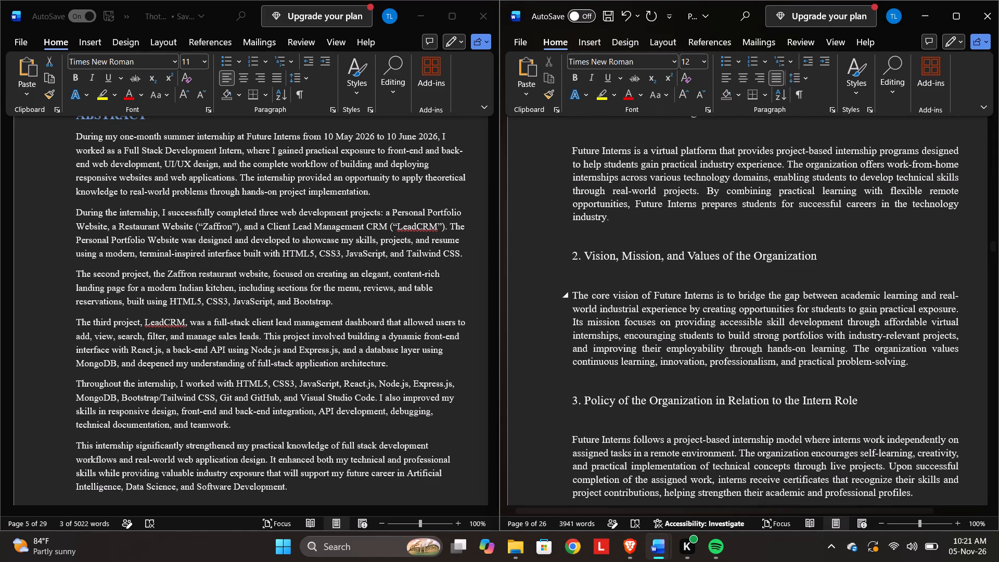
scroll(755, 356, down, 1)
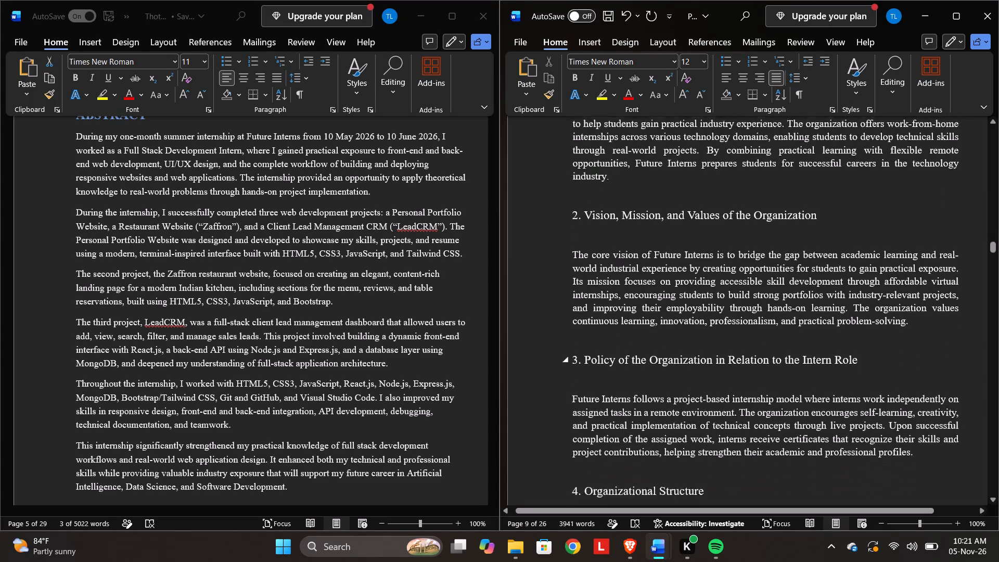
scroll(755, 356, down, 2)
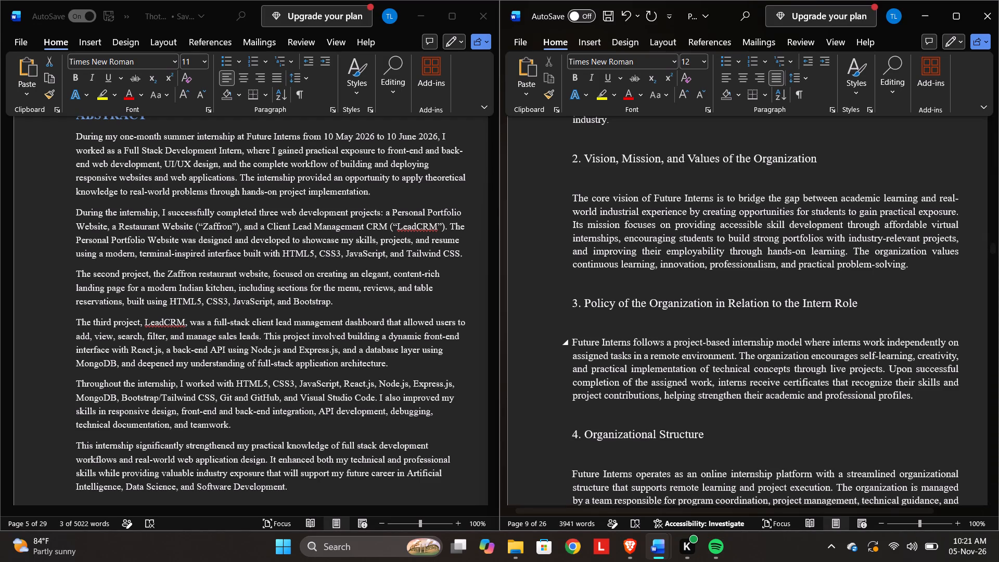
scroll(755, 356, down, 3)
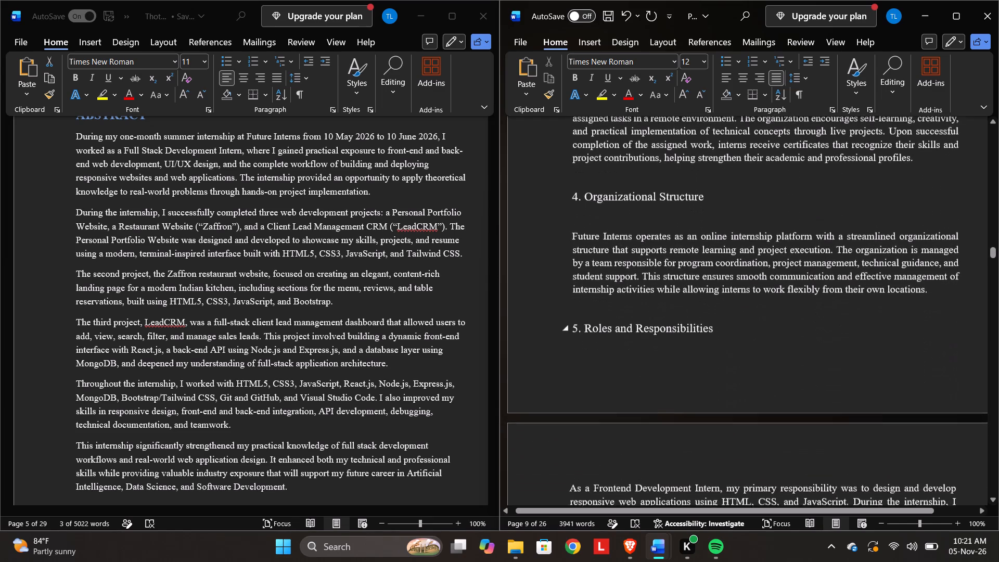
Insert a blank line before the "5. Roles and Responsibilities" heading in Chapter 2 so that it starts on the next page.
scroll(755, 356, down, 1)
scroll(755, 356, up, 3)
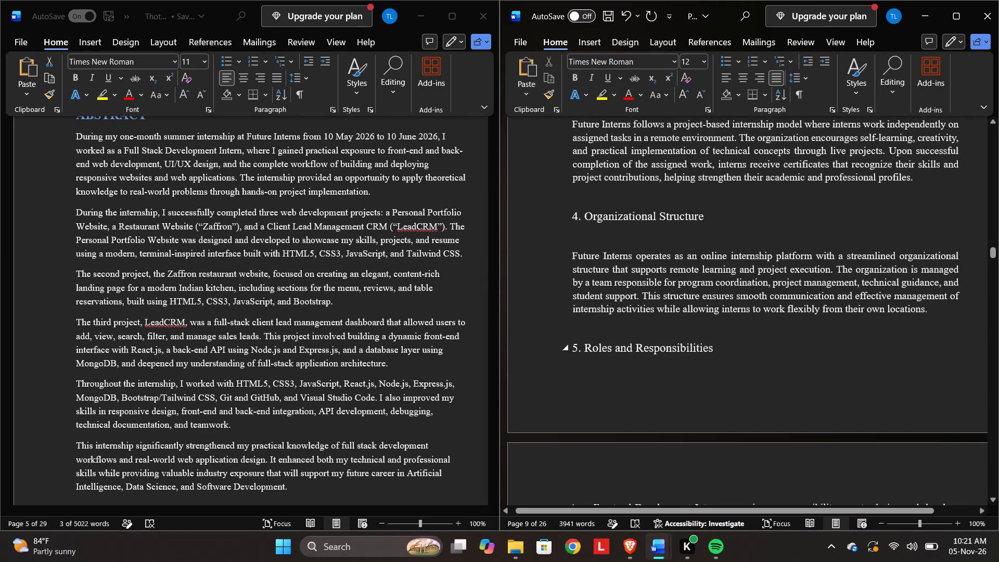
click(572, 350)
key(Left)
key(Return)
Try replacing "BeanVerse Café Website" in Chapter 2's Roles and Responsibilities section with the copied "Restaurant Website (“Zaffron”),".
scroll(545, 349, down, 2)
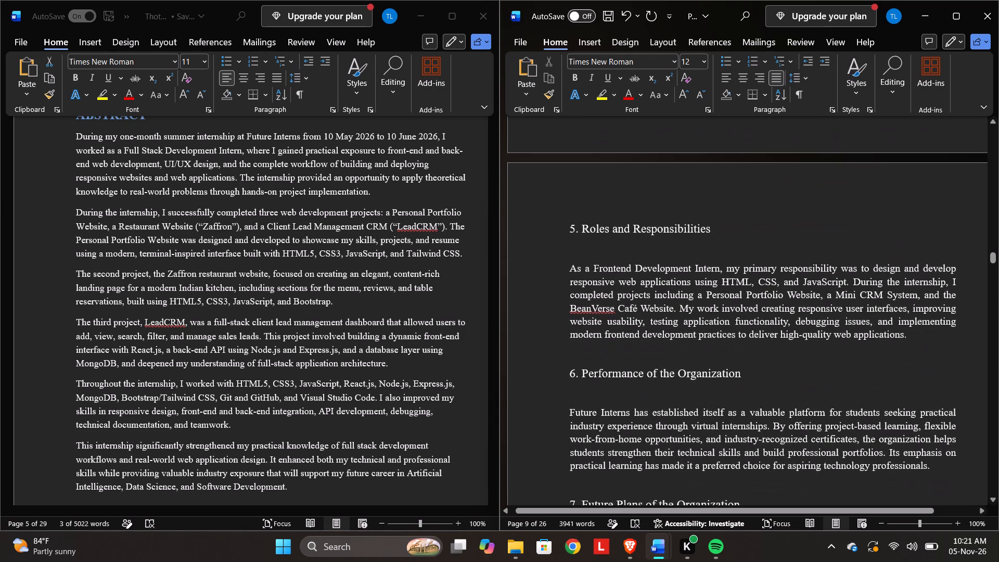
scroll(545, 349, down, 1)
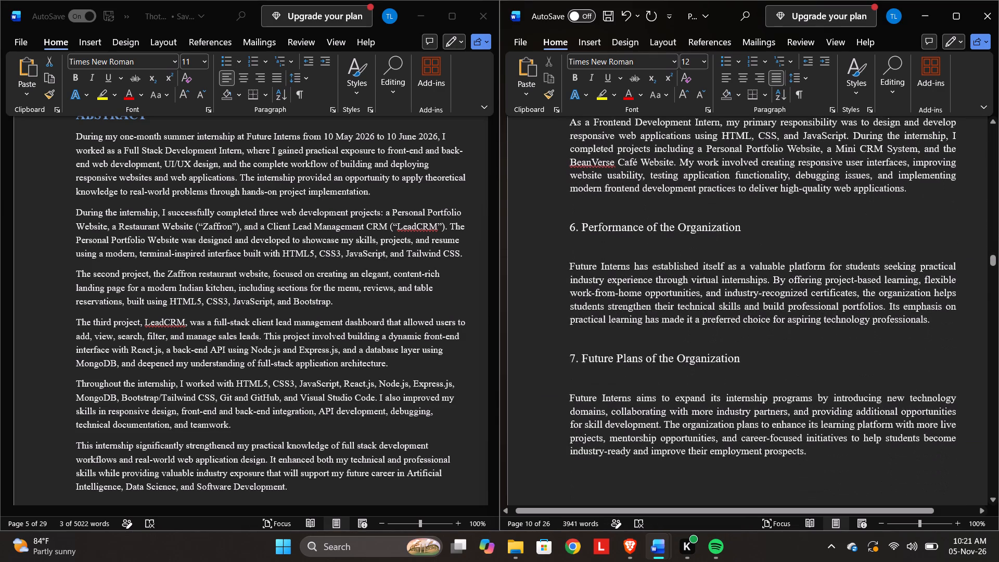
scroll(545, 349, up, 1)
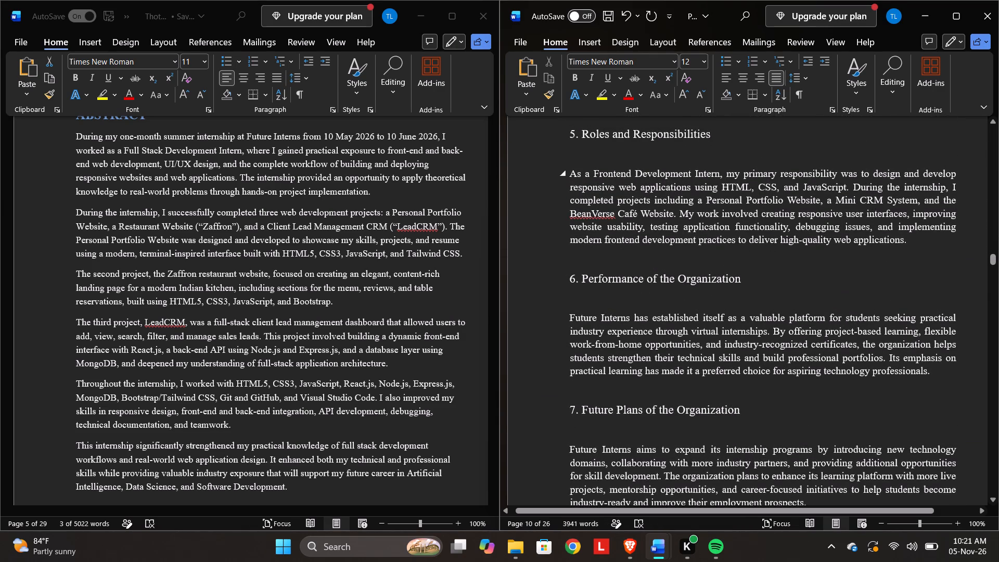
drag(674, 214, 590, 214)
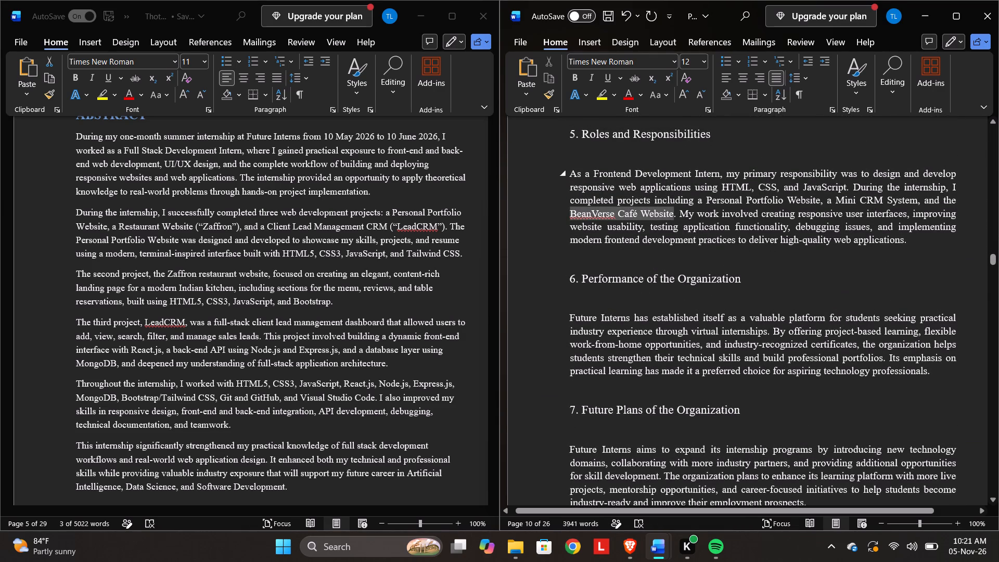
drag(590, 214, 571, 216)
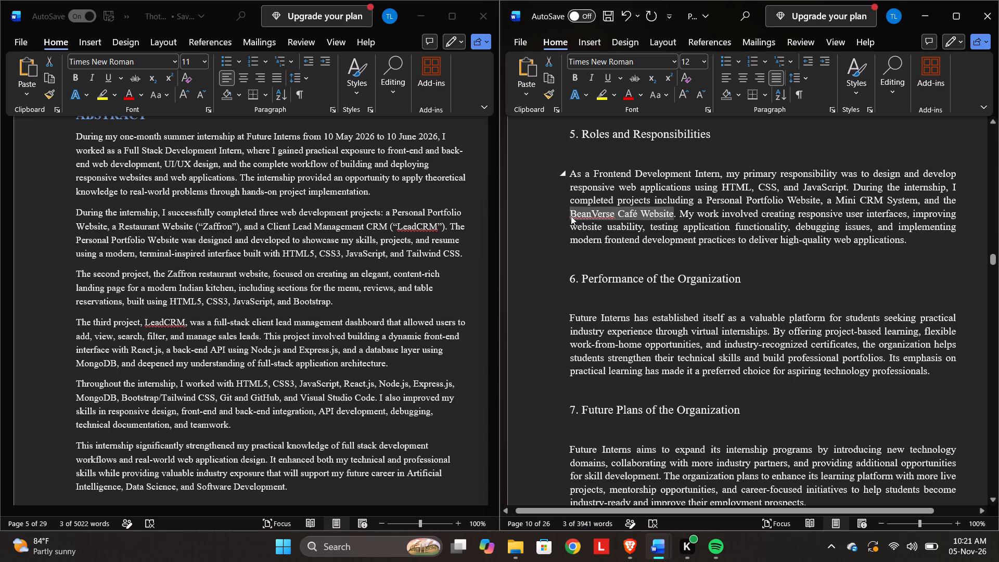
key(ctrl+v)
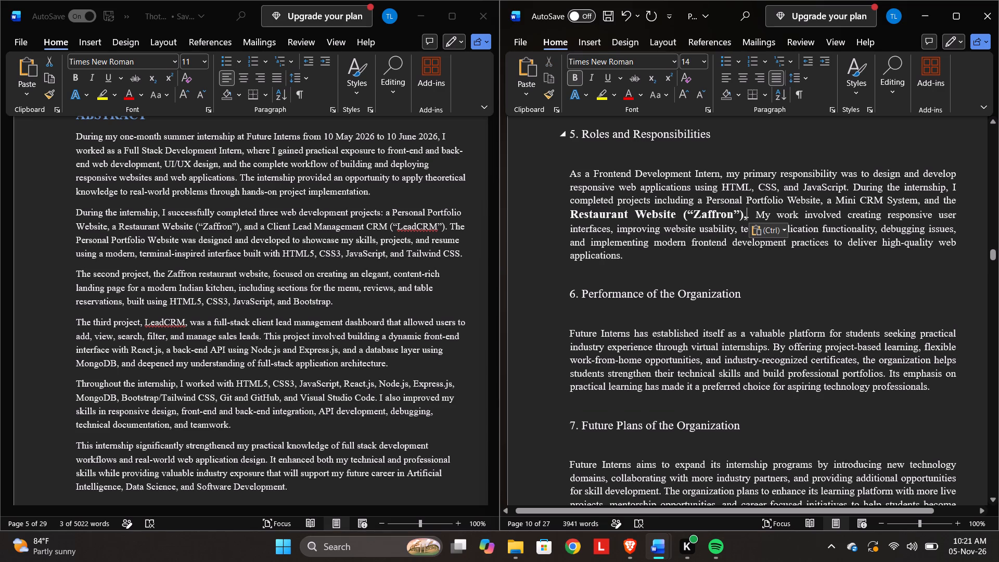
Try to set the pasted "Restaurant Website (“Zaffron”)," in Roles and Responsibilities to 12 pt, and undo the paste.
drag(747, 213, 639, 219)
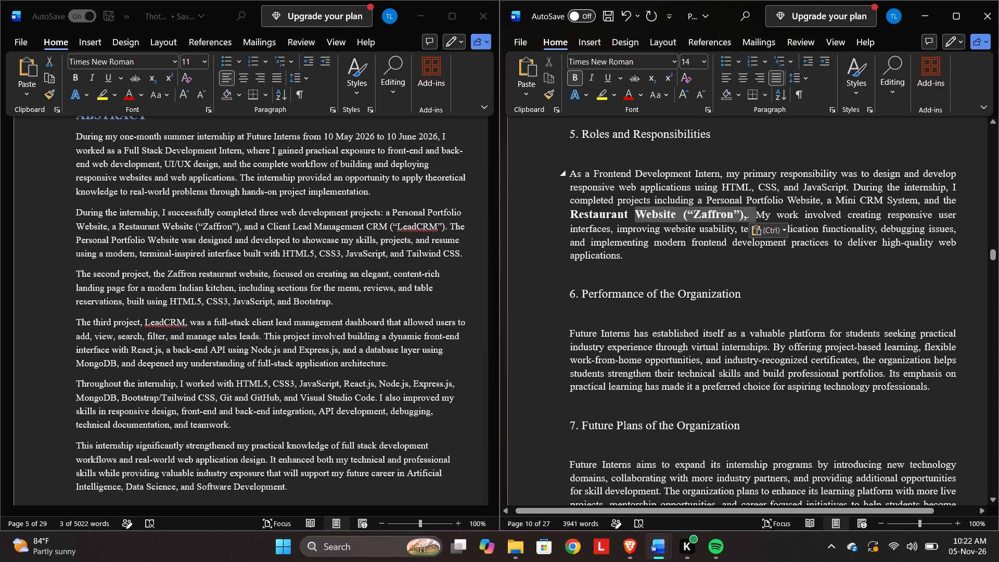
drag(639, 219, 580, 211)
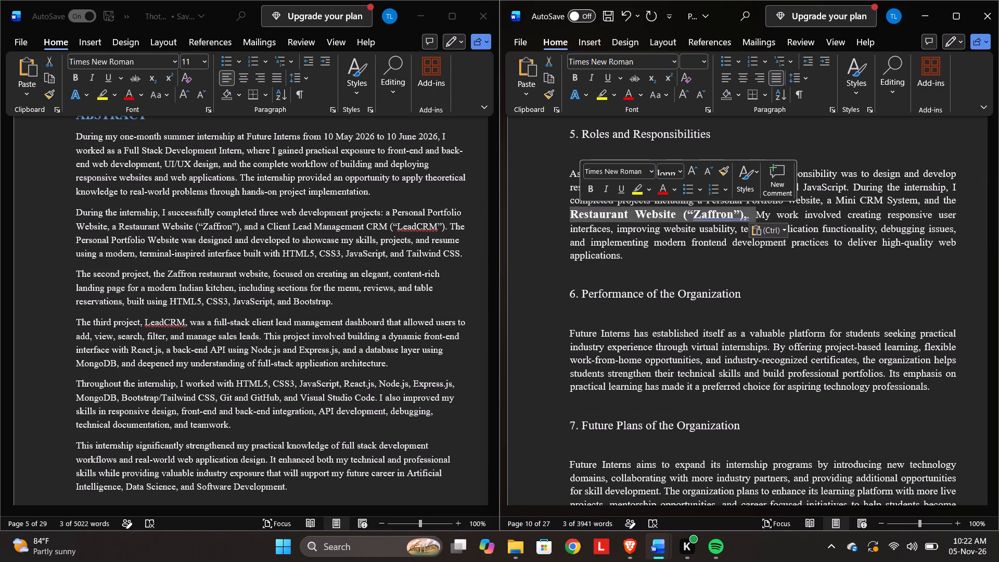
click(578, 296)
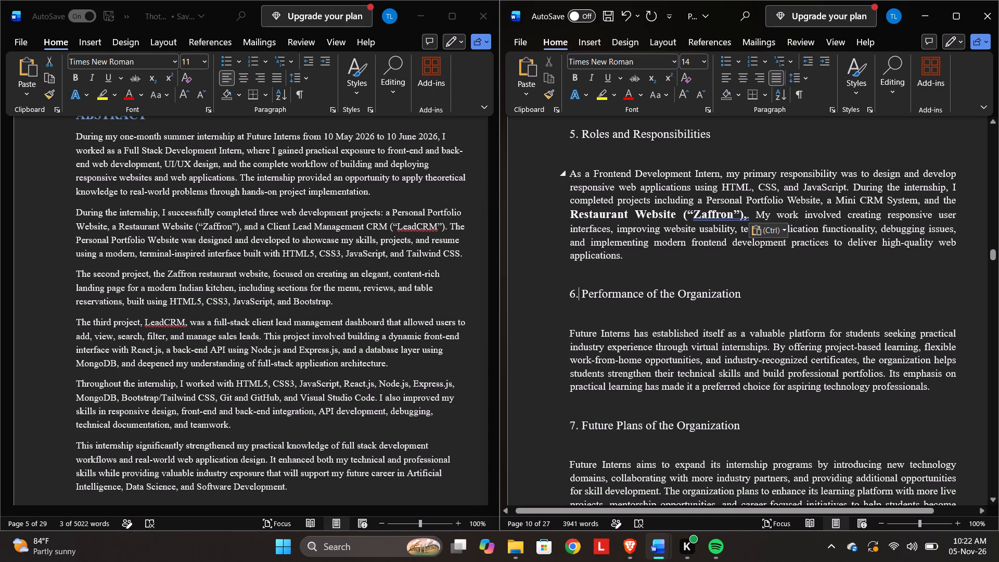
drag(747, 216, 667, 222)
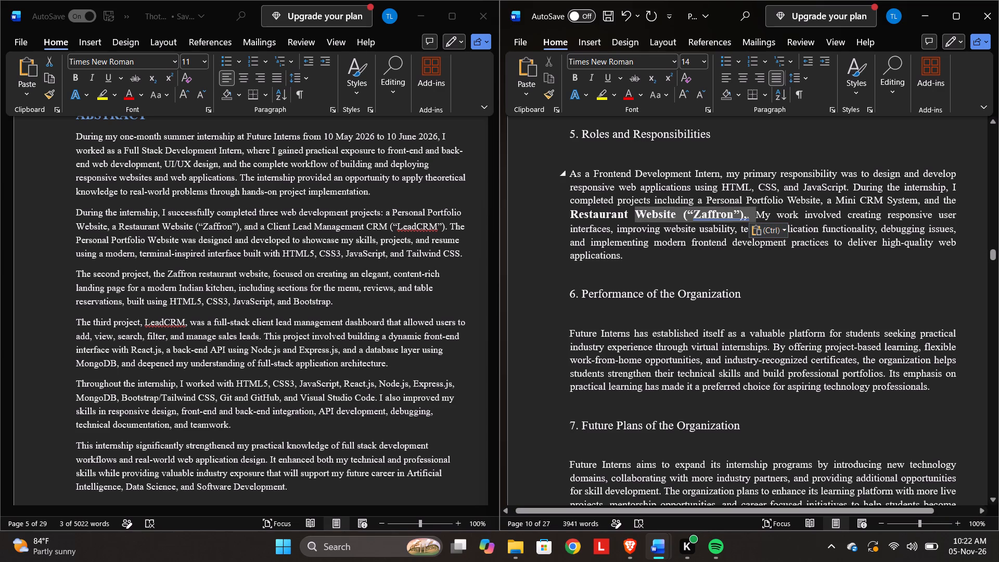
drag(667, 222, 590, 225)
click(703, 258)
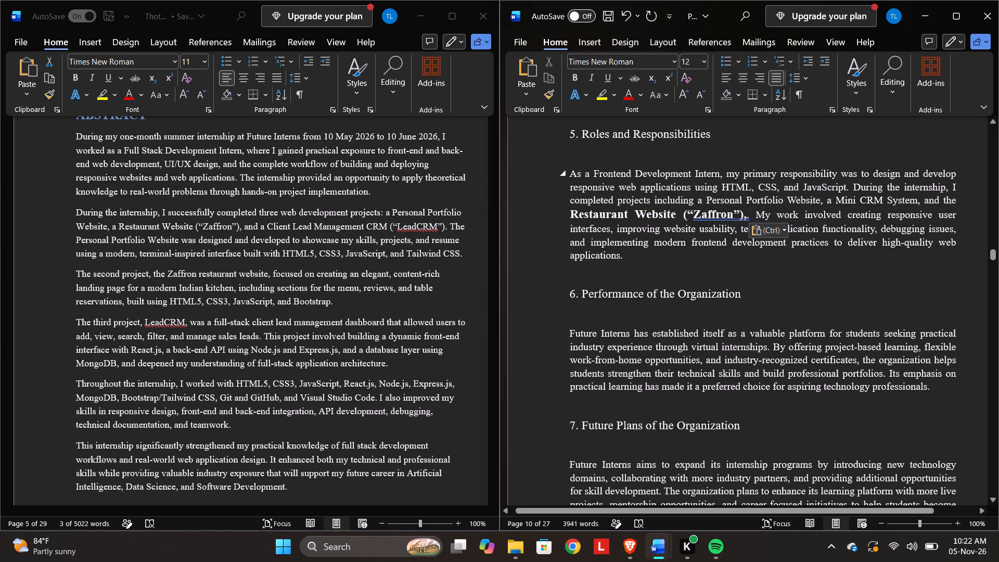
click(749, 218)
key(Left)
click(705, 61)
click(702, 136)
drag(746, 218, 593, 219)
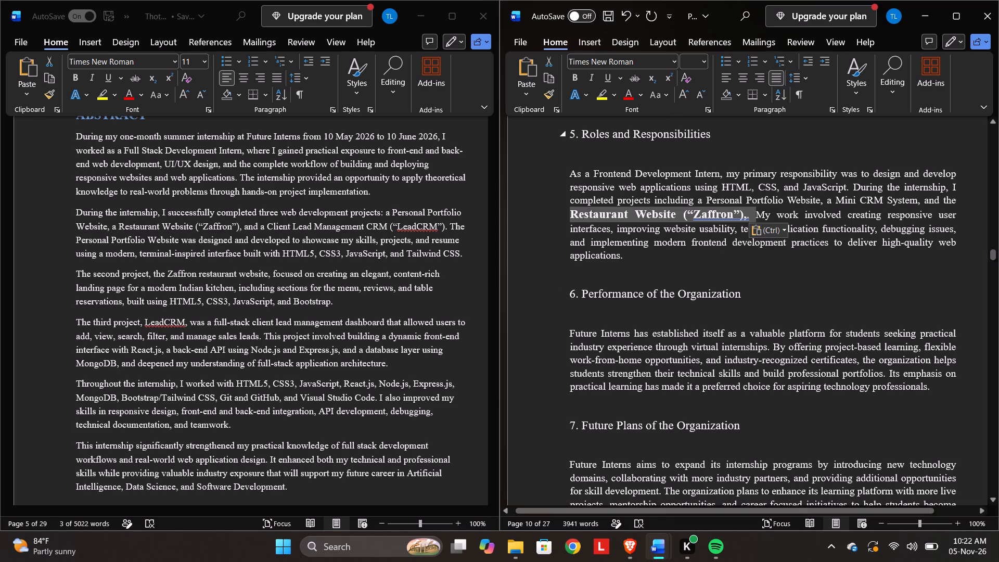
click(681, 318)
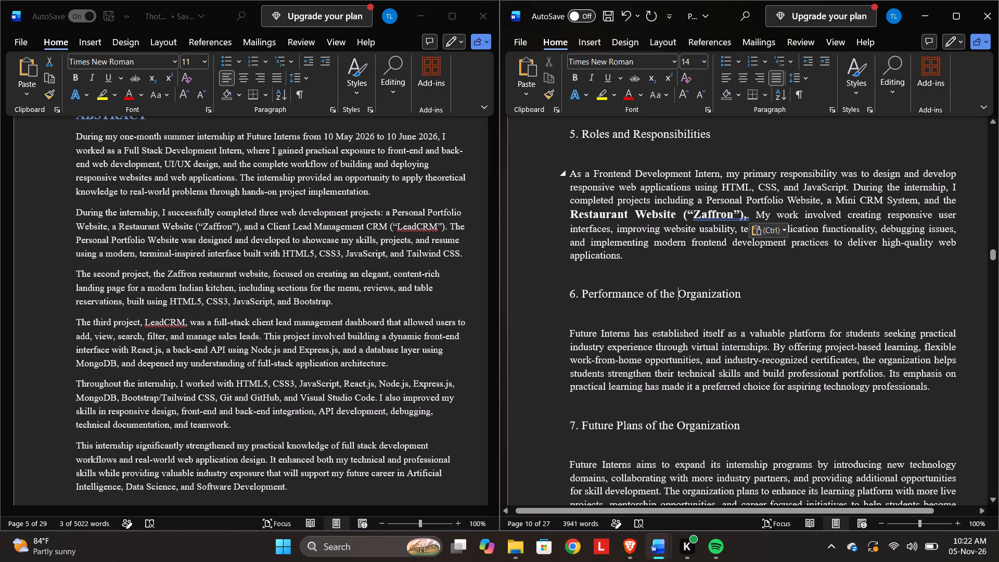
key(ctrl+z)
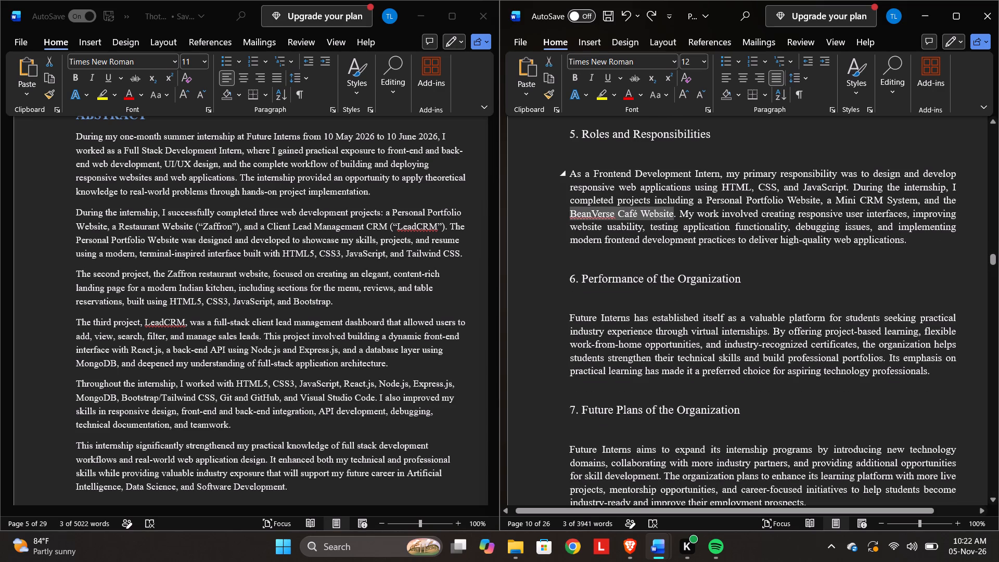
Copy the already formatted phrase "the Restaurant Website (“Zaffron”)," from the third Executive Summary paragraph.
scroll(676, 256, up, 6)
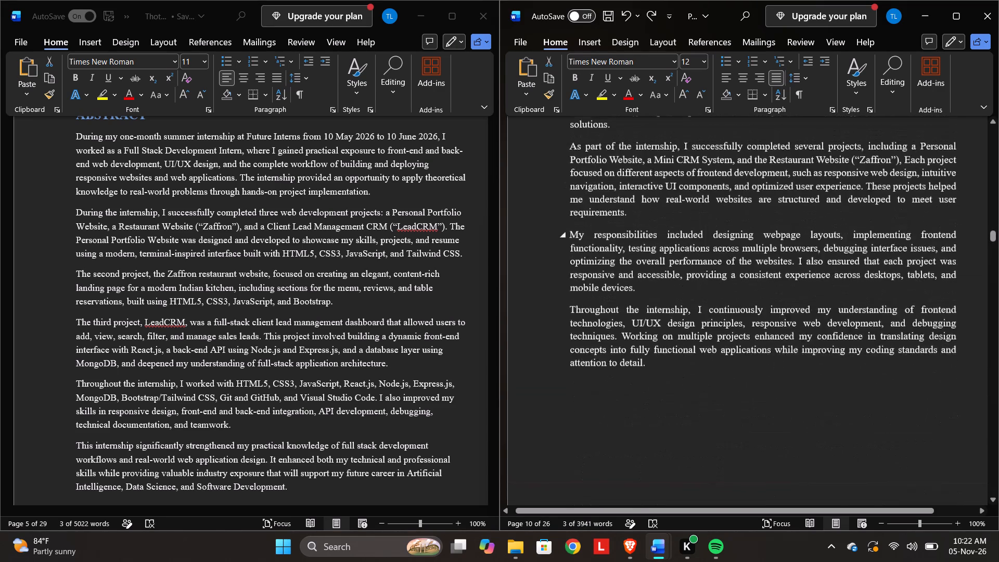
scroll(676, 256, up, 1)
scroll(676, 256, down, 3)
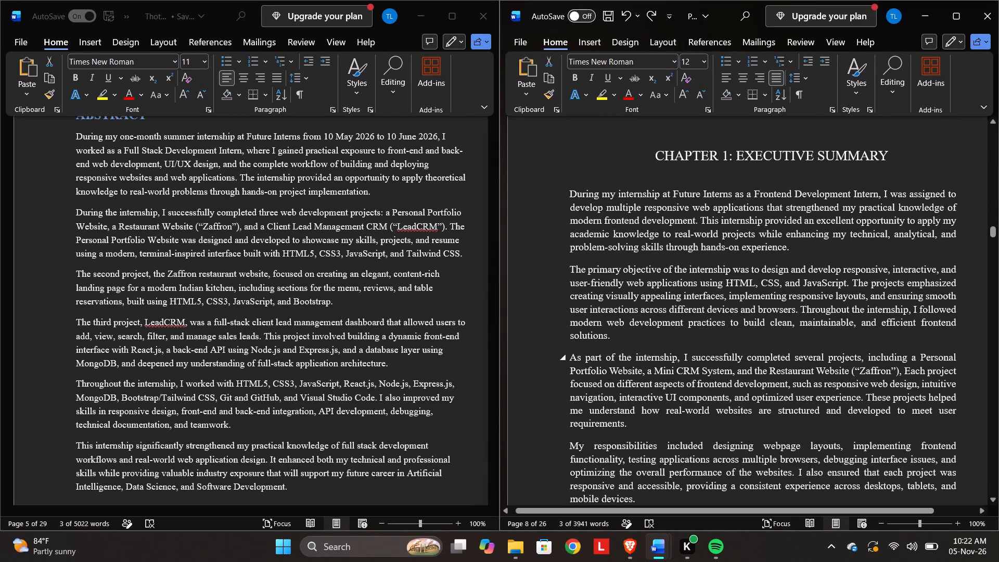
drag(755, 373, 840, 371)
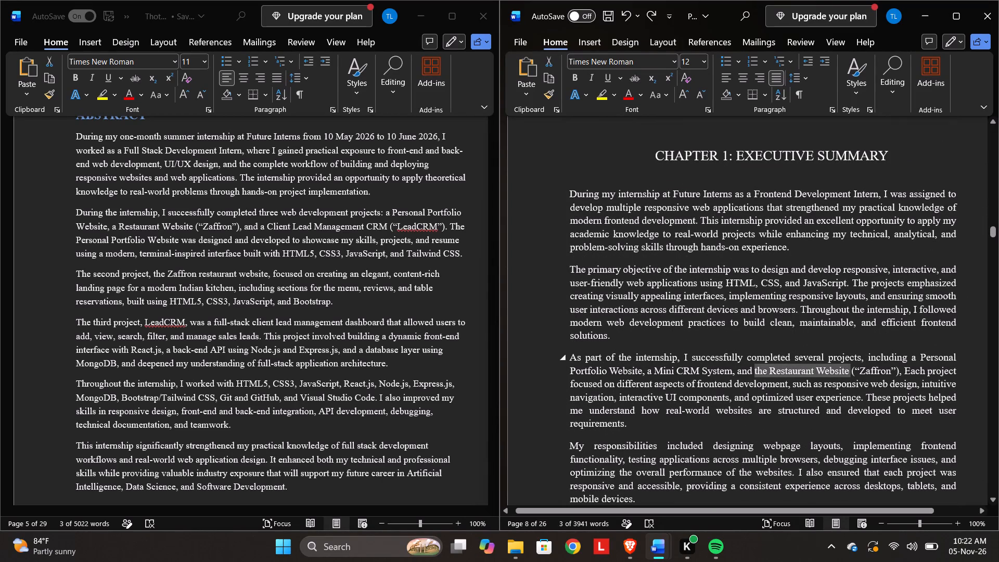
drag(840, 371, 894, 376)
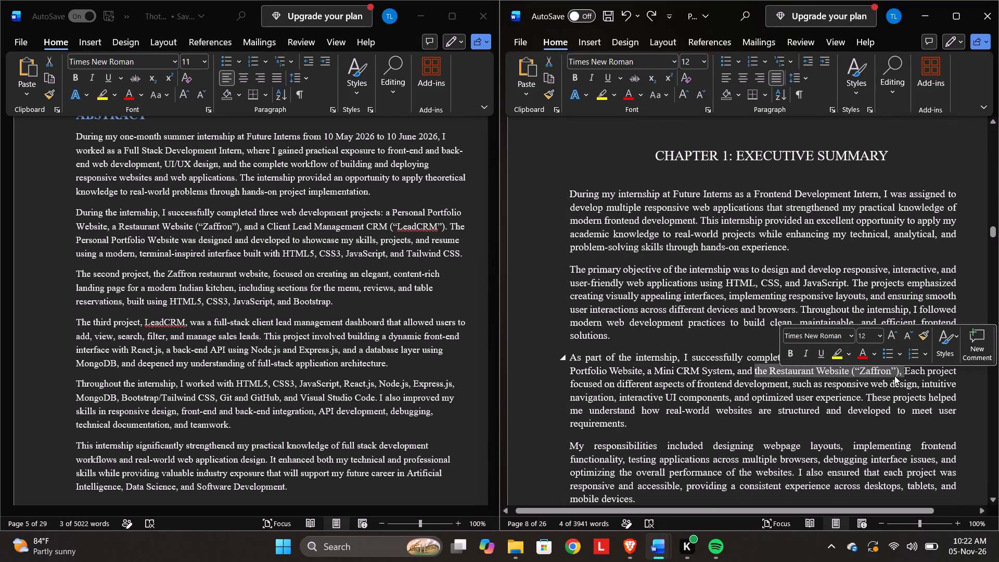
key(ctrl+c)
click(793, 338)
Replace "BeanVerse Café Website" in Chapter 2's Roles and Responsibilities with the copied Zaffron phrase, removing its trailing comma and the duplicate "the".
scroll(793, 338, down, 2)
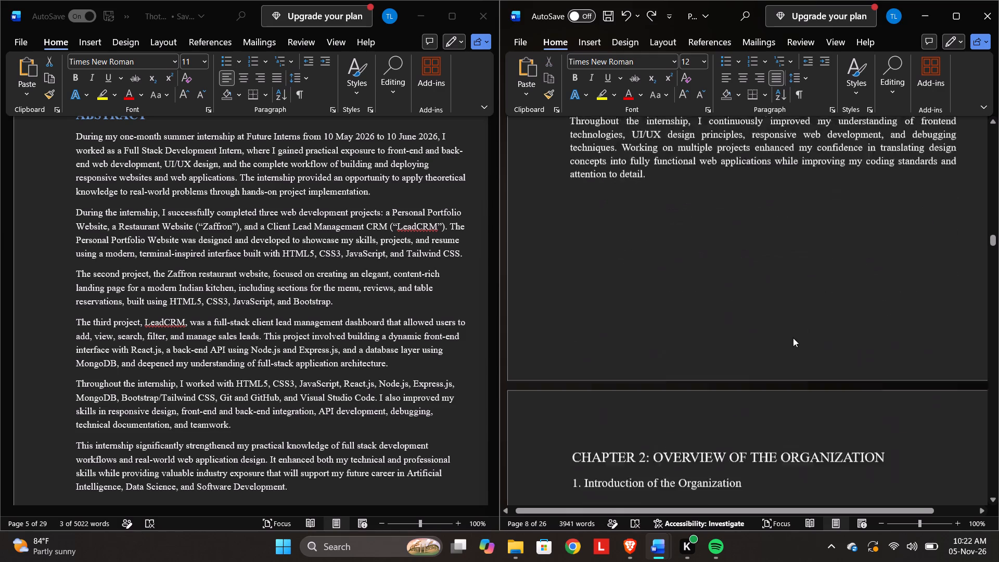
scroll(793, 338, down, 3)
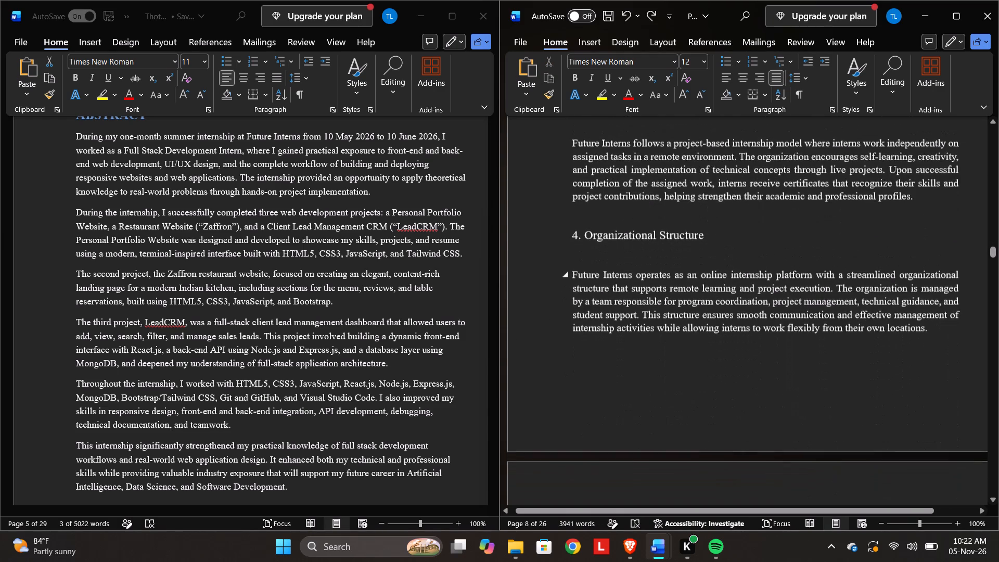
scroll(793, 338, down, 1)
scroll(793, 338, up, 2)
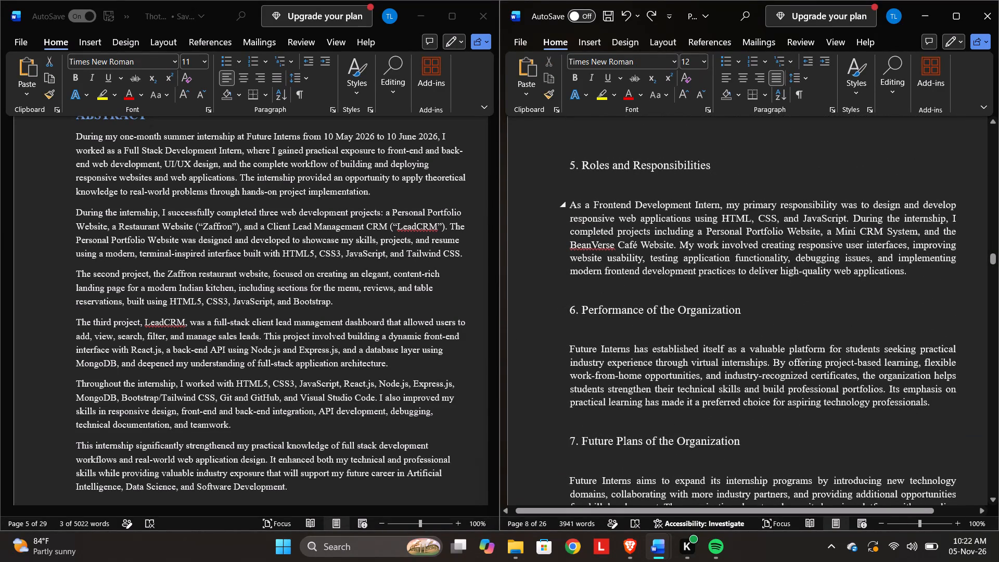
drag(675, 246, 584, 248)
key(ctrl+v)
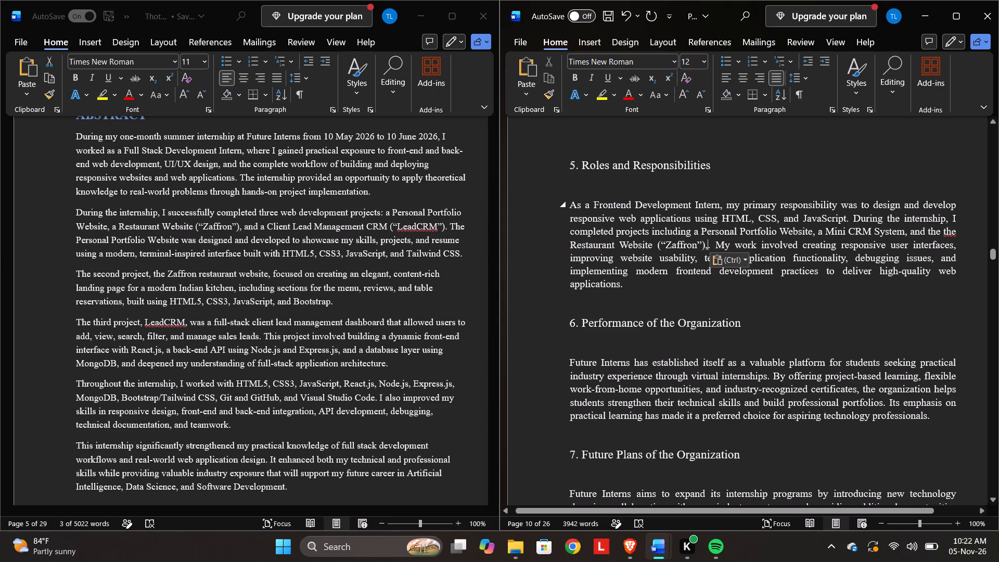
key(BackSpace)
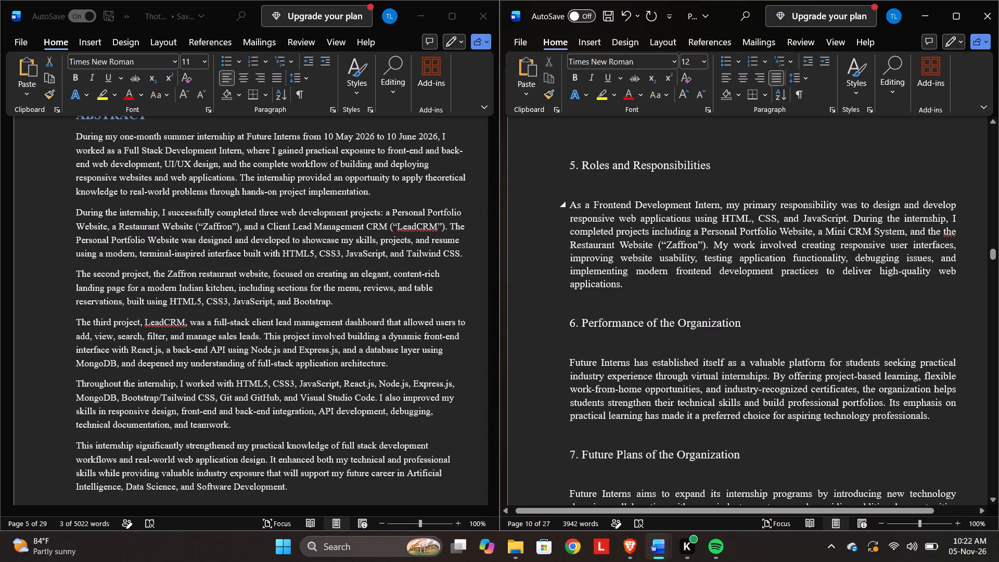
click(960, 229)
key(BackSpace)
key(BackSpace)
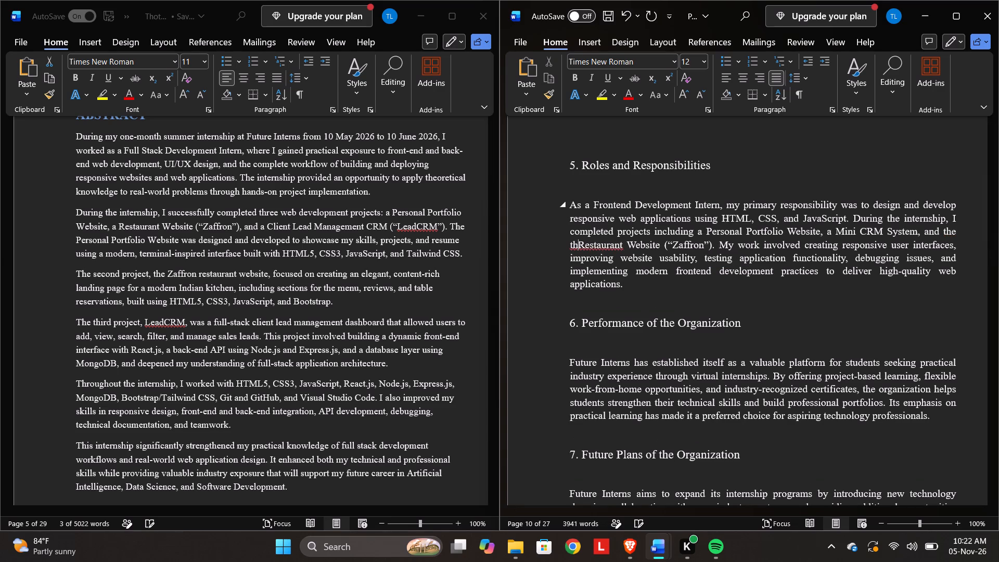
key(BackSpace)
key(BackSpace)
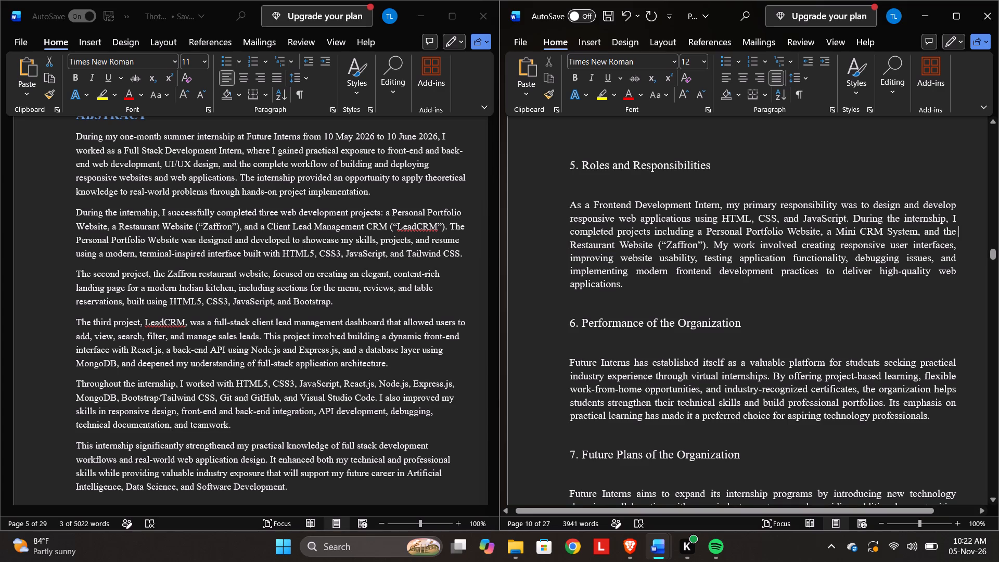
Read through sections 6 and 7 of Chapter 2 and Chapter 3 up to Project Details for details needing correction.
scroll(845, 277, down, 1)
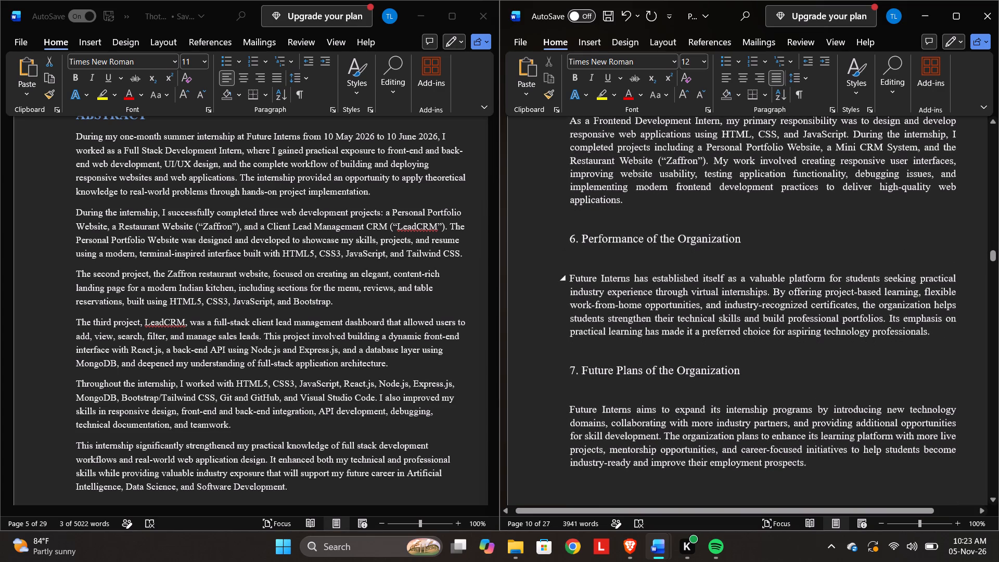
scroll(845, 277, down, 1)
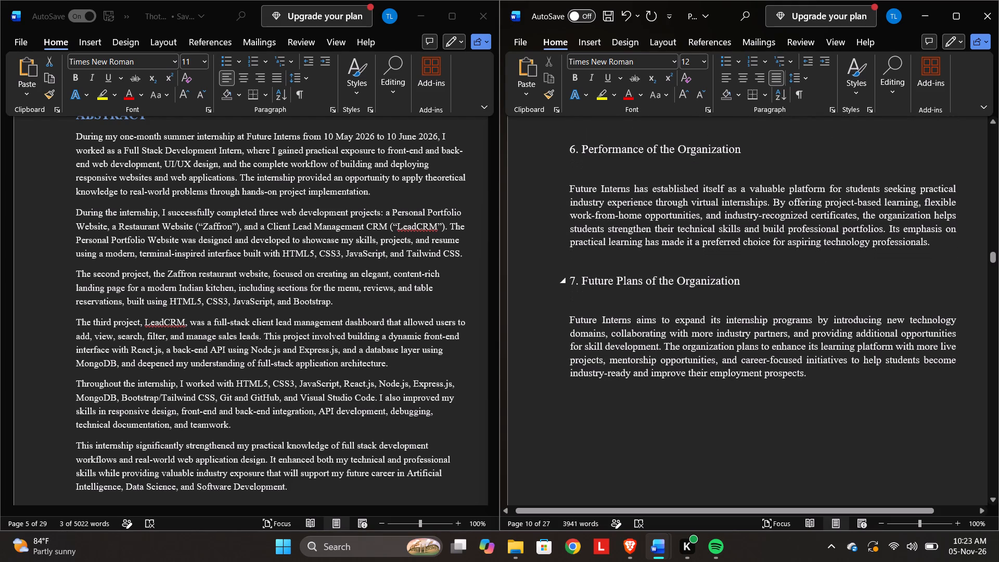
scroll(845, 277, down, 1)
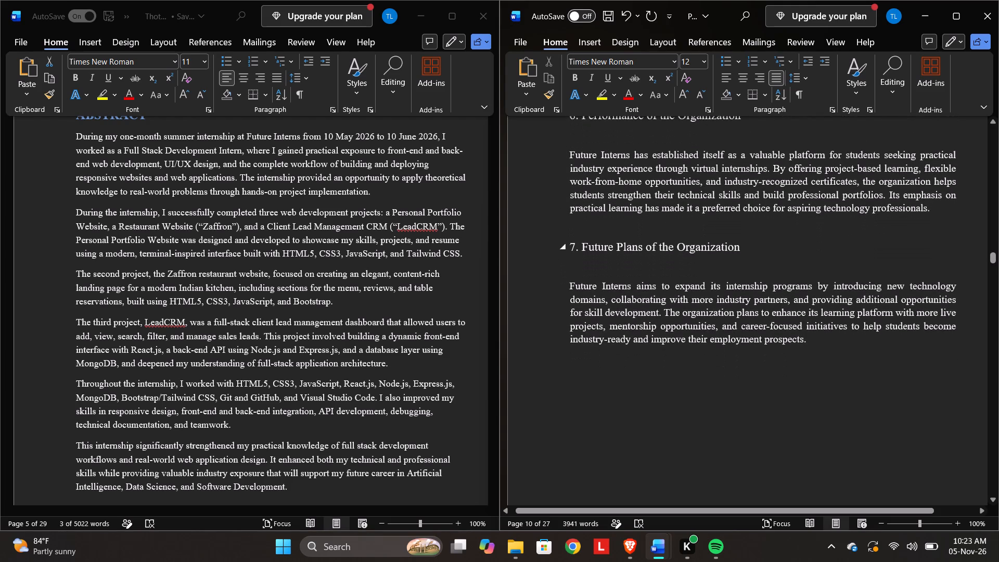
scroll(845, 277, down, 1)
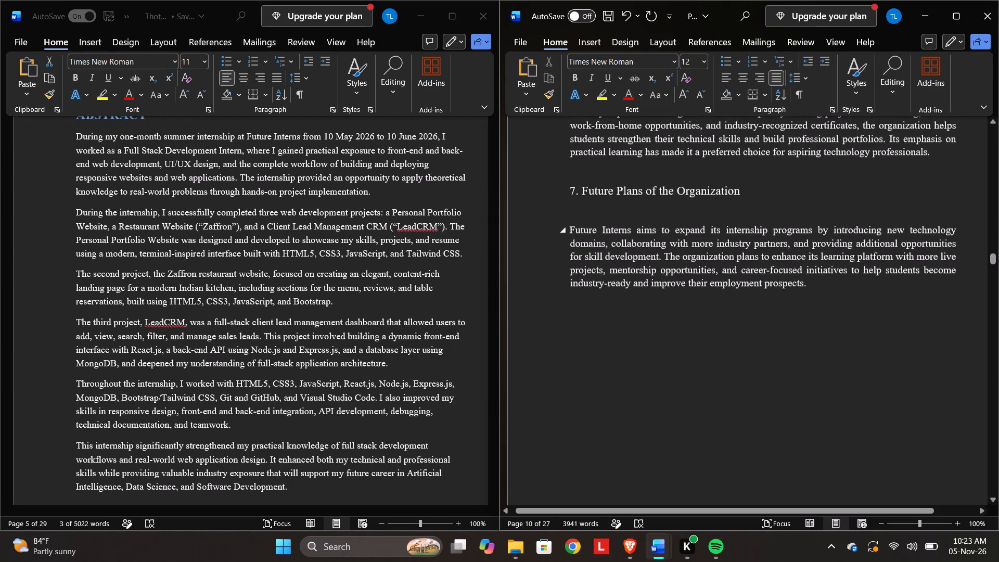
scroll(845, 277, down, 3)
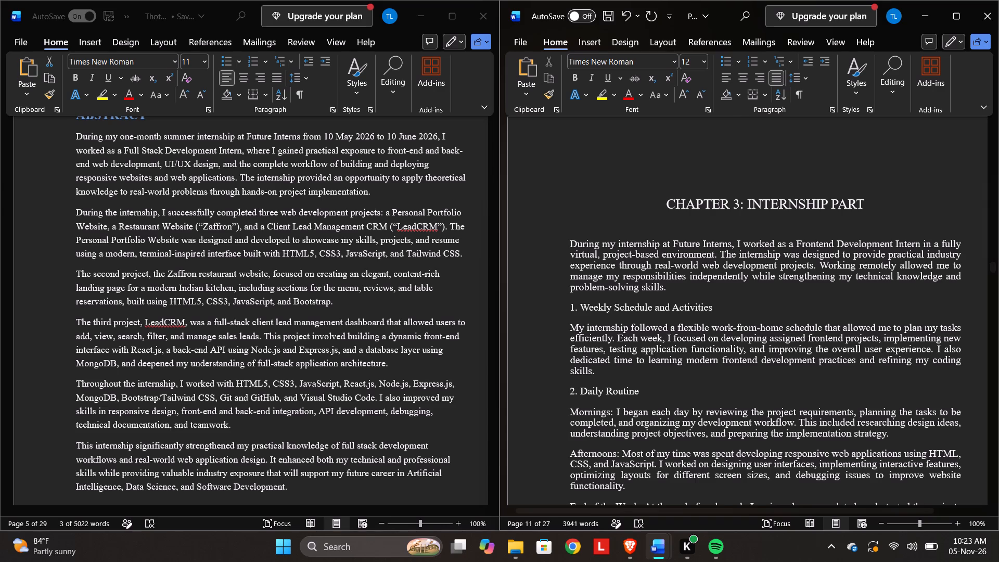
scroll(839, 247, down, 1)
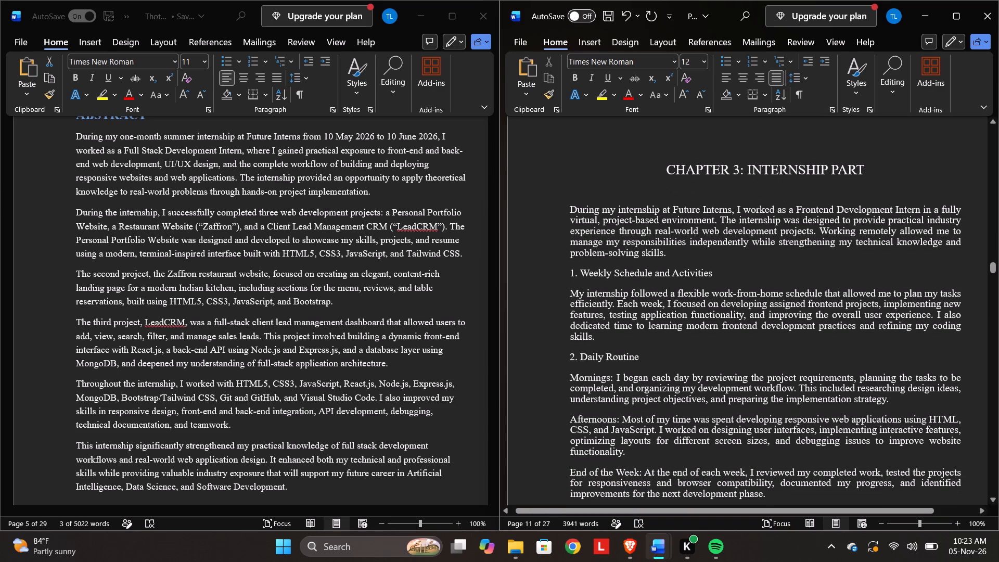
scroll(839, 247, down, 1)
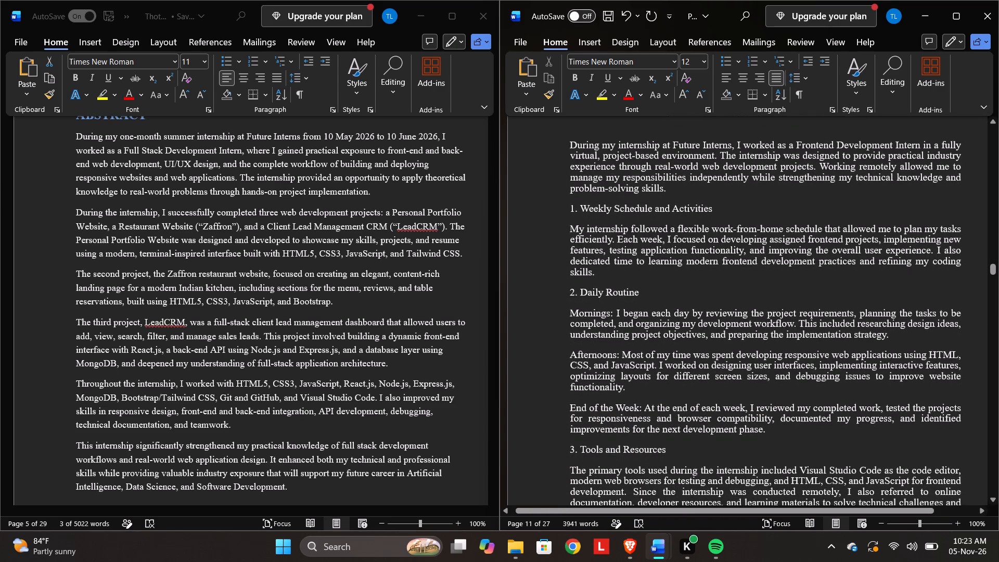
scroll(839, 247, down, 3)
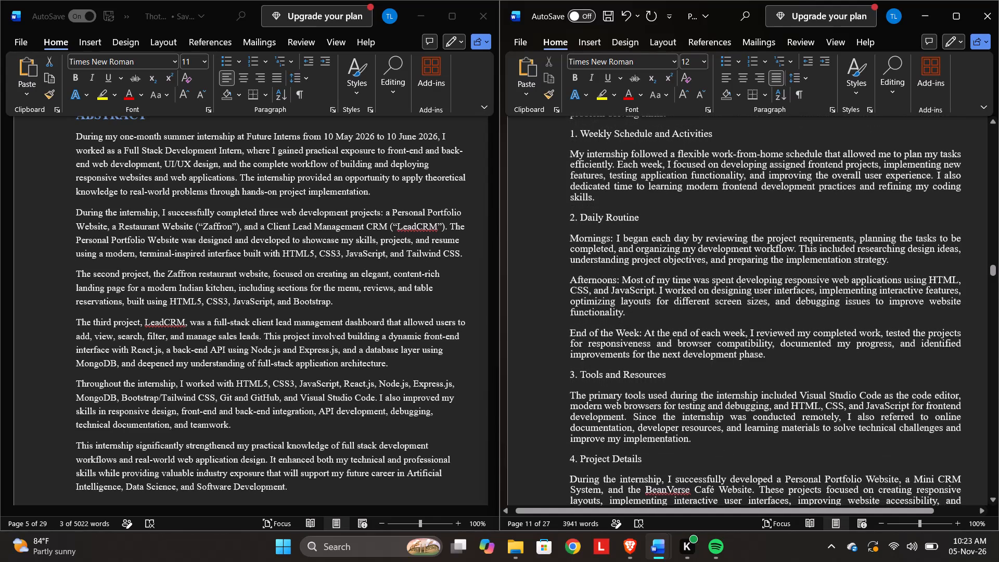
Replace "BeanVerse Café Website" in Chapter 3's Project Details with the copied phrase "the Restaurant Website (“Zaffron”),".
scroll(839, 247, down, 3)
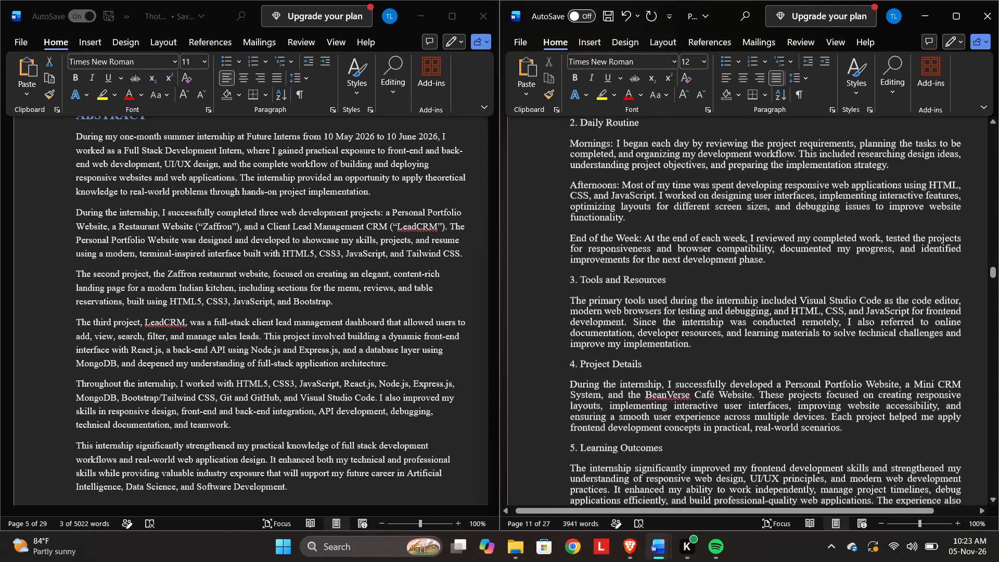
scroll(839, 247, down, 3)
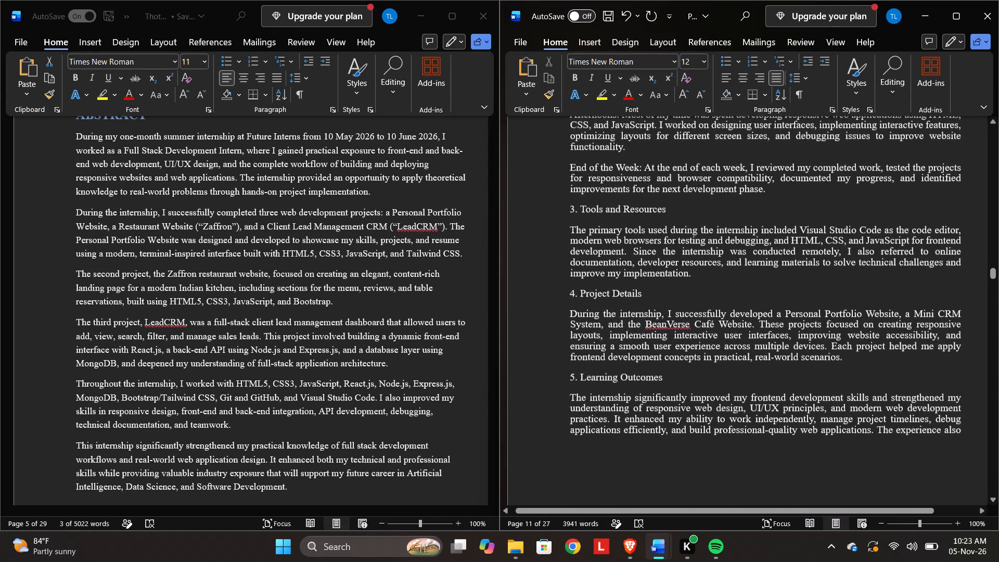
scroll(839, 247, down, 1)
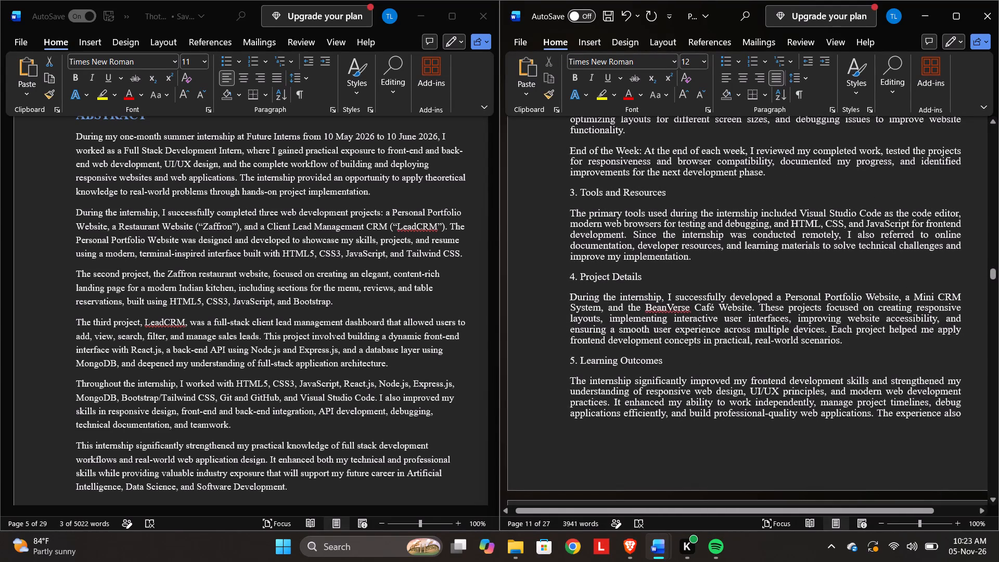
drag(645, 312, 778, 307)
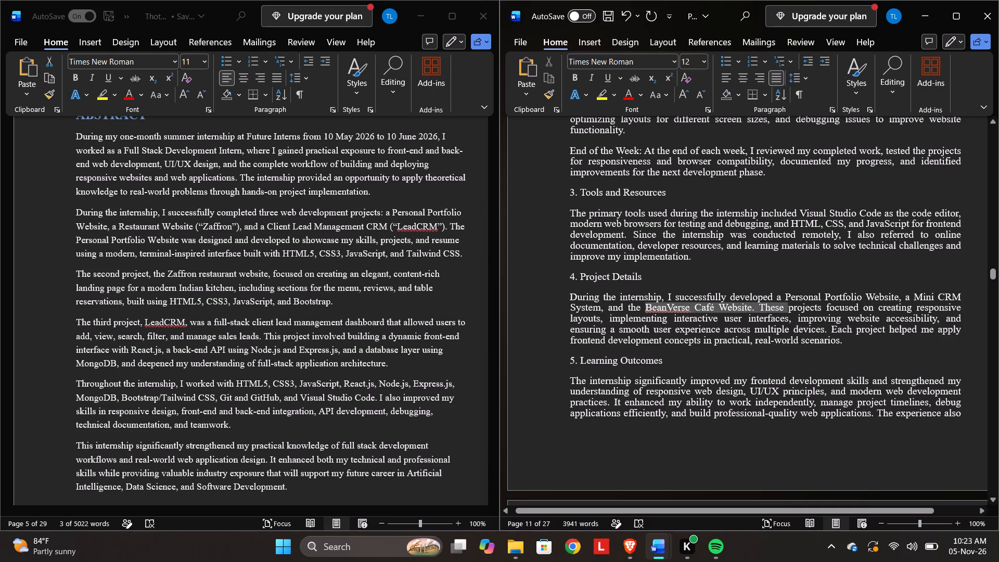
drag(778, 307, 752, 309)
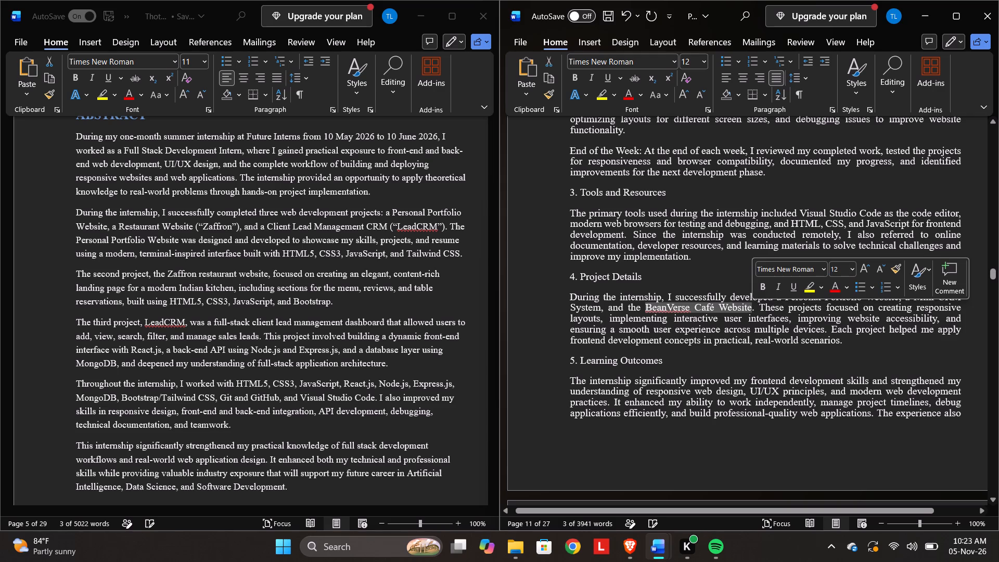
key(ctrl+v)
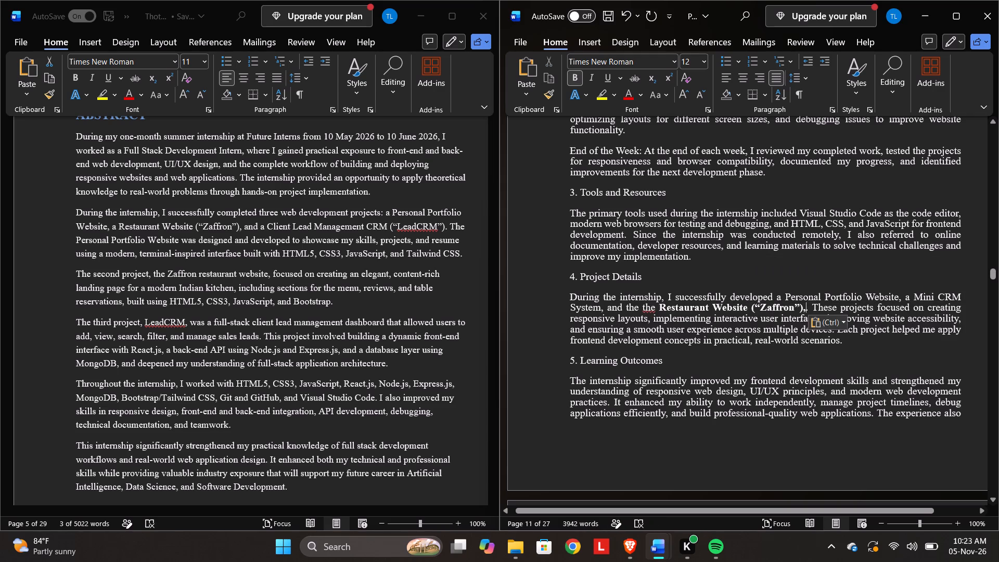
Delete the extra period after the pasted Zaffron phrase in Project Details and remove the phrase's bold formatting.
drag(659, 306, 794, 309)
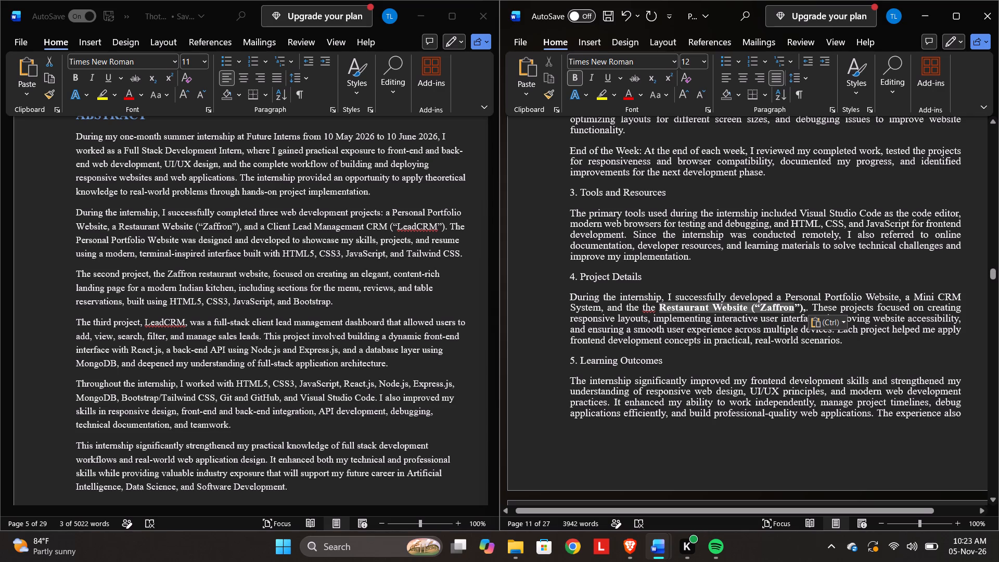
drag(794, 309, 801, 306)
drag(801, 306, 801, 312)
drag(801, 312, 807, 307)
drag(807, 307, 794, 310)
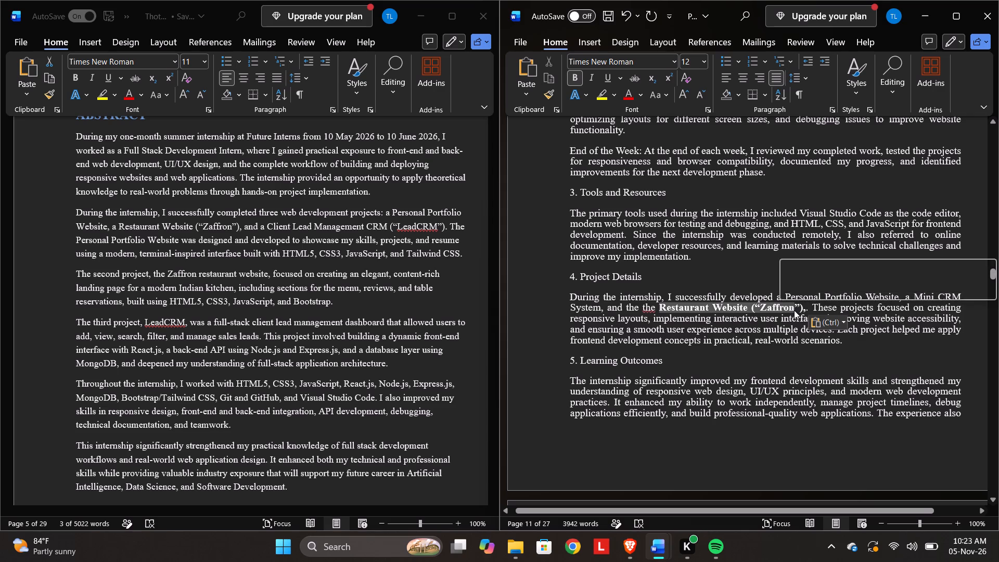
click(805, 308)
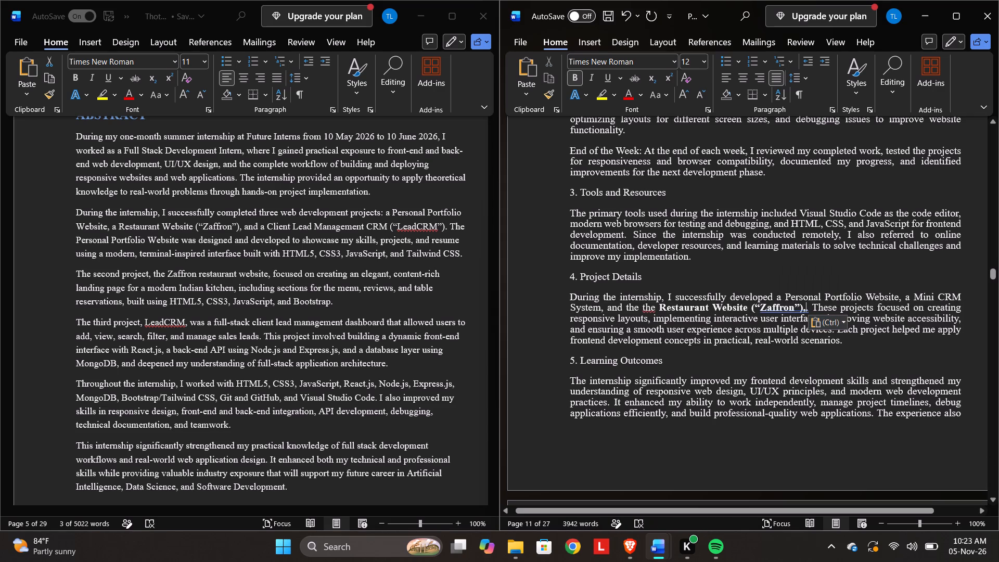
key(Right)
key(BackSpace)
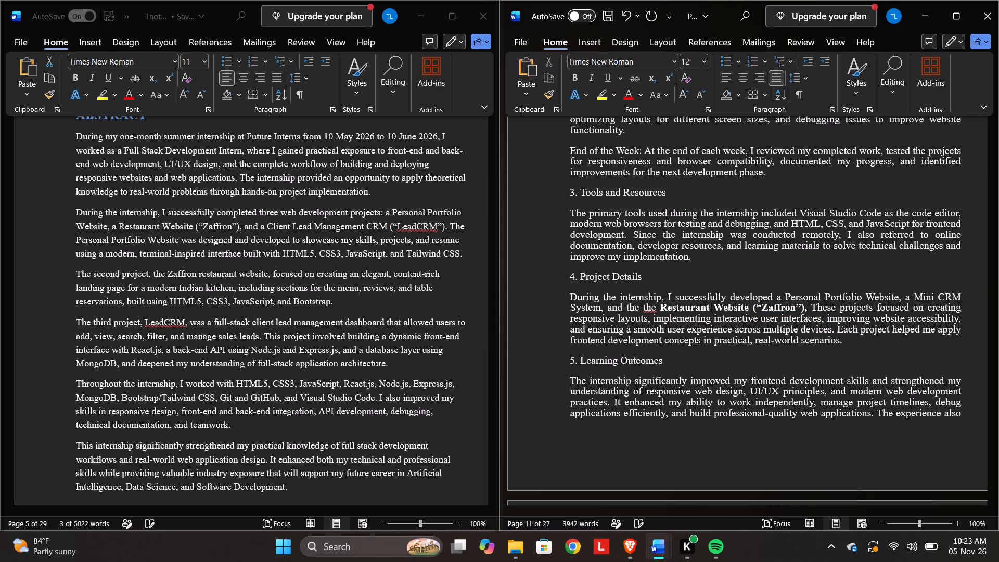
drag(808, 310, 745, 304)
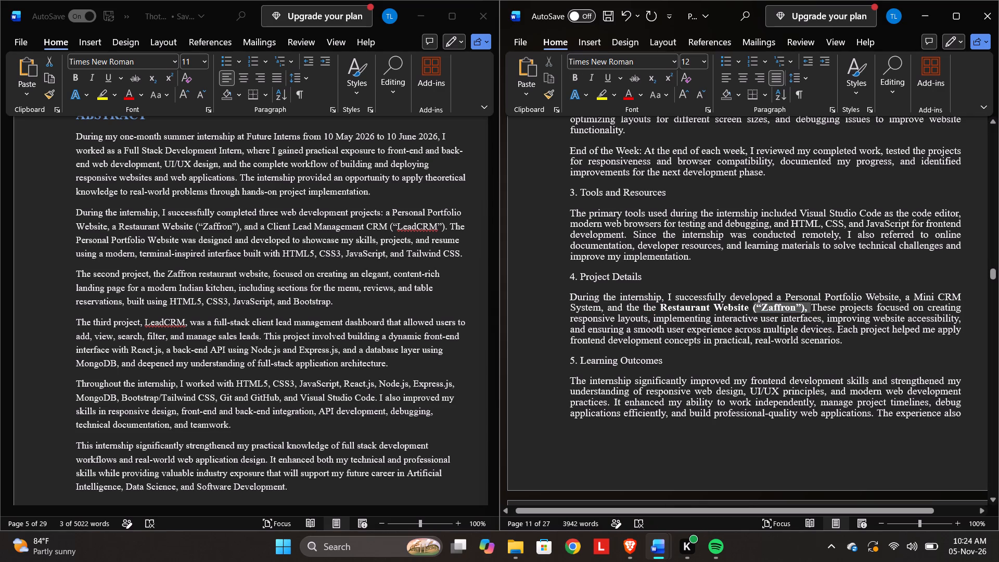
drag(745, 304, 670, 308)
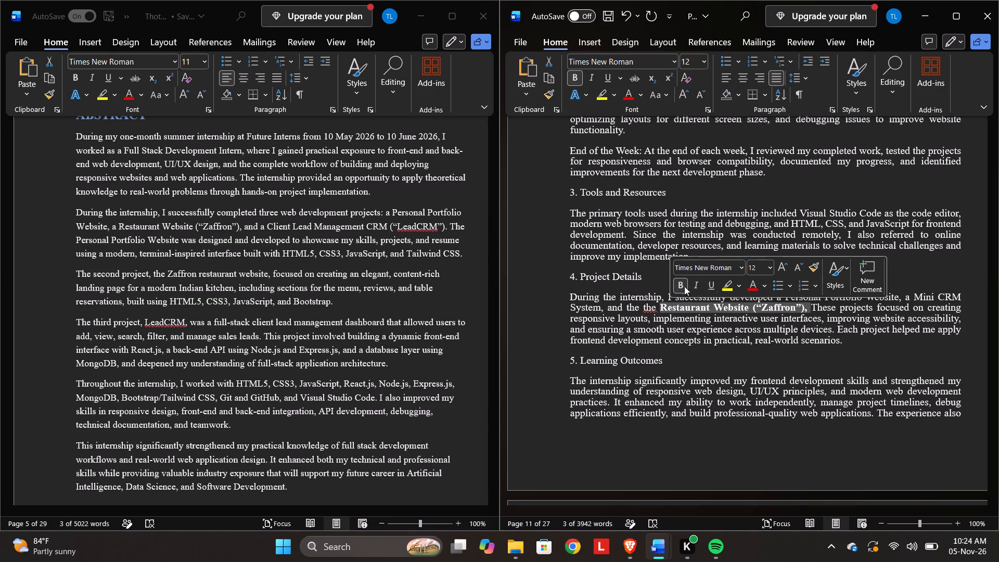
click(677, 286)
click(712, 367)
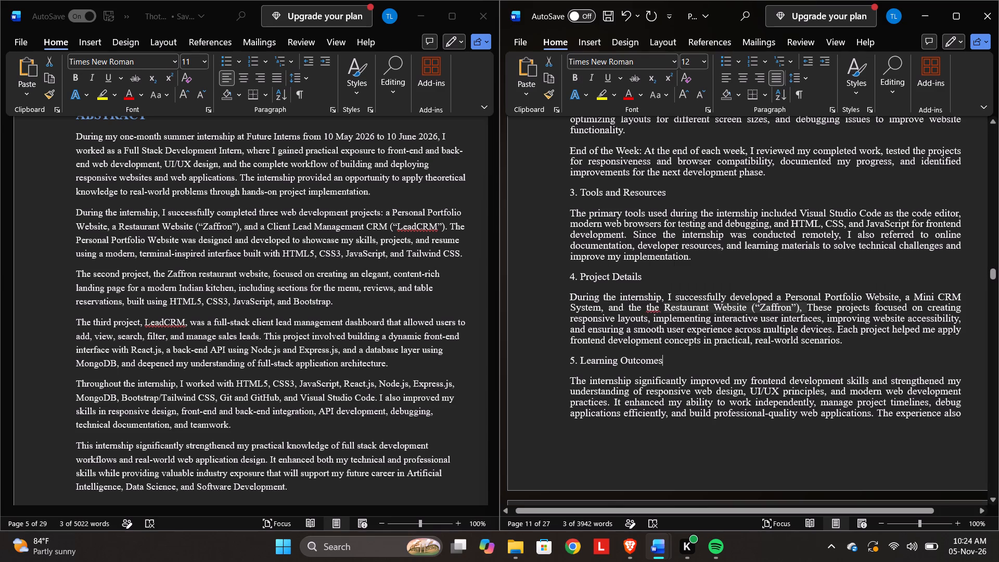
Change the comma after "(“Zaffron”)" to a period and delete the duplicate "the" before "Restaurant Website" in Project Details.
click(804, 311)
key(BackSpace)
key(period)
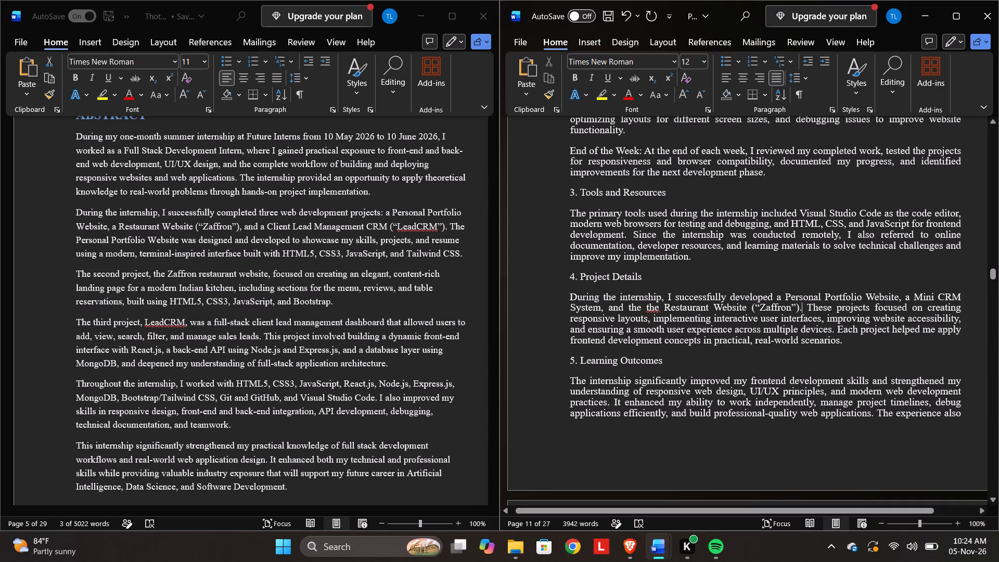
drag(661, 311, 643, 308)
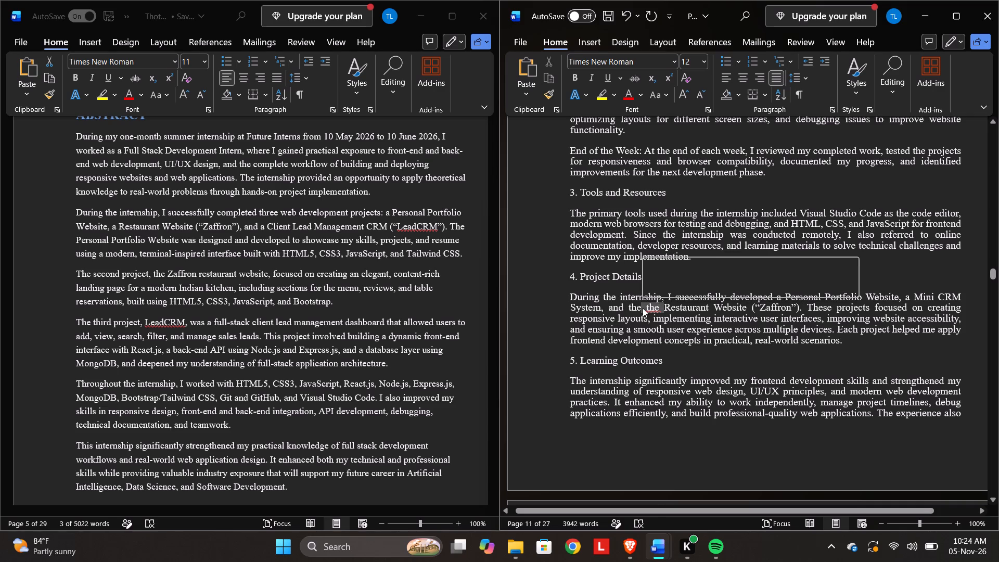
key(BackSpace)
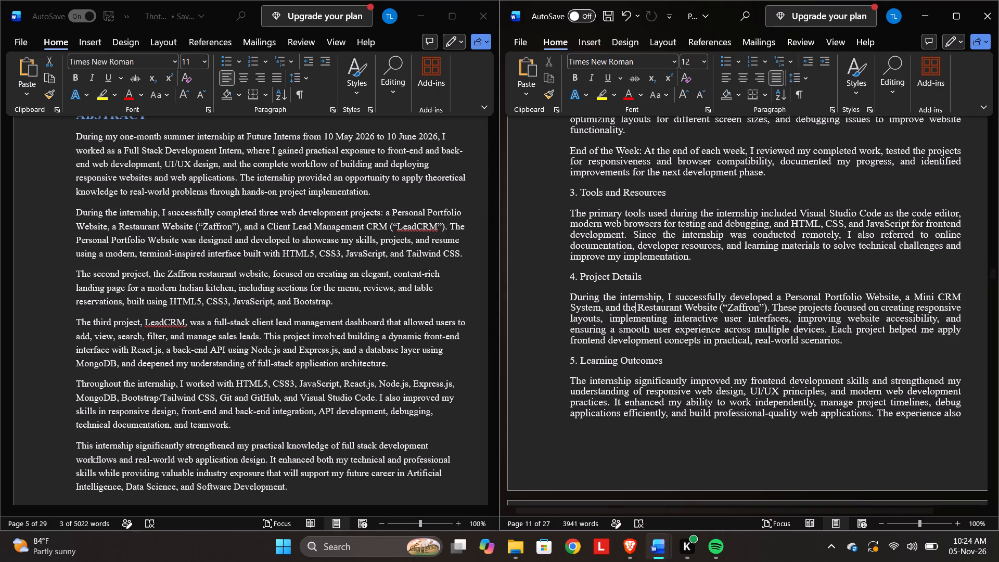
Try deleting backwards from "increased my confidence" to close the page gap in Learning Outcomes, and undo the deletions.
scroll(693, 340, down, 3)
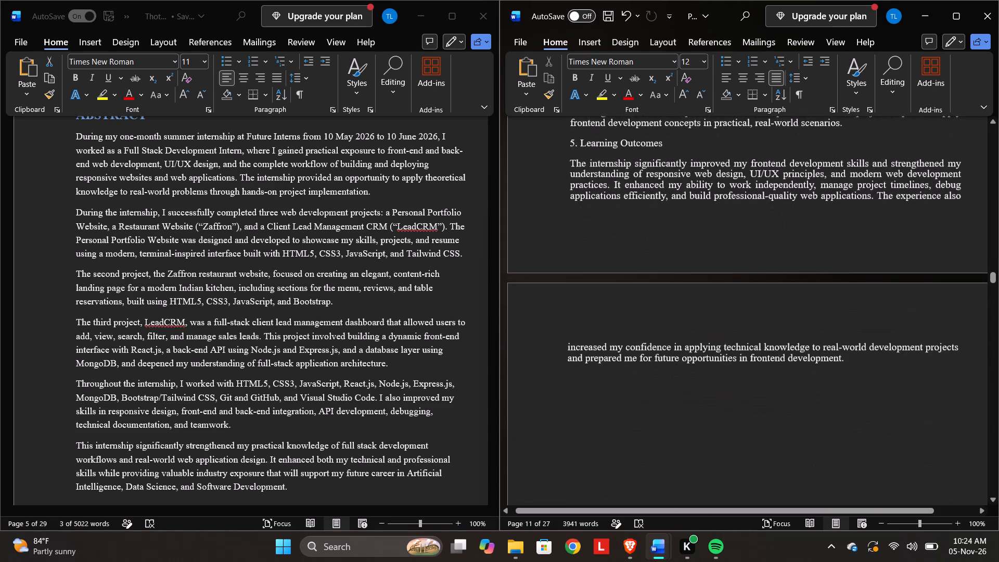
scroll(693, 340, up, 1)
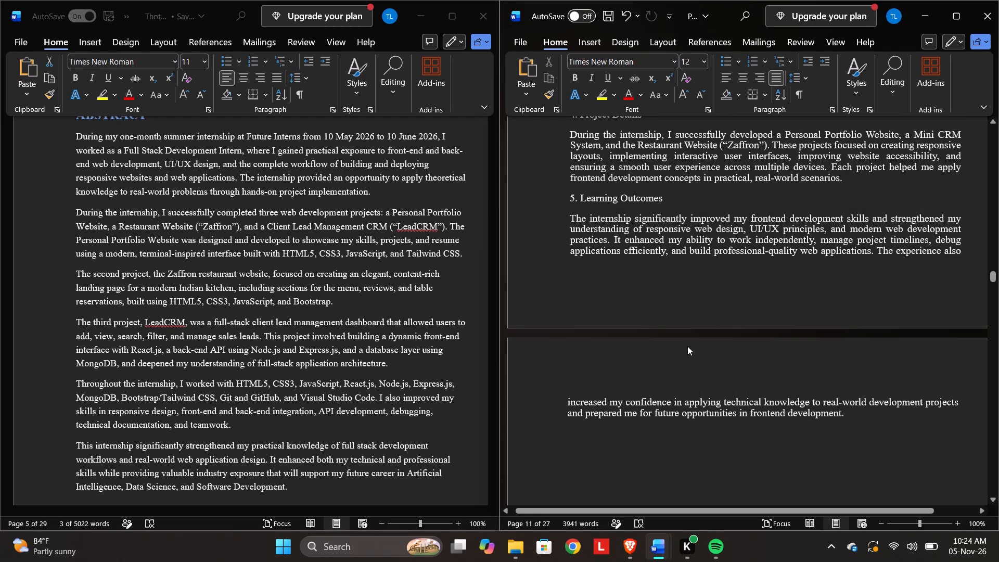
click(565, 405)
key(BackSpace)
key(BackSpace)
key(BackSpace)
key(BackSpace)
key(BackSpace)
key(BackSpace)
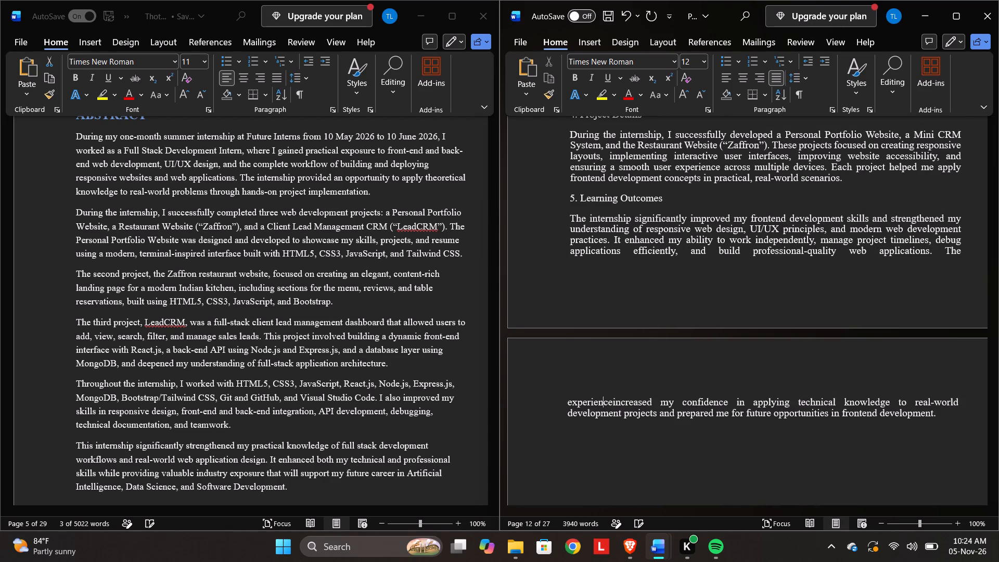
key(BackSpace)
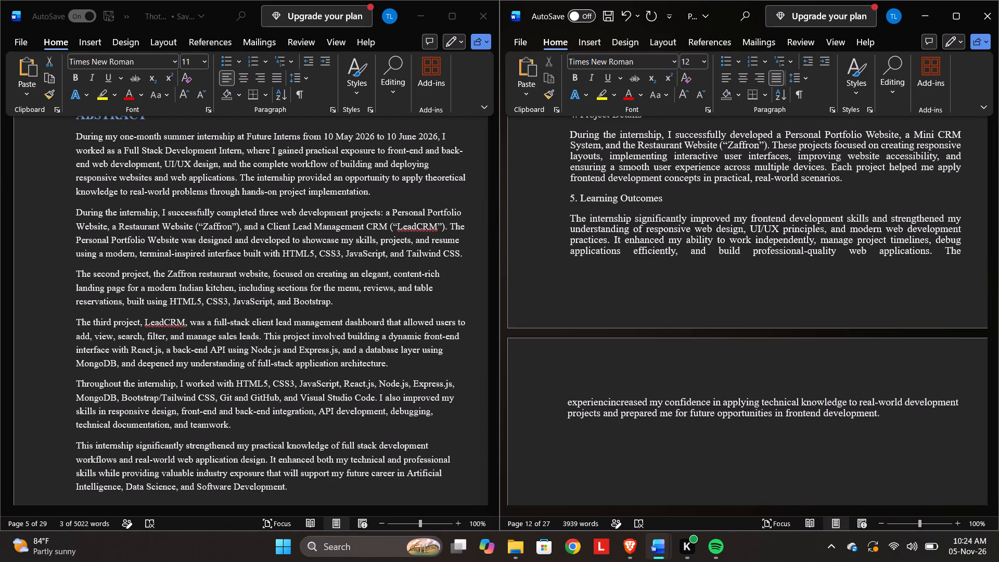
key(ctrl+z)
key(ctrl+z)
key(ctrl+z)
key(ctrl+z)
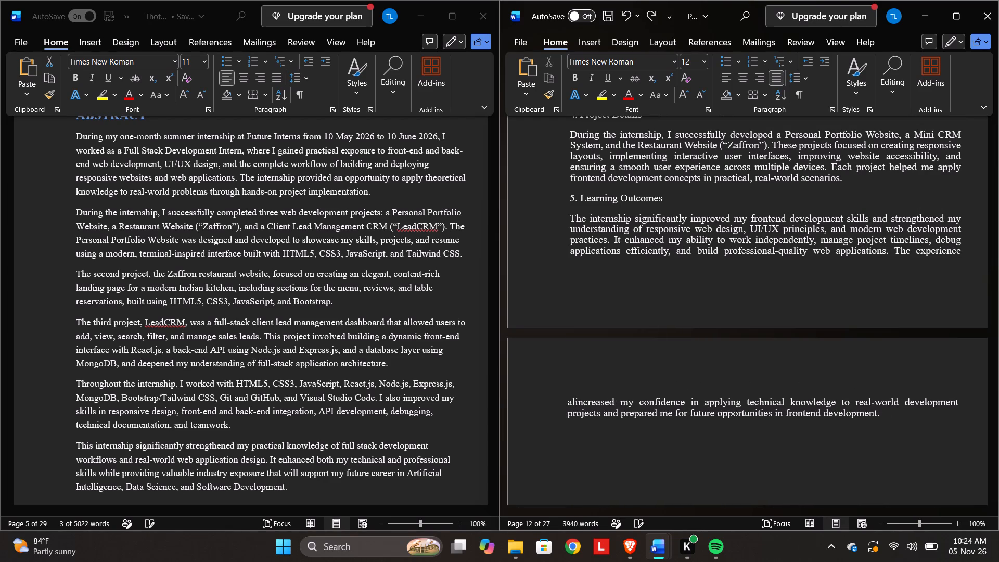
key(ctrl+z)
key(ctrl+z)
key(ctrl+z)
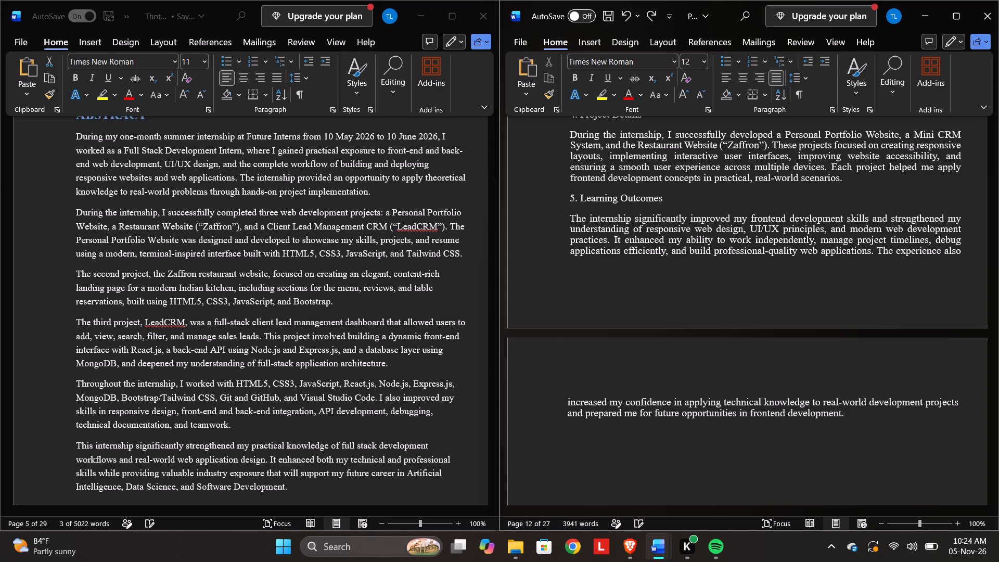
Review Chapter 3 from Weekly Schedule and Activities to Learning Outcomes, including how the closing text runs across pages.
scroll(656, 390, up, 3)
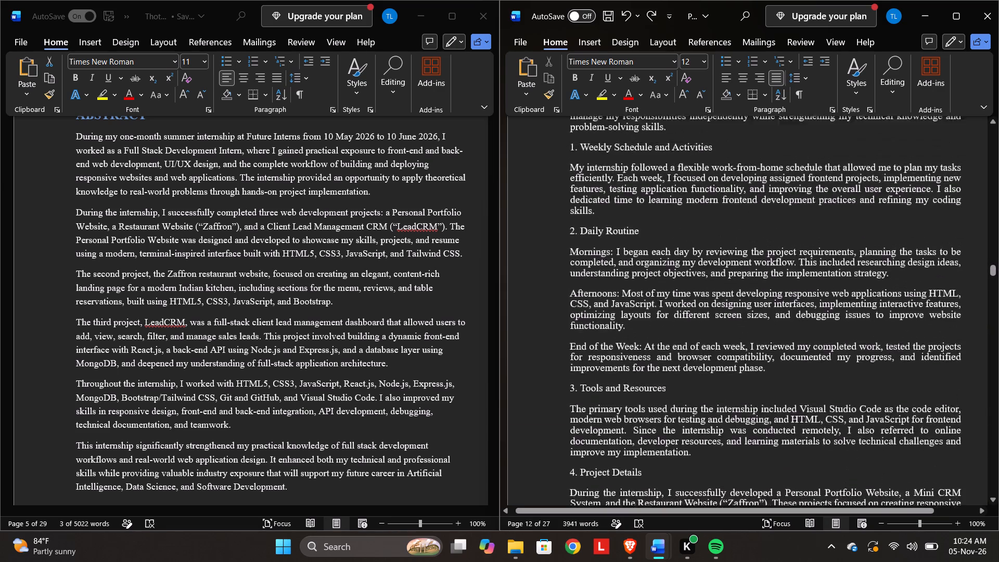
scroll(656, 390, up, 1)
scroll(656, 390, down, 5)
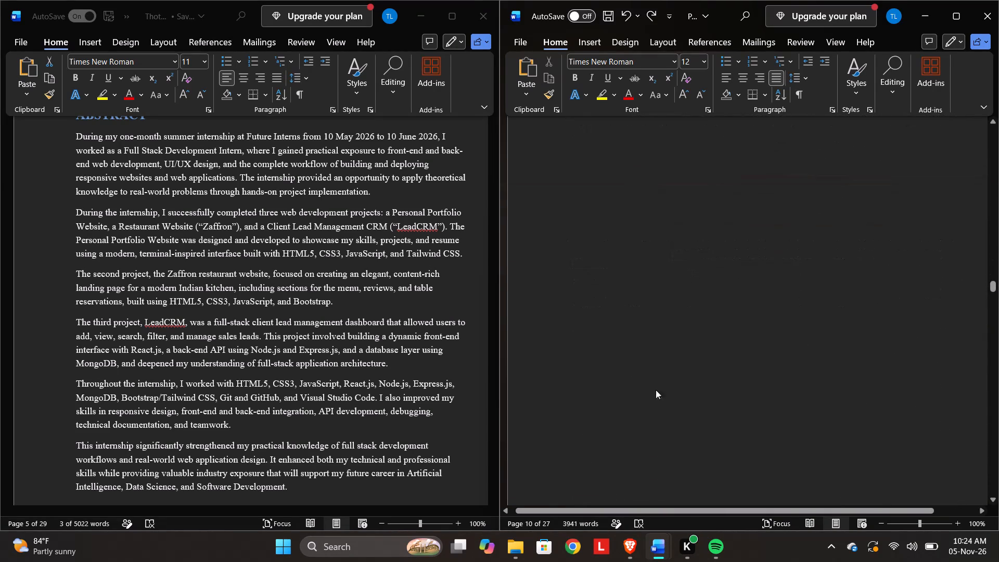
scroll(656, 390, down, 1)
scroll(656, 390, up, 3)
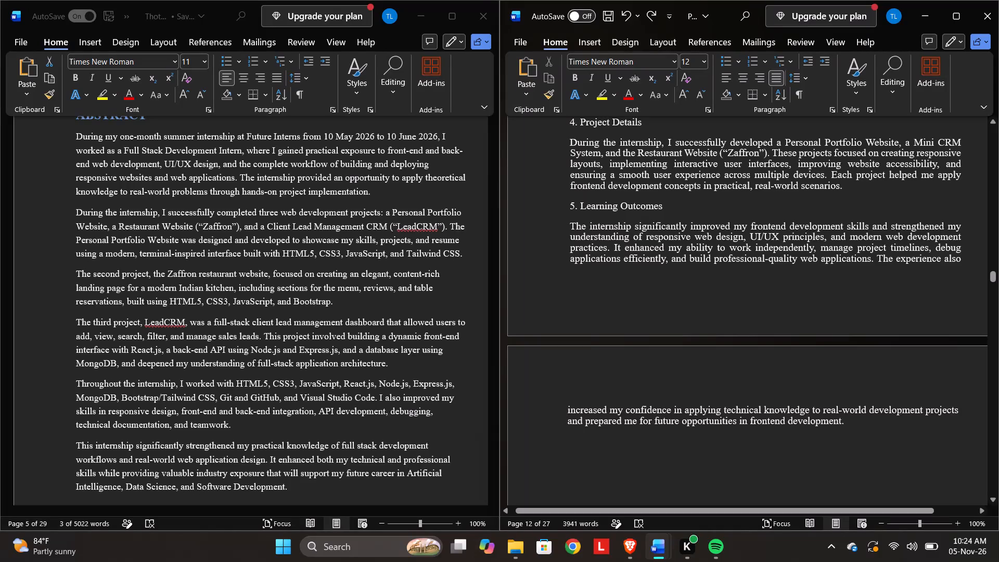
scroll(604, 272, up, 2)
scroll(604, 272, down, 1)
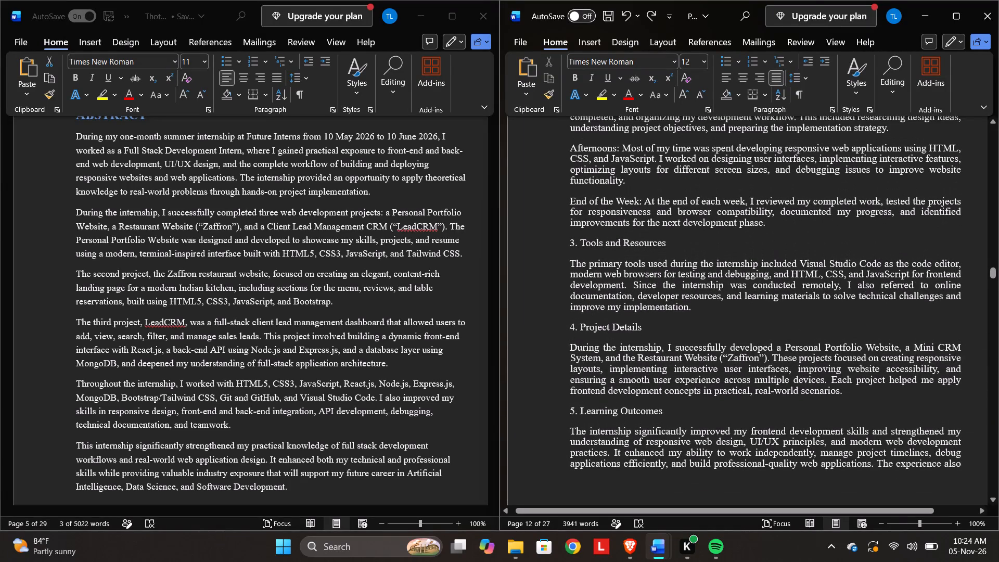
Delete the last Learning Outcomes sentence, from "The experience also" through its overflow text ending in "frontend development.".
scroll(604, 272, down, 2)
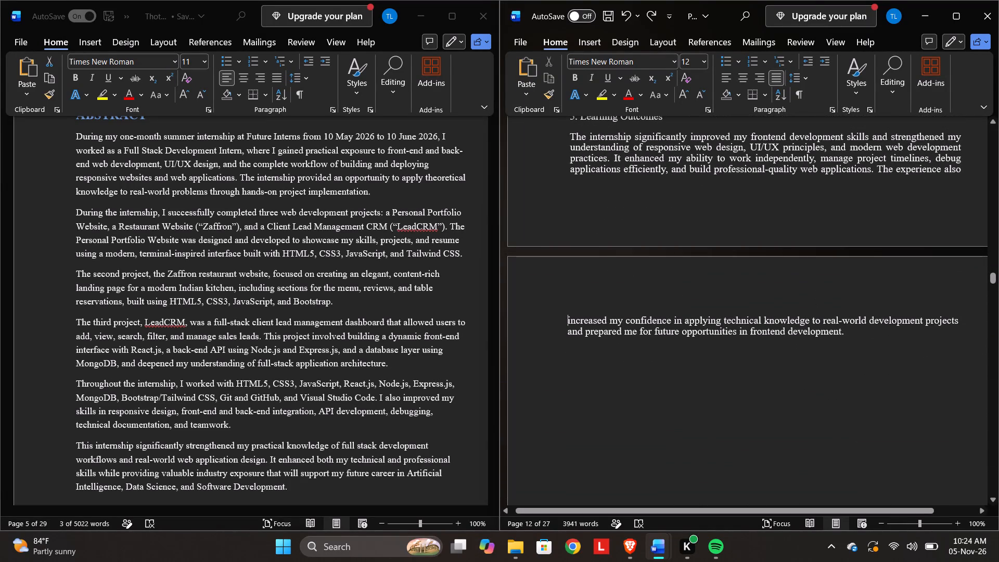
drag(850, 335, 557, 324)
key(BackSpace)
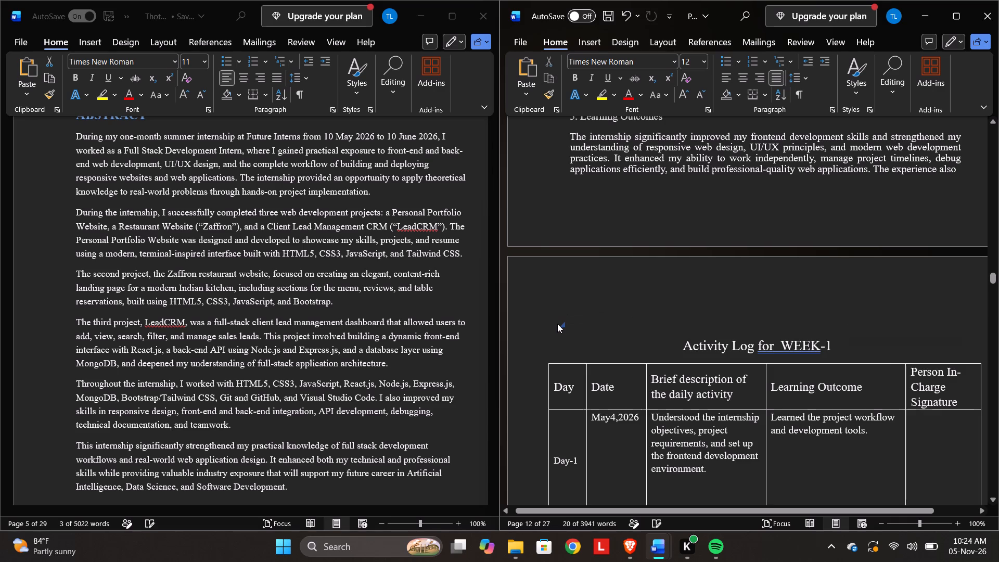
key(BackSpace)
key(BackSpace)
key(BackSpace)
key(BackSpace)
key(BackSpace)
key(BackSpace)
key(BackSpace)
key(BackSpace)
key(BackSpace)
key(BackSpace)
key(BackSpace)
key(BackSpace)
key(BackSpace)
key(BackSpace)
key(BackSpace)
key(BackSpace)
key(BackSpace)
key(BackSpace)
key(BackSpace)
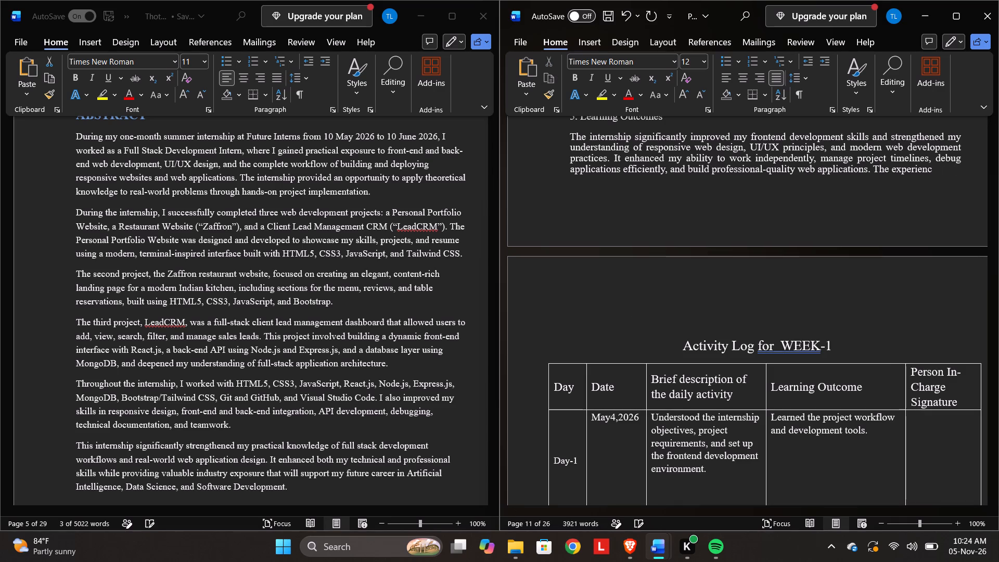
key(BackSpace)
key(BackSpace)
Compare the Week-1 activity log dates with the internship period in the reference report's declaration and Abstract.
scroll(879, 255, down, 1)
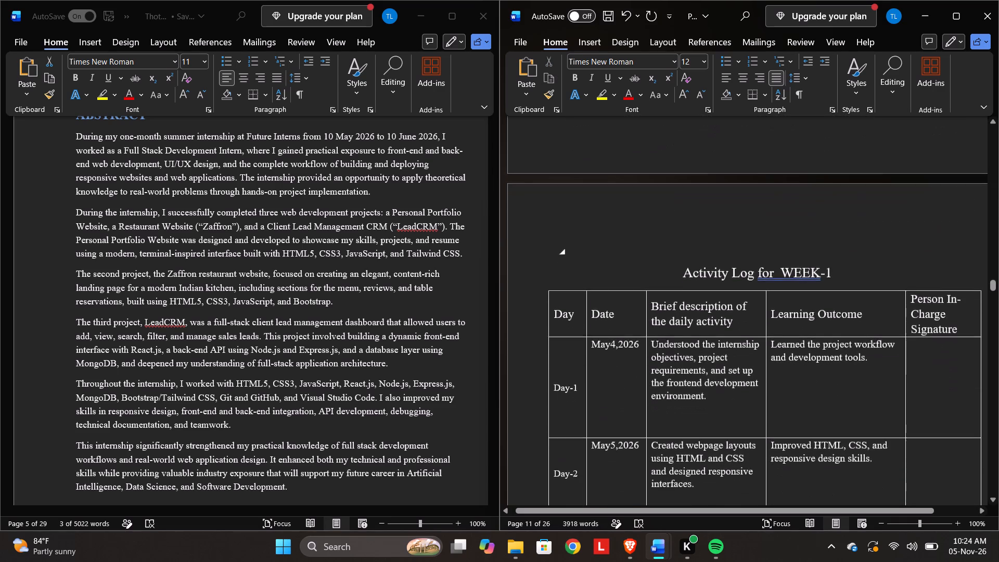
scroll(857, 298, down, 2)
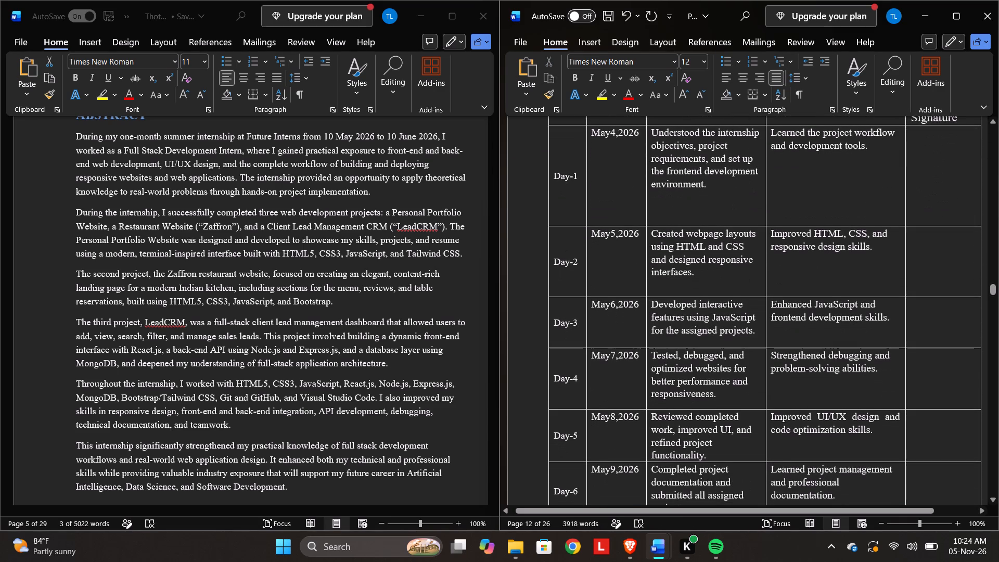
scroll(857, 298, up, 1)
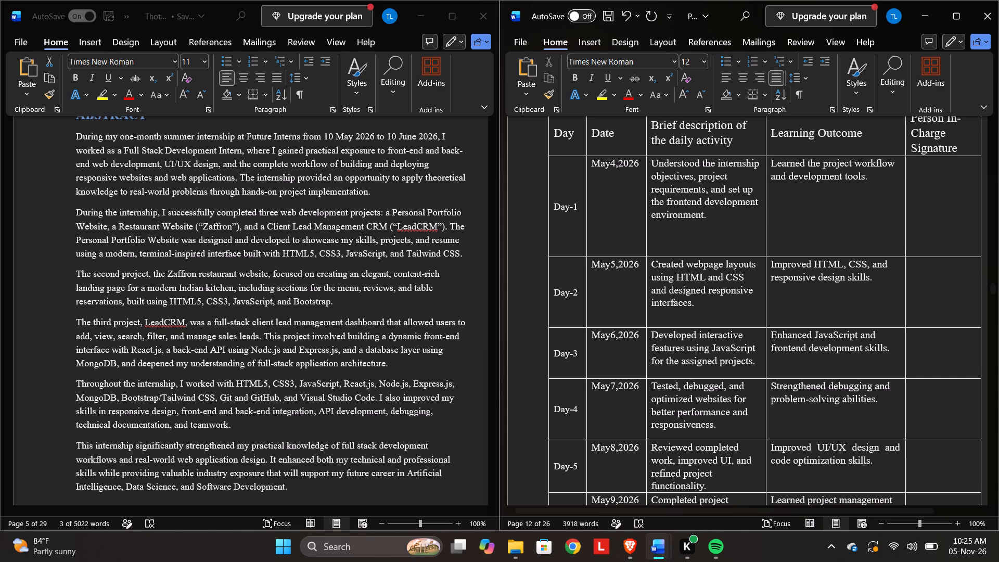
scroll(391, 283, up, 4)
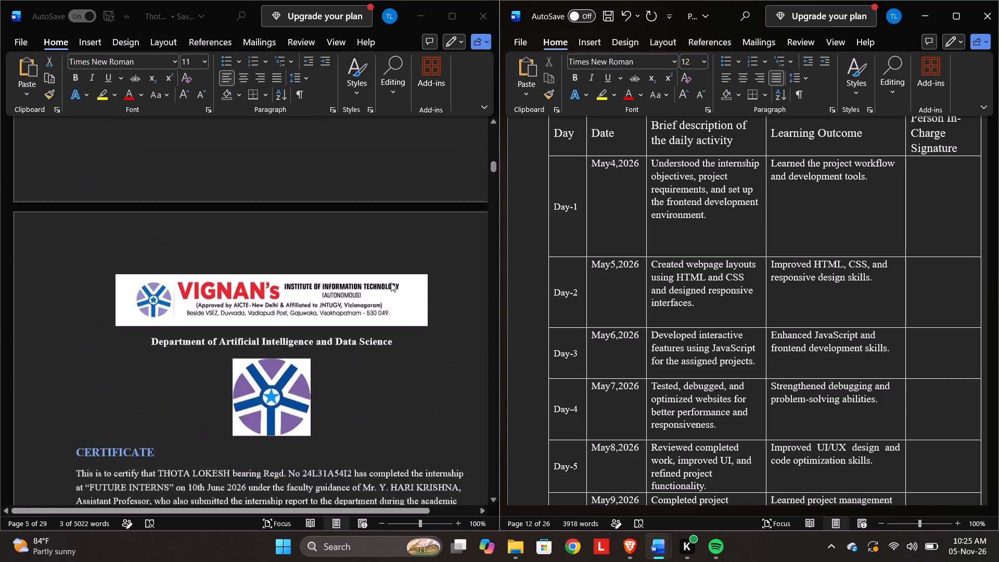
scroll(391, 283, up, 2)
scroll(391, 283, down, 2)
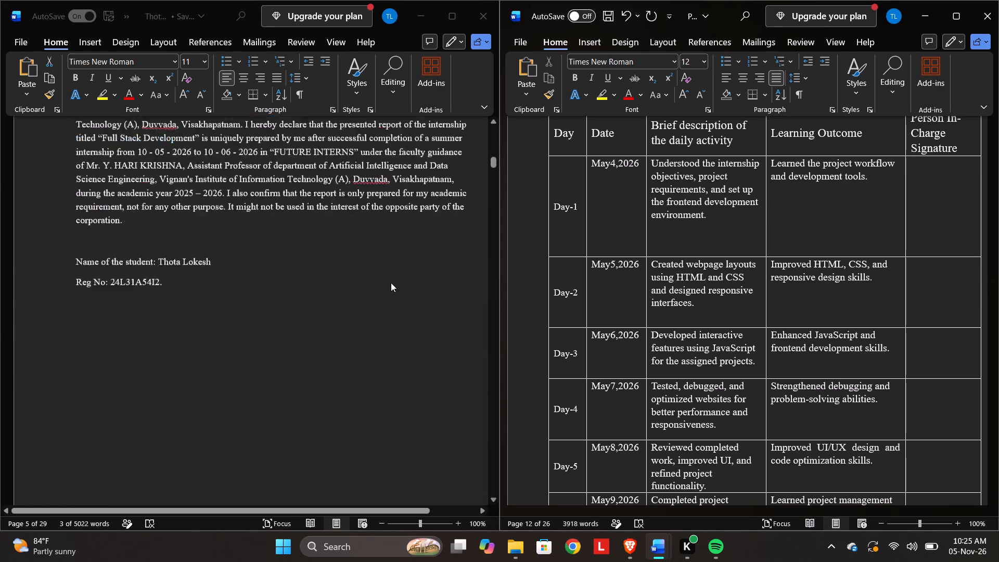
scroll(391, 283, down, 5)
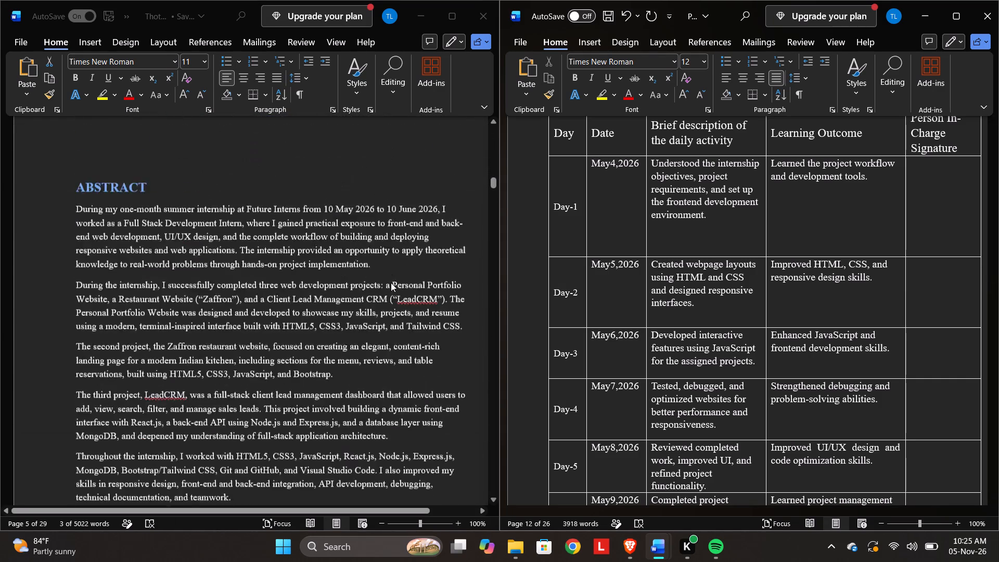
scroll(391, 283, up, 2)
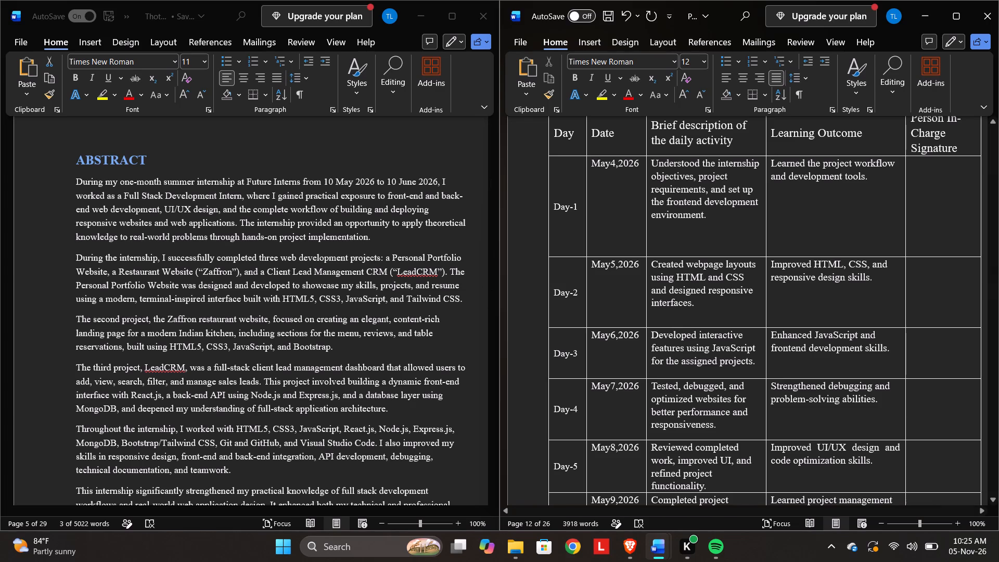
Change the Week-1 activity log dates for Day-1 to Day-3 to May10,2026, May11,2026 and May12,2026.
scroll(617, 274, down, 2)
scroll(617, 274, up, 1)
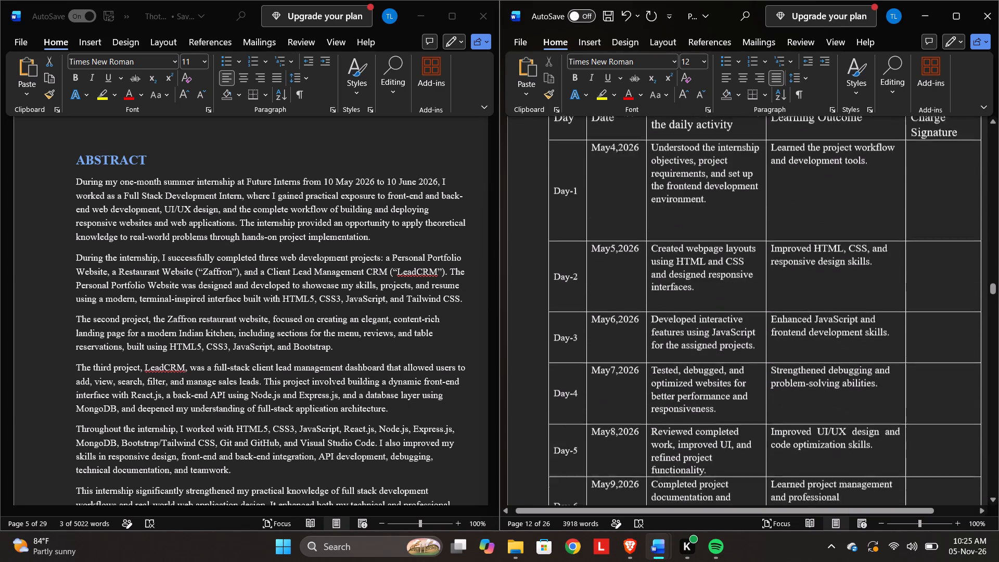
scroll(617, 274, up, 1)
click(617, 186)
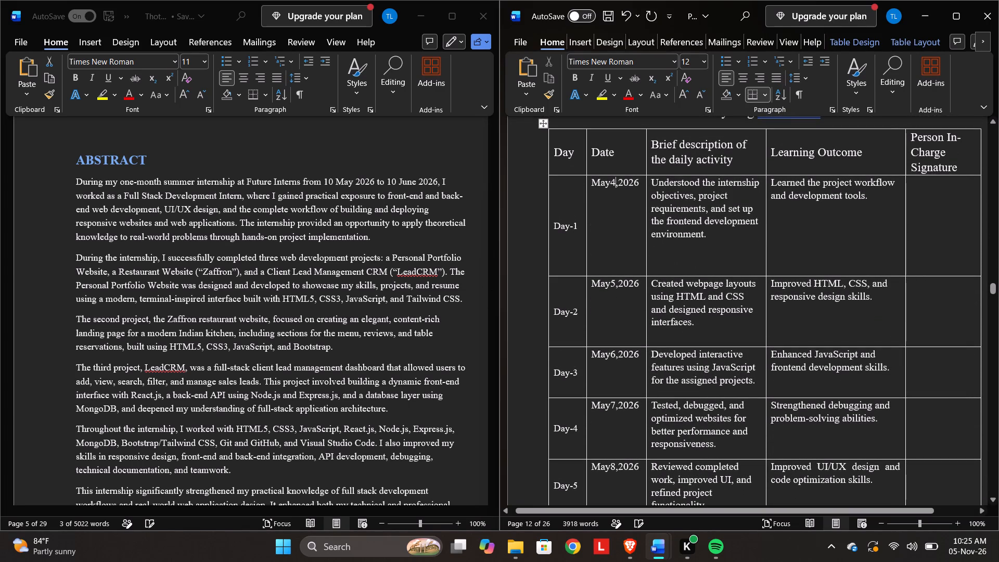
key(BackSpace)
text(10)
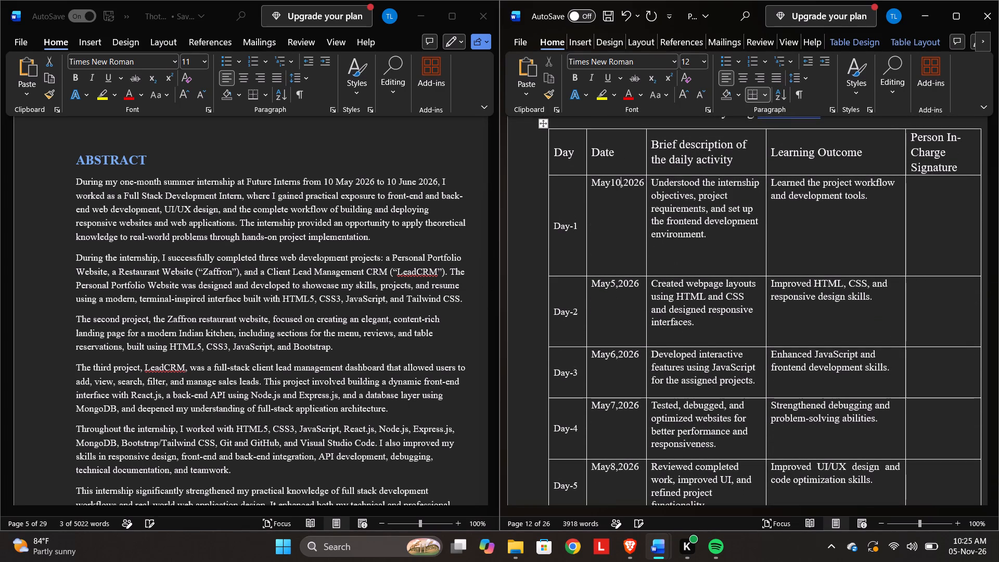
click(616, 287)
key(BackSpace)
text(11)
click(613, 359)
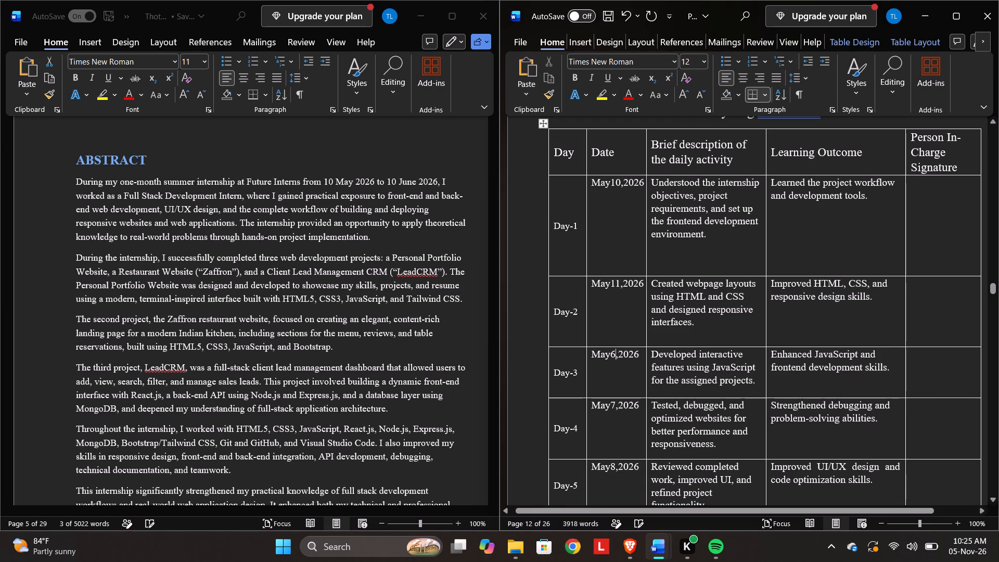
key(BackSpace)
text(12)
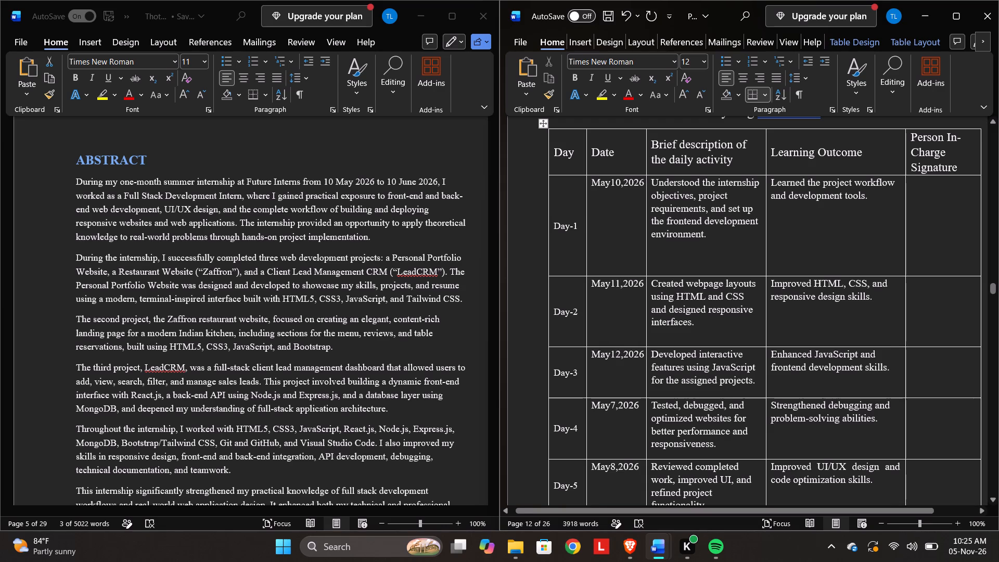
Change the Week-1 activity log dates for Day-4 to Day-6 to May13,2026, May14,2026 and May15,2026.
click(613, 400)
key(BackSpace)
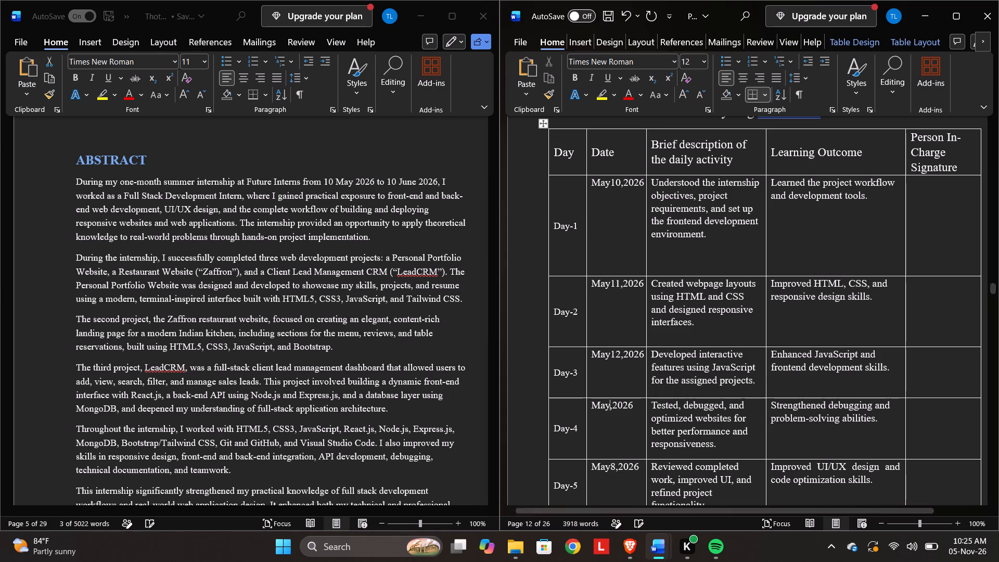
text(13)
scroll(613, 400, down, 1)
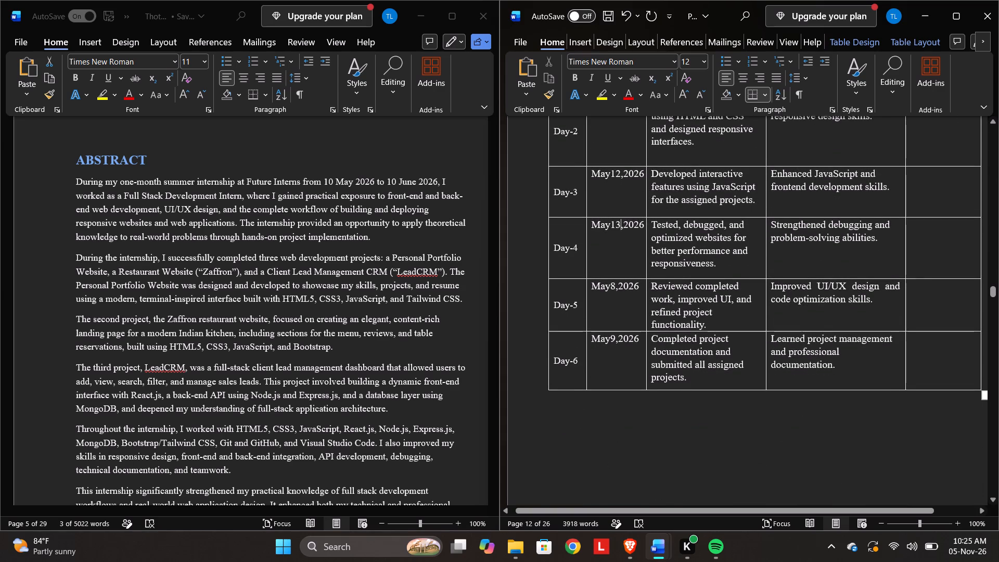
click(616, 289)
key(BackSpace)
text(14)
scroll(616, 289, down, 1)
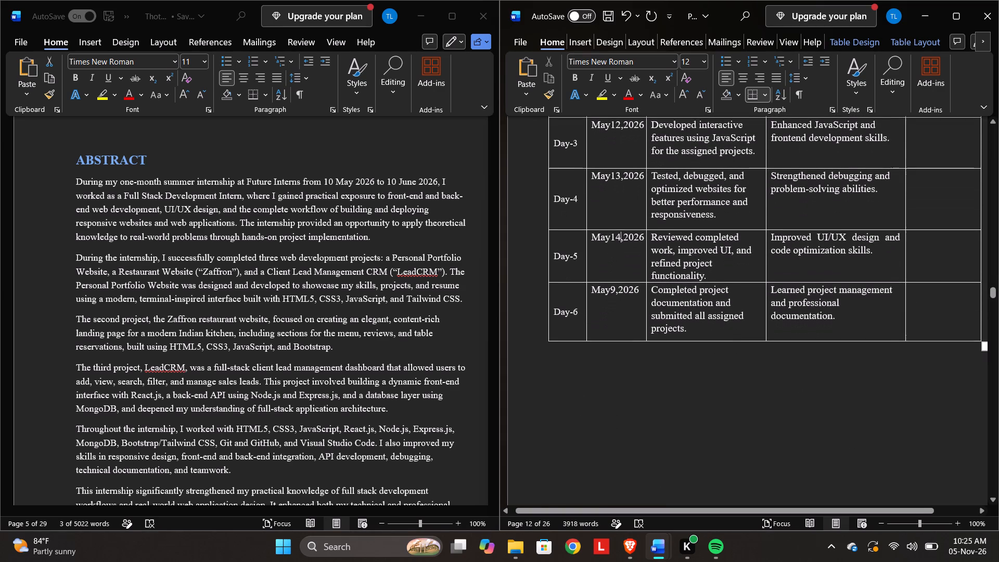
click(614, 290)
key(BackSpace)
text(15)
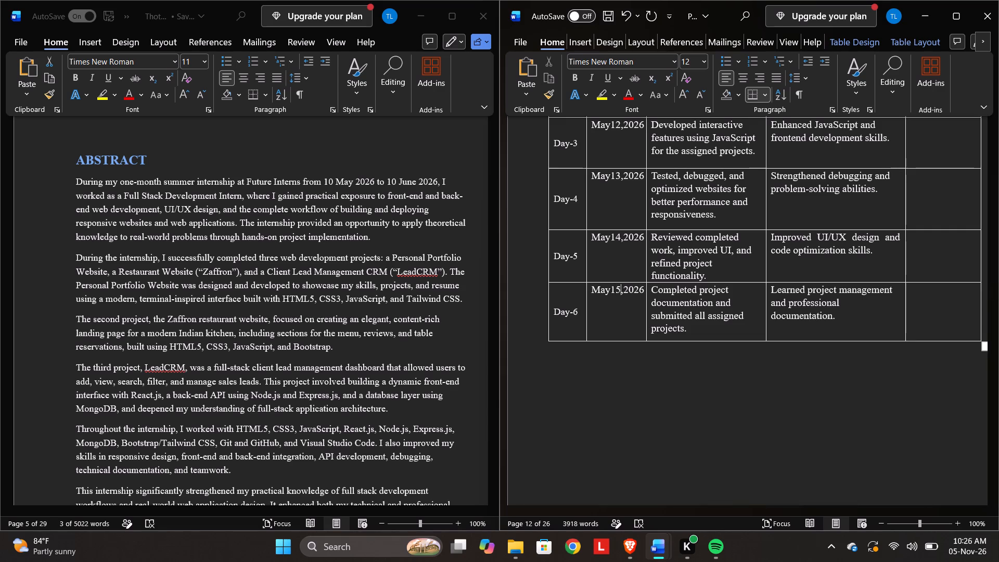
Set the From Date day in the WEEK – 1 Weekly Report heading to 10th, keeping "th" as superscript.
scroll(614, 290, down, 1)
scroll(614, 290, up, 1)
scroll(614, 290, down, 1)
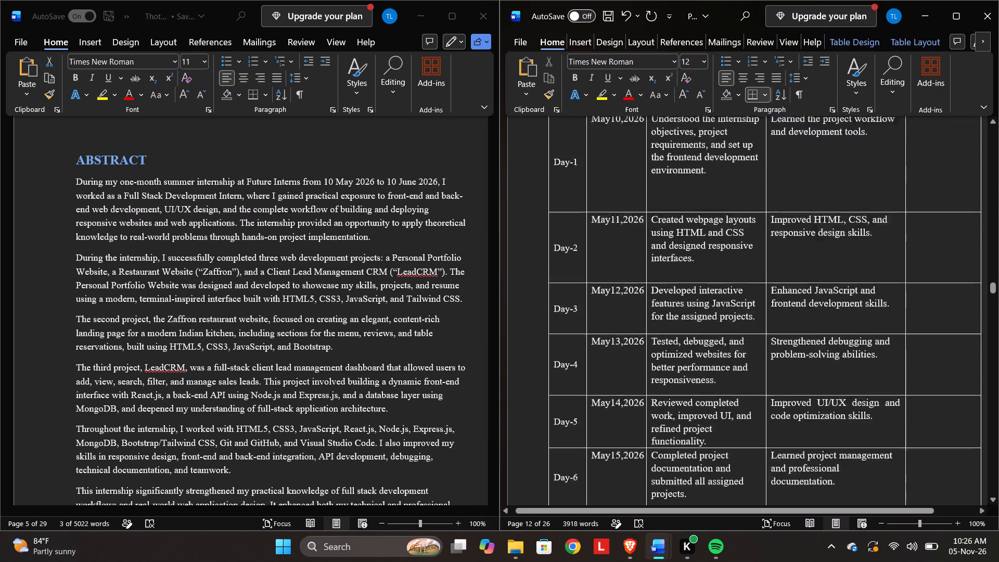
scroll(614, 290, down, 3)
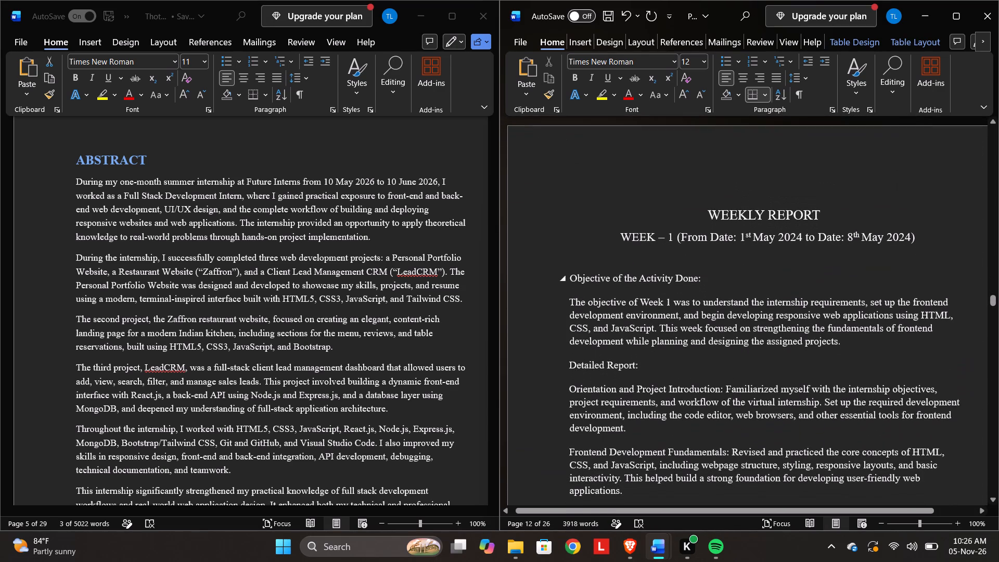
click(746, 238)
key(0)
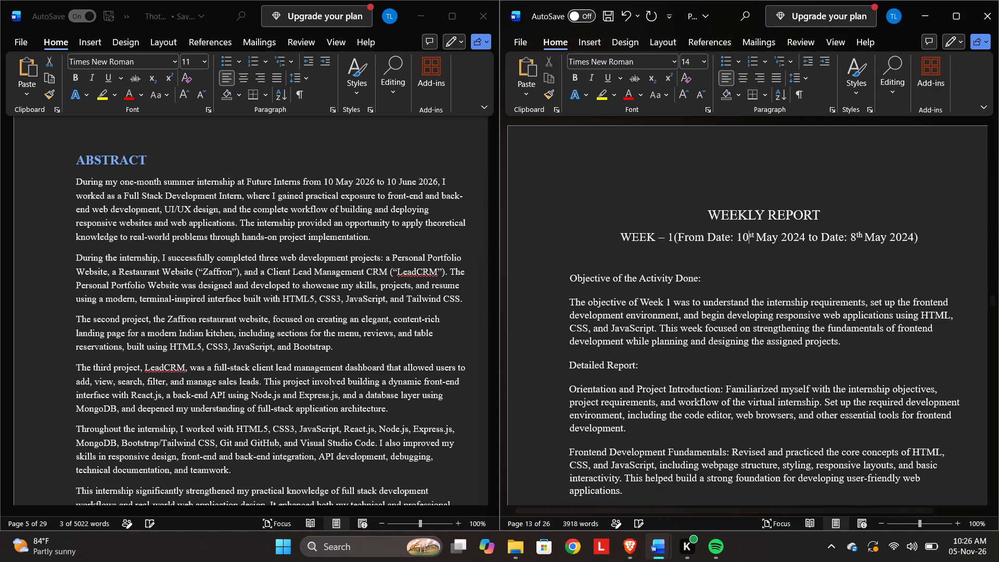
key(Right)
key(Right)
key(BackSpace)
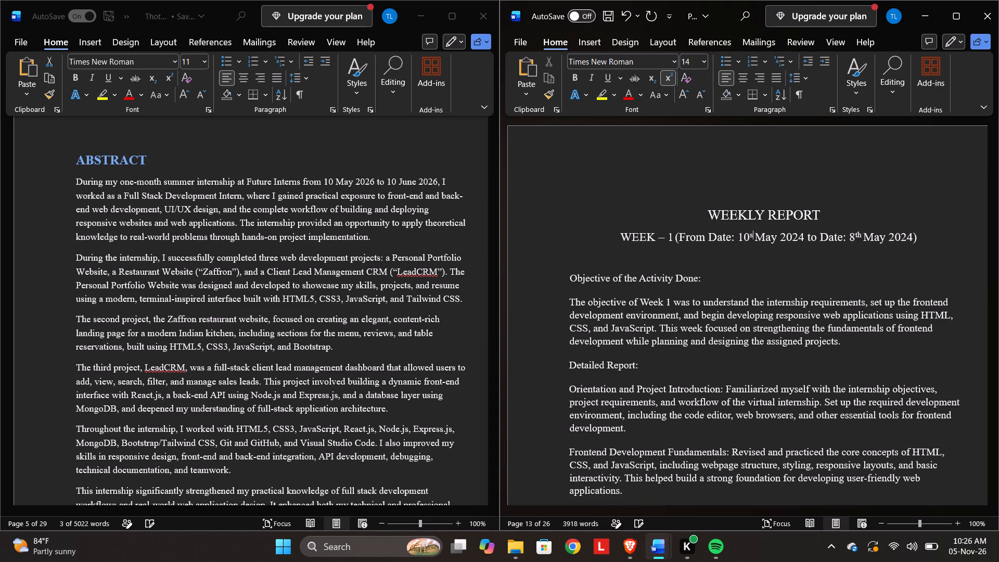
key(BackSpace)
text(th)
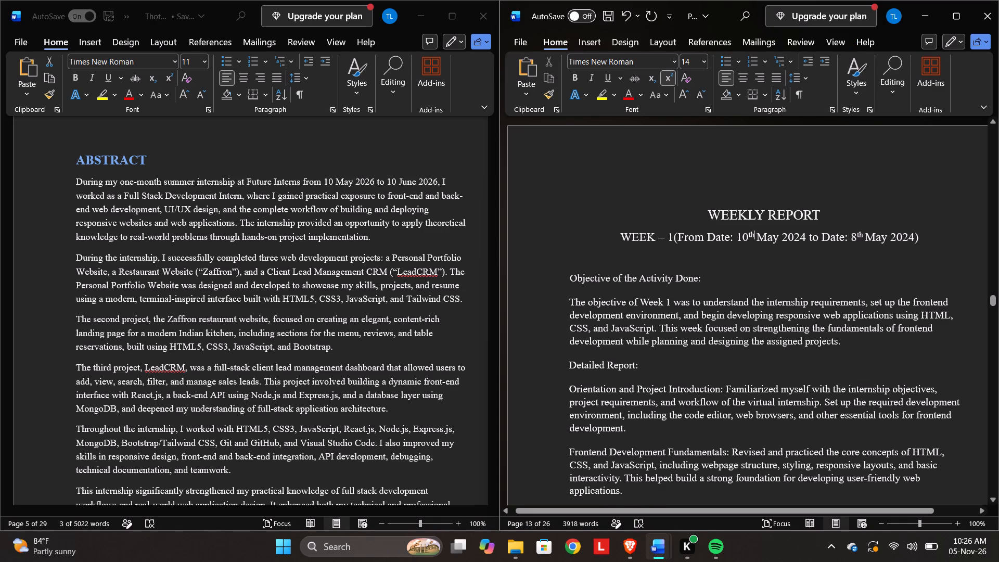
Set the To Date day in the WEEK – 1 Weekly Report heading to 15th.
scroll(823, 213, up, 1)
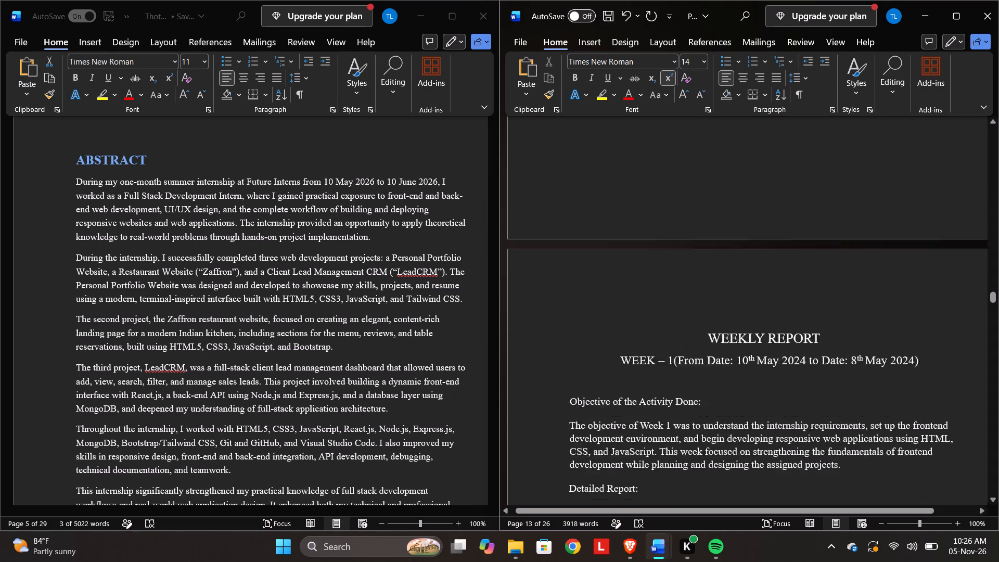
scroll(823, 213, up, 1)
scroll(823, 213, down, 1)
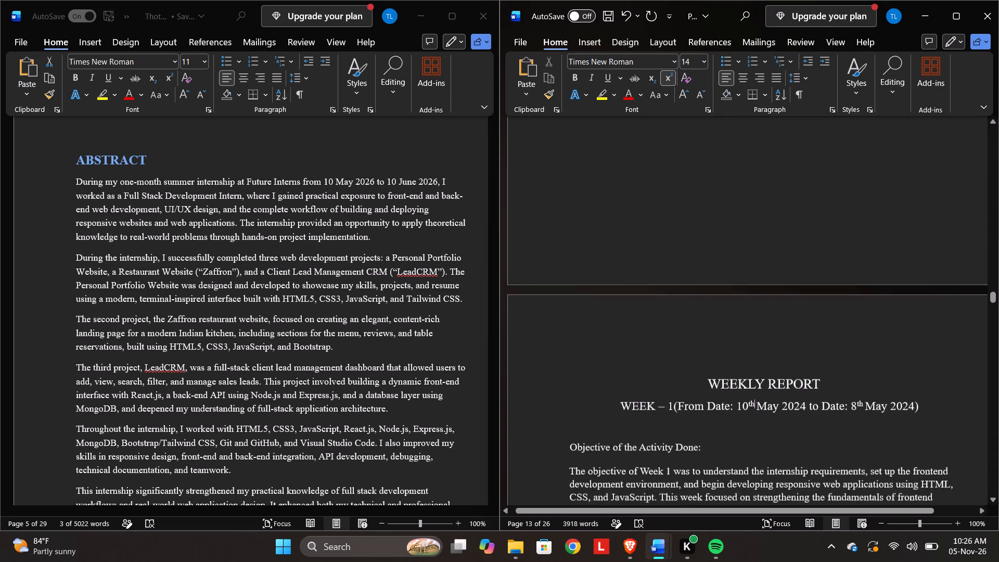
scroll(823, 213, down, 1)
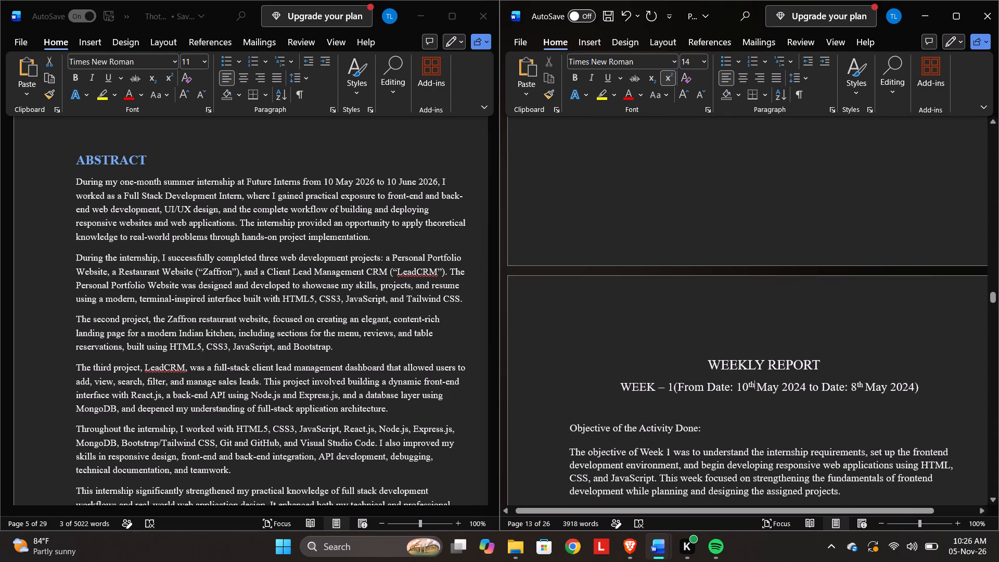
click(857, 389)
key(BackSpace)
text(15)
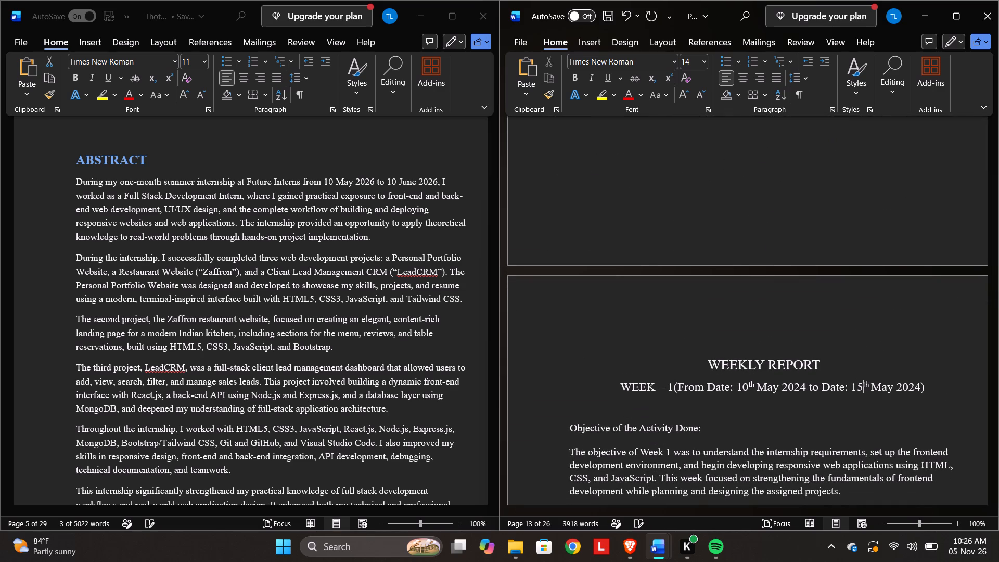
Open the Day-7 date for editing in the activity log table that follows the Week 1 report.
scroll(849, 352, down, 1)
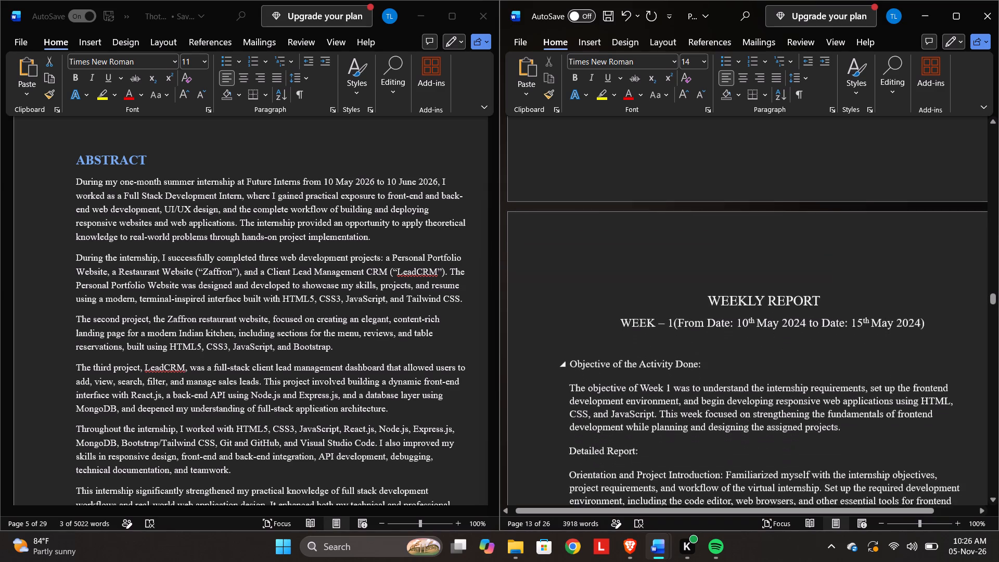
scroll(849, 352, down, 1)
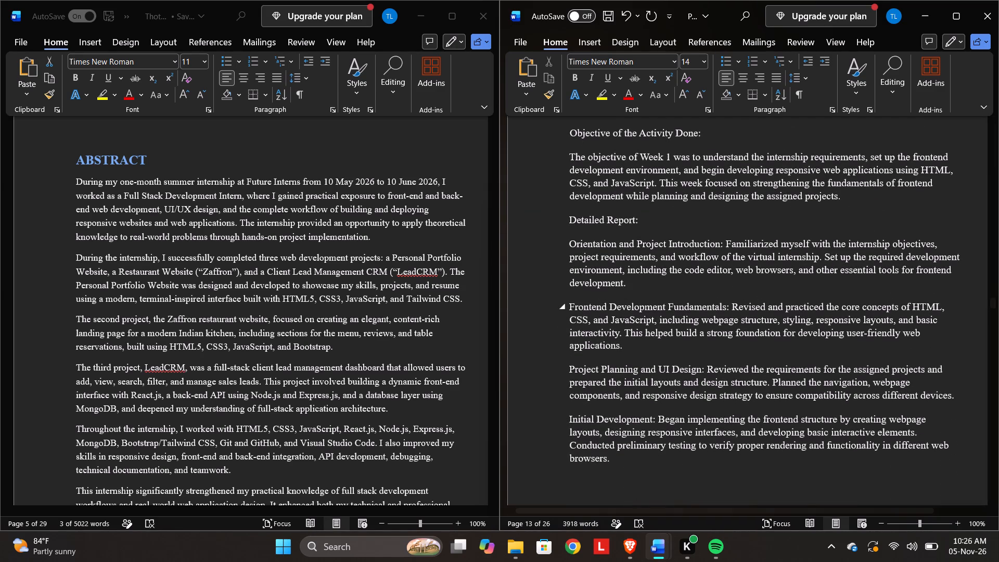
scroll(849, 352, down, 3)
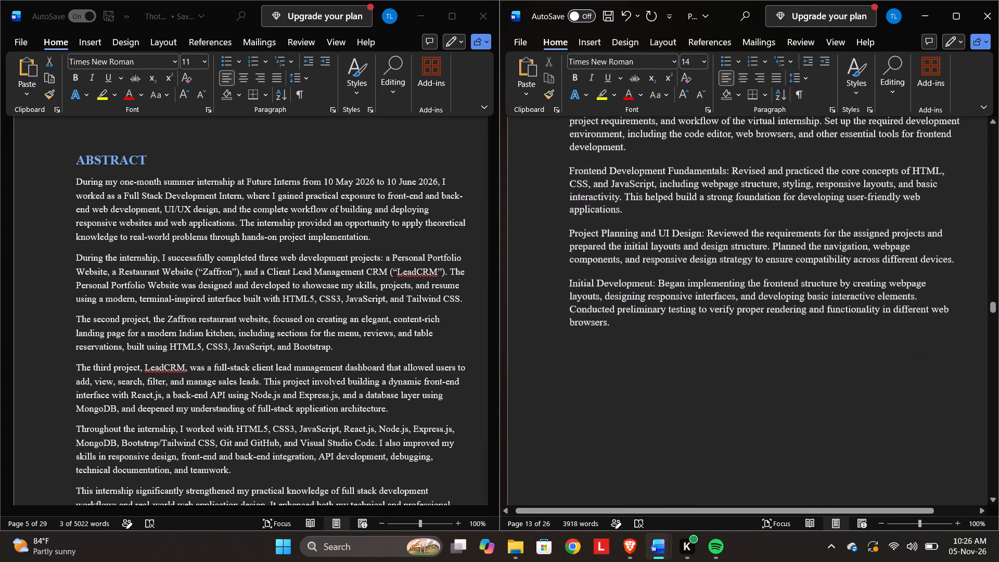
scroll(849, 352, down, 2)
scroll(849, 352, up, 1)
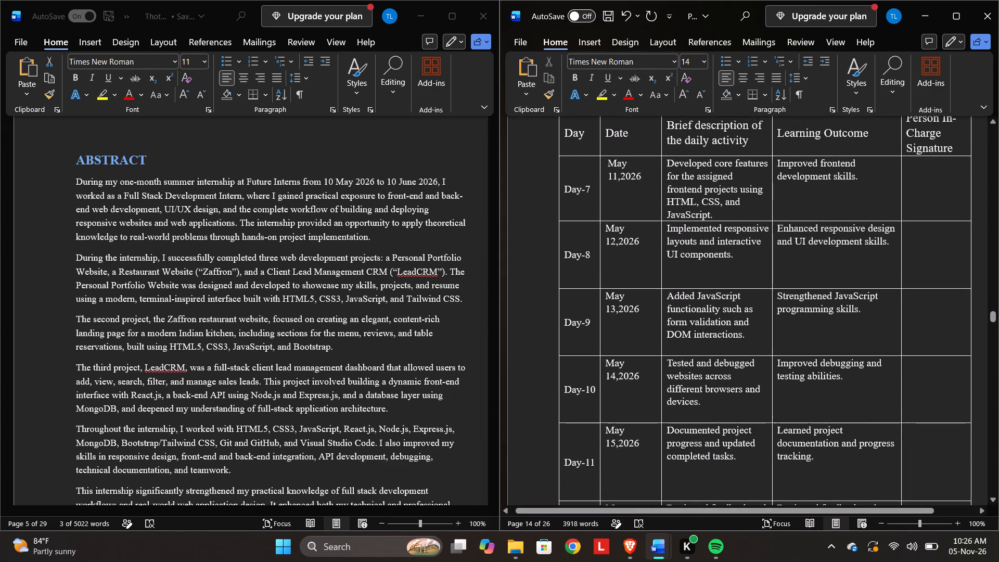
scroll(849, 352, up, 1)
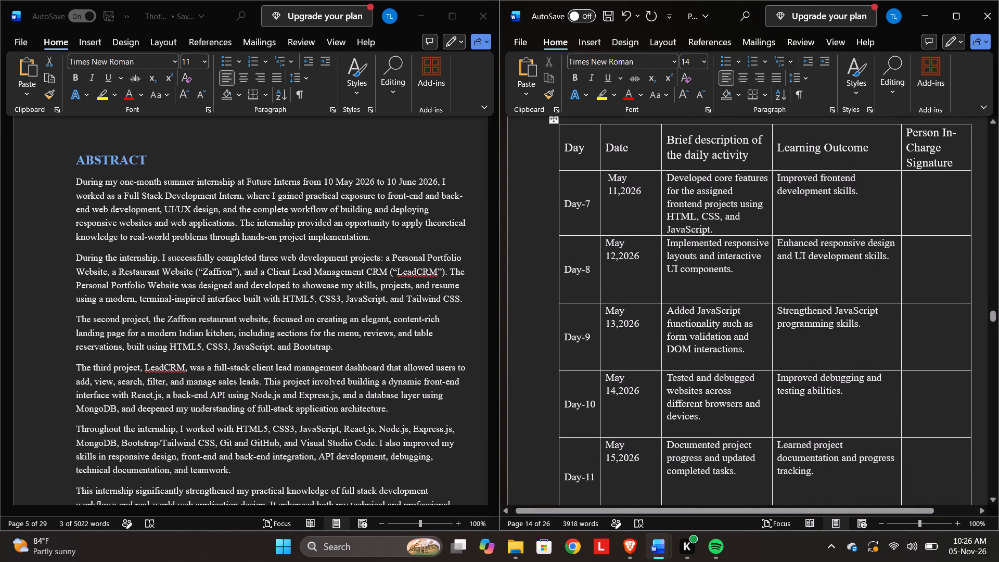
click(617, 194)
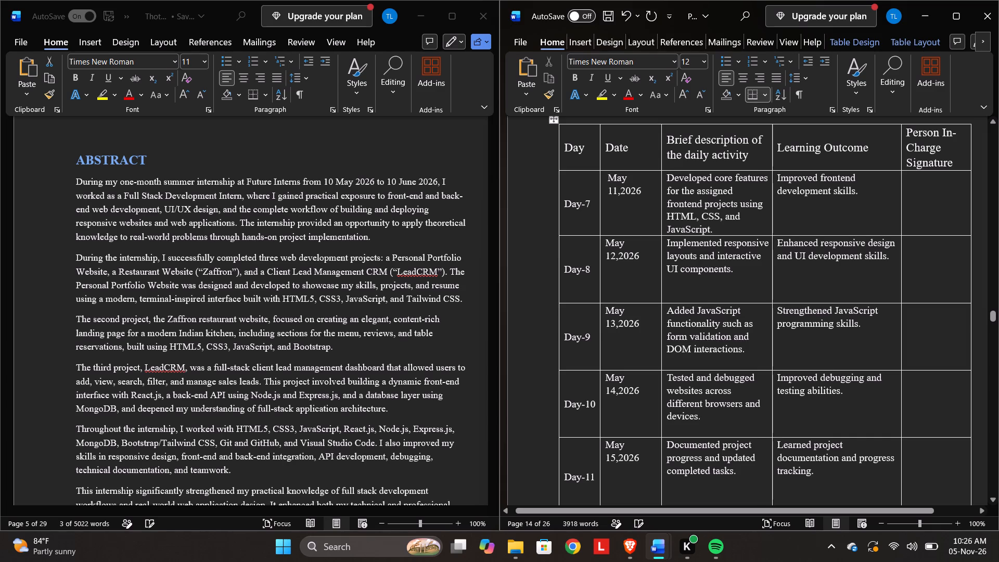
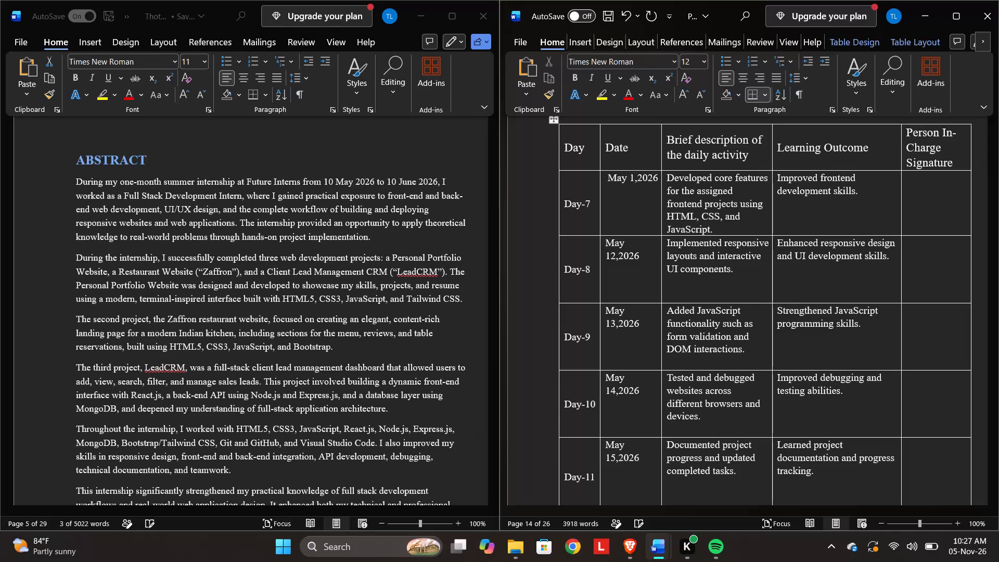
Change the Week-2 activity log dates for Day-7 to Day-9 to May 17,2026, May 18,2026 and May 19,2026.
key(7)
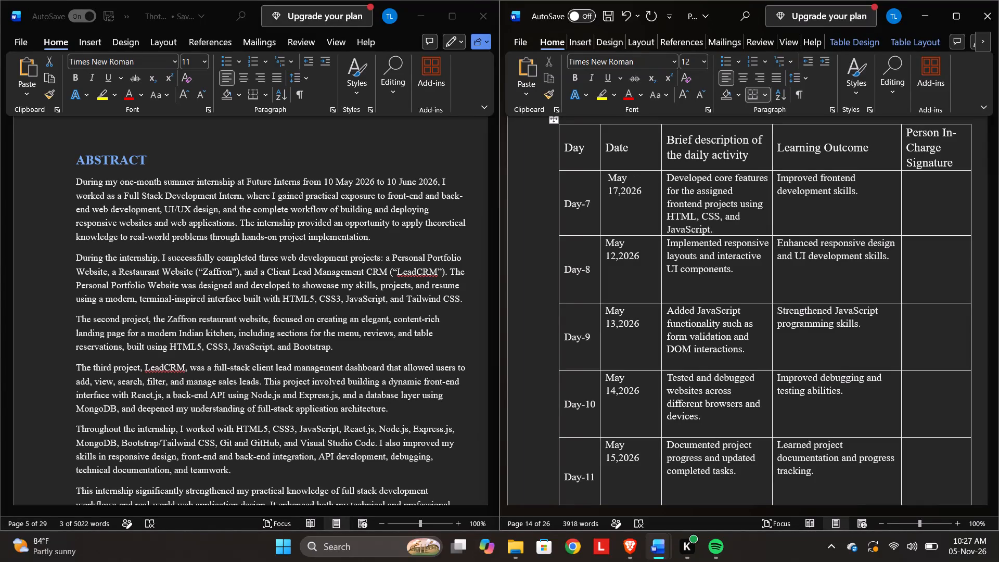
key(Down)
key(Down)
key(Left)
key(BackSpace)
key(8)
key(Down)
key(Down)
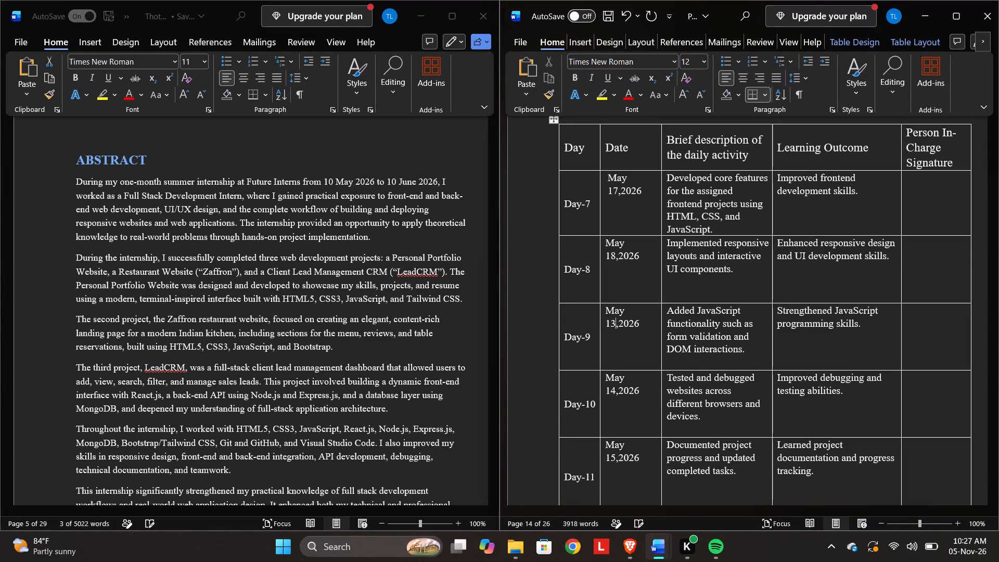
key(BackSpace)
key(9)
Change the Week-2 activity log dates for Day-10 to Day-12 to May 20,2026, May 21,2026 and May 22,2026.
key(Down)
key(Down)
key(BackSpace)
key(BackSpace)
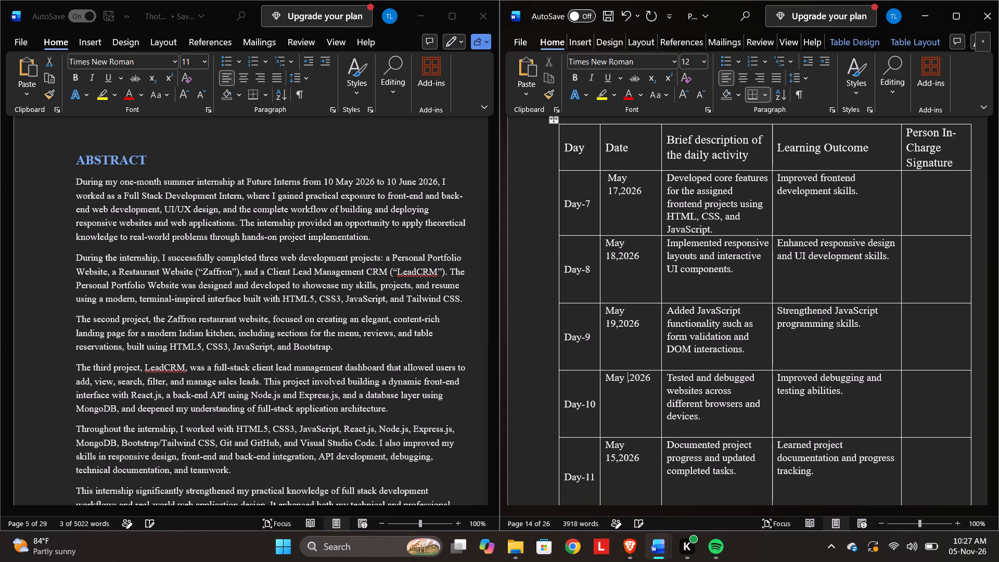
text(20)
key(Down)
key(Down)
key(BackSpace)
key(BackSpace)
text(21)
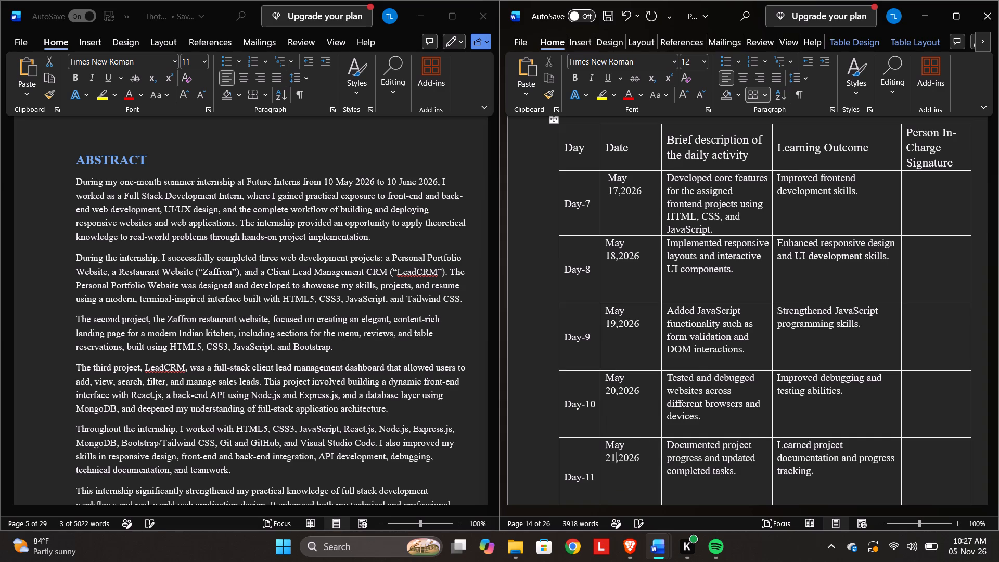
scroll(658, 201, down, 2)
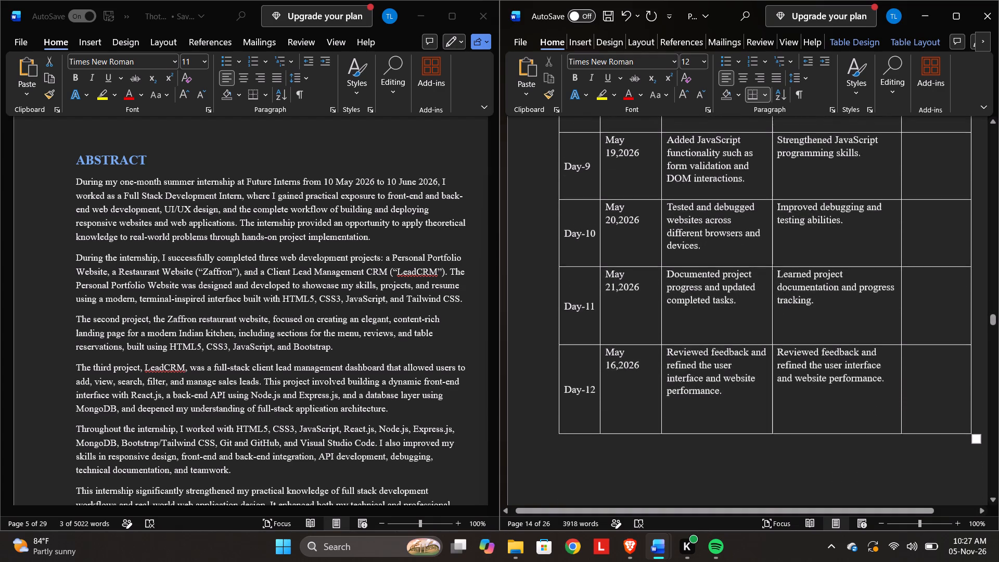
key(Down)
key(Down)
key(BackSpace)
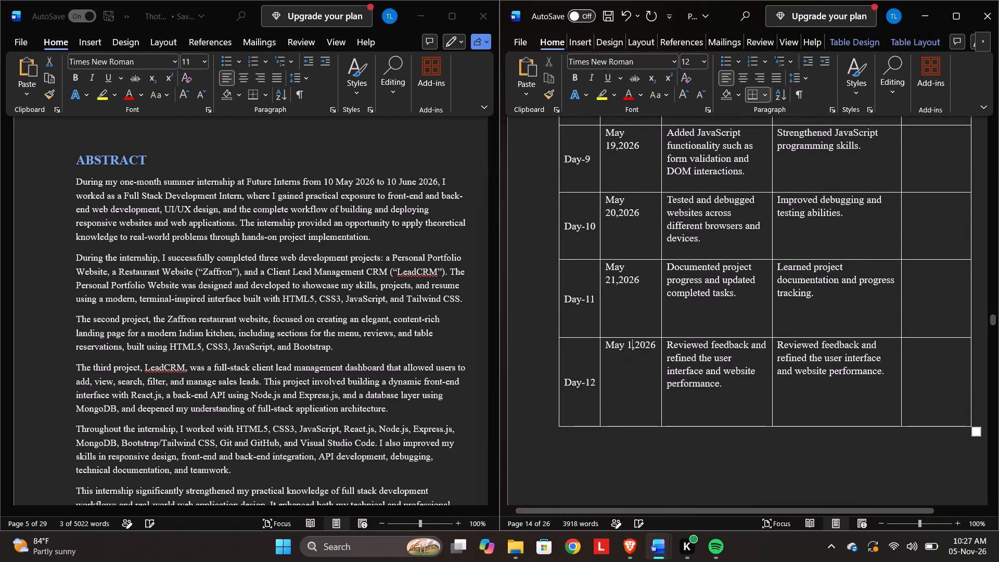
key(BackSpace)
text(22)
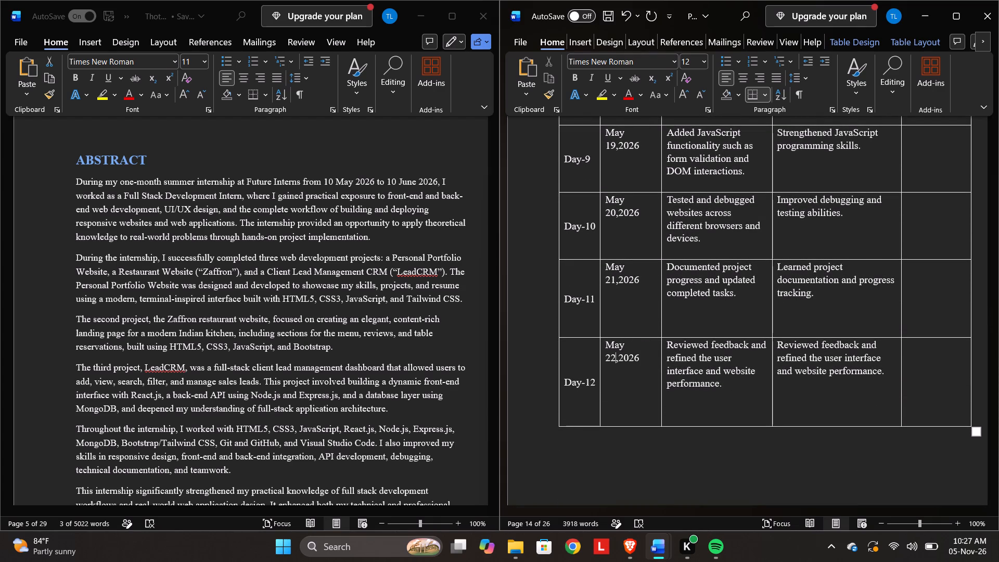
Set the From Date day in the WEEK – 2 Weekly Report heading to 17th, keeping "th" as superscript.
scroll(745, 231, down, 1)
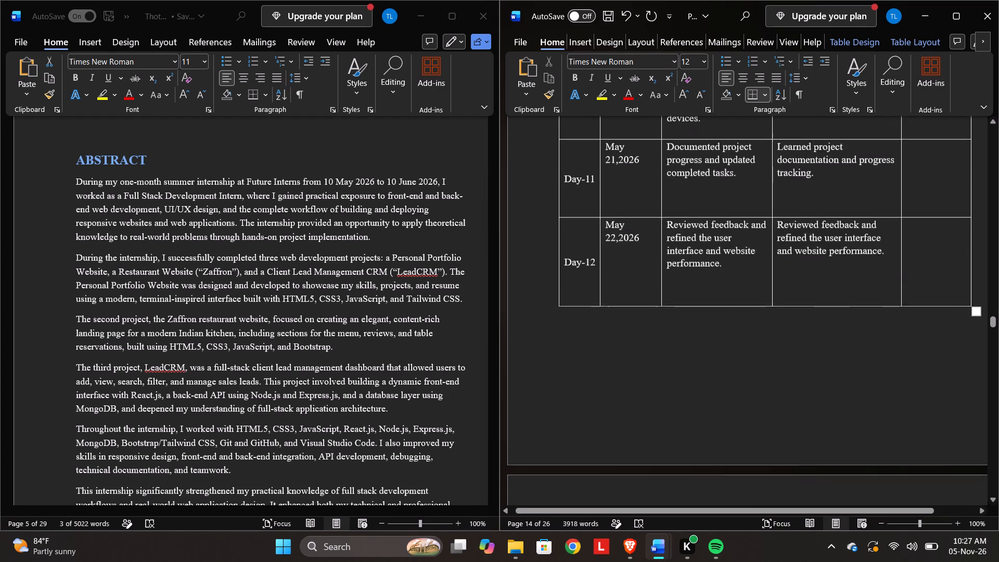
scroll(745, 231, down, 3)
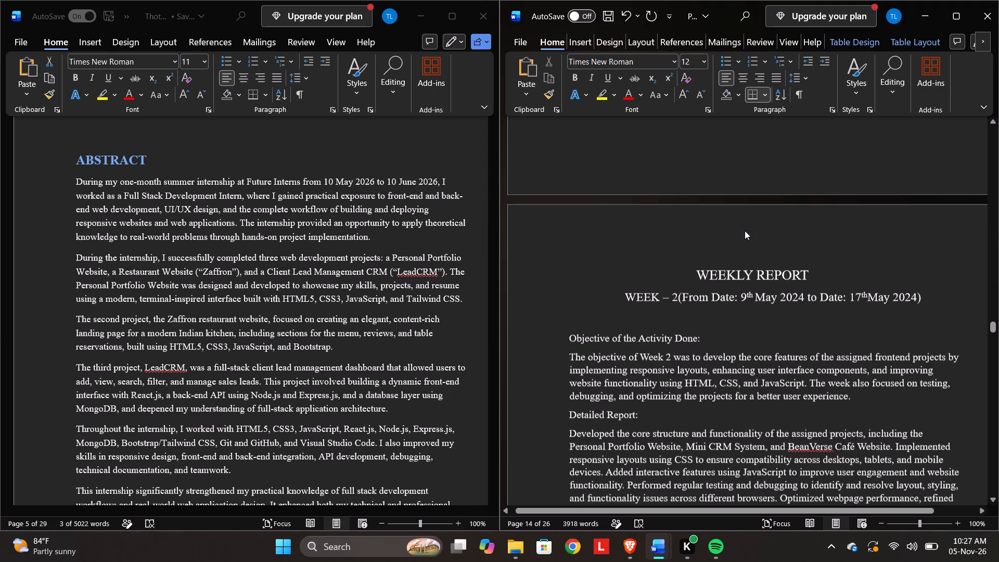
scroll(860, 291, up, 2)
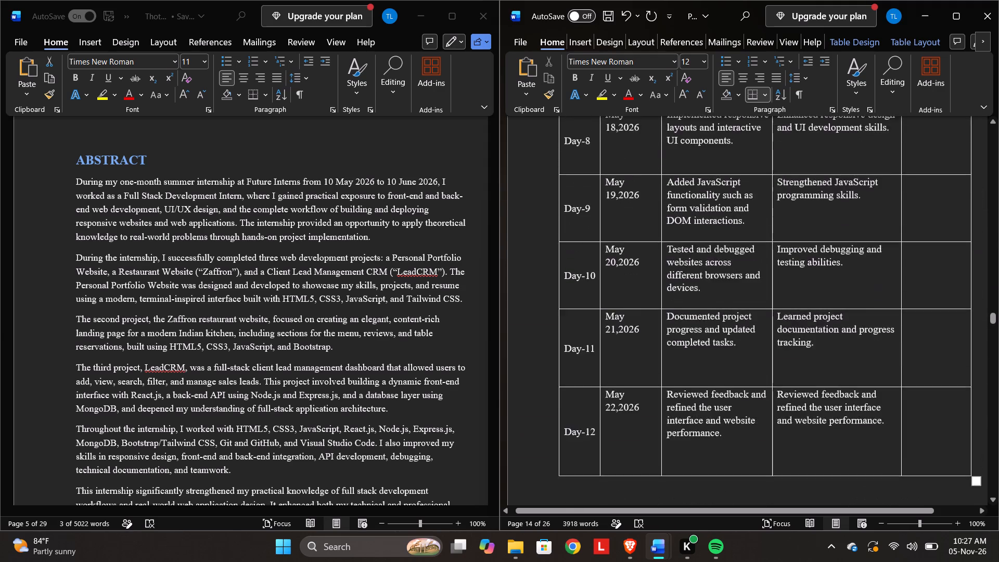
scroll(860, 291, up, 1)
scroll(860, 291, down, 1)
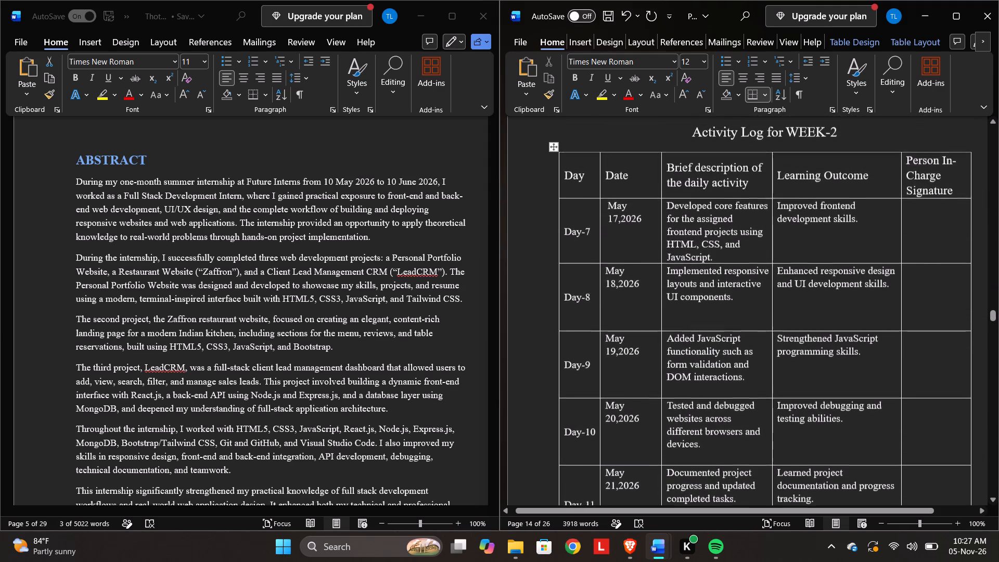
scroll(860, 291, down, 2)
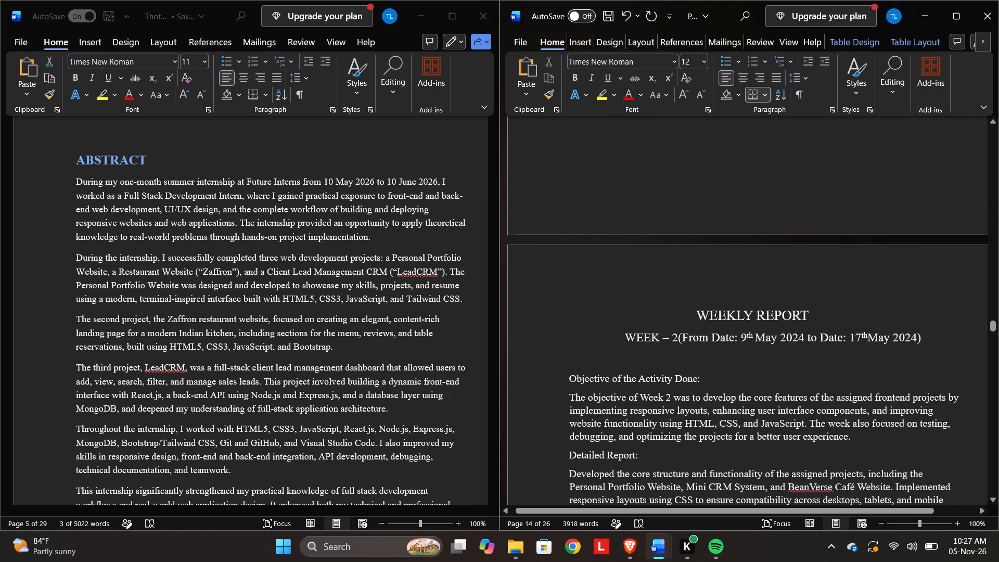
click(747, 337)
key(BackSpace)
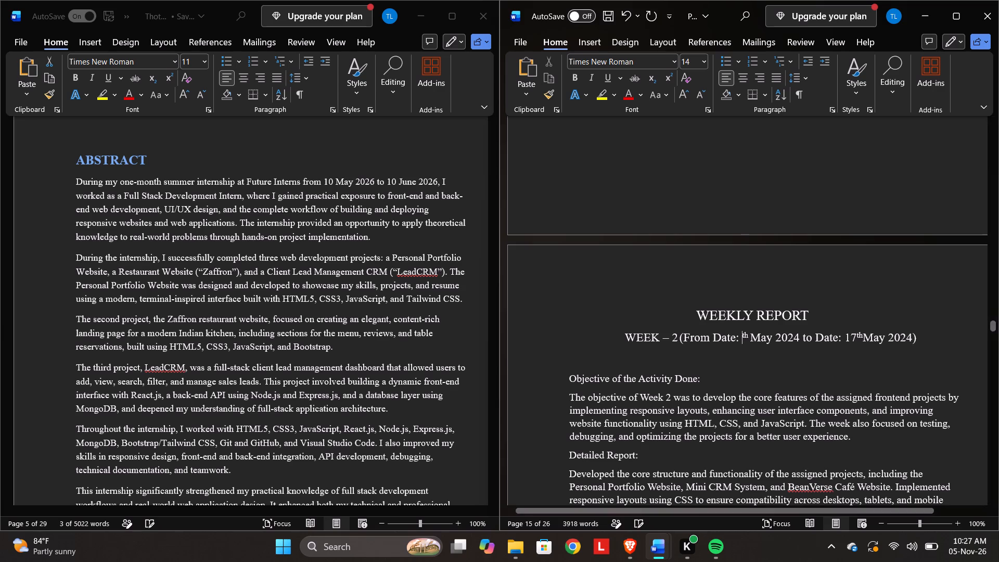
text(17)
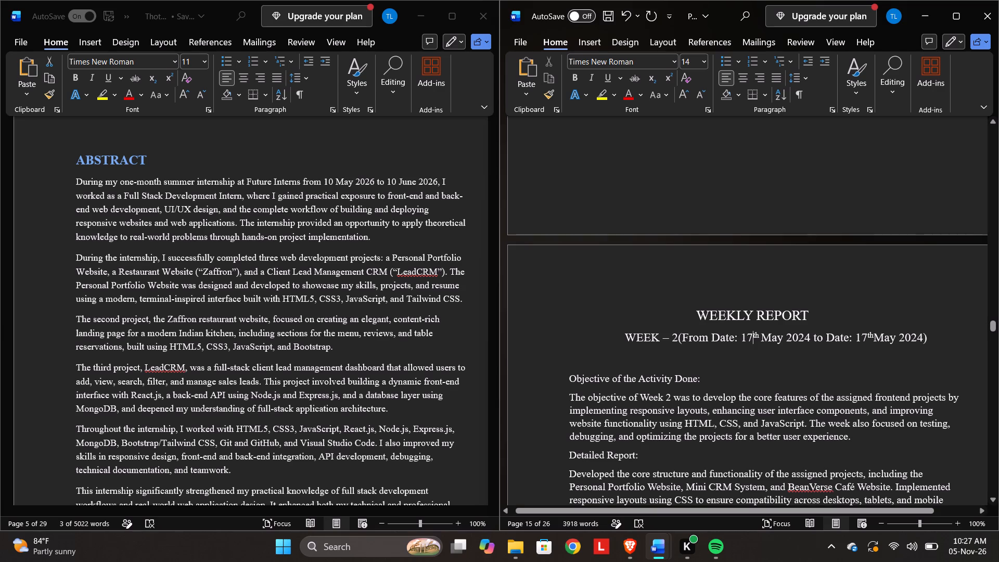
Set the To Date day in the WEEK – 2 heading to 22nd with superscript "nd" and add a space before May.
click(868, 340)
key(BackSpace)
key(BackSpace)
text(22)
key(Right)
key(Right)
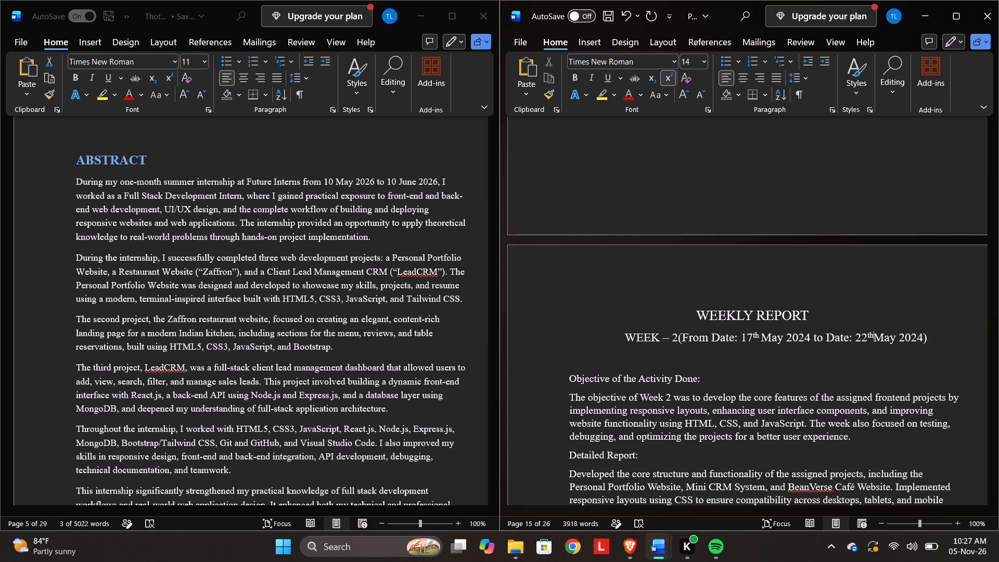
key(BackSpace)
key(BackSpace)
text(nd)
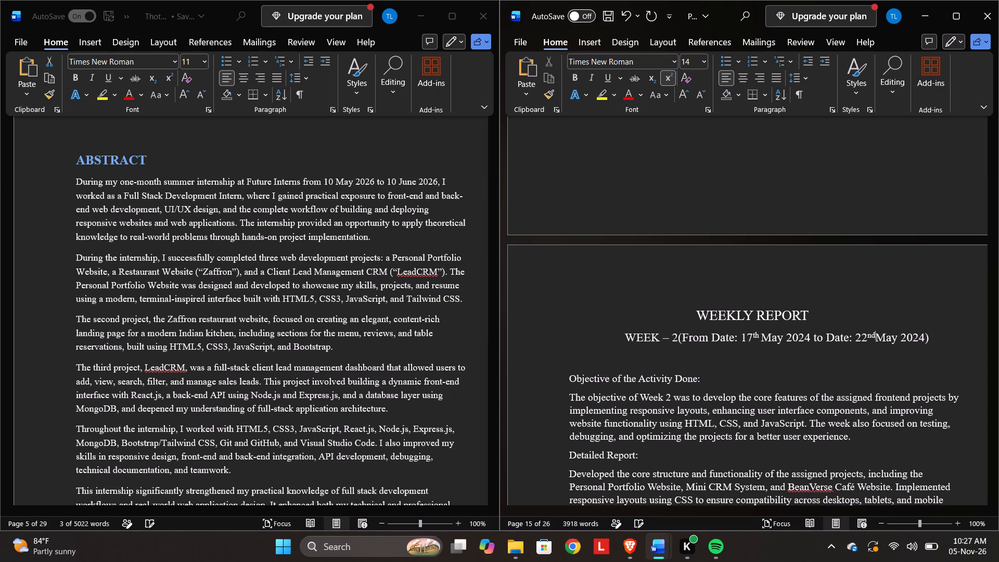
scroll(868, 340, down, 1)
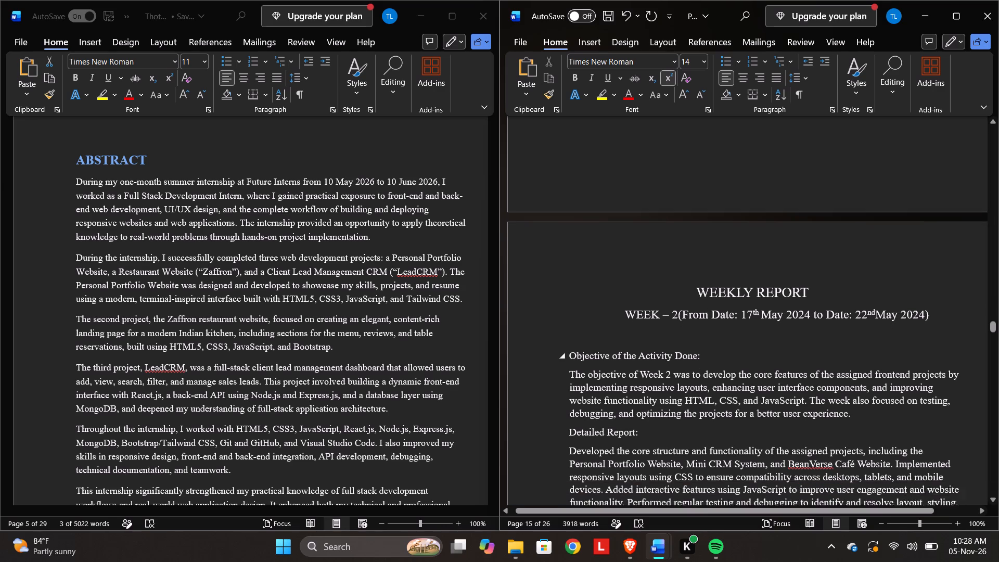
scroll(868, 340, down, 1)
key(space)
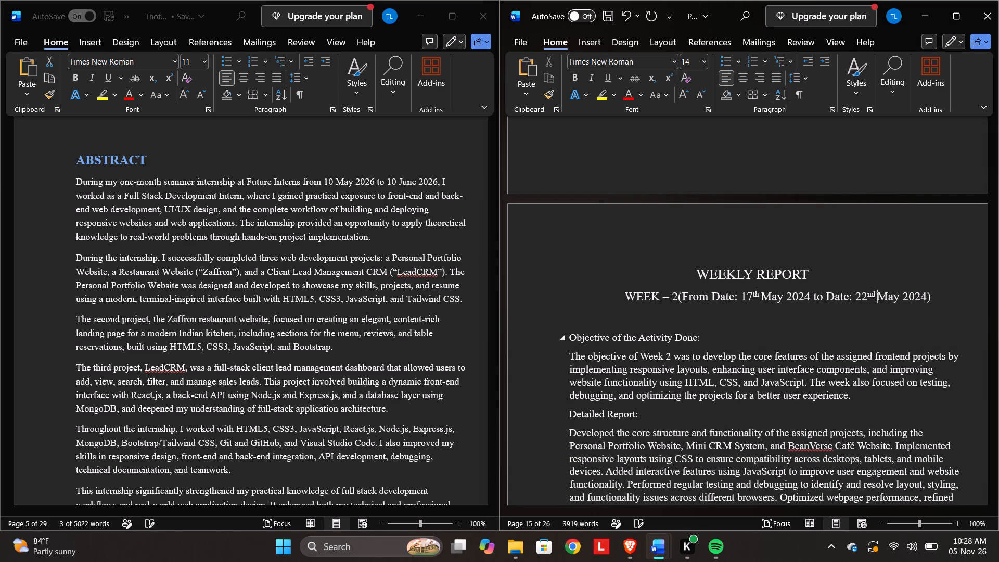
Replace "BeanVerse Café Website" in the Week 2 Detailed Report with "Restaurant Website (“Zaffron”)", without "the" before it.
click(770, 403)
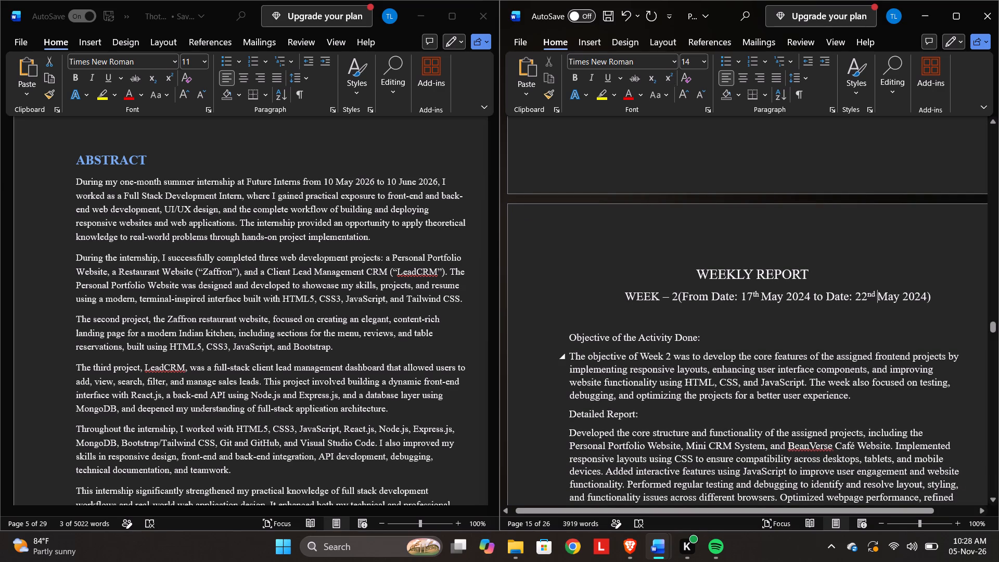
scroll(770, 403, down, 1)
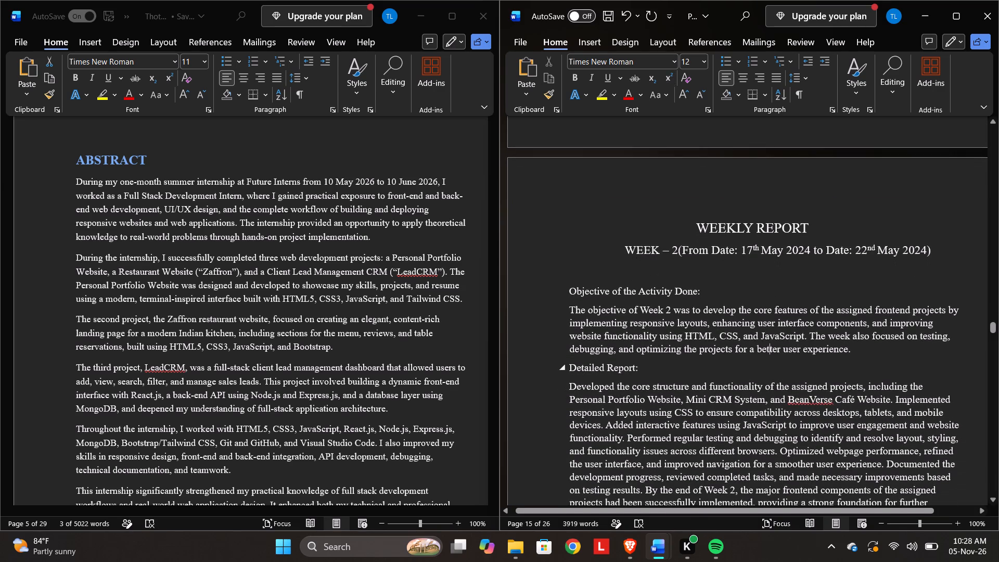
scroll(674, 364, down, 1)
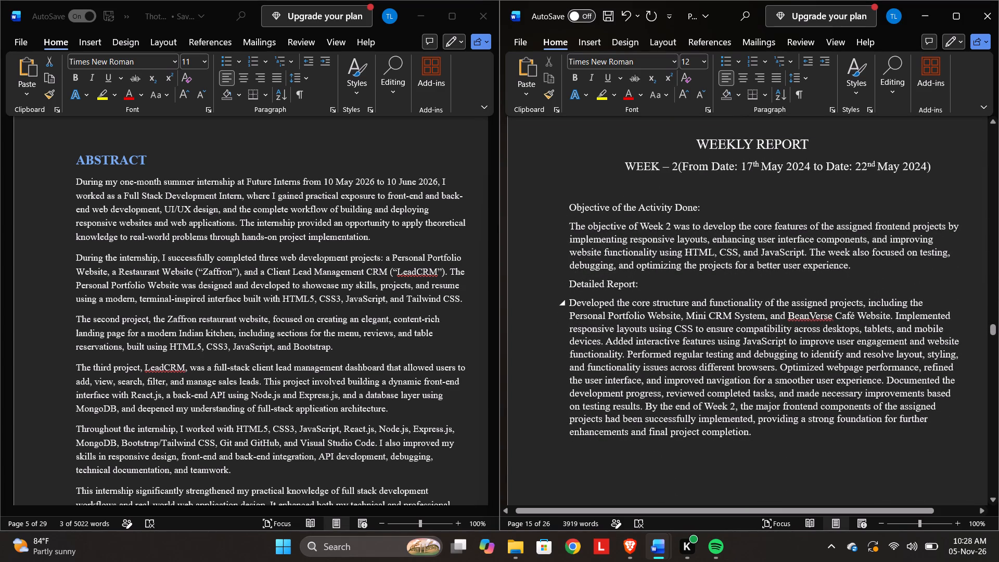
drag(790, 314, 879, 314)
key(ctrl+v)
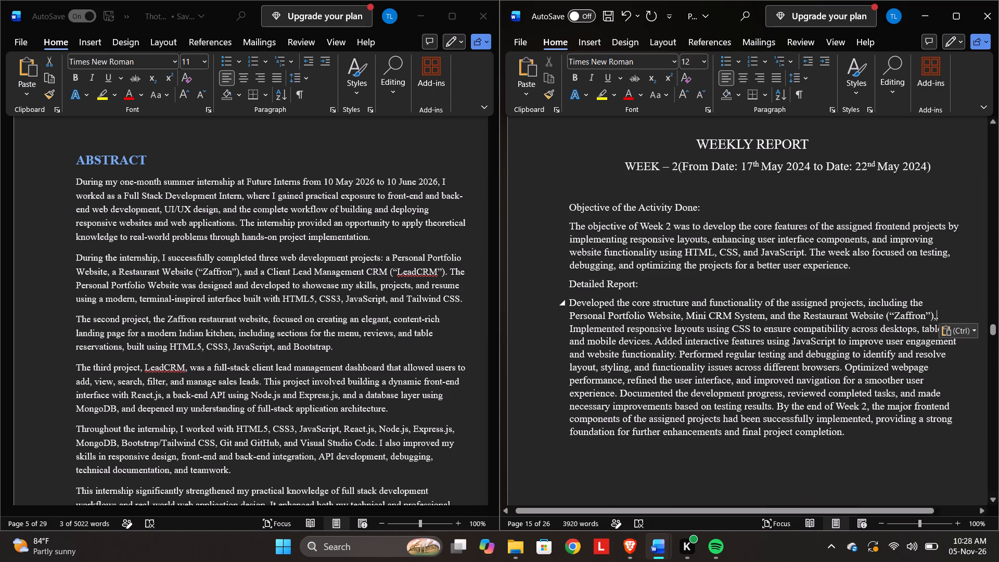
key(BackSpace)
click(799, 318)
key(BackSpace)
key(BackSpace)
key(BackSpace)
key(BackSpace)
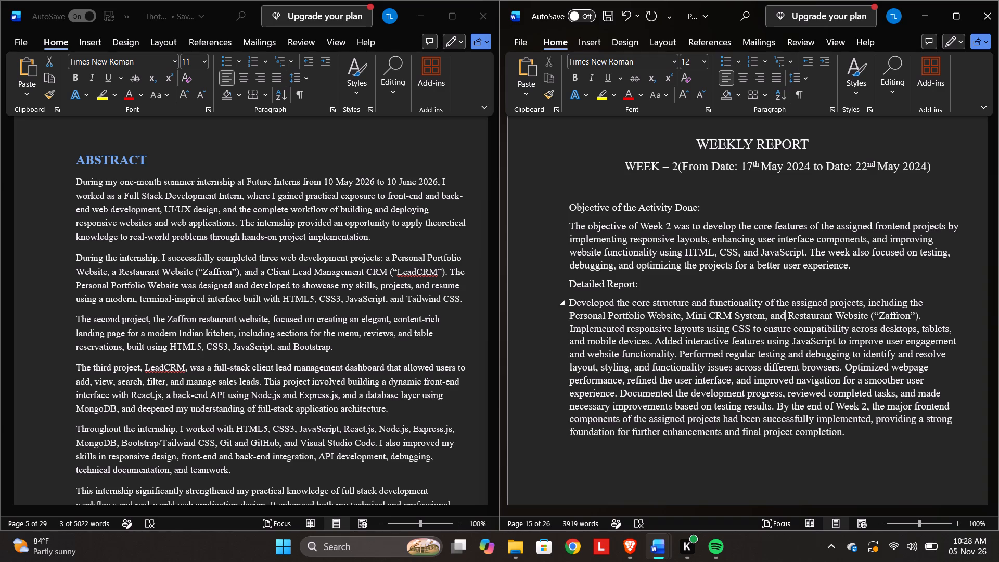
Review the Week 2 Weekly Report and the dates and activities in the Week-3 activity log.
scroll(799, 318, down, 3)
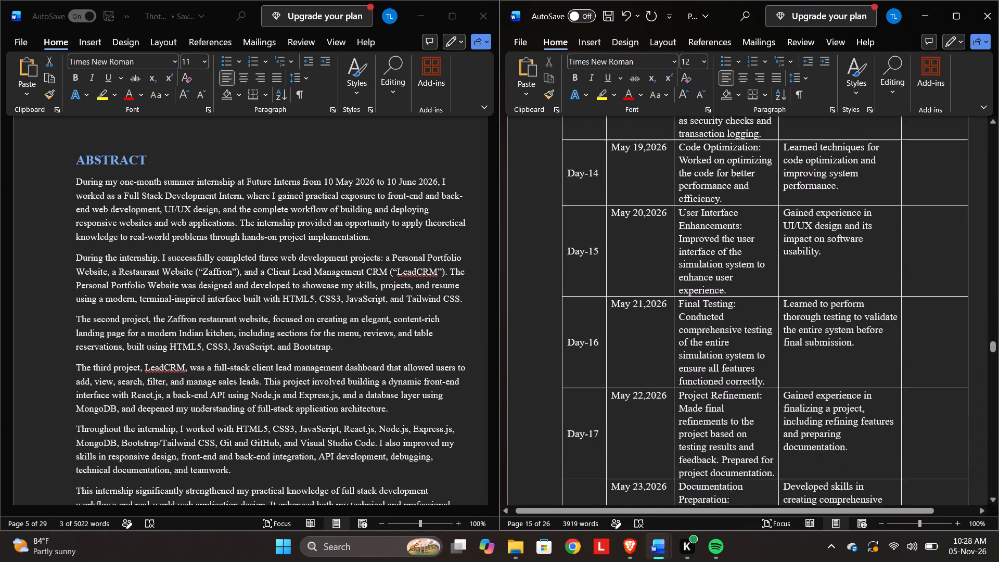
scroll(799, 318, up, 2)
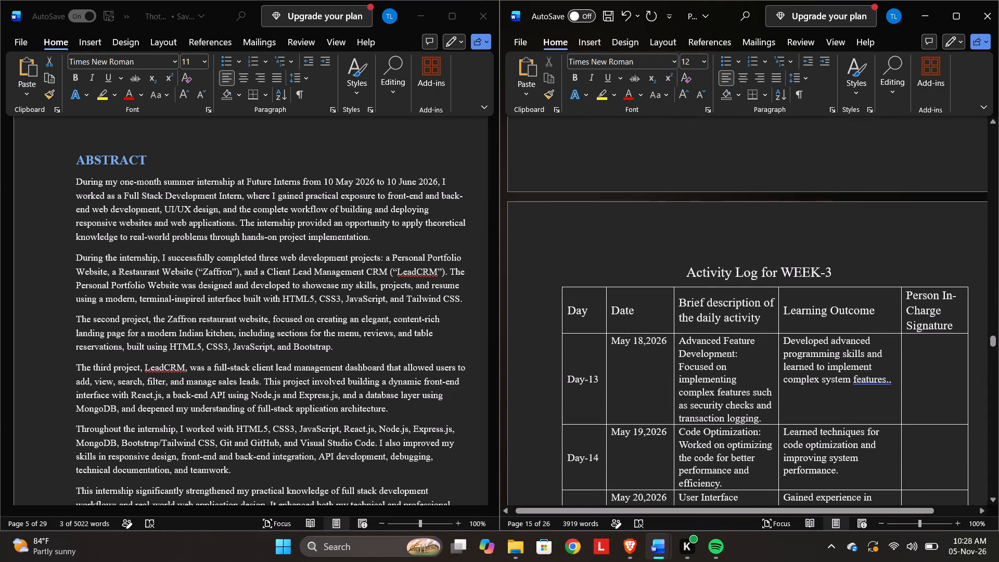
scroll(799, 318, up, 3)
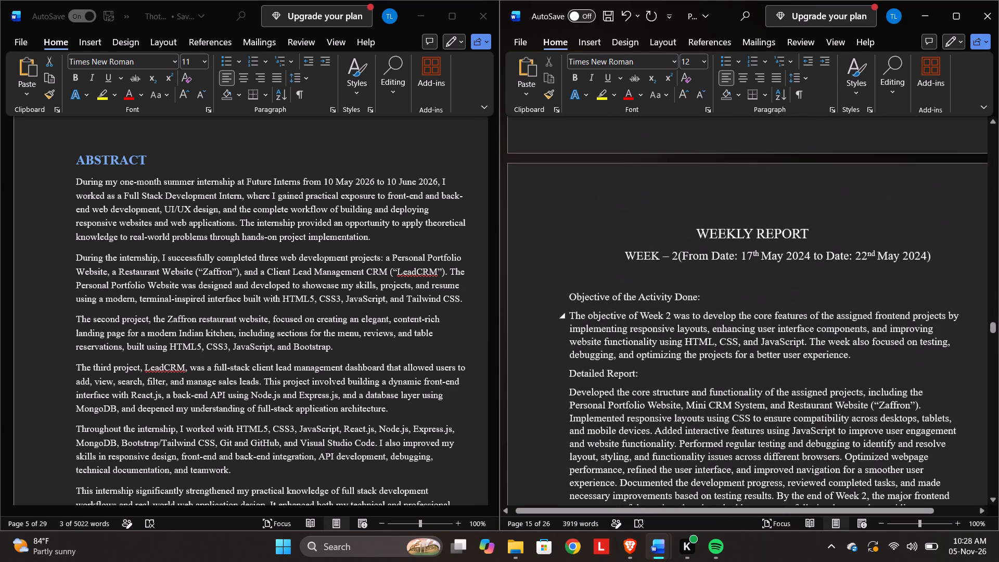
scroll(799, 318, up, 1)
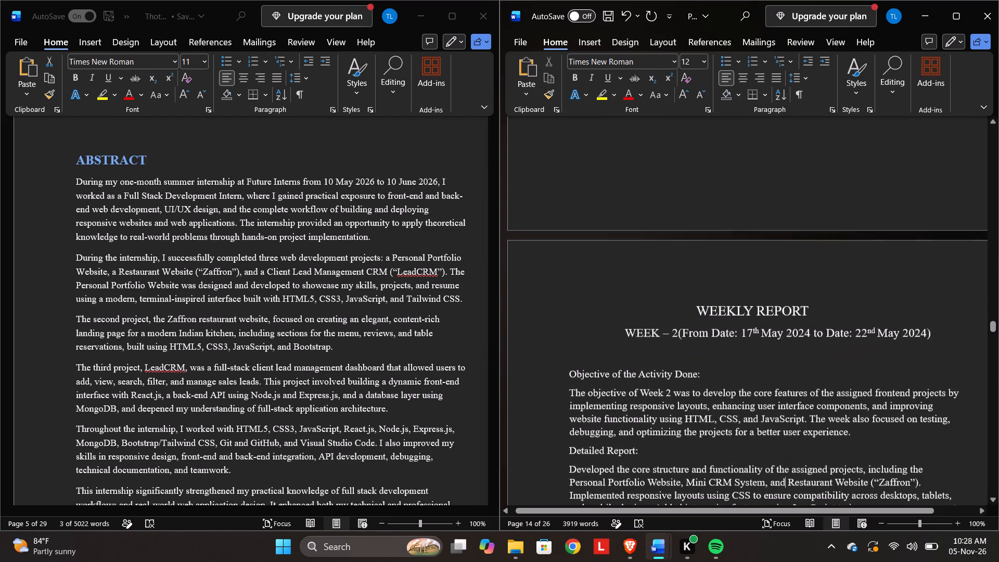
scroll(799, 318, down, 2)
scroll(799, 318, up, 2)
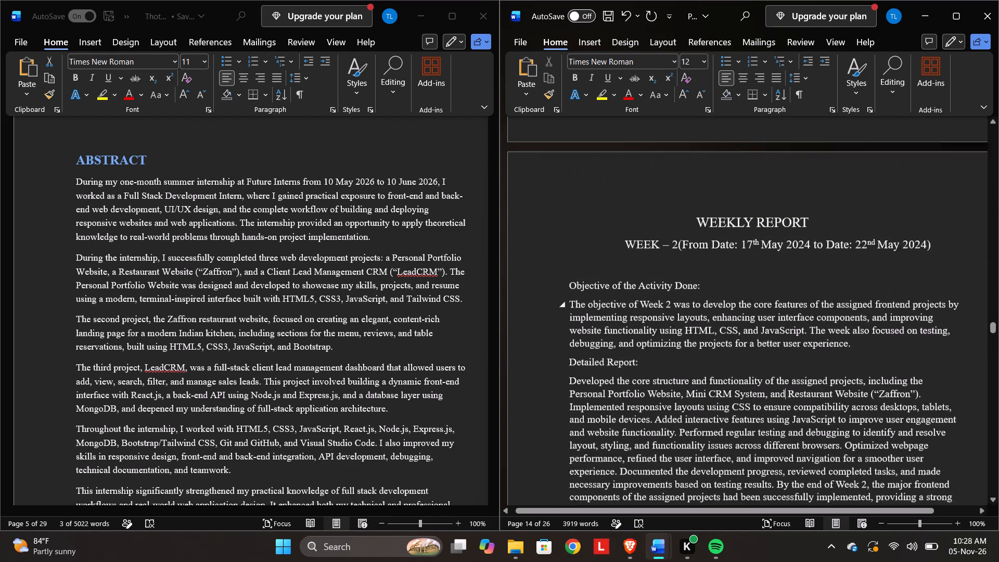
scroll(799, 318, up, 1)
scroll(799, 318, down, 1)
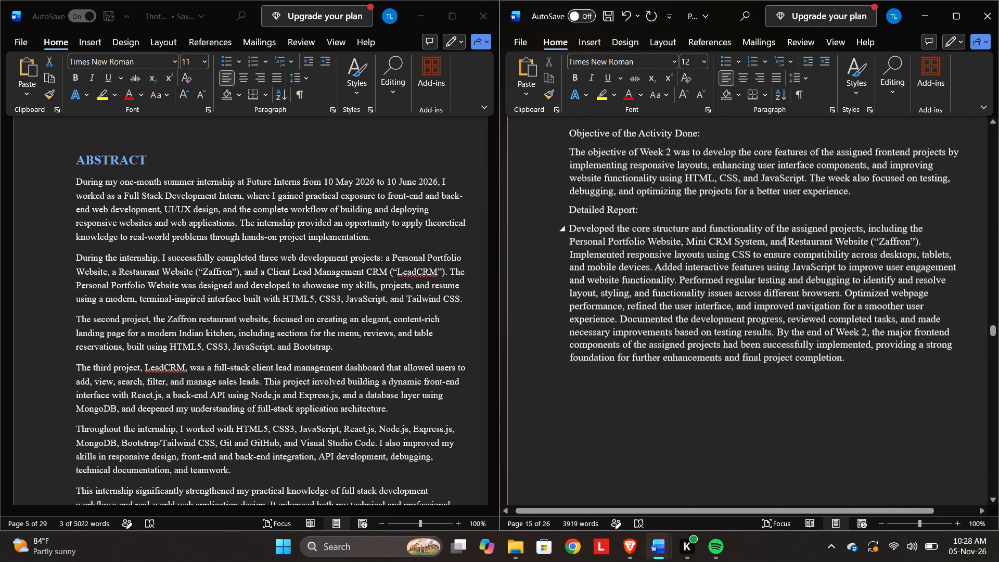
scroll(799, 318, down, 5)
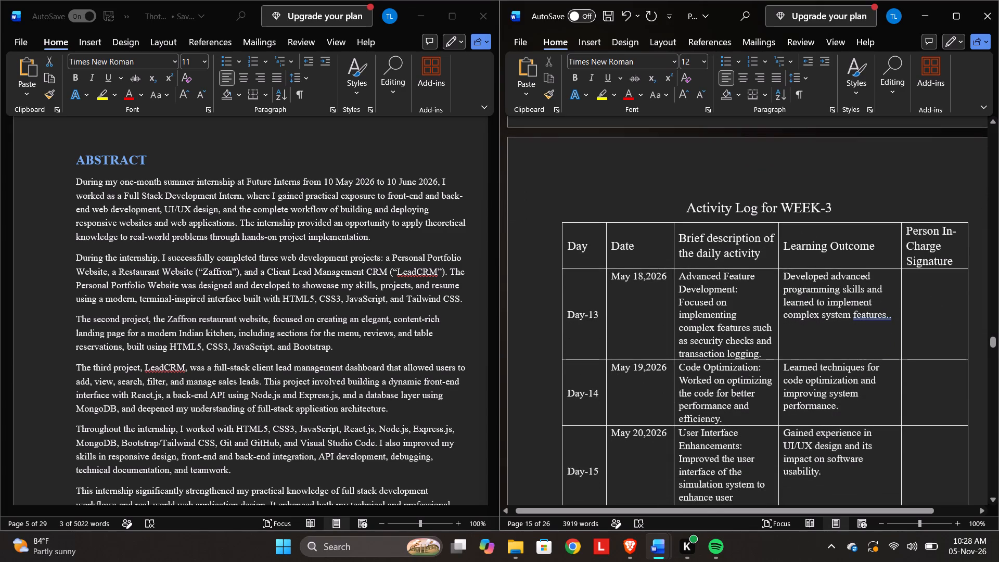
Compare the last dates of the Week 2 activity log and its Weekly Report heading with the Week-3 activity log dates.
scroll(799, 318, up, 3)
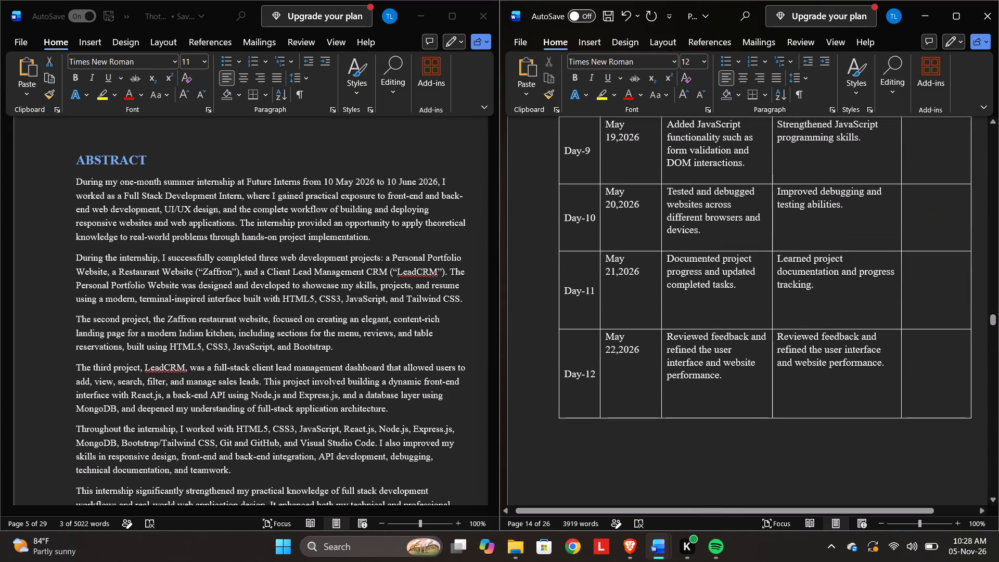
scroll(799, 318, down, 1)
scroll(799, 318, up, 2)
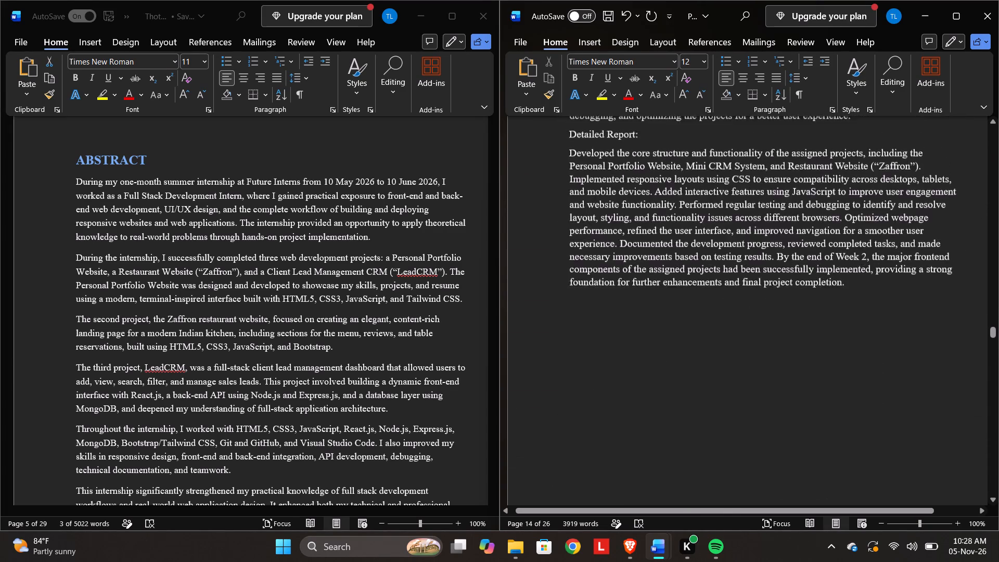
scroll(799, 318, up, 2)
scroll(799, 318, down, 1)
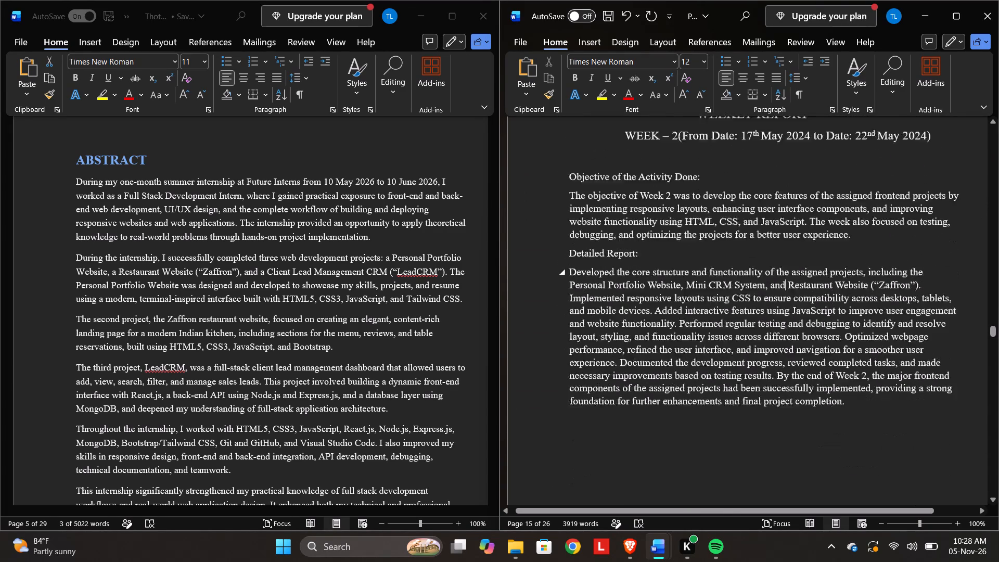
scroll(799, 318, down, 2)
scroll(799, 318, up, 1)
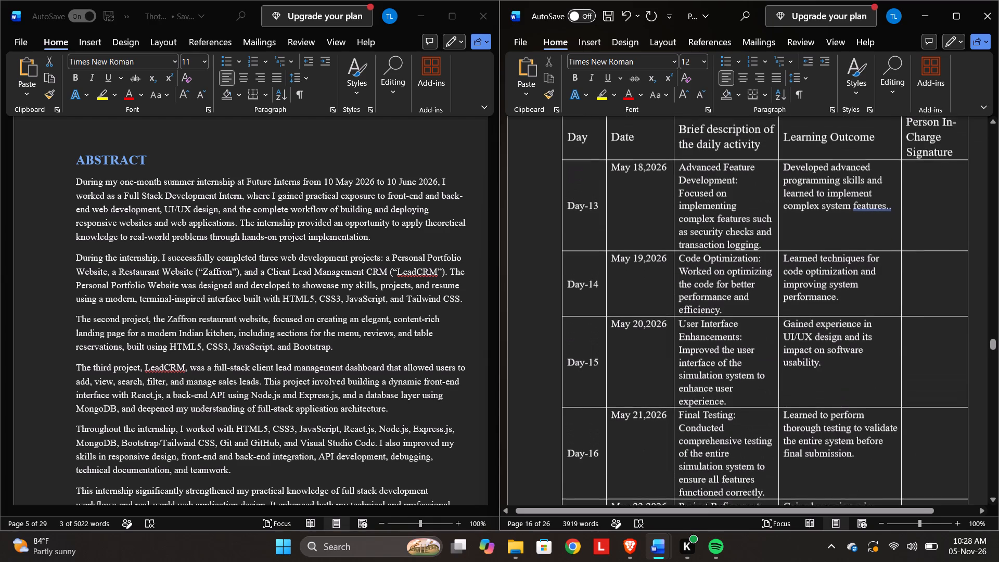
scroll(799, 318, up, 2)
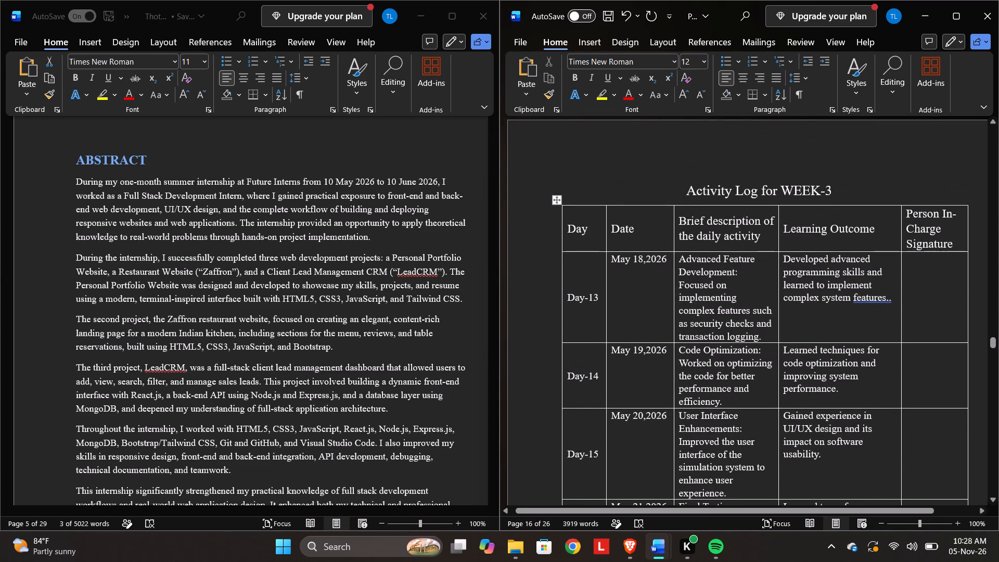
Check the Week 2 report dates and the Week-3 log, and set the Day-13 date to May 23,2026.
click(644, 261)
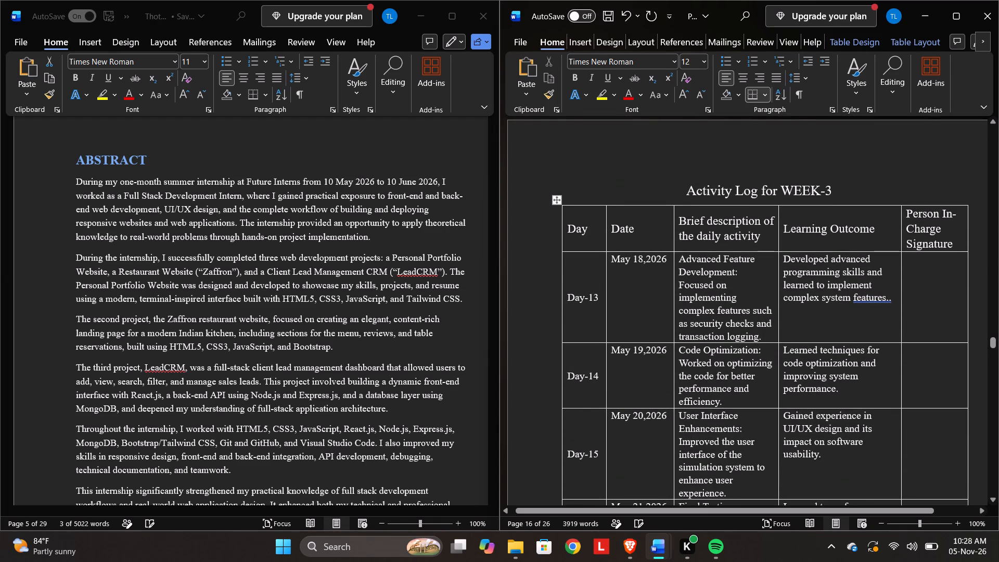
scroll(734, 261, up, 3)
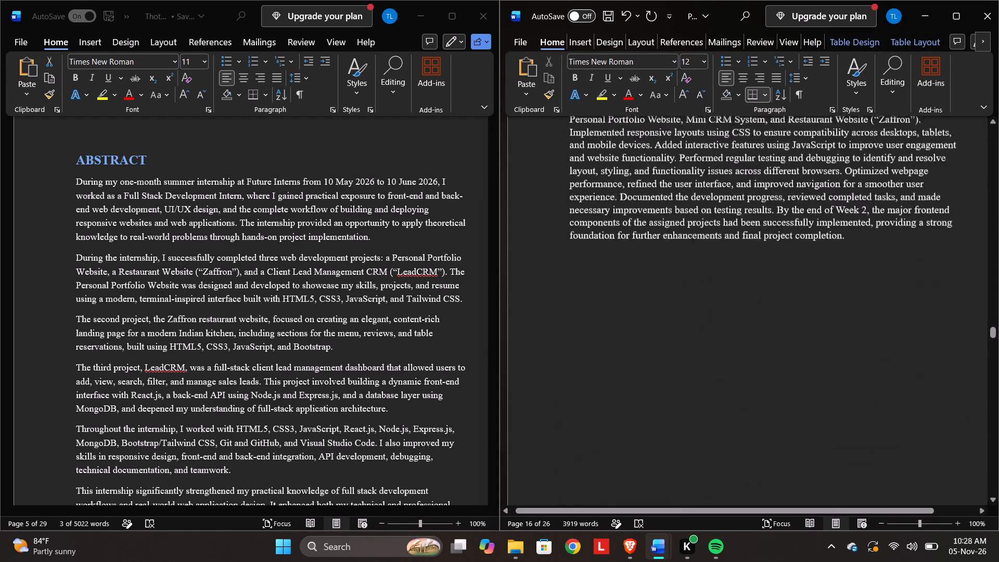
scroll(734, 261, up, 1)
scroll(734, 261, down, 1)
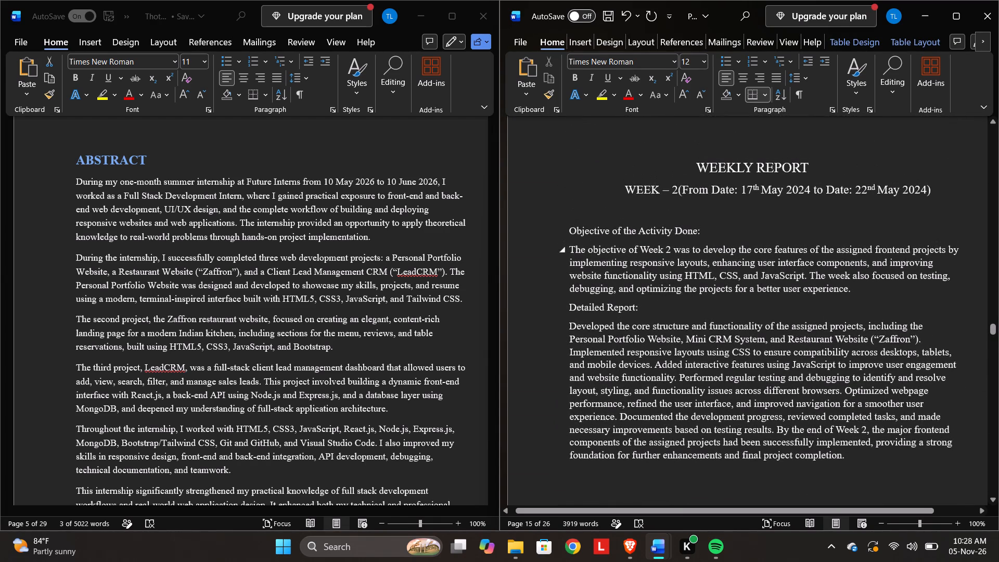
scroll(734, 261, down, 2)
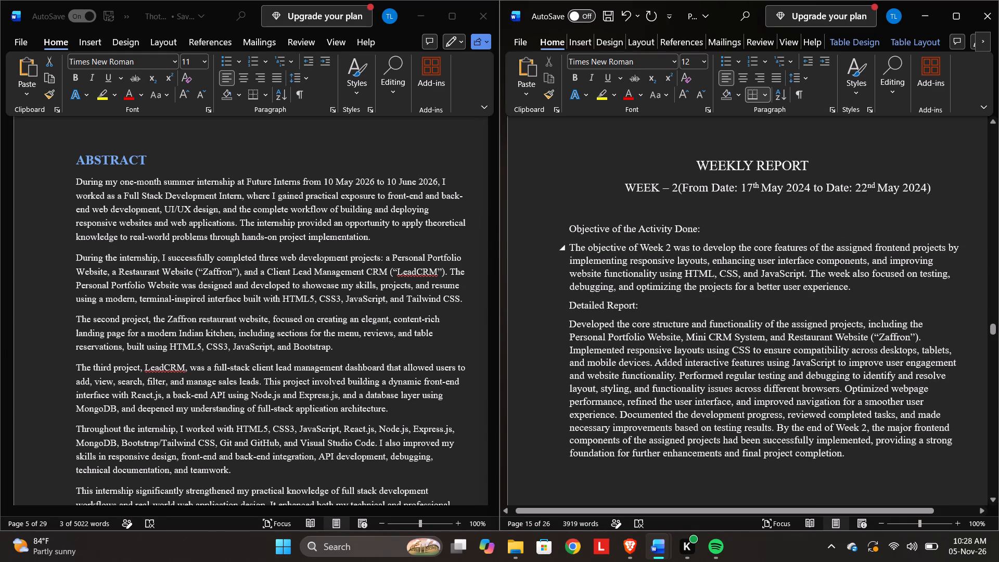
scroll(734, 261, down, 3)
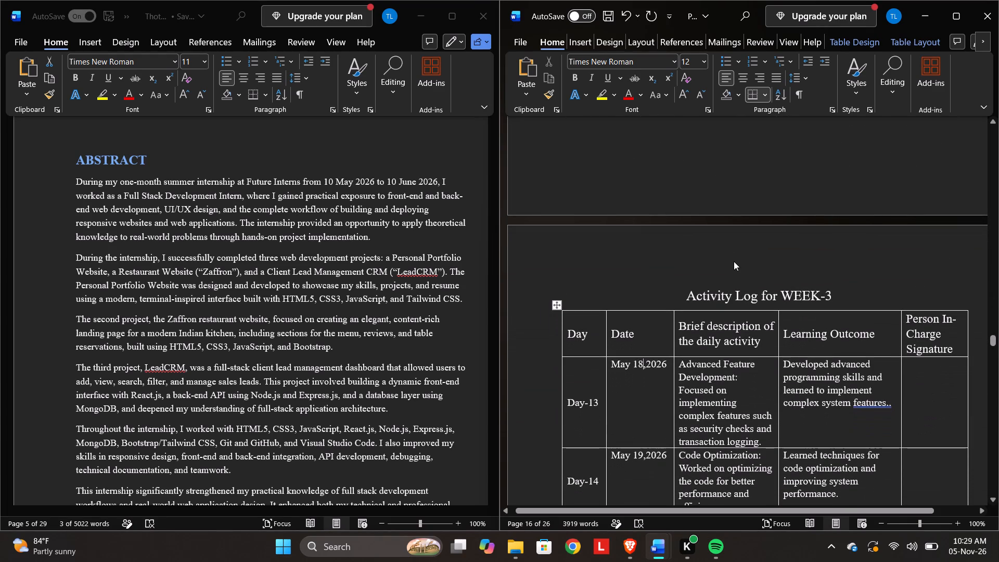
scroll(734, 261, up, 3)
scroll(734, 261, down, 1)
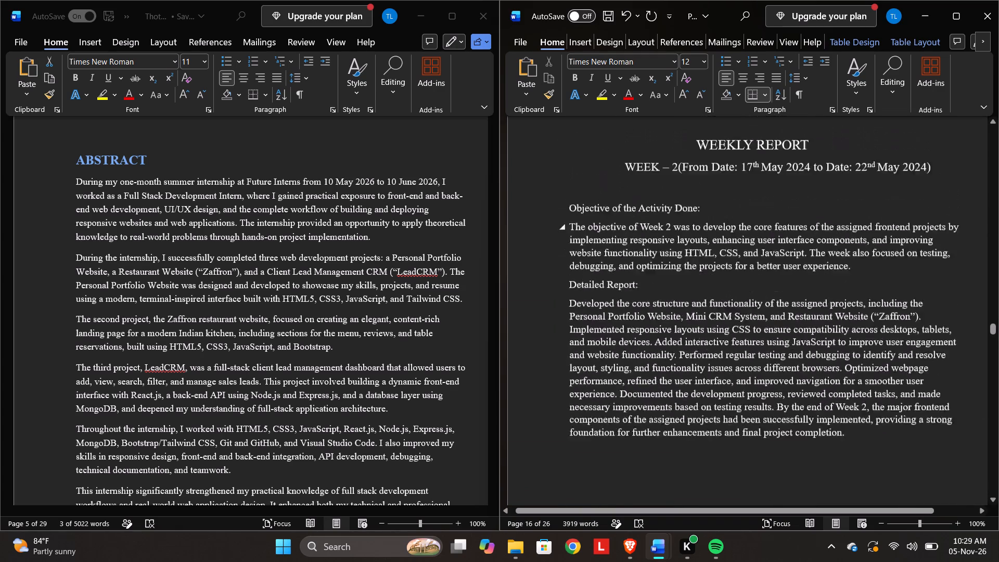
scroll(734, 261, down, 8)
scroll(734, 261, up, 2)
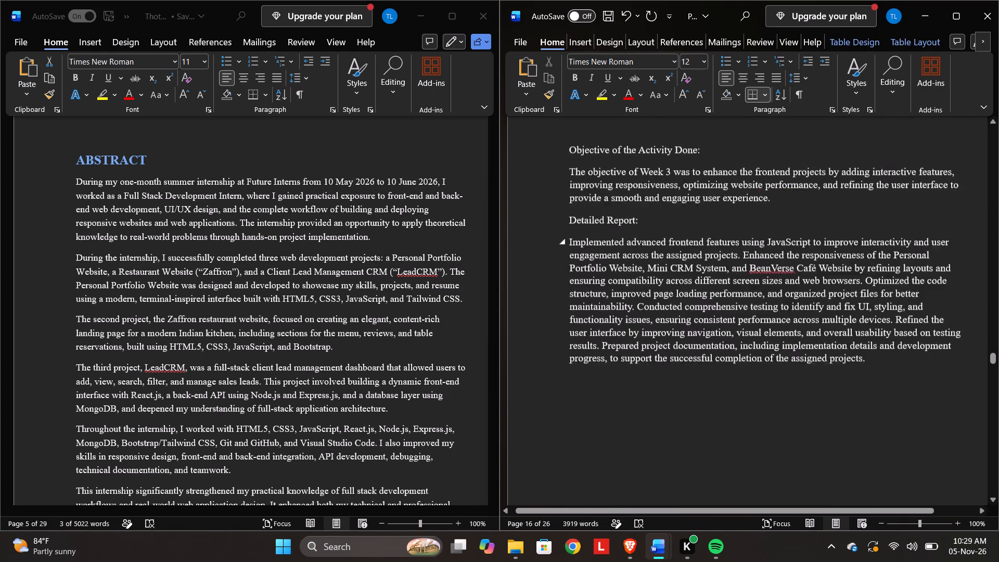
scroll(734, 261, up, 3)
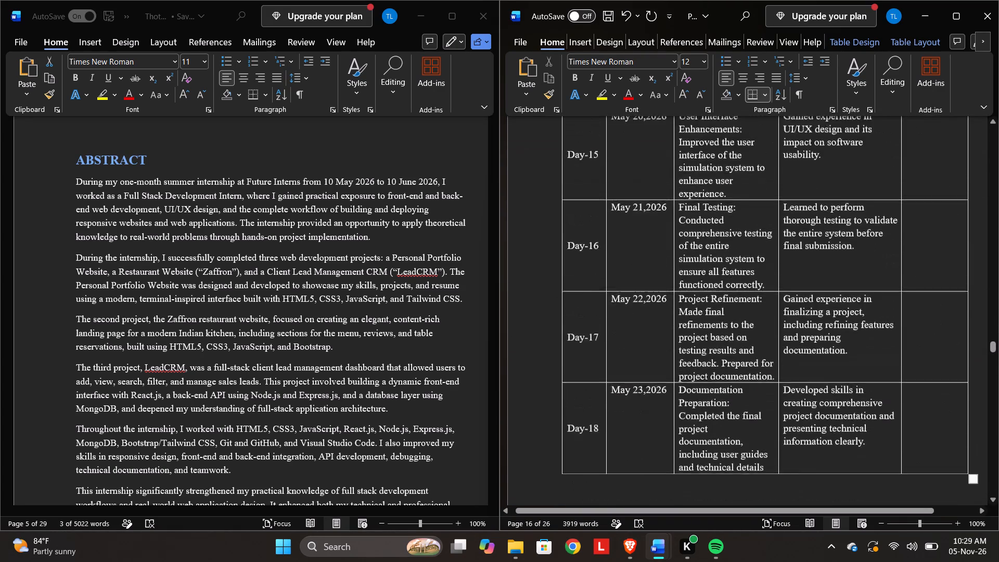
scroll(734, 261, up, 1)
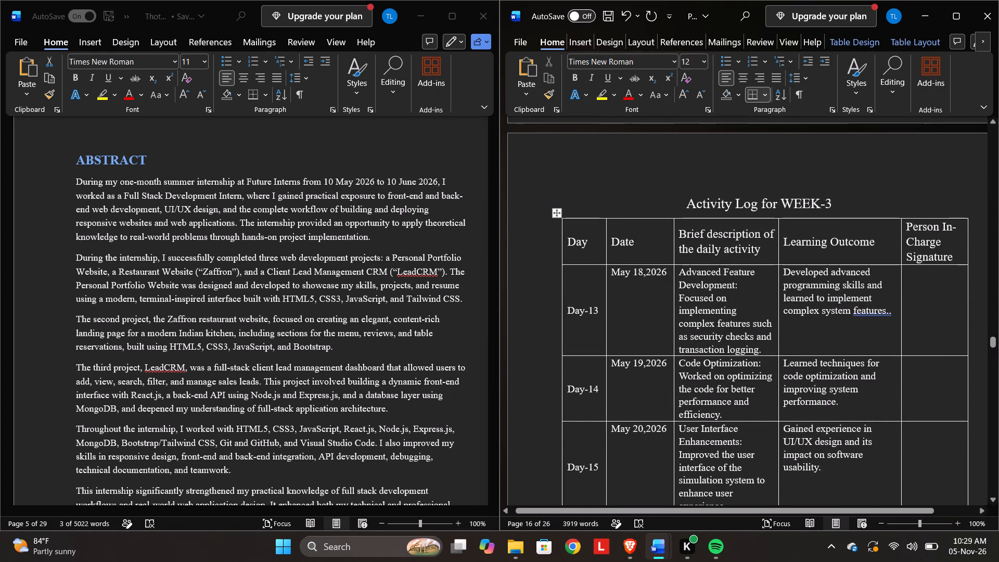
key(BackSpace)
key(BackSpace)
text(23)
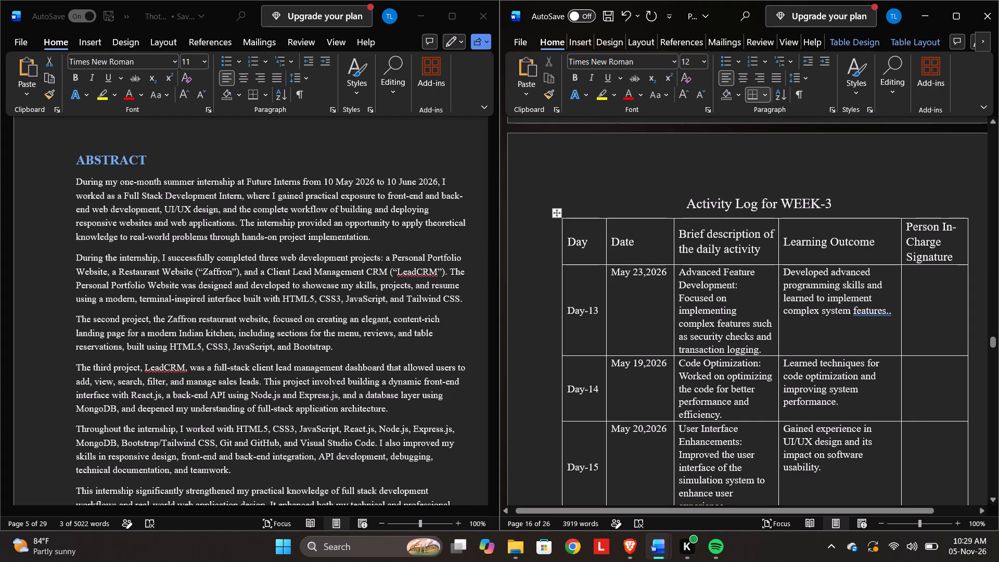
Set the Day-14 date to May 24,2026 and the Day-15 date to May 25,2026 in the Week-3 activity log.
click(641, 366)
key(BackSpace)
key(BackSpace)
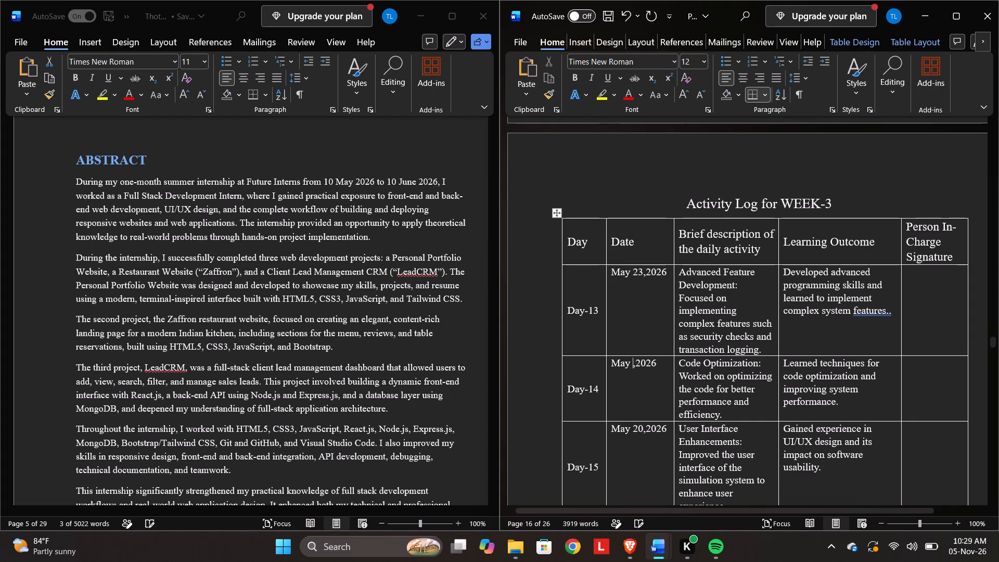
text(24)
scroll(641, 366, down, 1)
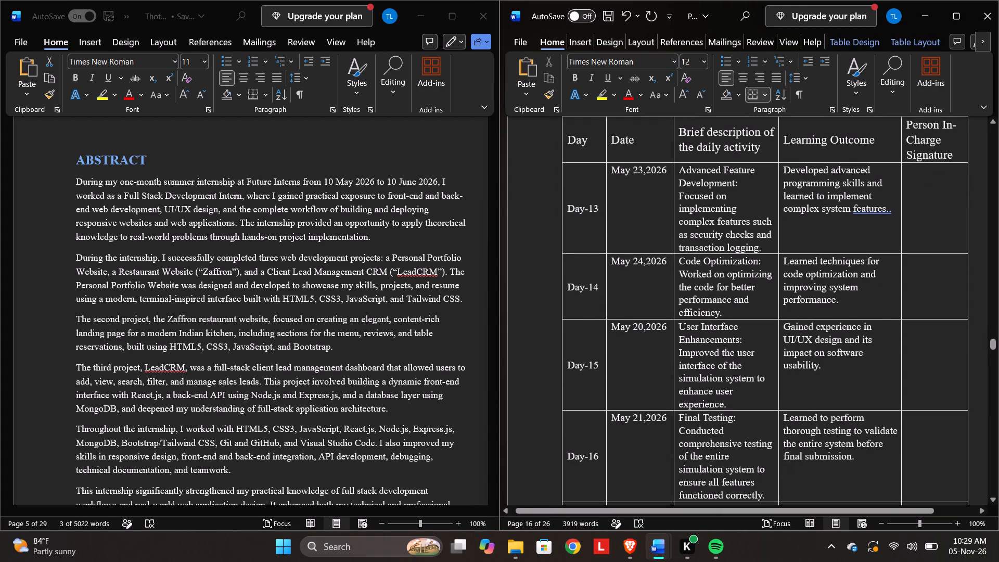
click(643, 331)
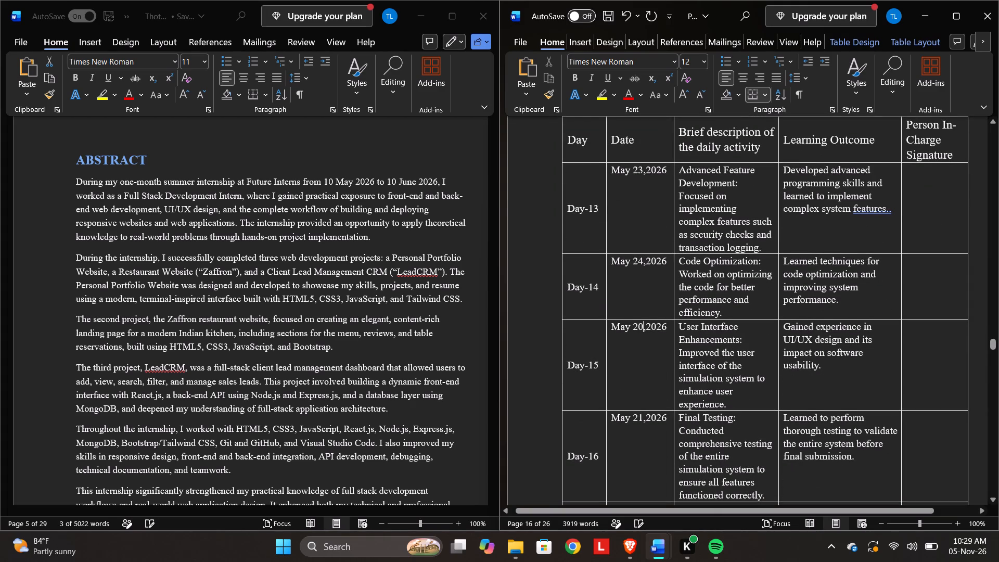
key(BackSpace)
key(5)
Set the Day-16 date to May 26,2026 and the Day-17 date to May 27,2026 in the Week-3 activity log.
scroll(643, 331, down, 1)
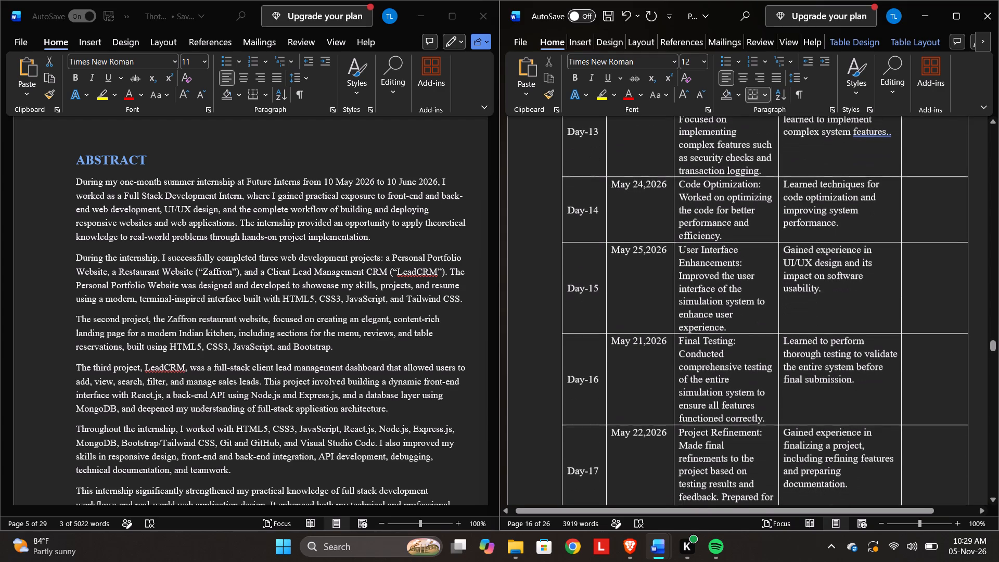
click(641, 345)
key(BackSpace)
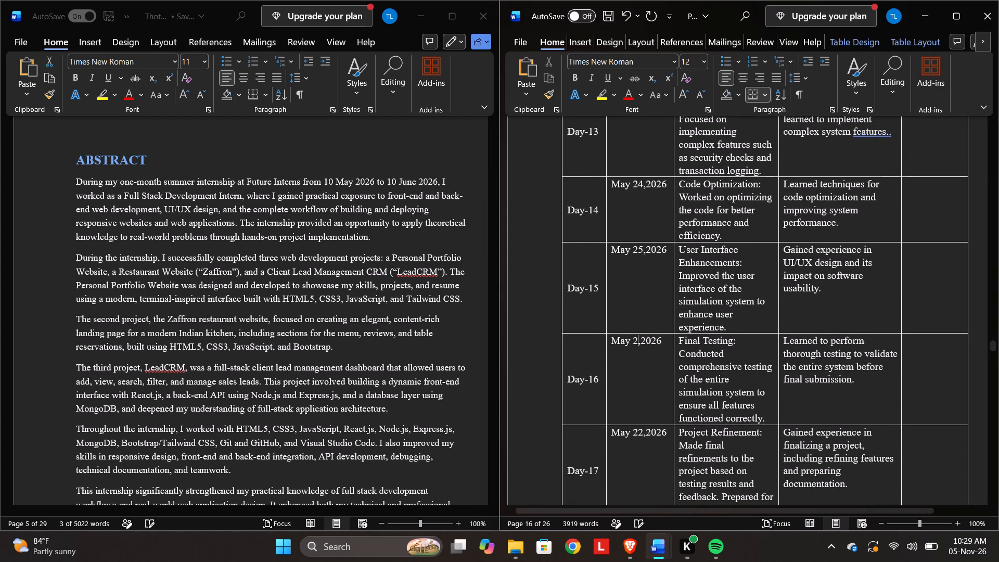
key(6)
scroll(641, 345, down, 1)
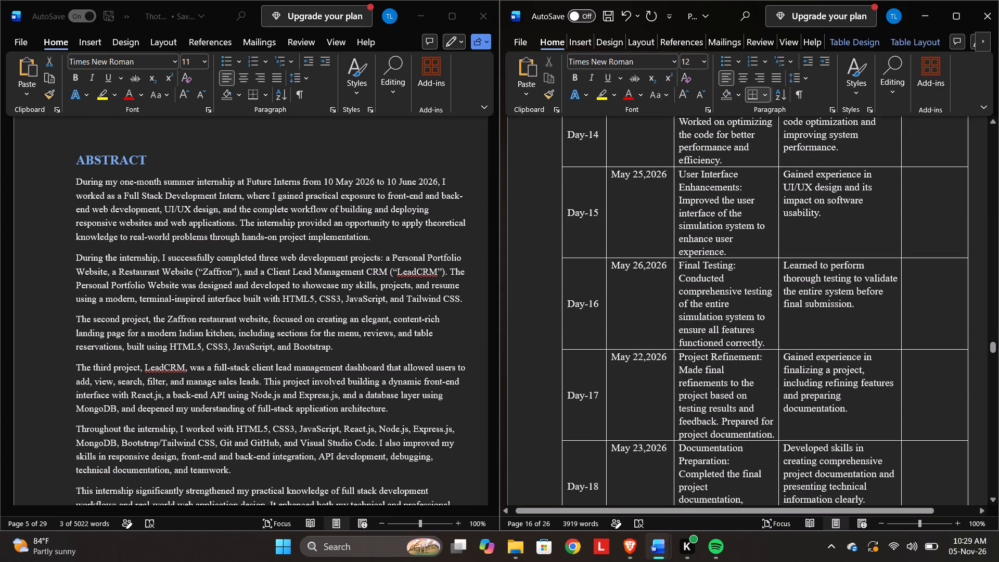
click(641, 360)
key(BackSpace)
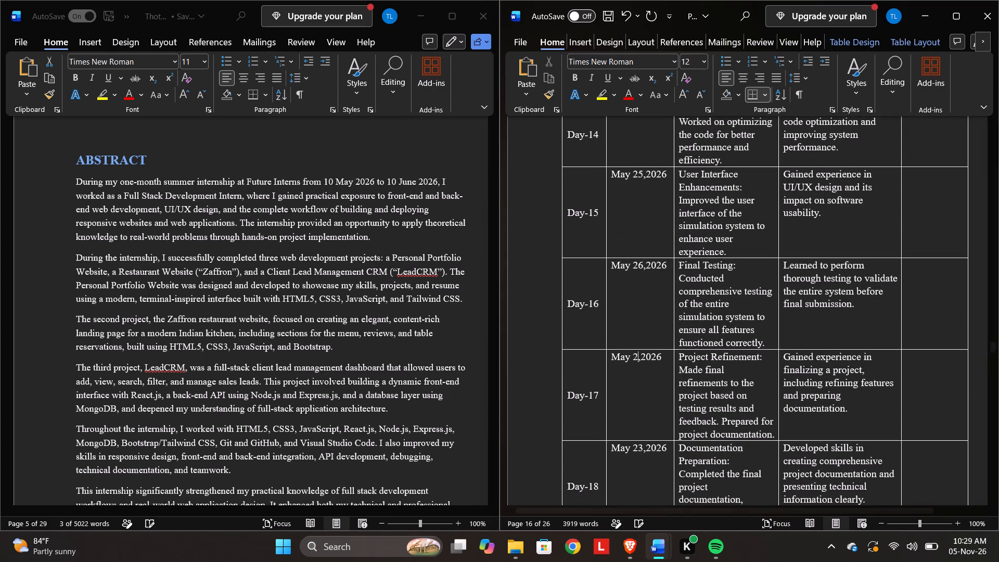
key(7)
Set the Day-18 date in the Week-3 activity log to May 28,2026.
scroll(641, 360, down, 1)
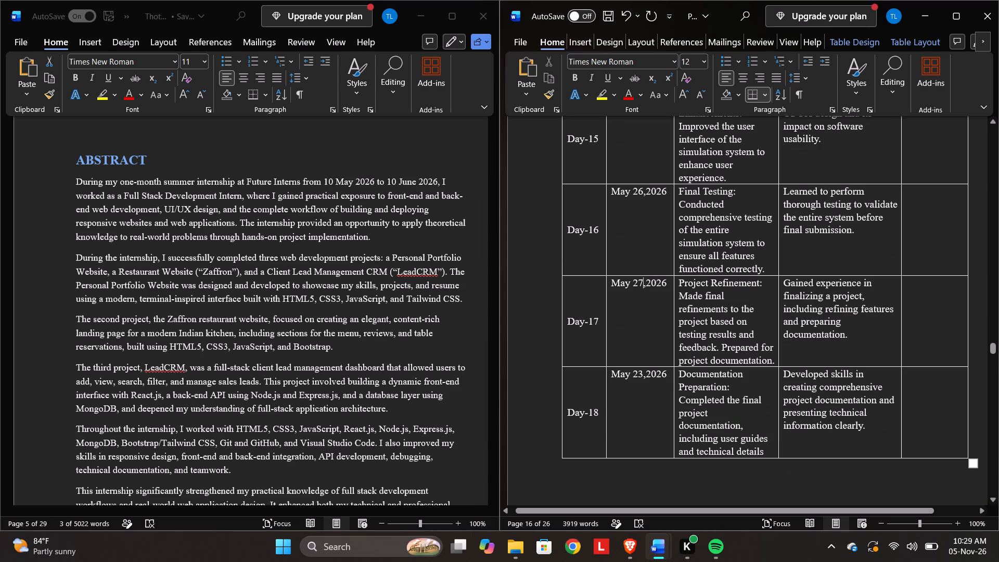
click(645, 376)
key(Left)
key(Left)
key(Right)
key(BackSpace)
key(8)
Set the To Date day in the WEEK – 3 Weekly Report heading to 28th, keeping "th" as superscript.
scroll(728, 356, down, 1)
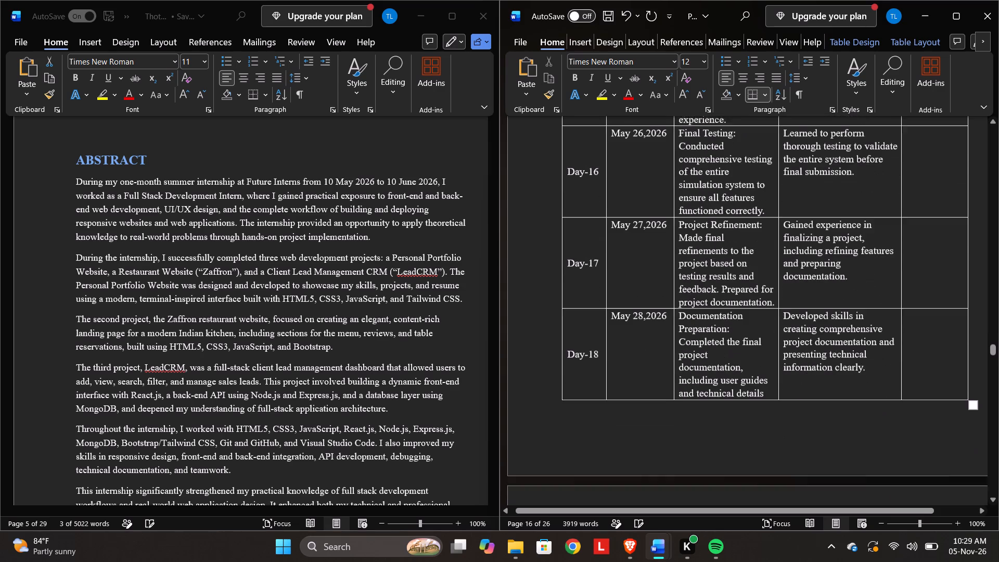
scroll(728, 356, down, 2)
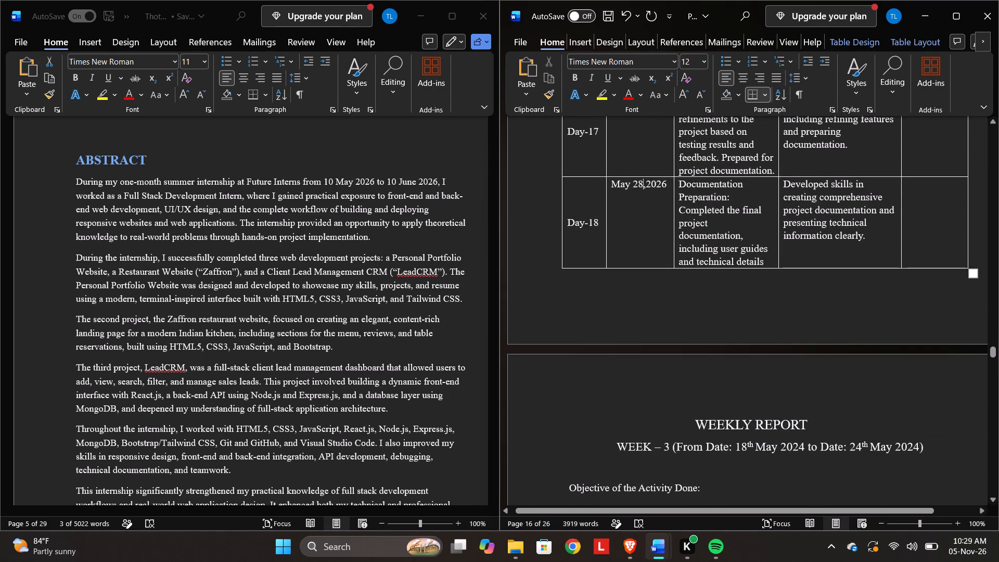
scroll(733, 334, down, 2)
scroll(733, 331, up, 2)
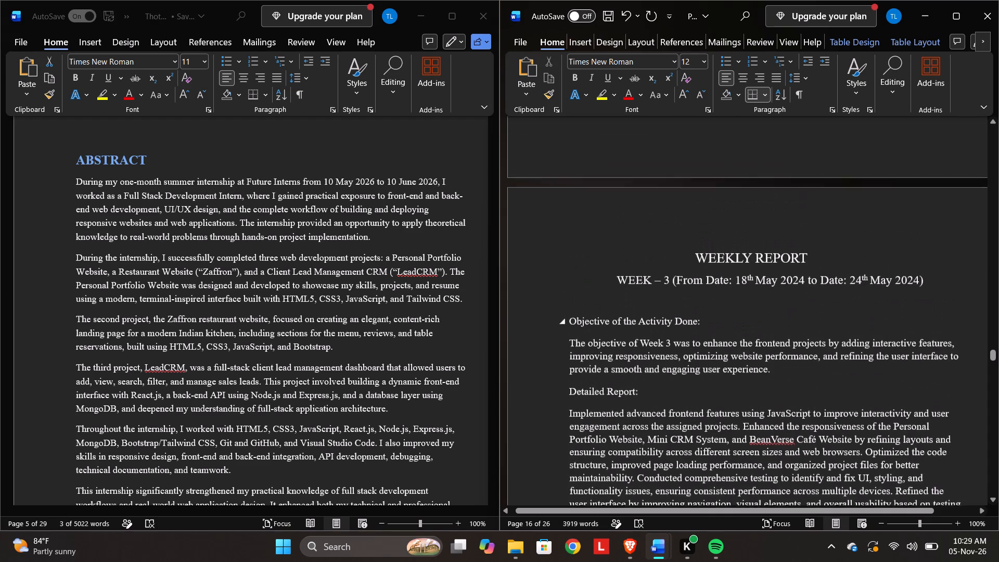
scroll(733, 331, up, 1)
click(863, 301)
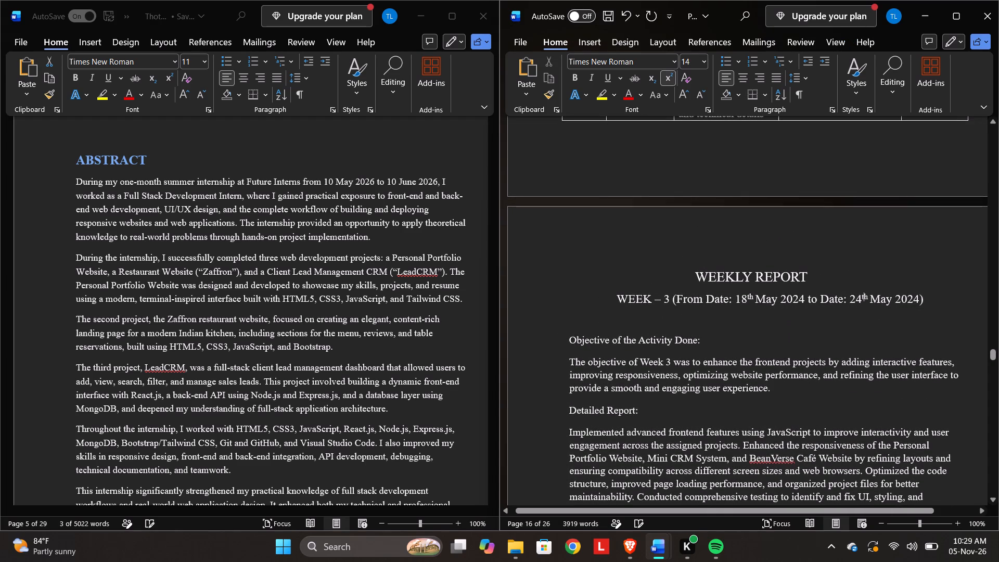
key(BackSpace)
key(BackSpace)
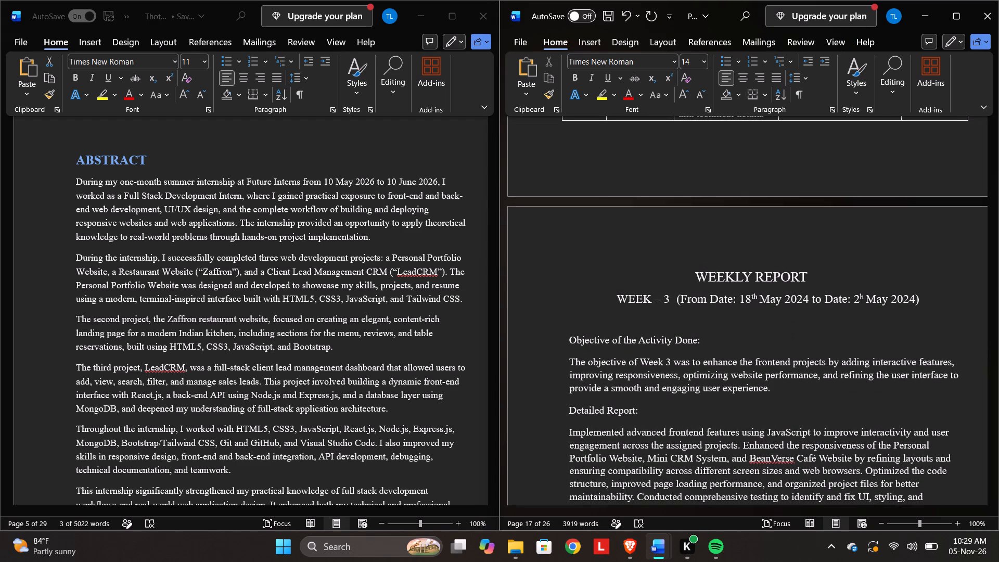
key(8)
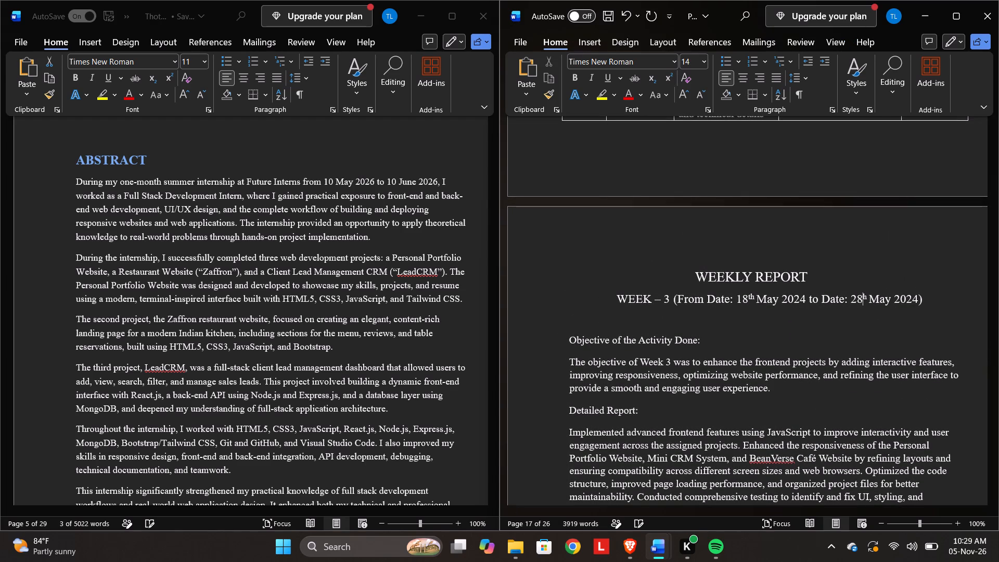
key(t)
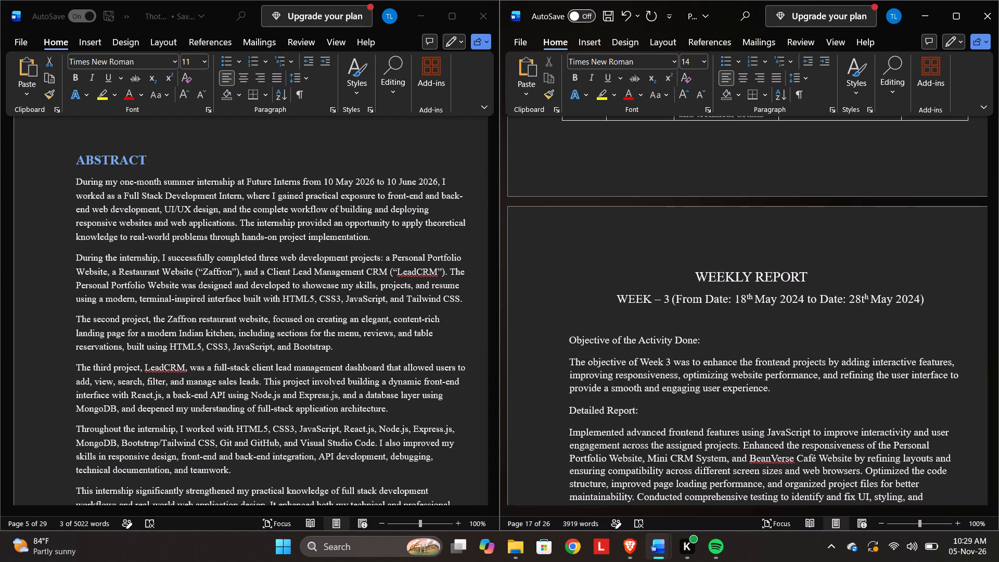
key(BackSpace)
key(Right)
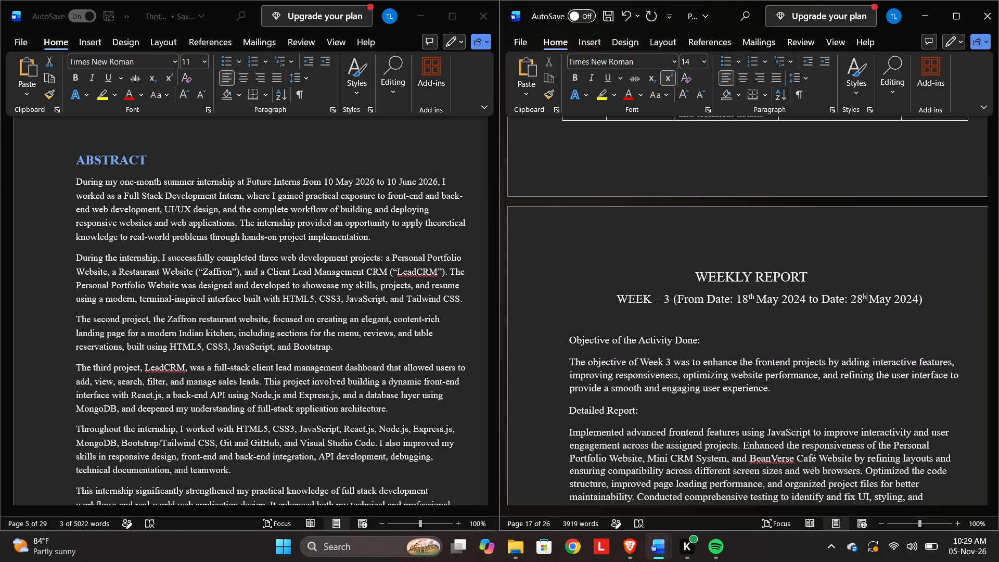
key(BackSpace)
text(th)
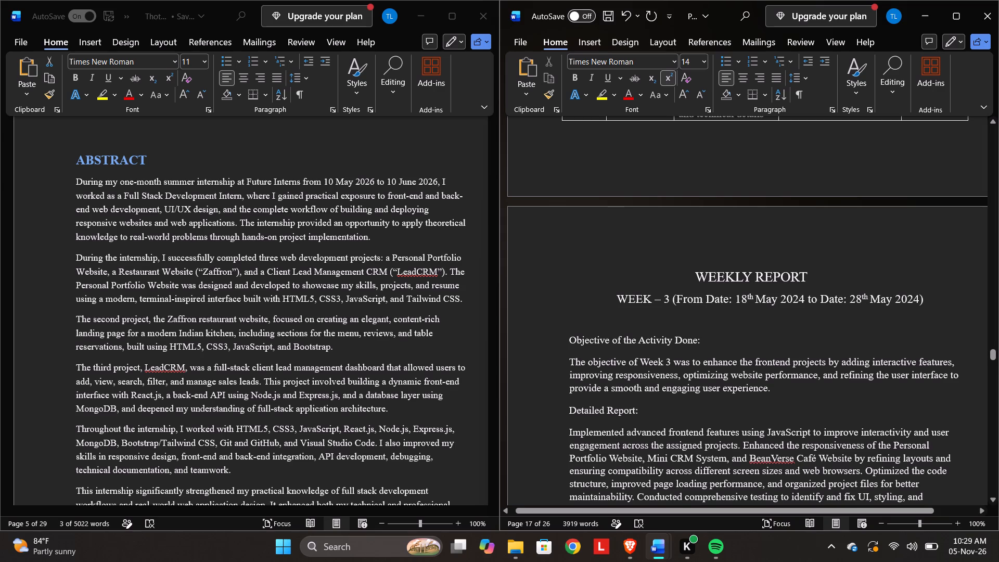
Check the dates in the Week-3 activity log and the text of the Week 3 Weekly Report.
scroll(743, 295, up, 4)
scroll(743, 295, down, 1)
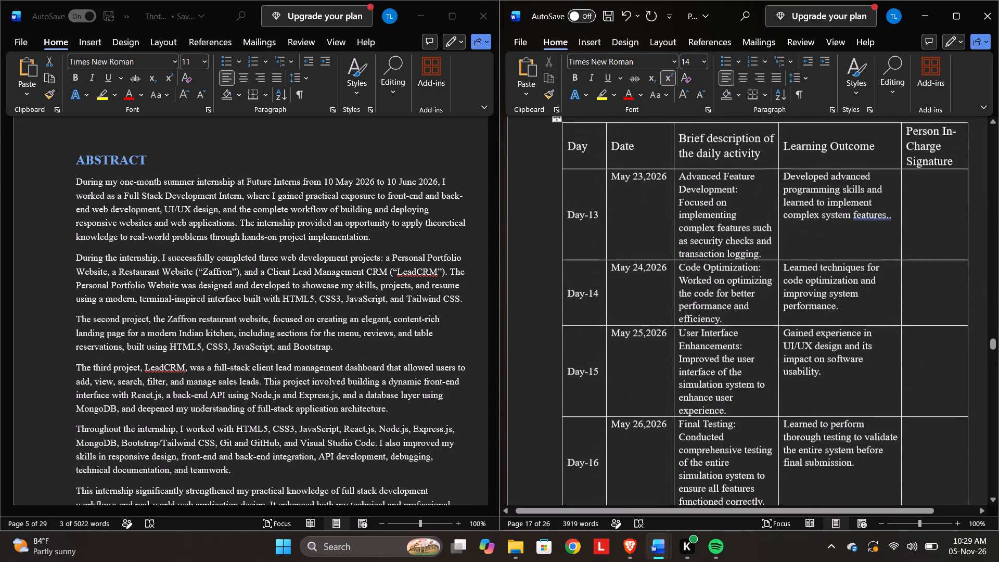
scroll(743, 295, down, 2)
scroll(743, 295, up, 1)
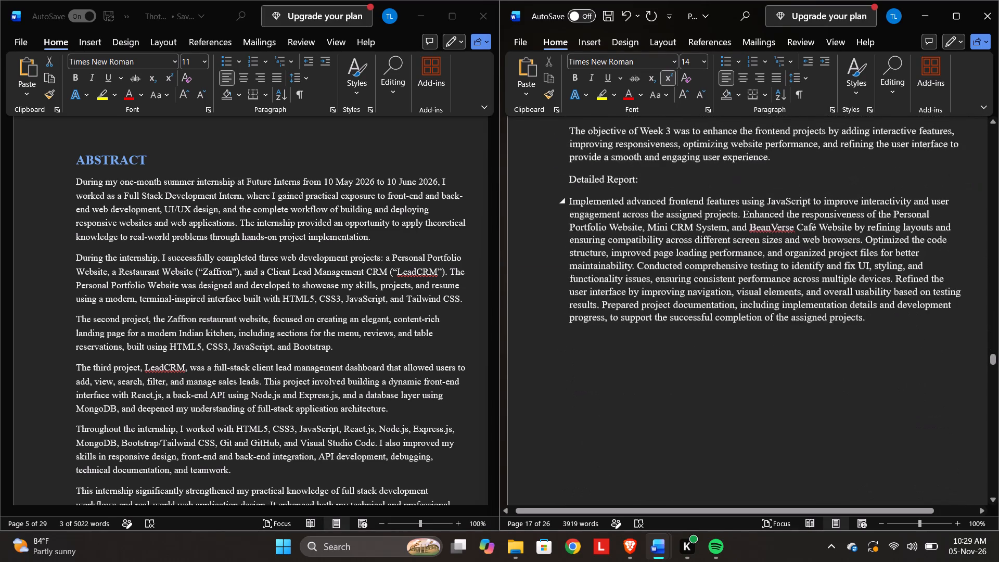
Set the From Date day in the WEEK – 3 Weekly Report heading to 23rd, with "rd" as superscript.
scroll(743, 295, up, 1)
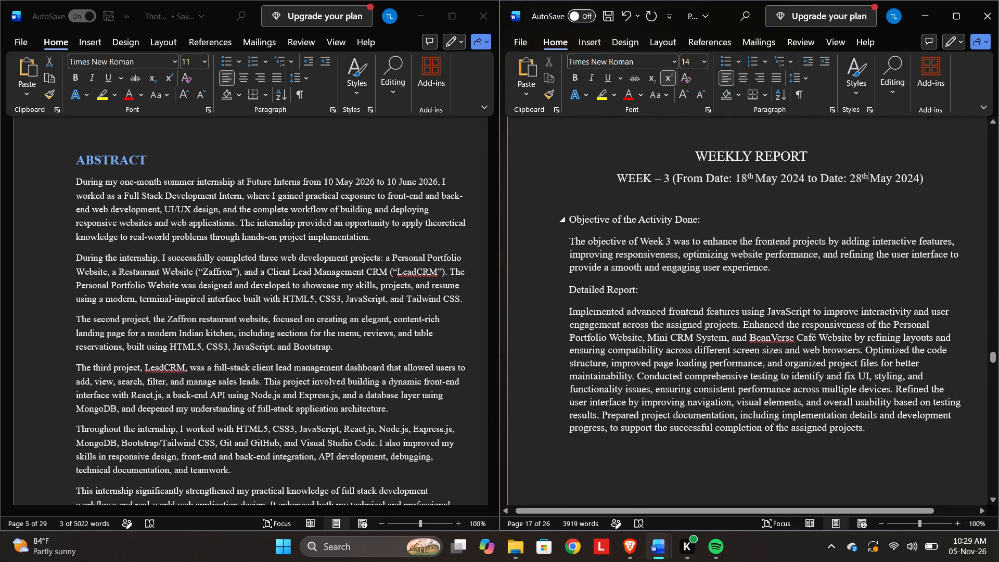
click(749, 184)
key(Left)
key(BackSpace)
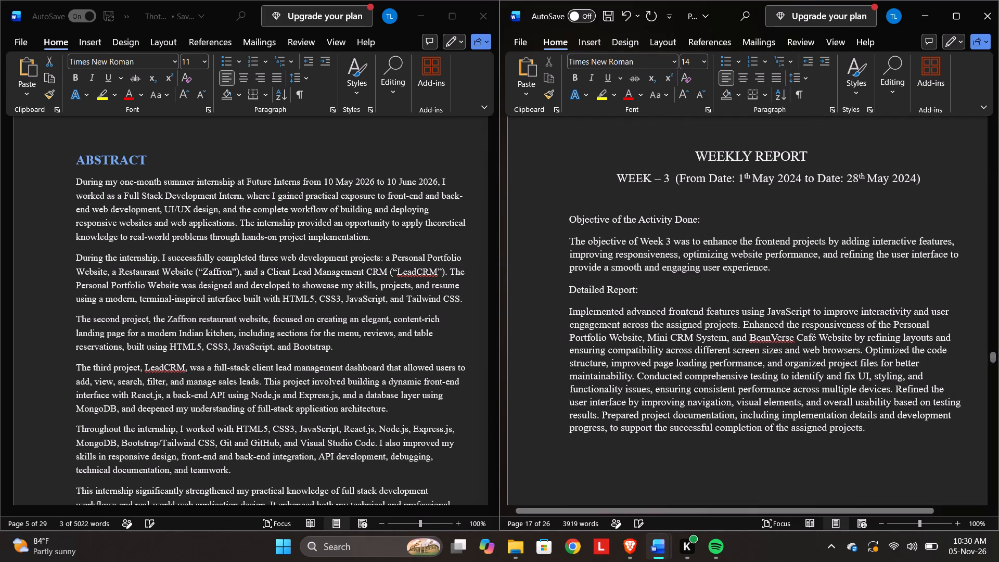
key(BackSpace)
text(23)
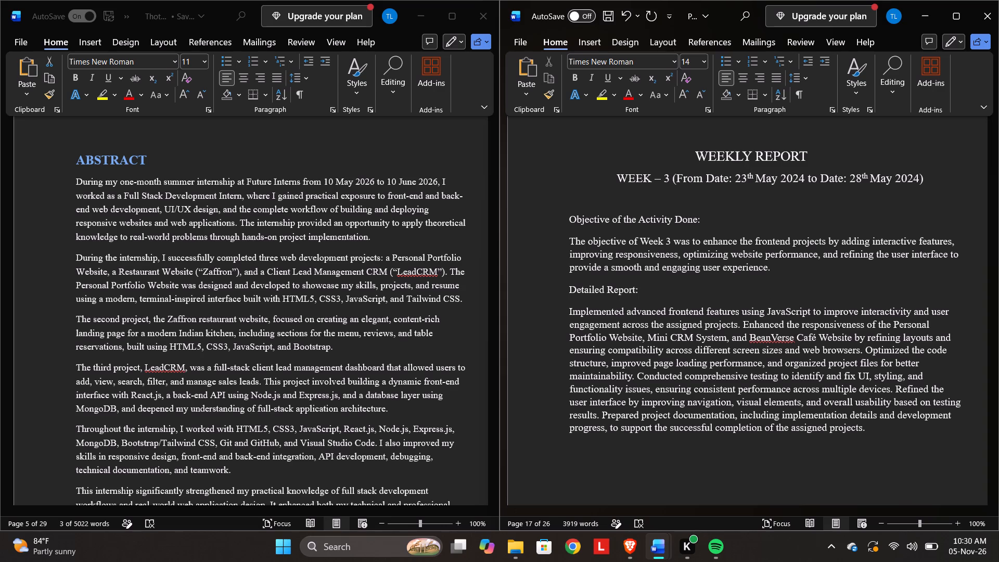
key(Right)
key(Right)
key(BackSpace)
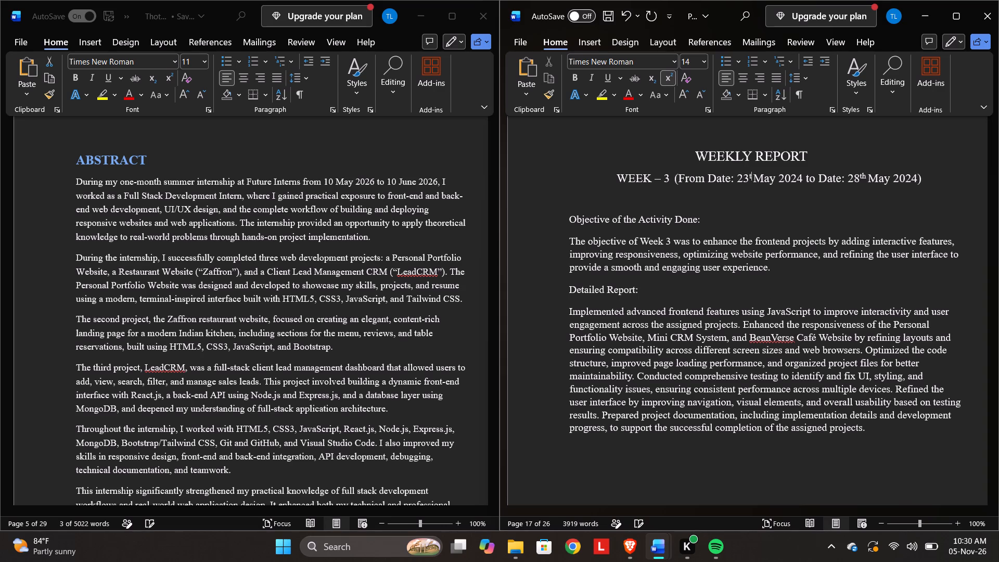
key(BackSpace)
text(rd)
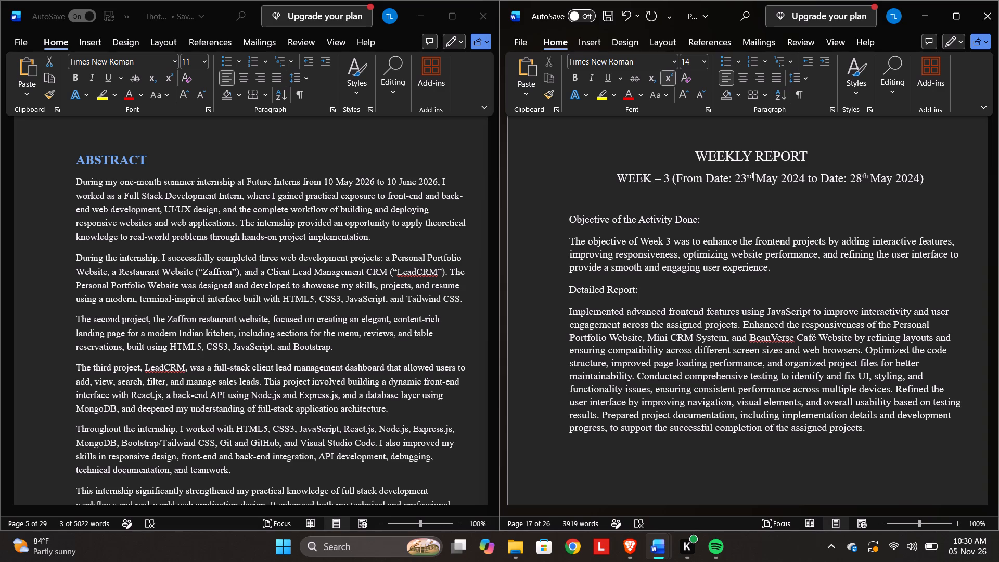
Replace "BeanVerse Café Website" in the Week 3 Detailed Report with "Restaurant Website (“Zaffron”),", without a preceding "the".
scroll(792, 179, down, 1)
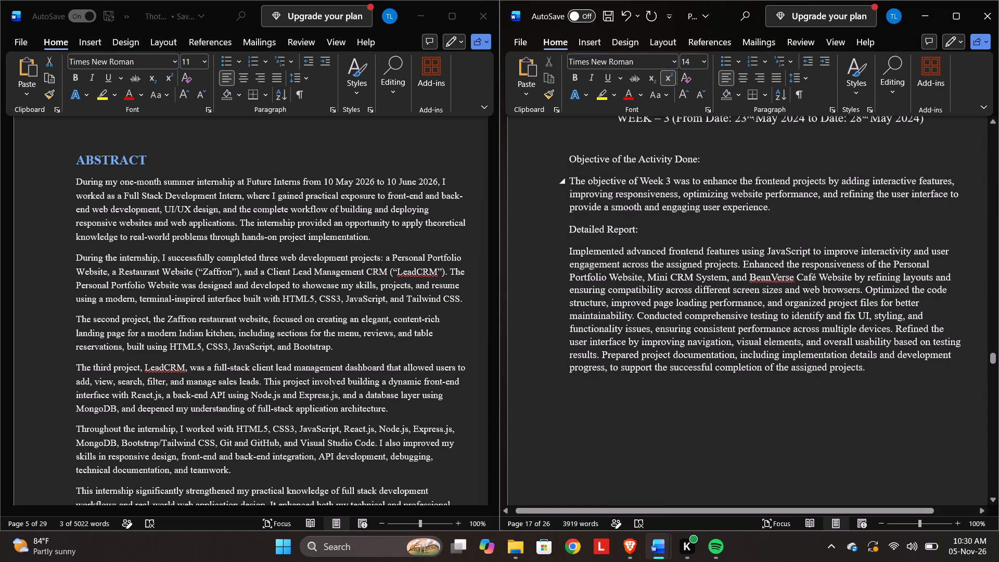
drag(750, 279, 837, 279)
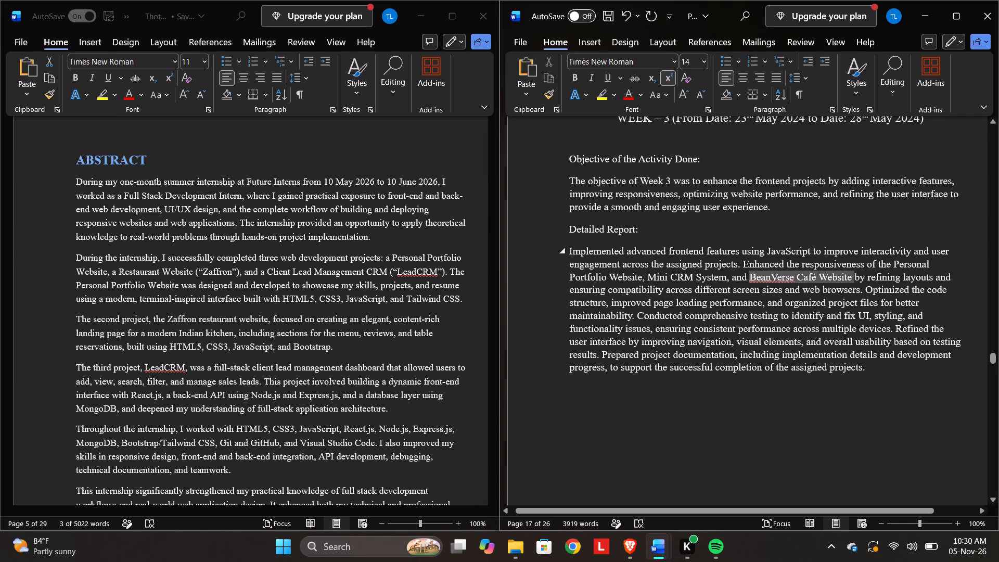
drag(837, 279, 844, 279)
key(ctrl+v)
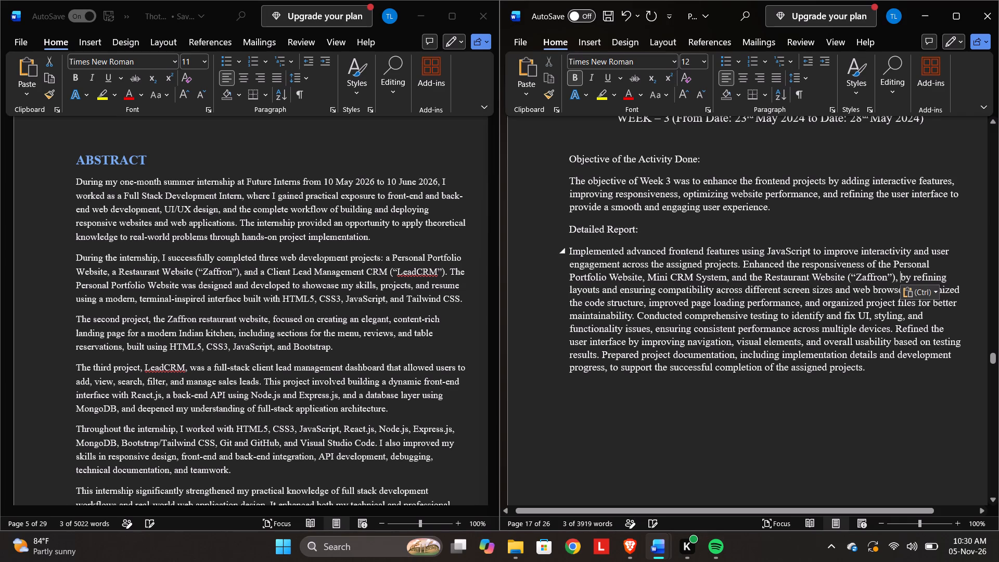
click(765, 278)
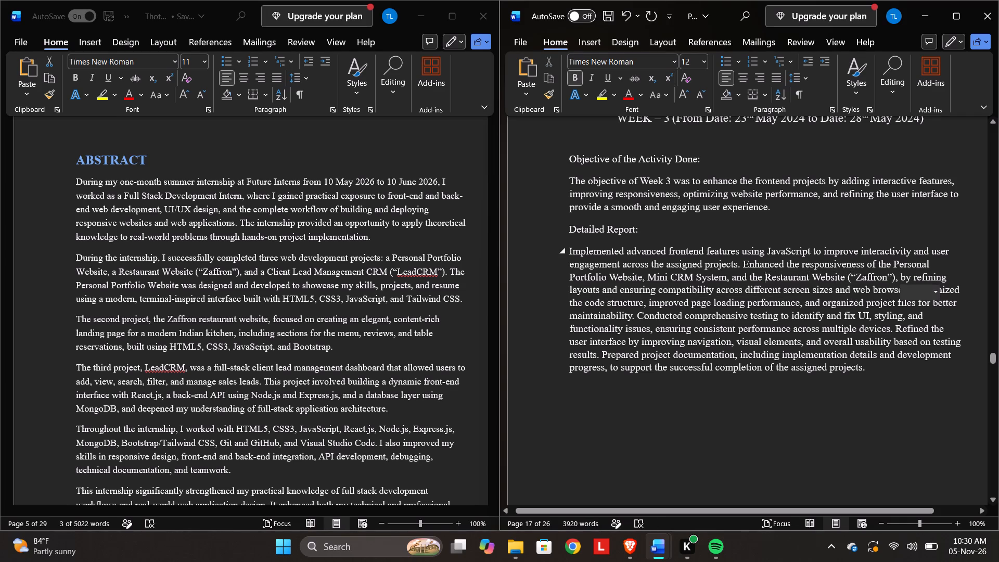
key(BackSpace)
key(BackSpace)
key(BackSpace)
key(BackSpace)
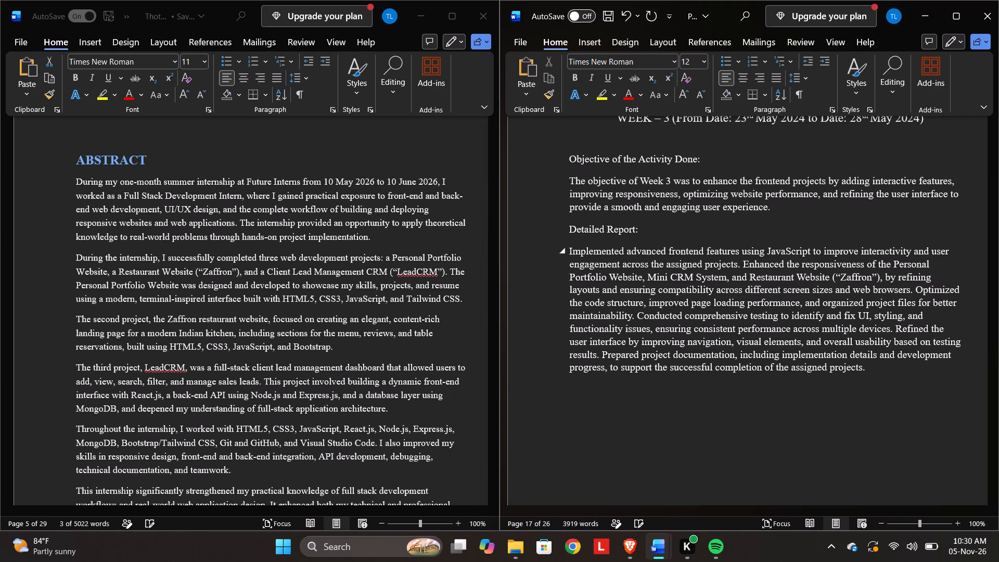
key(BackSpace)
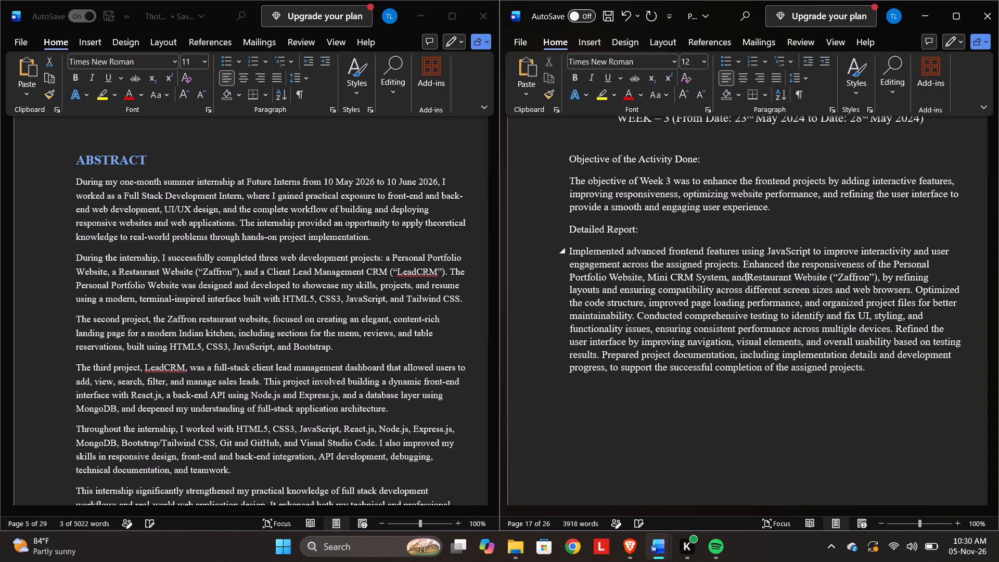
key(space)
Examine the Week-4 activity log dates, the Week 4 Weekly Report and the section following it.
scroll(765, 278, down, 1)
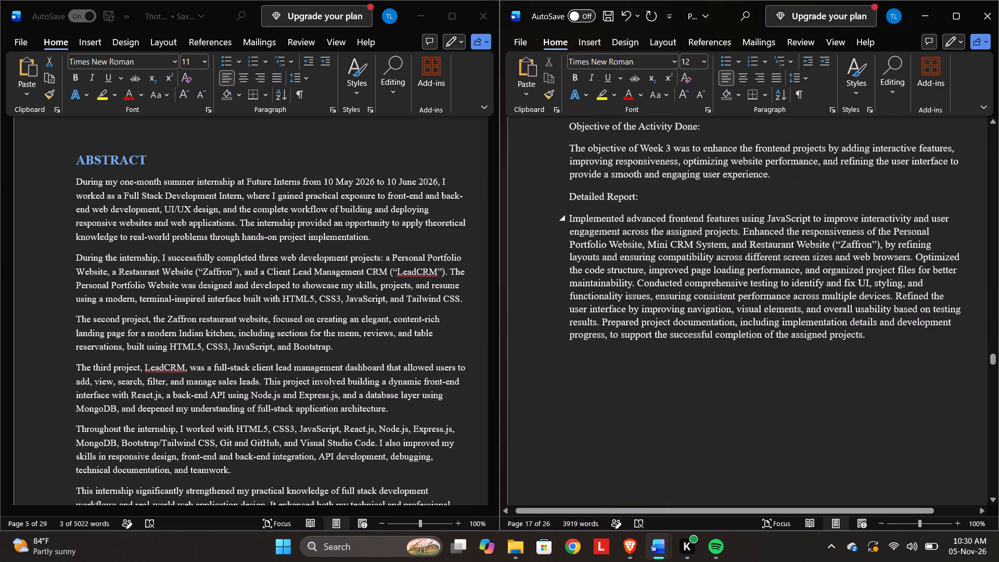
scroll(765, 278, down, 2)
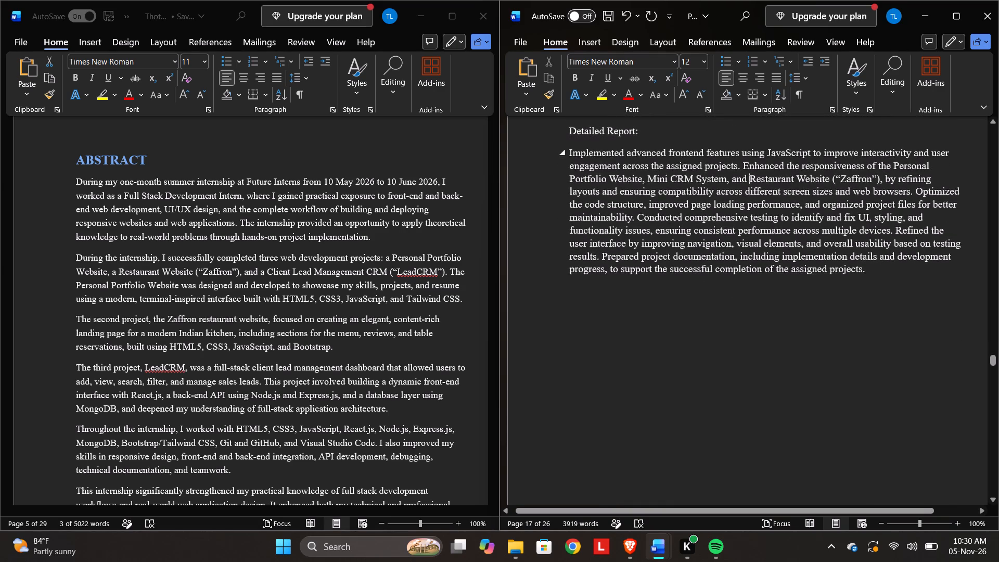
scroll(765, 278, down, 1)
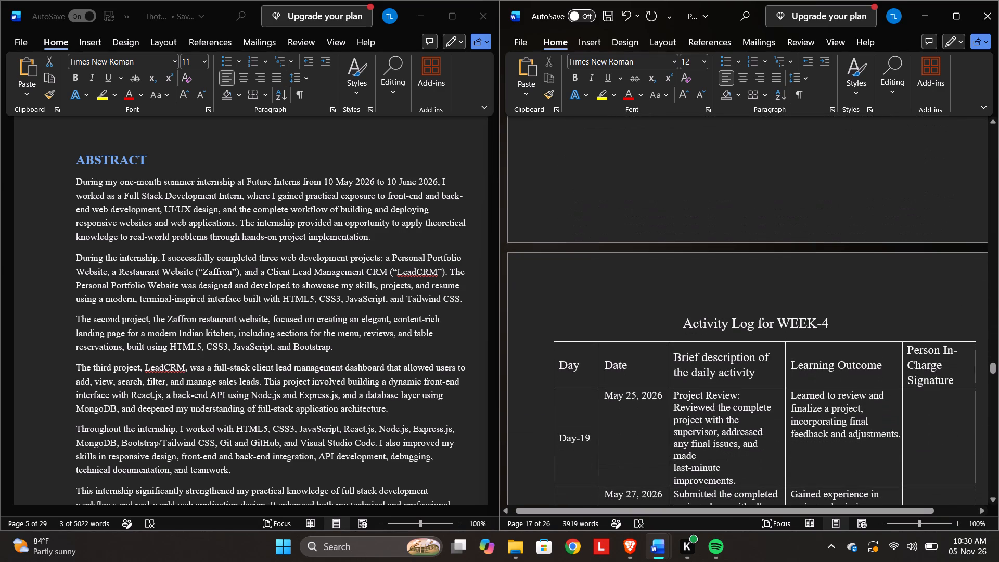
scroll(765, 278, up, 10)
scroll(765, 278, down, 1)
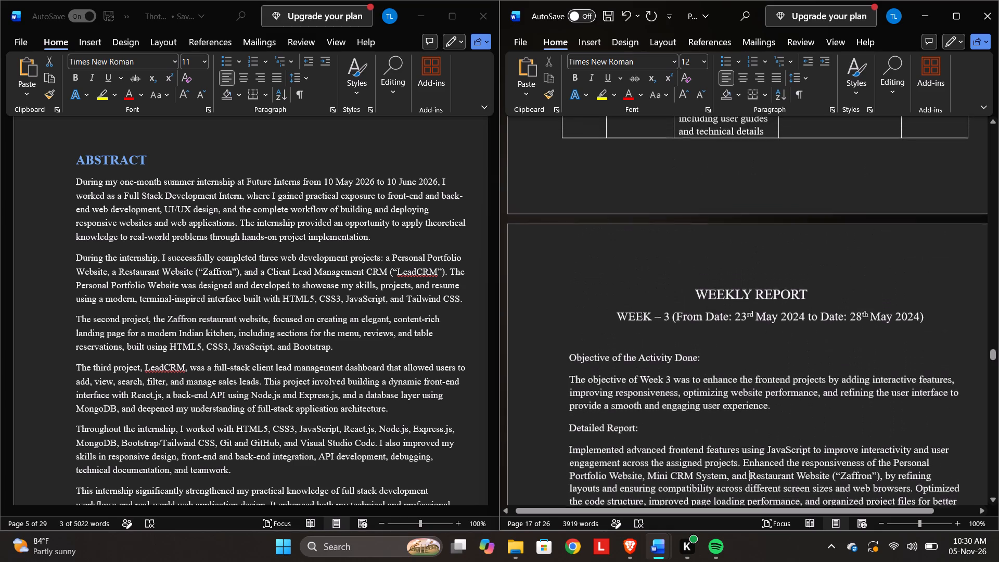
scroll(765, 278, down, 3)
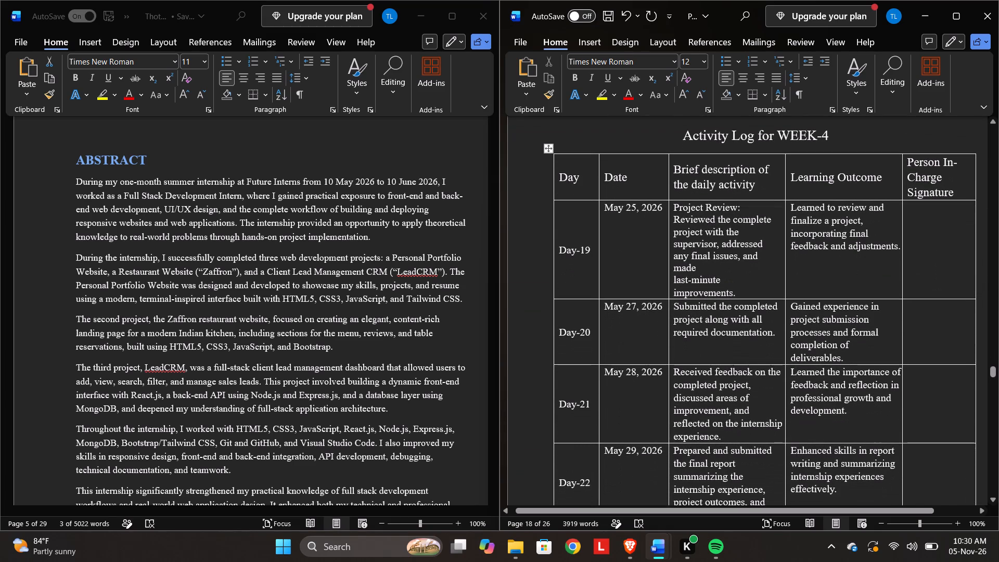
click(635, 209)
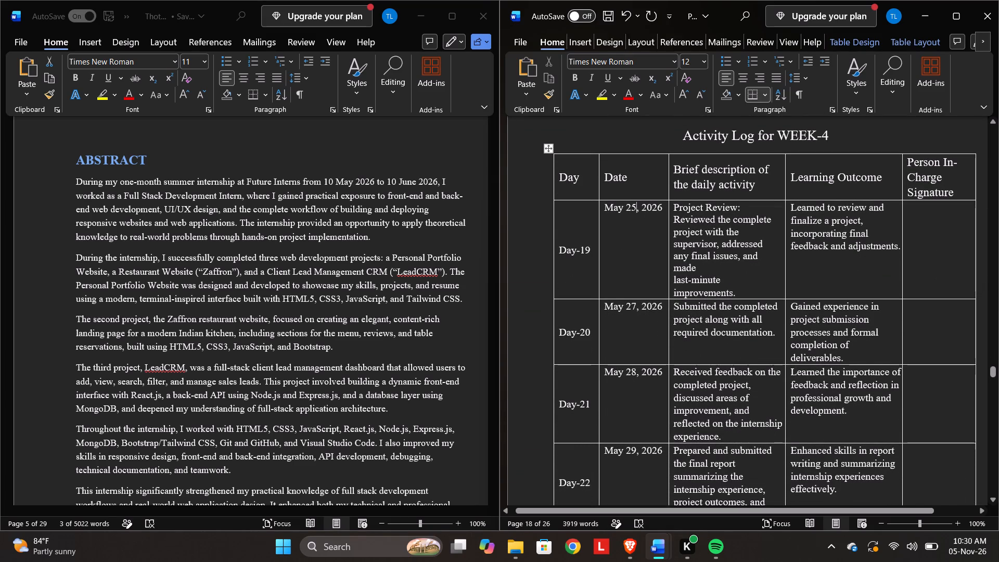
scroll(694, 213, down, 3)
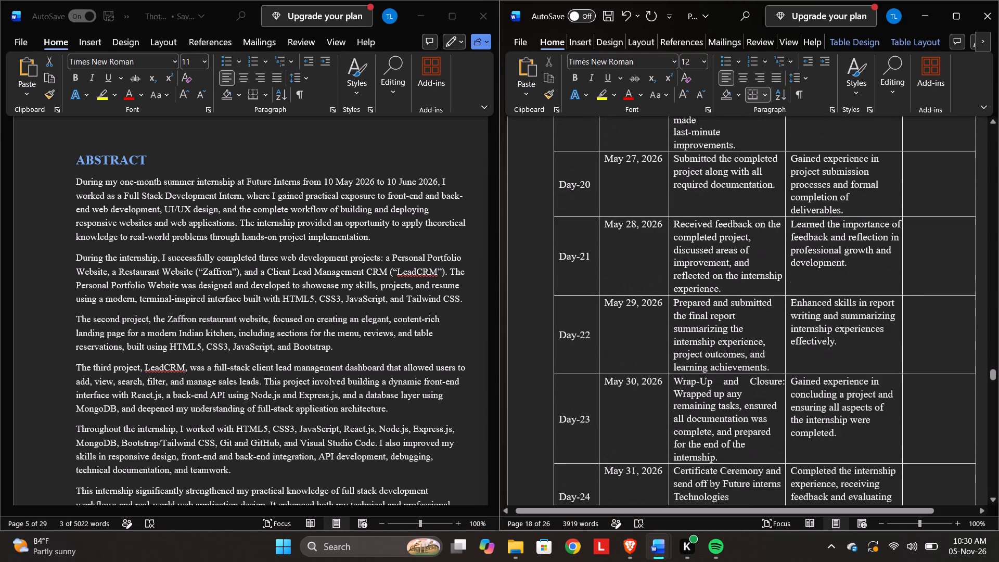
scroll(694, 213, down, 5)
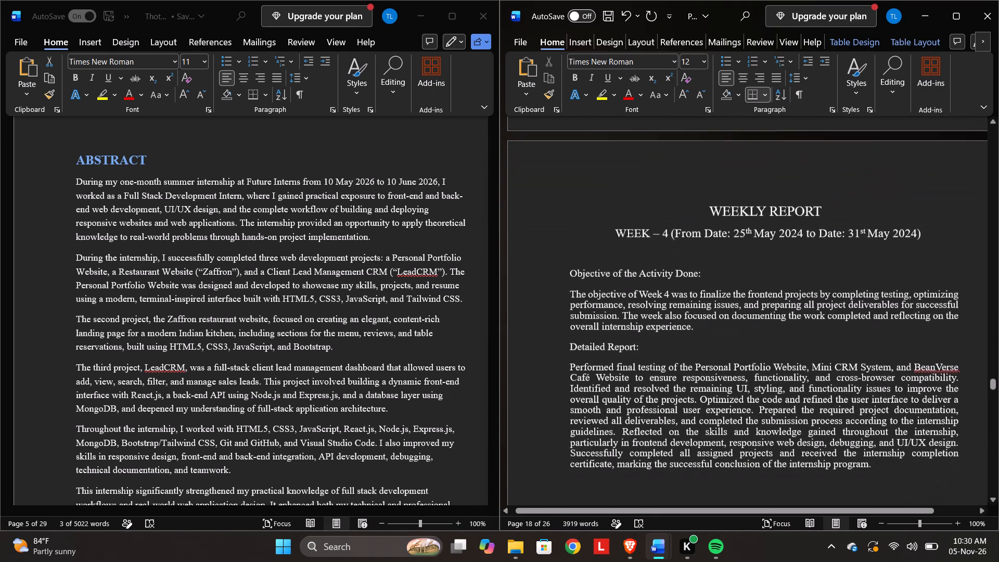
scroll(694, 213, down, 7)
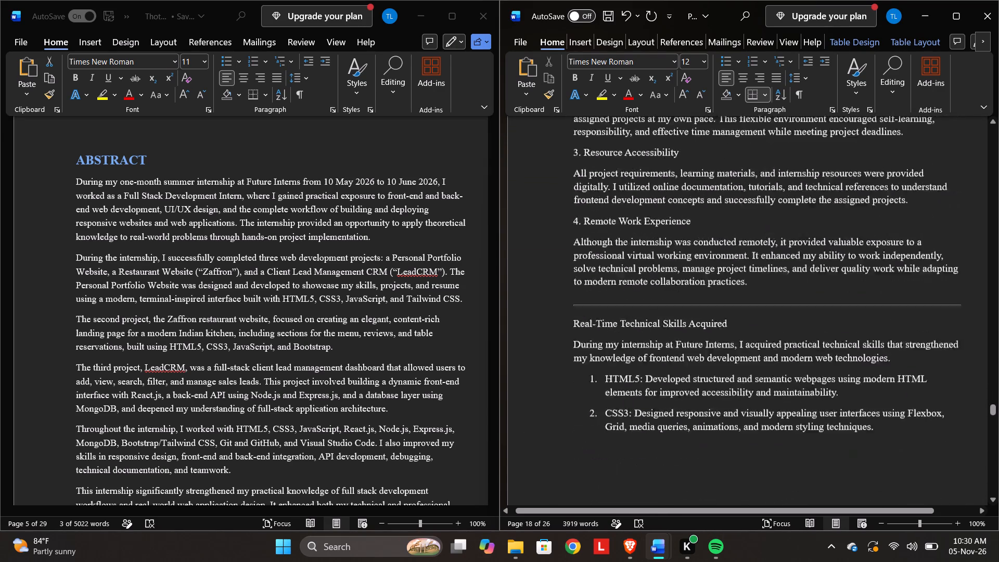
scroll(694, 213, down, 1)
scroll(694, 213, up, 10)
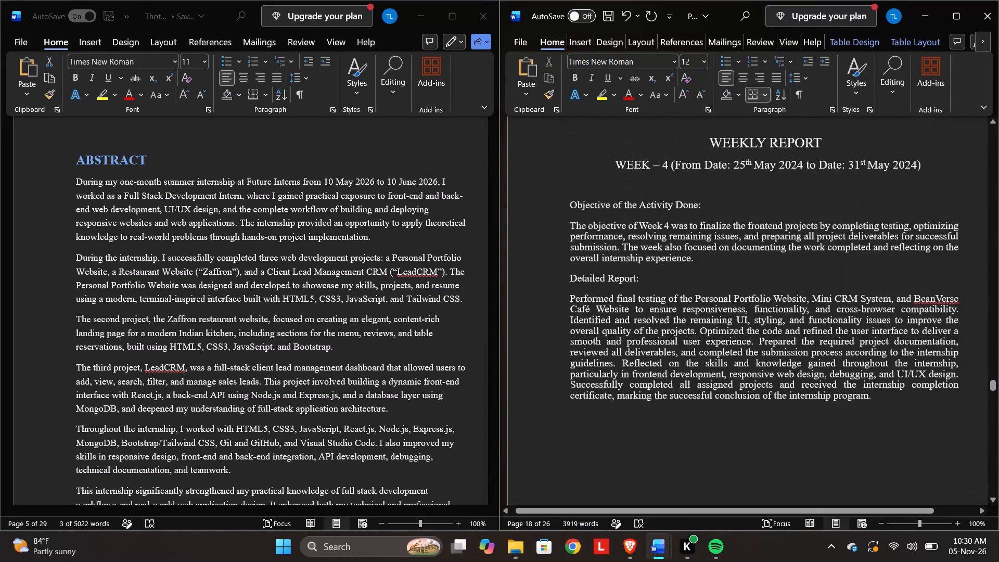
scroll(694, 213, up, 2)
scroll(694, 213, down, 2)
Compare the end of the Week 3 Weekly Report with the first dates of the Week-4 activity log.
right_click(694, 213)
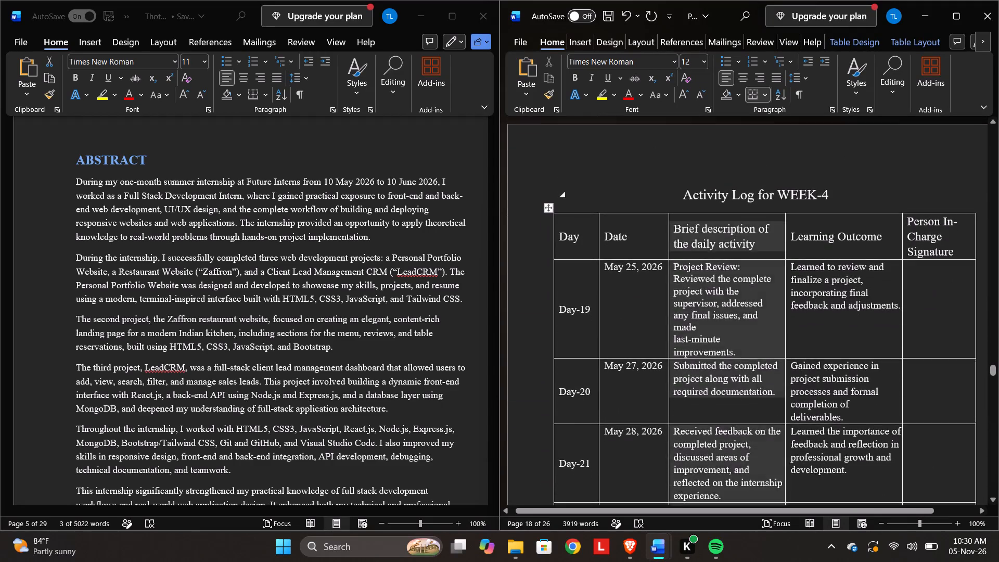
scroll(694, 213, up, 2)
click(608, 217)
scroll(608, 217, up, 2)
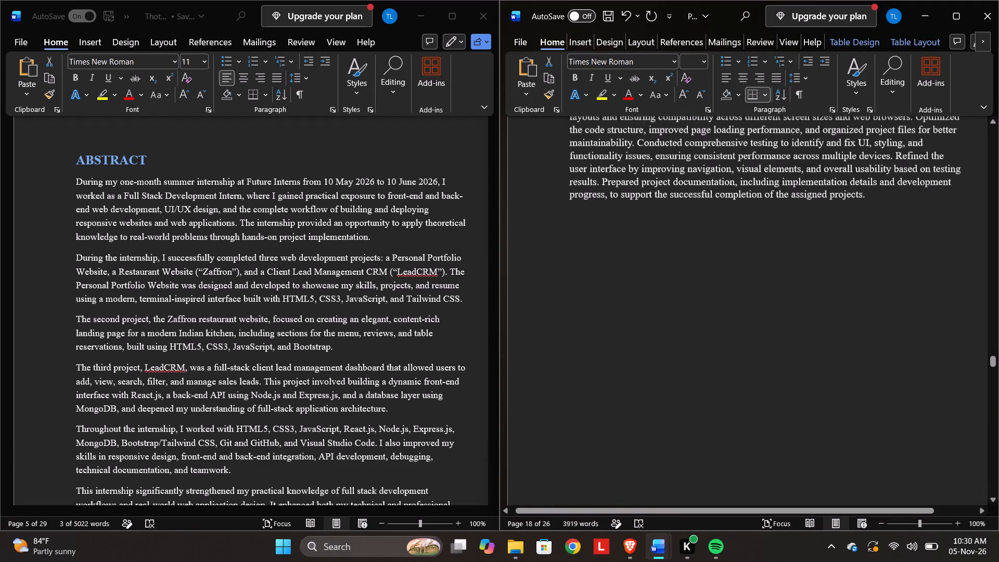
scroll(608, 217, up, 3)
scroll(608, 217, down, 5)
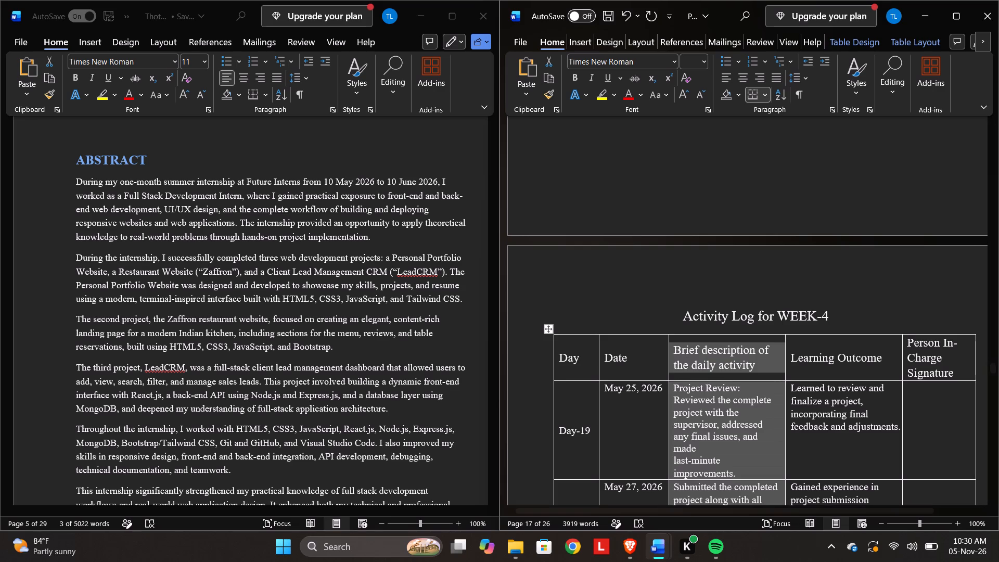
scroll(608, 217, down, 2)
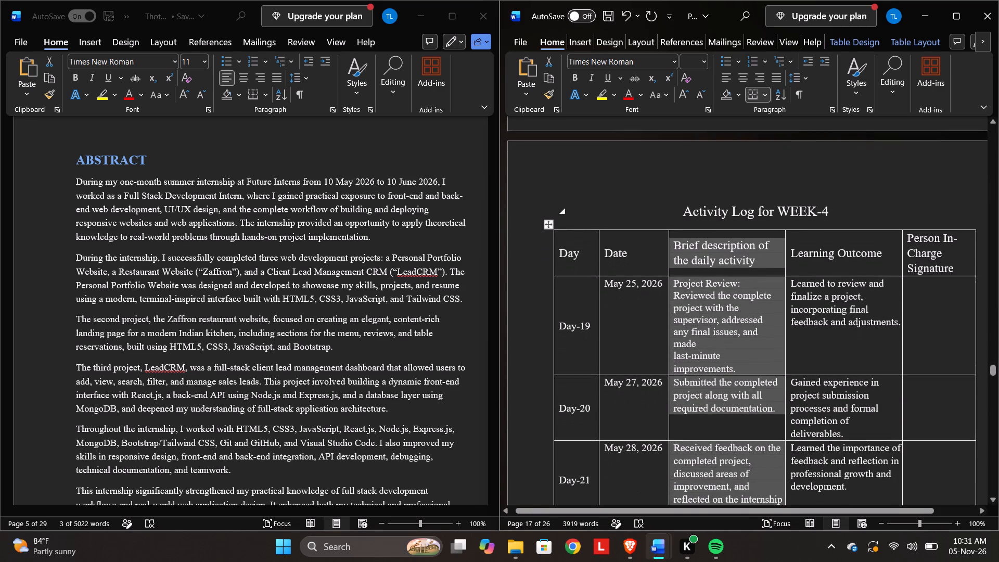
scroll(608, 217, up, 1)
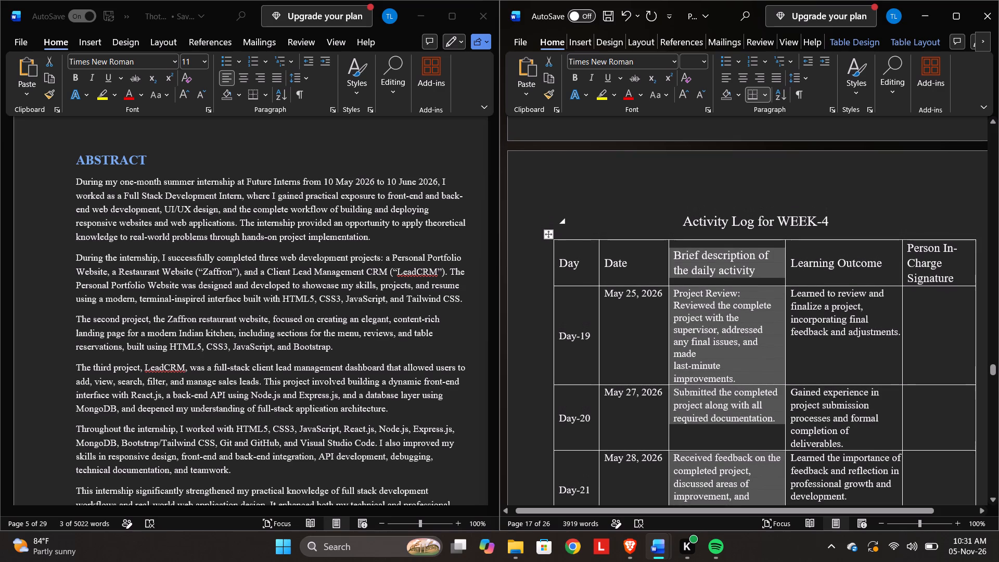
scroll(608, 217, up, 2)
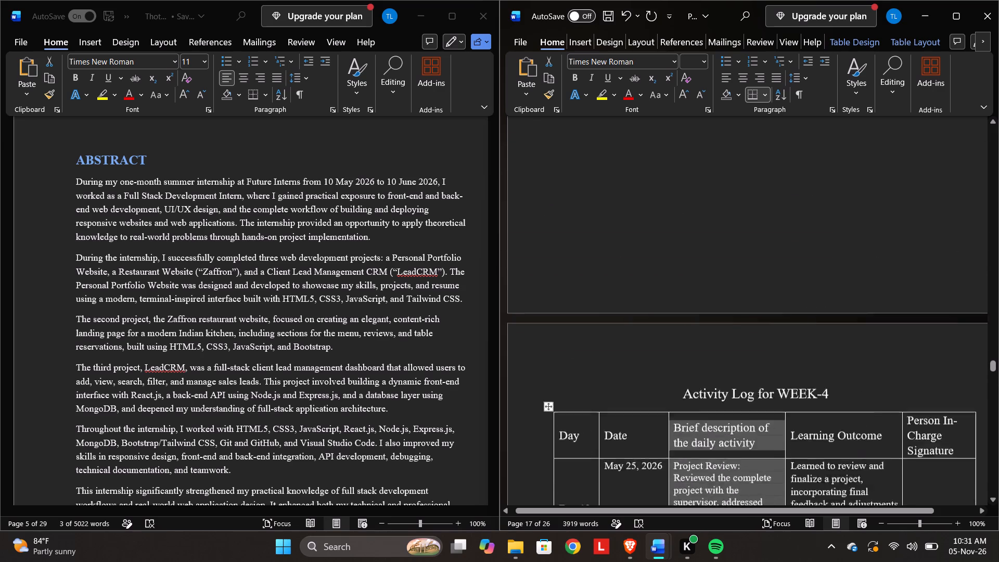
scroll(608, 217, up, 2)
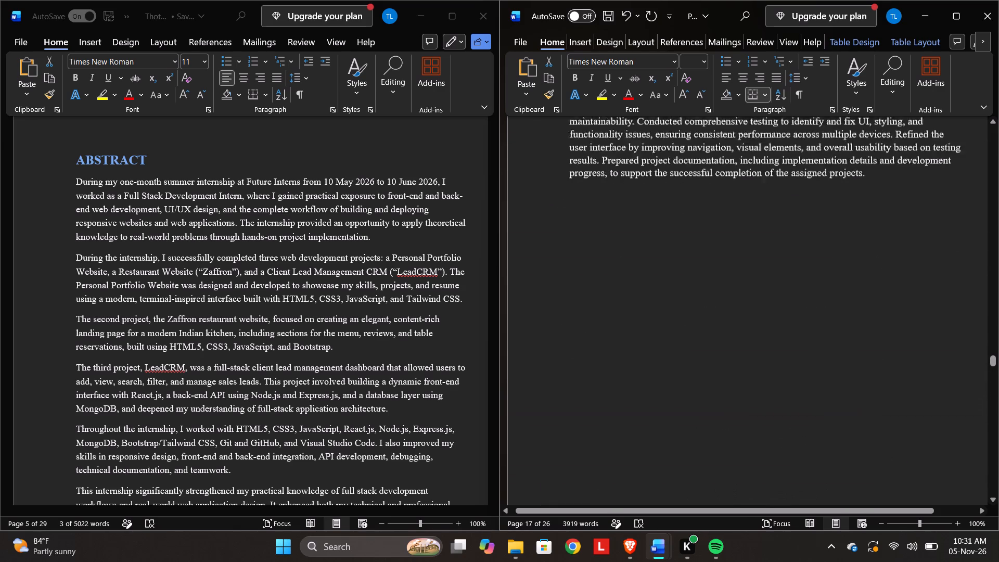
scroll(608, 217, down, 1)
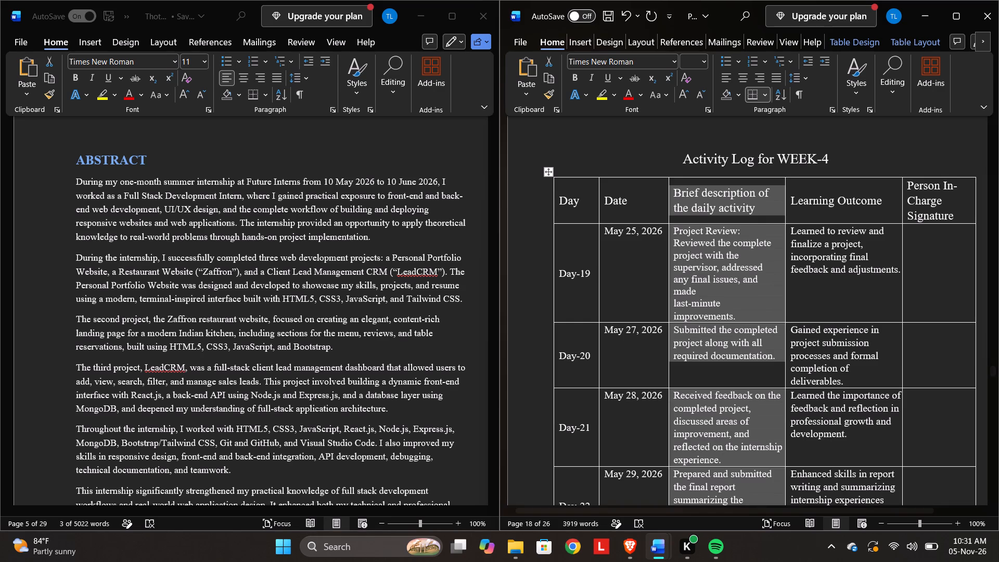
Examine the Week-1 and Week-2 activity log dates and the Week-2 report date range in the reference internship report.
scroll(416, 295, down, 3)
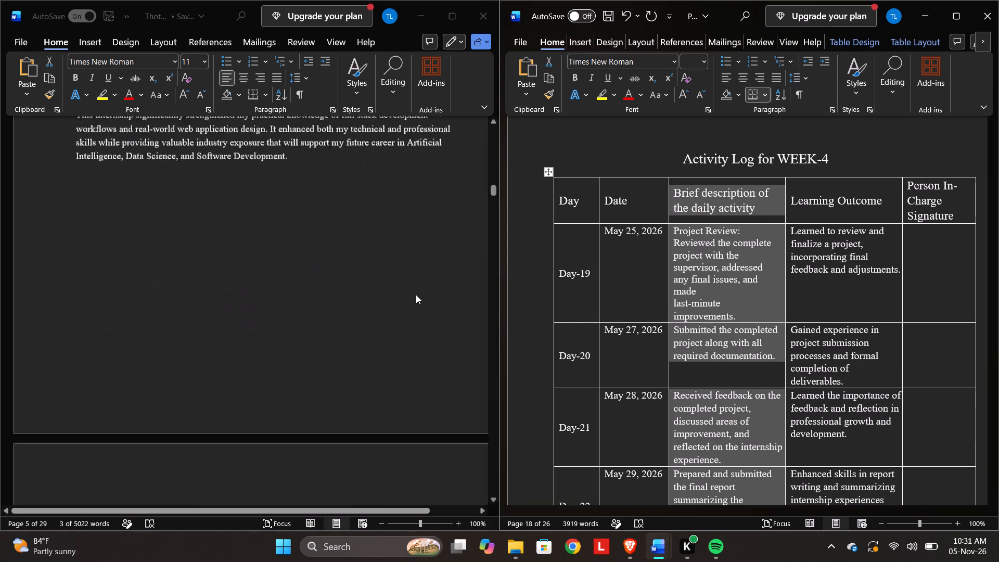
scroll(416, 295, down, 7)
scroll(416, 295, up, 1)
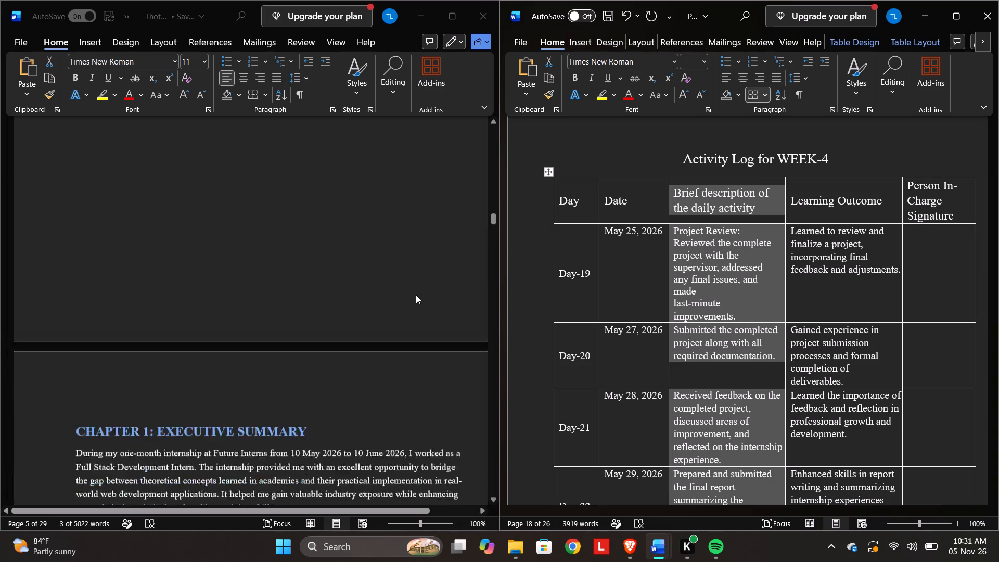
scroll(416, 295, up, 2)
scroll(416, 295, down, 6)
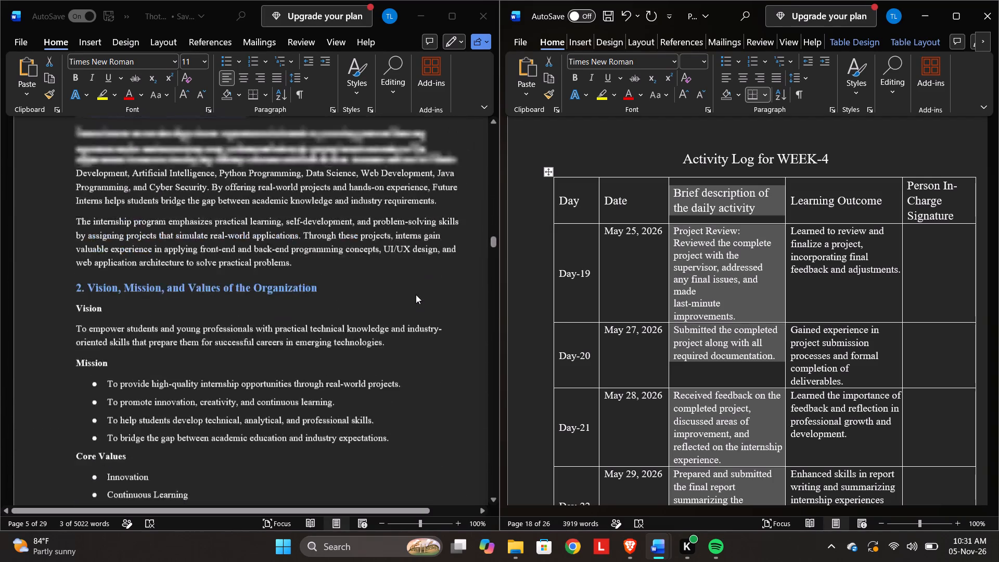
scroll(416, 295, down, 7)
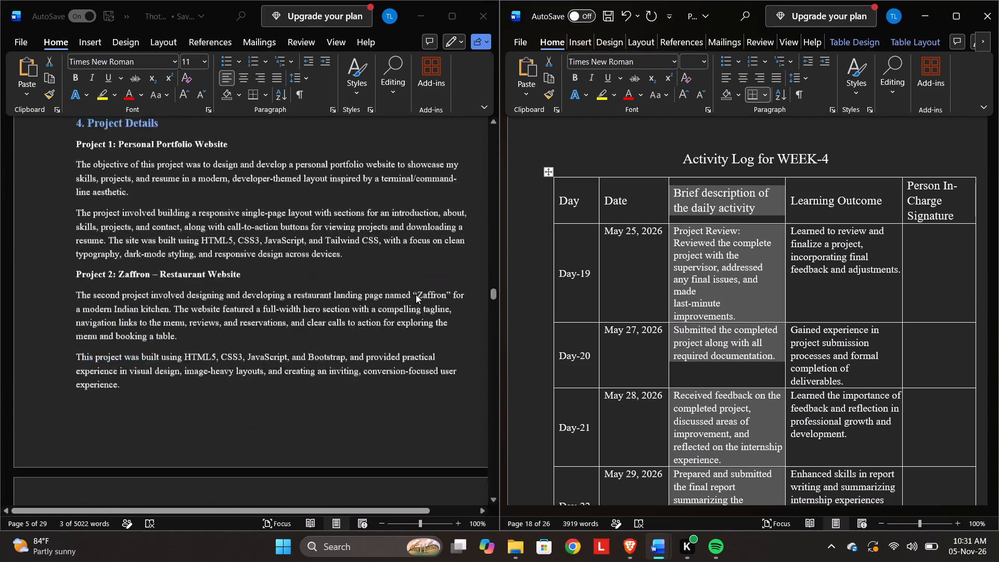
scroll(416, 295, down, 2)
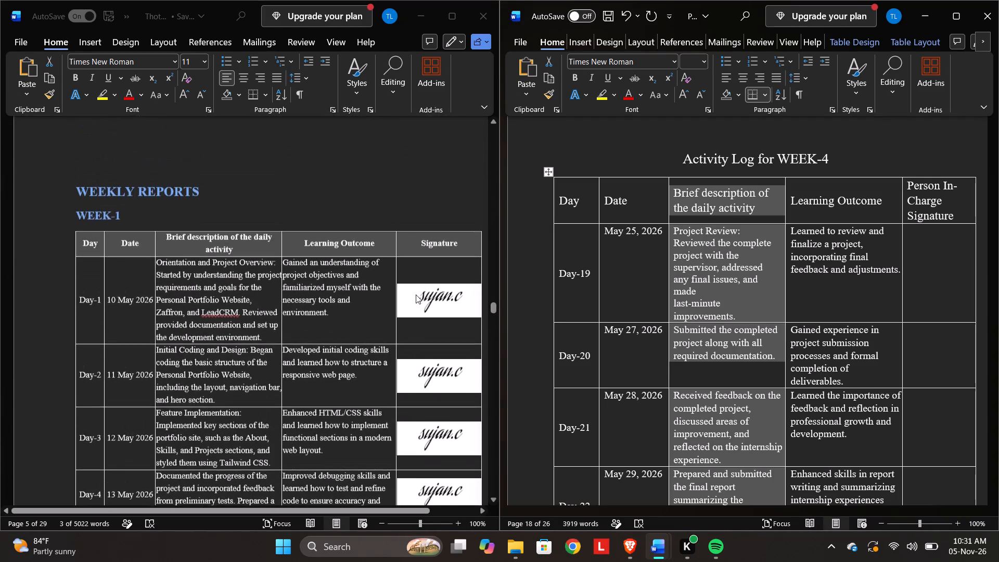
scroll(416, 295, down, 3)
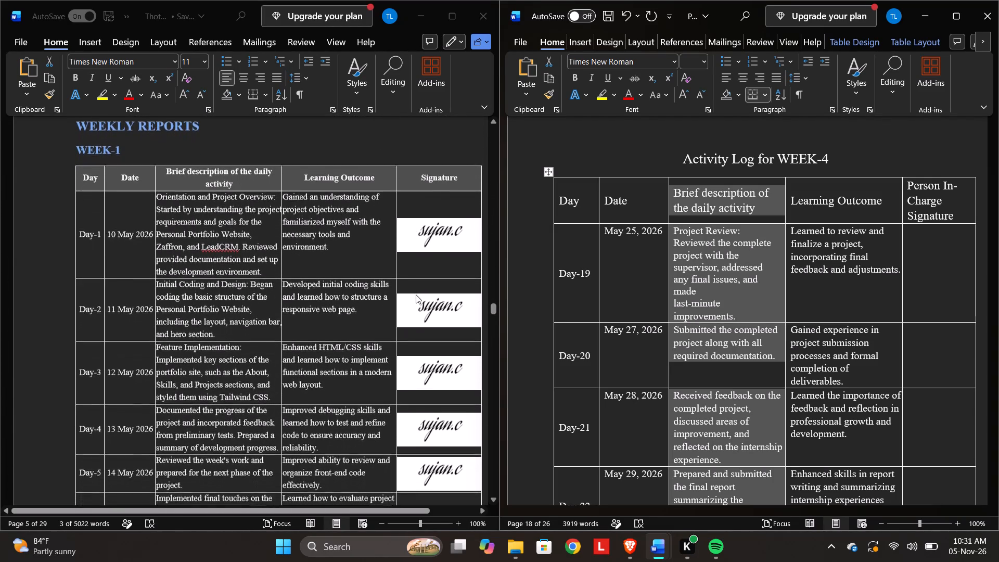
scroll(416, 295, down, 4)
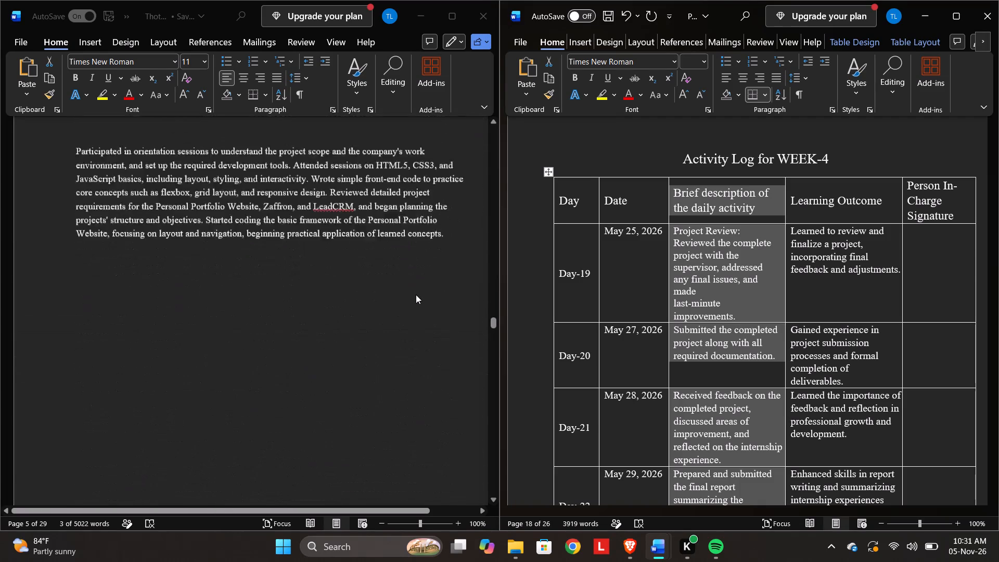
scroll(416, 295, down, 1)
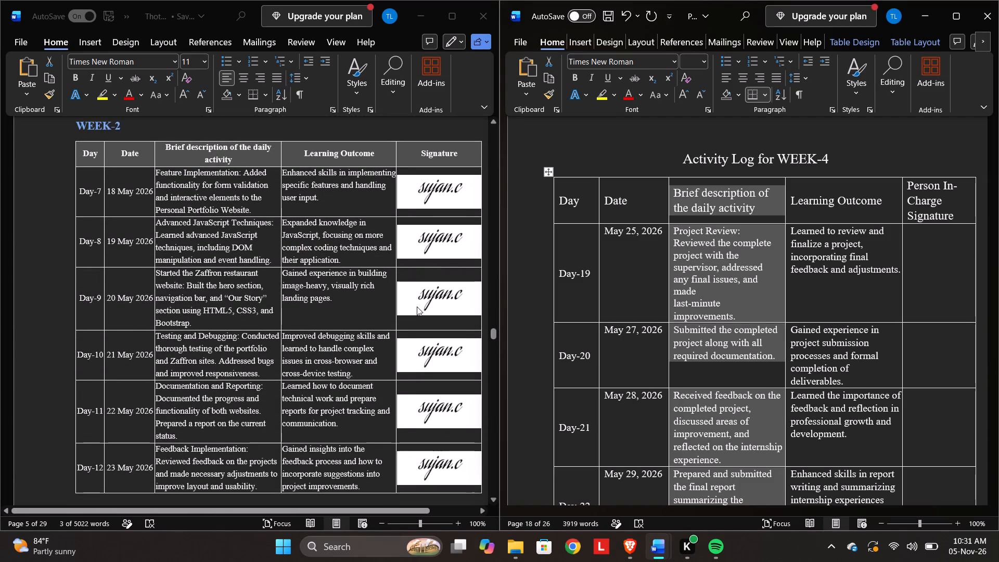
scroll(333, 314, down, 1)
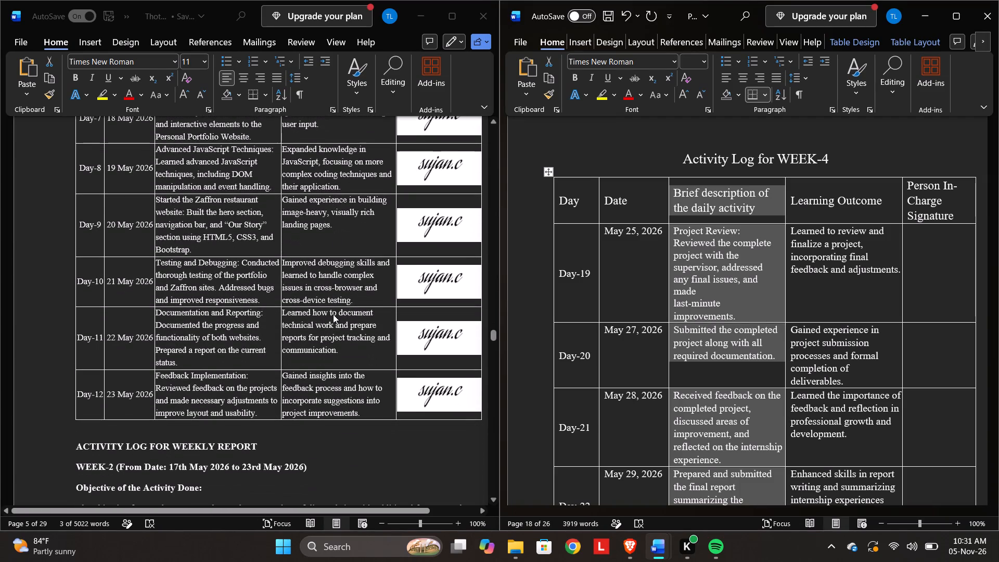
Compare the Week-2 activity log and Weekly Report dates in the report being edited with those in the reference report.
scroll(603, 289, up, 4)
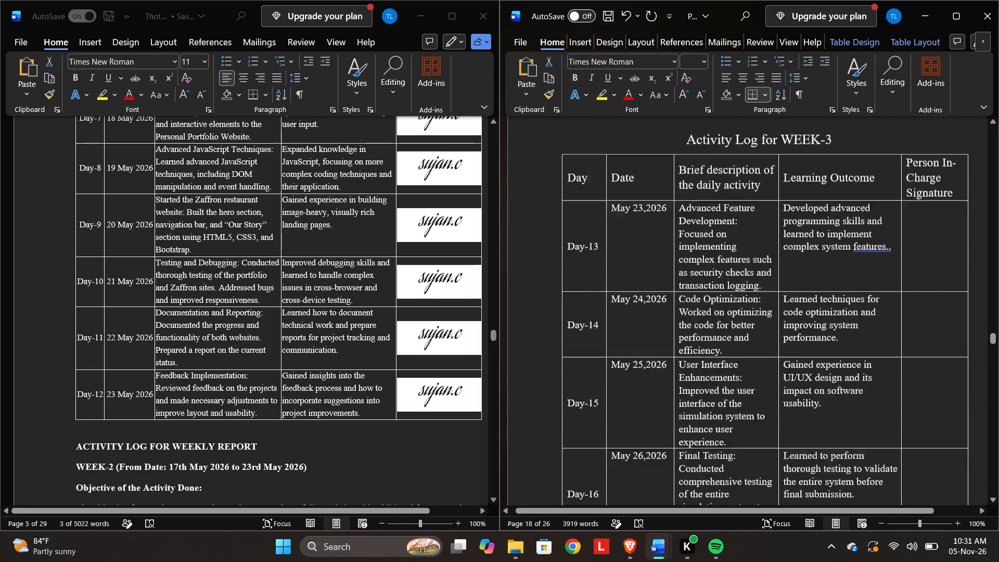
scroll(603, 289, up, 1)
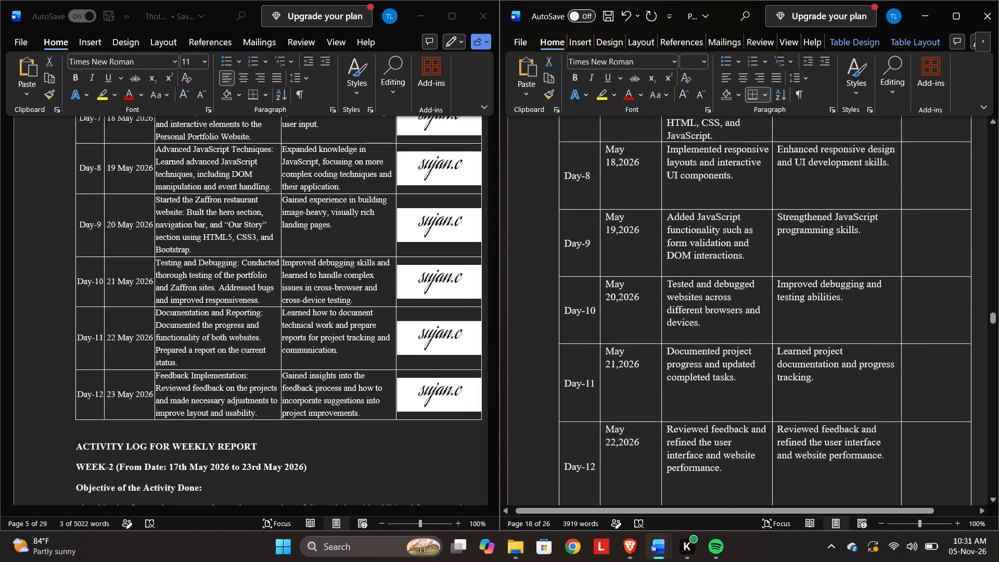
scroll(603, 289, down, 1)
scroll(603, 289, up, 2)
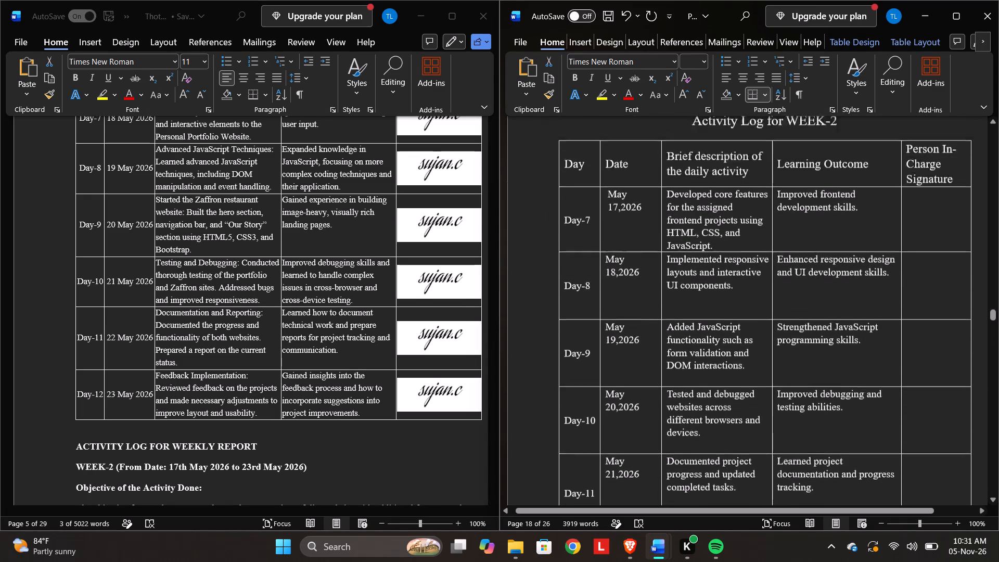
scroll(603, 289, up, 1)
click(618, 271)
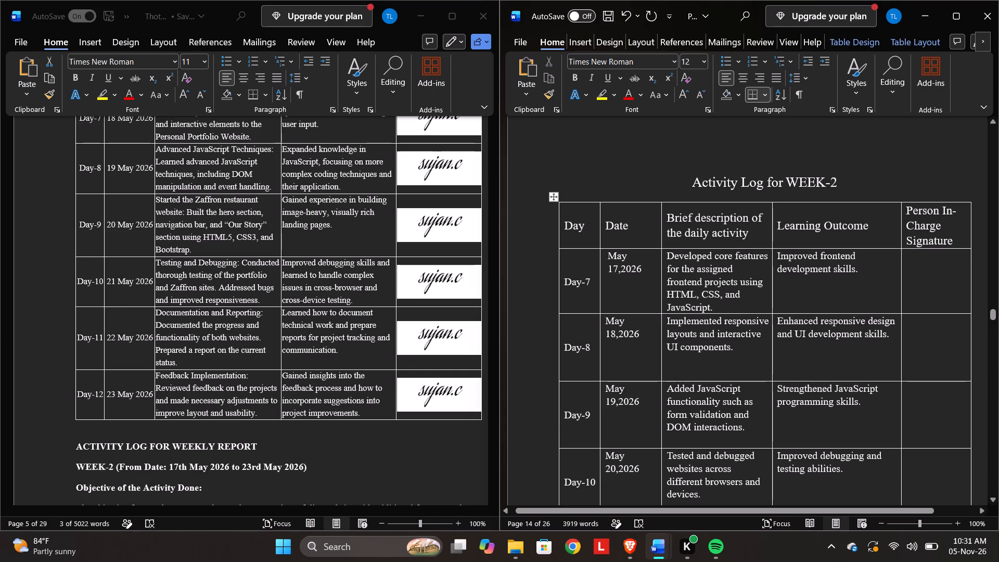
scroll(658, 271, down, 3)
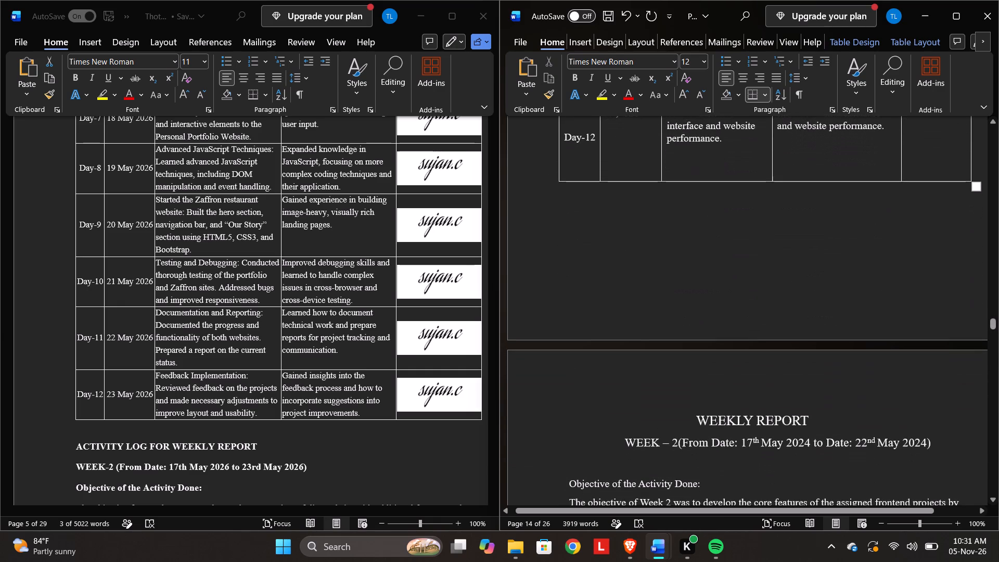
scroll(658, 271, down, 1)
scroll(658, 271, up, 2)
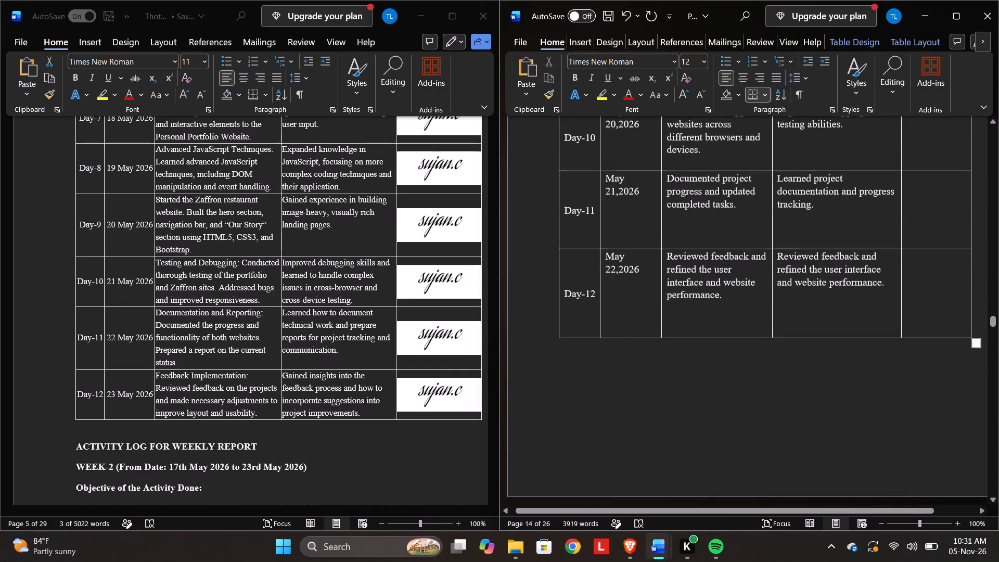
scroll(658, 271, up, 1)
scroll(341, 303, down, 1)
Examine the activity log dates and weekly report date ranges for Weeks 2 to 4, plus the Week-1 log, in the reference report.
scroll(341, 303, down, 1)
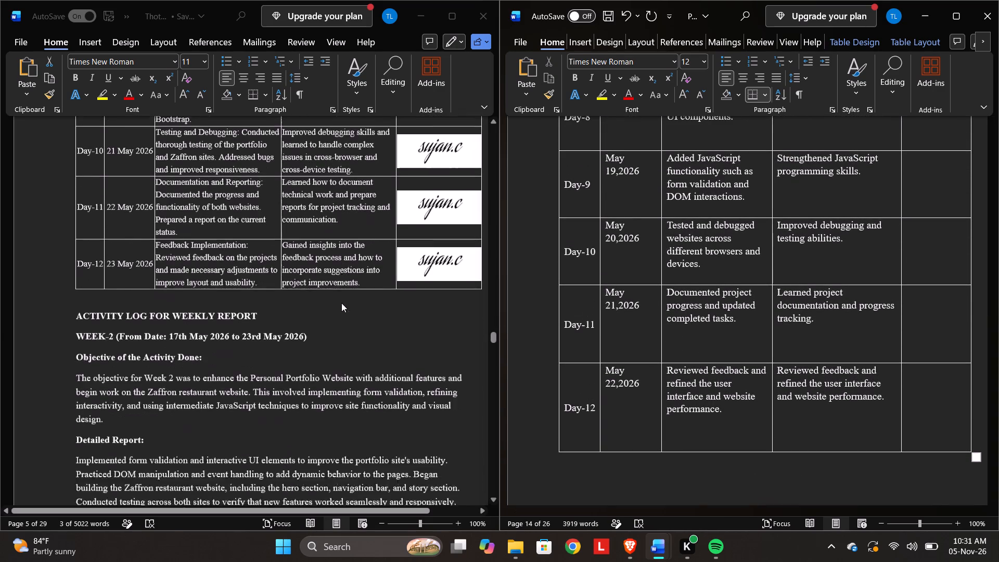
scroll(341, 303, down, 3)
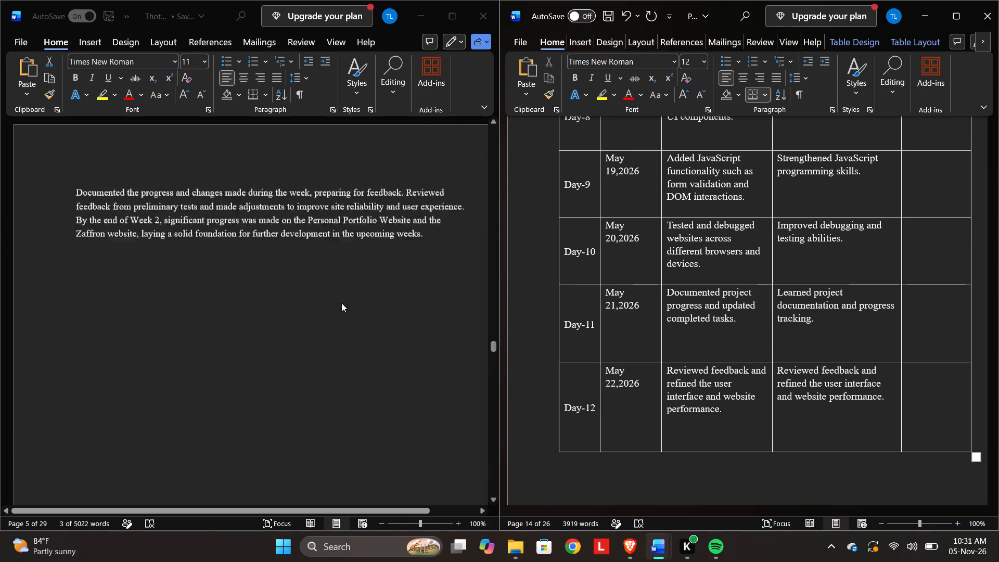
scroll(341, 303, down, 3)
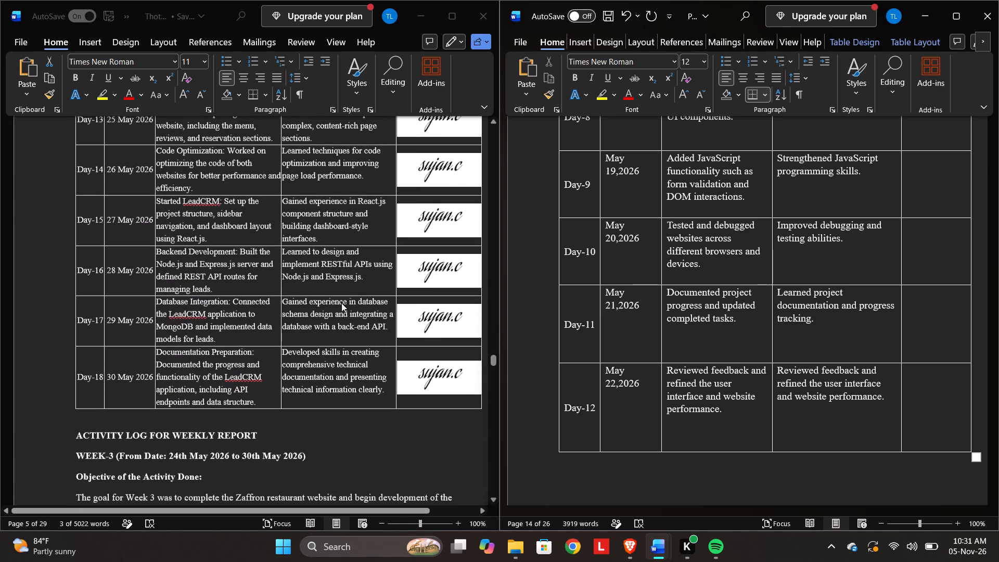
scroll(341, 303, up, 1)
scroll(341, 303, down, 1)
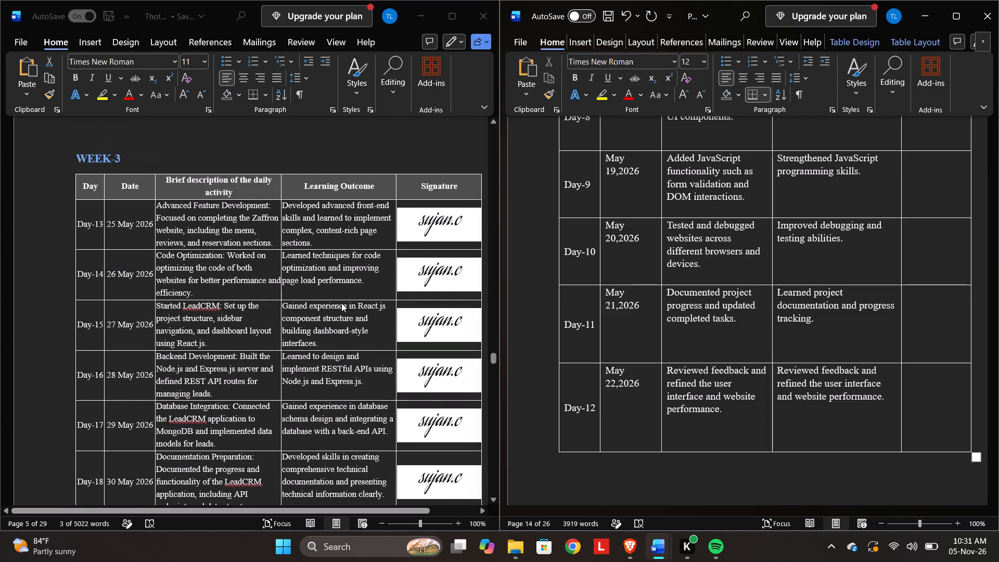
scroll(341, 303, down, 3)
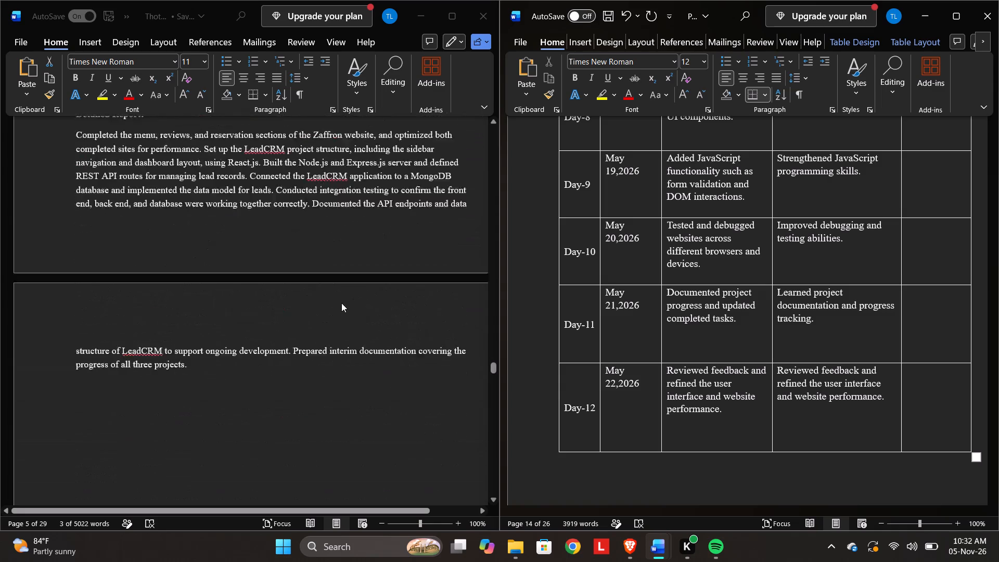
scroll(341, 303, down, 3)
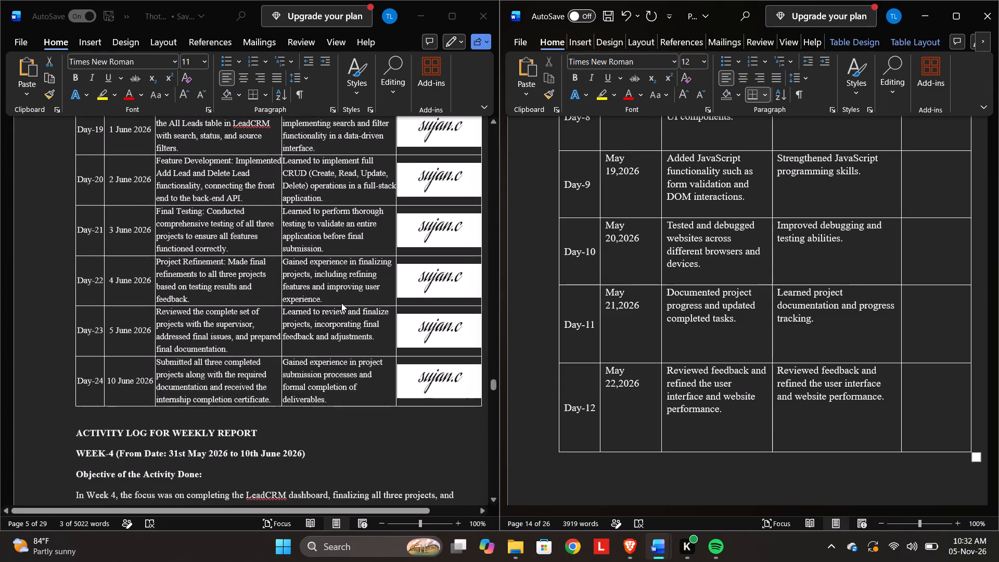
scroll(341, 303, up, 9)
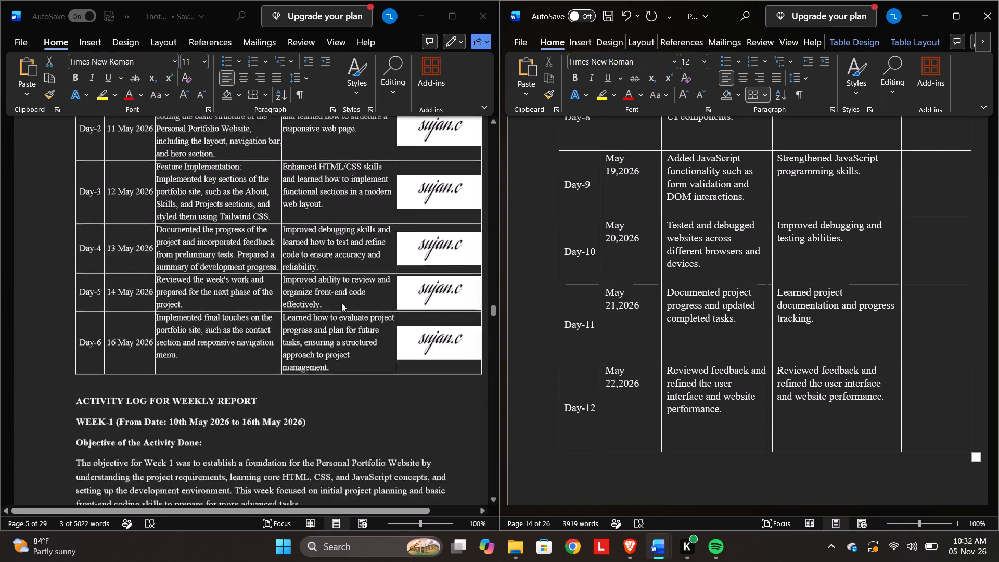
scroll(341, 303, up, 2)
scroll(517, 294, up, 1)
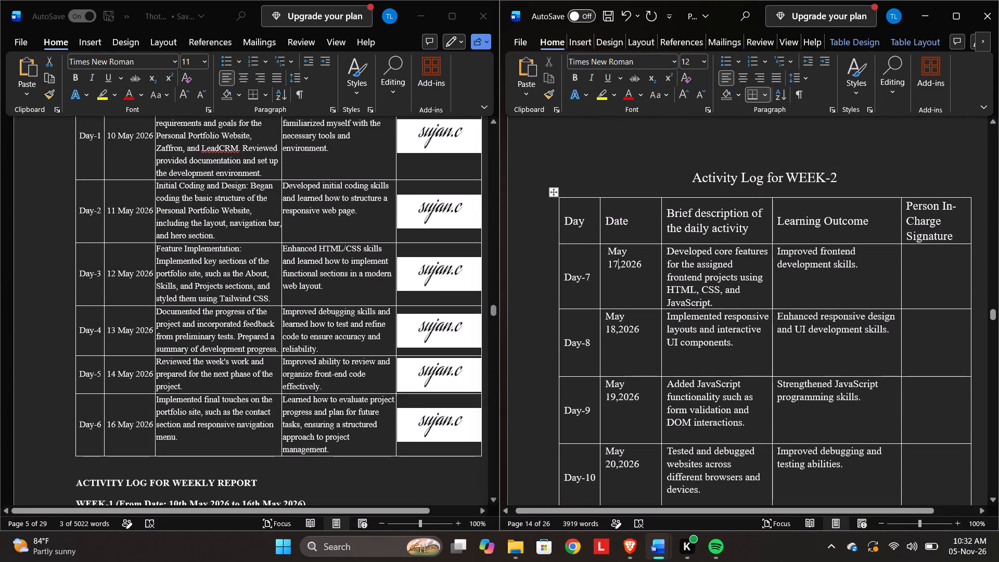
In the Week-2 activity log, set the dates to May 18,2026 for Day-7, May 19,2026 for Day-8 and May 20,2026 for Day-9.
key(BackSpace)
key(8)
key(Down)
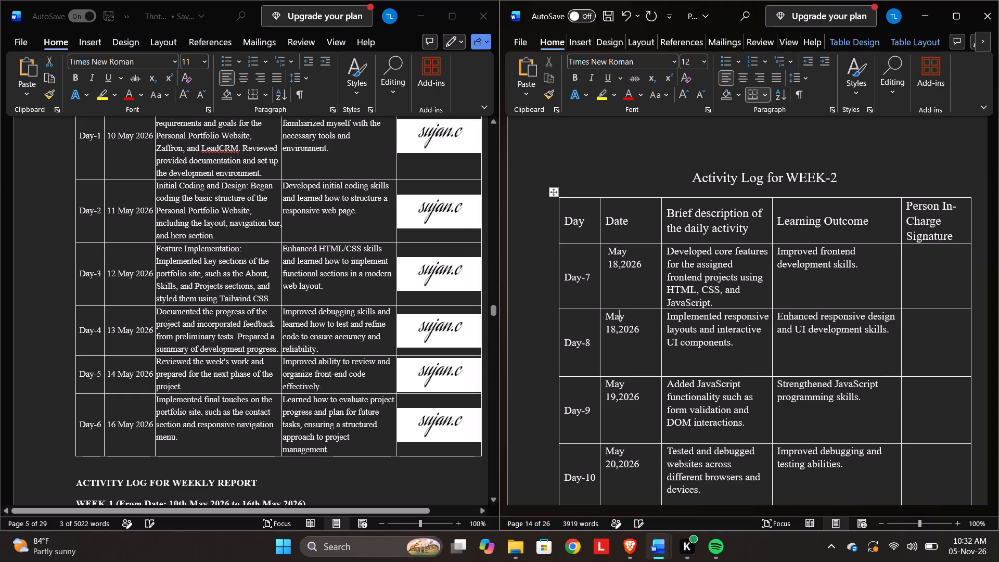
key(Down)
key(Left)
key(BackSpace)
key(9)
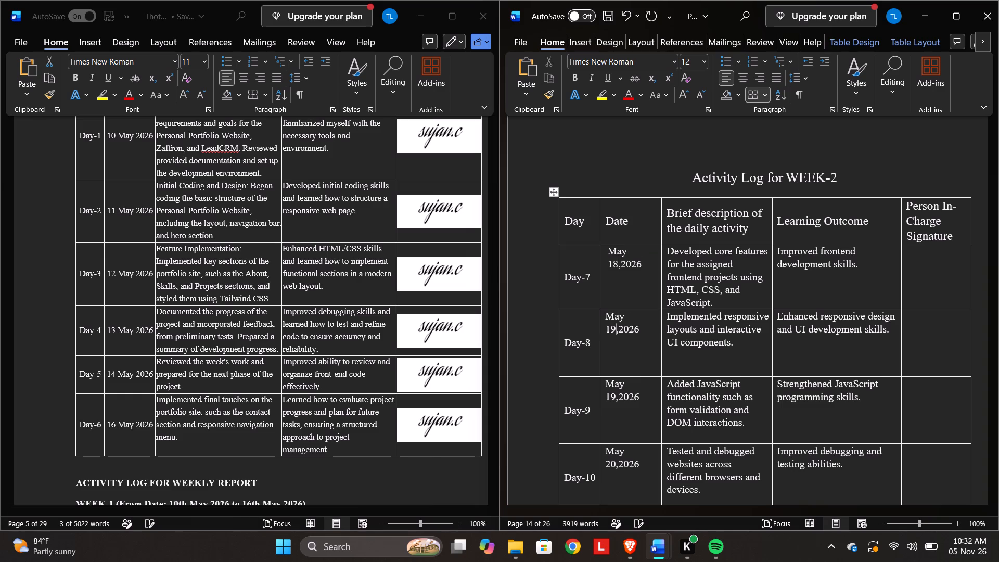
key(Down)
key(Down)
key(Down)
key(Up)
key(BackSpace)
key(BackSpace)
text(20)
In the Week-2 activity log, set the dates to May 21,2026 for Day-10, May 22,2026 for Day-11 and May 23,2026 for Day-12.
key(Down)
key(Down)
key(BackSpace)
key(1)
key(Down)
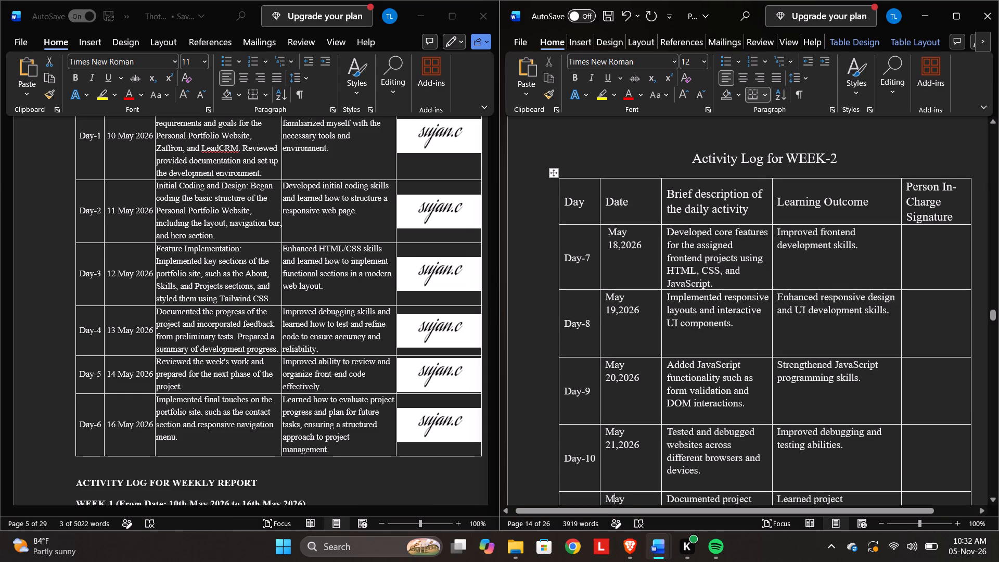
scroll(620, 292, down, 3)
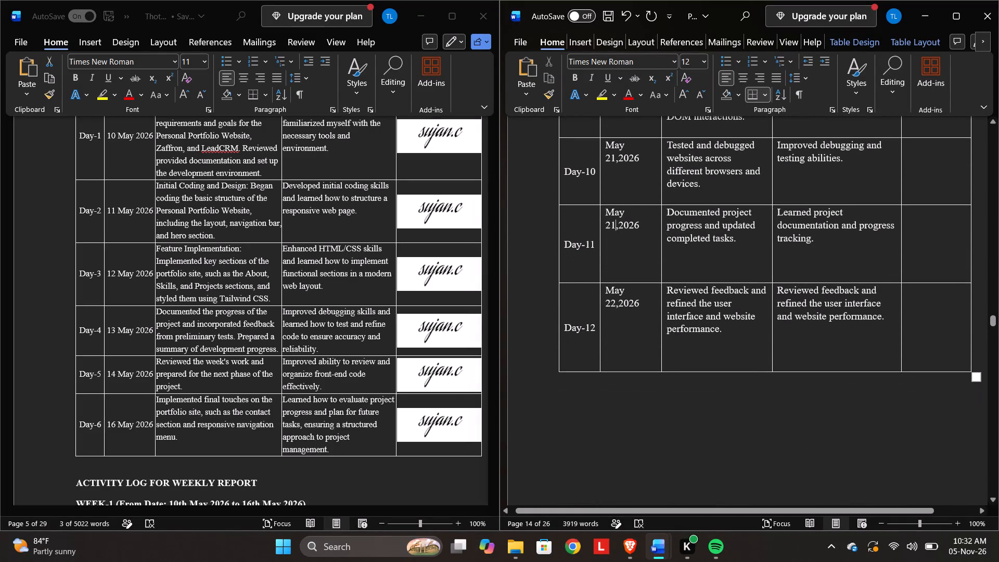
key(BackSpace)
key(2)
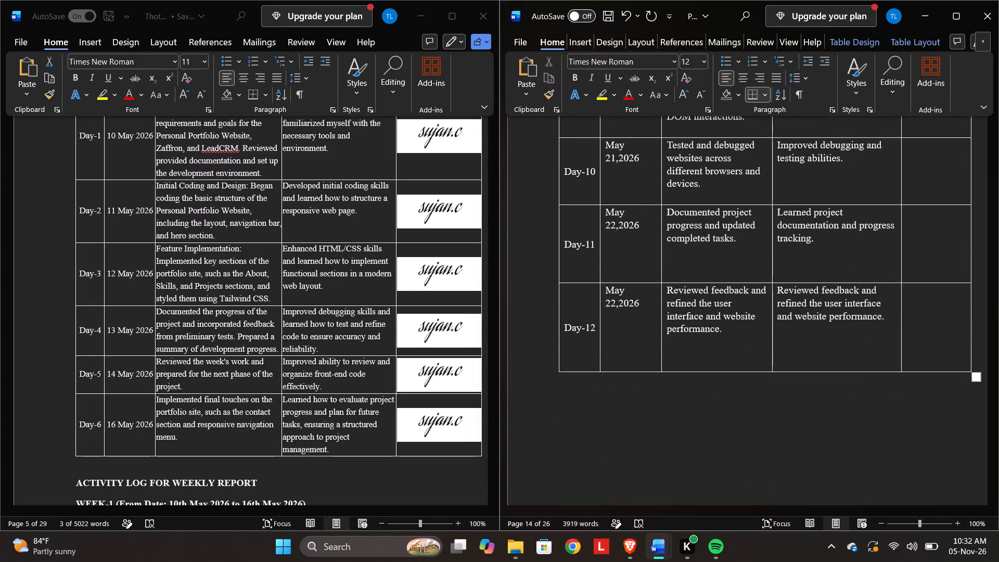
key(Down)
key(Down)
key(BackSpace)
key(3)
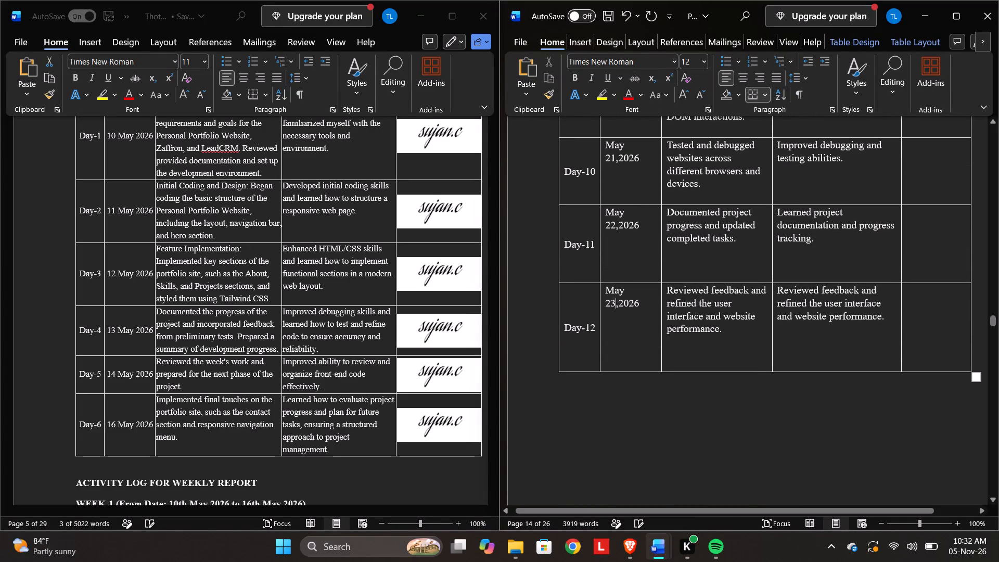
Set the From Date day in the WEEK – 2 Weekly Report heading to 18th.
scroll(685, 293, up, 1)
scroll(685, 293, down, 2)
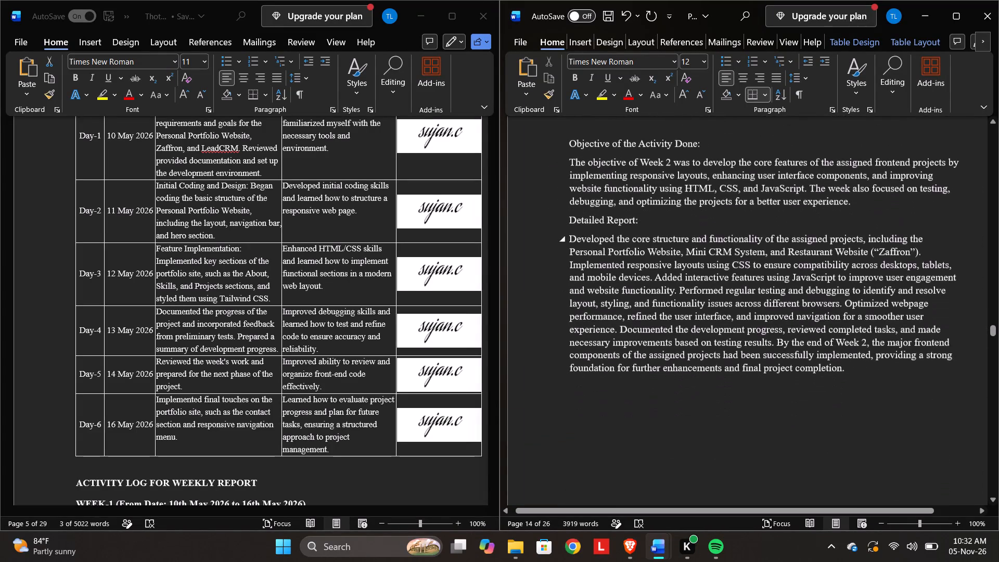
scroll(747, 228, up, 1)
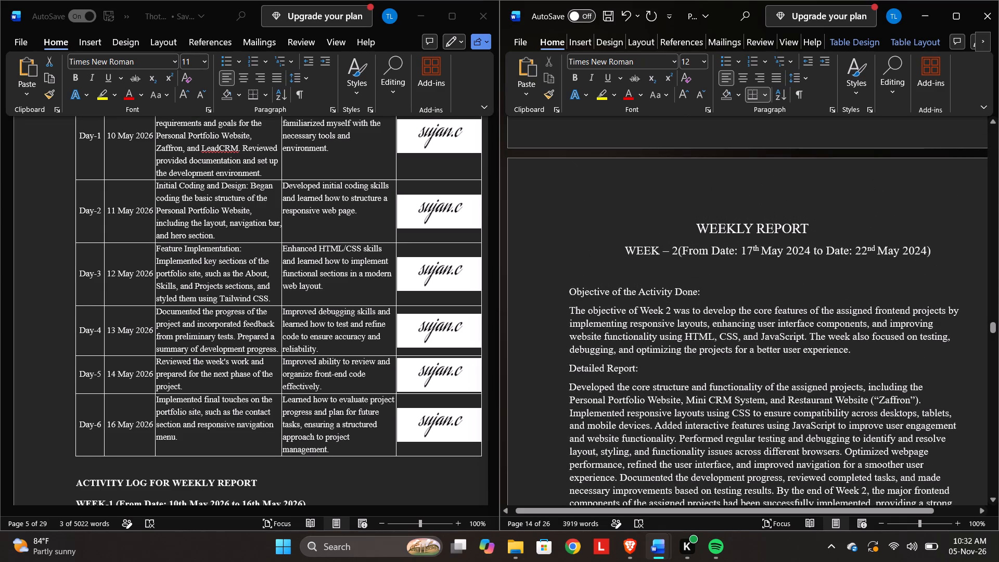
click(751, 251)
key(BackSpace)
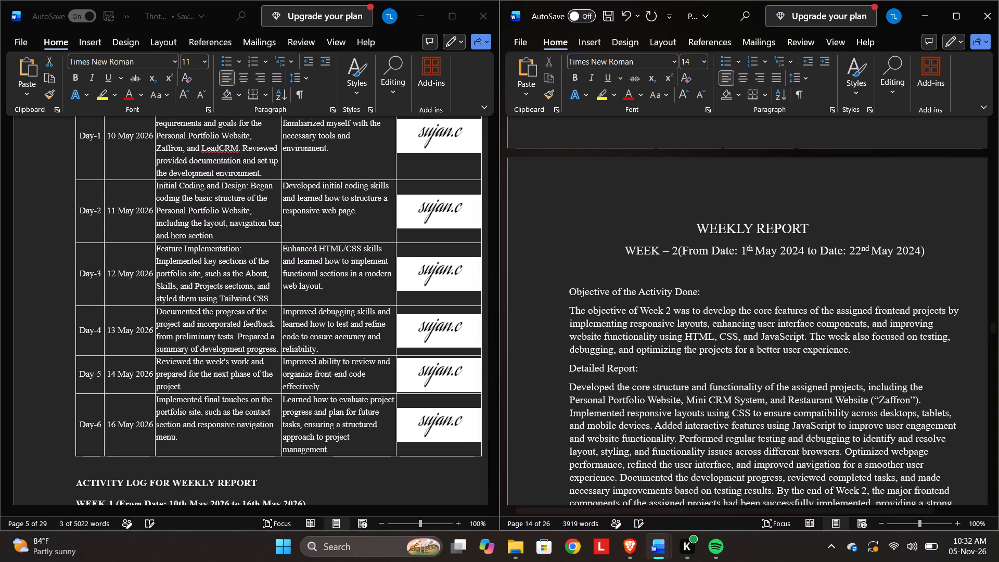
key(8)
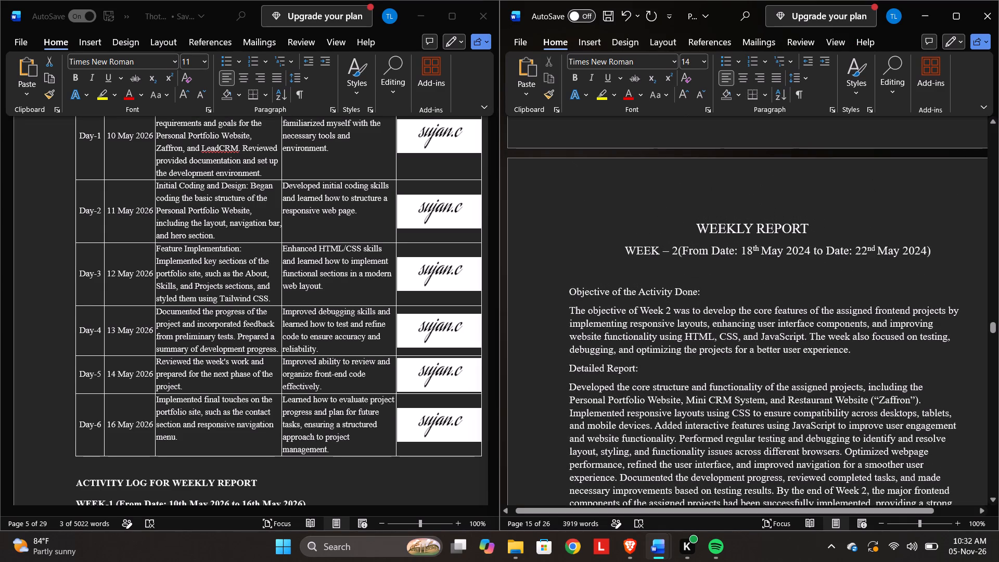
Set the To Date day in the WEEK – 2 Weekly Report heading to 23rd.
click(866, 254)
key(BackSpace)
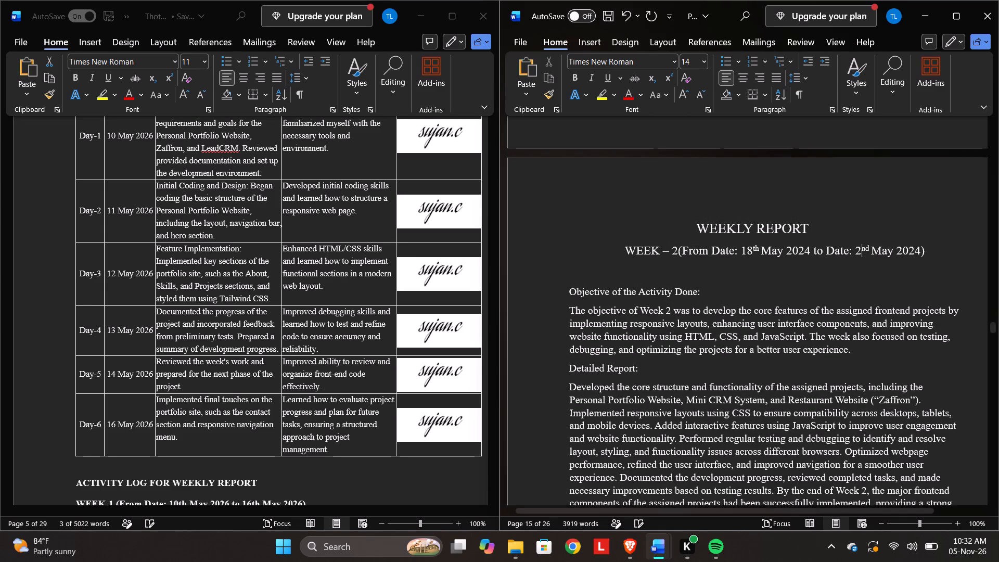
key(3)
key(Right)
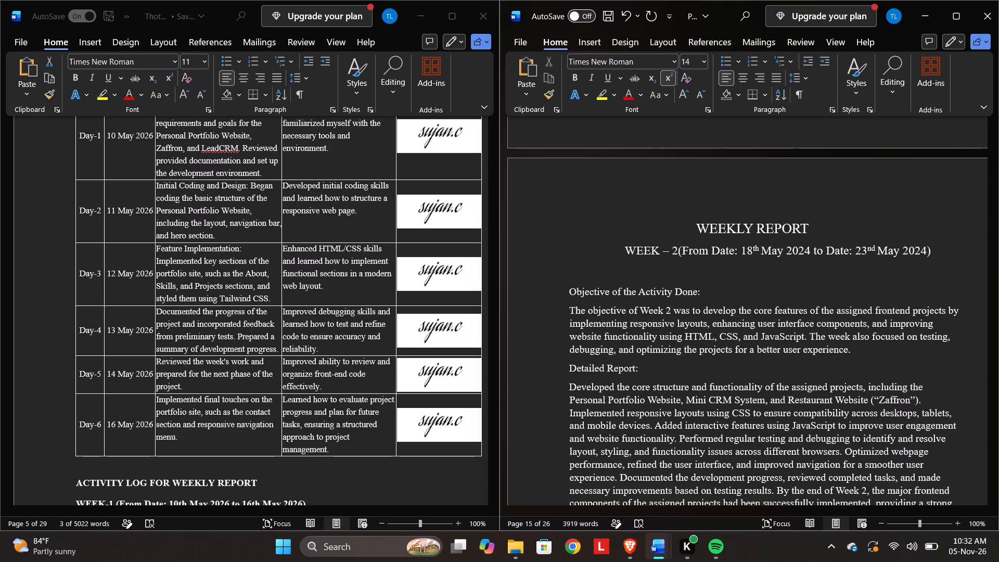
key(BackSpace)
key(r)
Find the Week-3 activity log in both documents and examine the Day-13 to Day-18 dates in the reference report.
scroll(866, 254, down, 1)
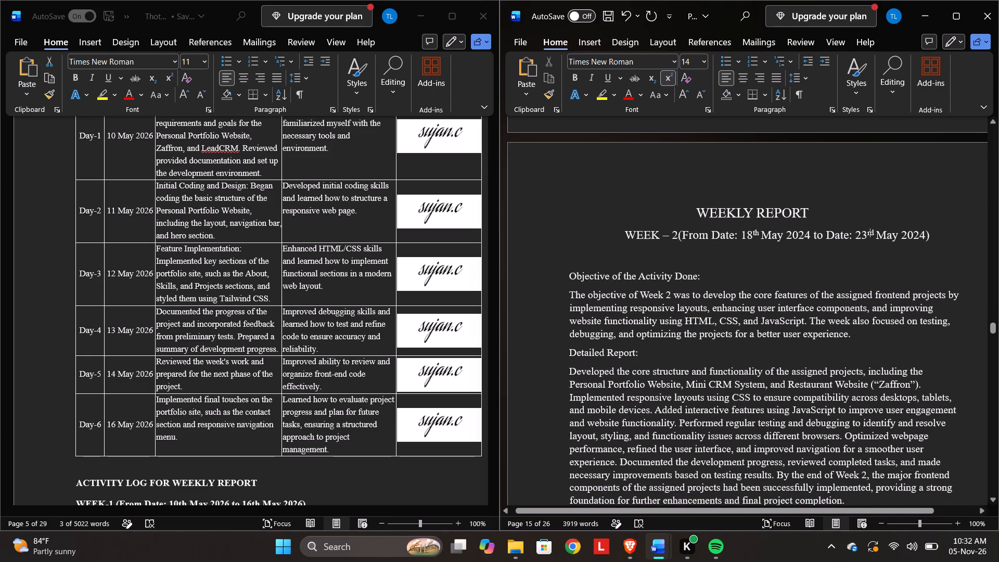
scroll(749, 266, down, 3)
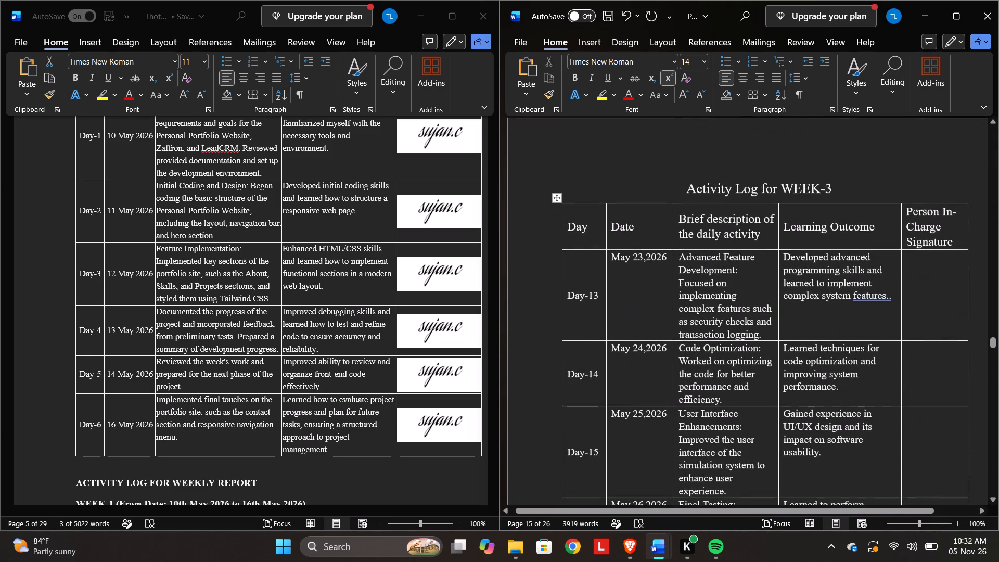
scroll(377, 261, up, 3)
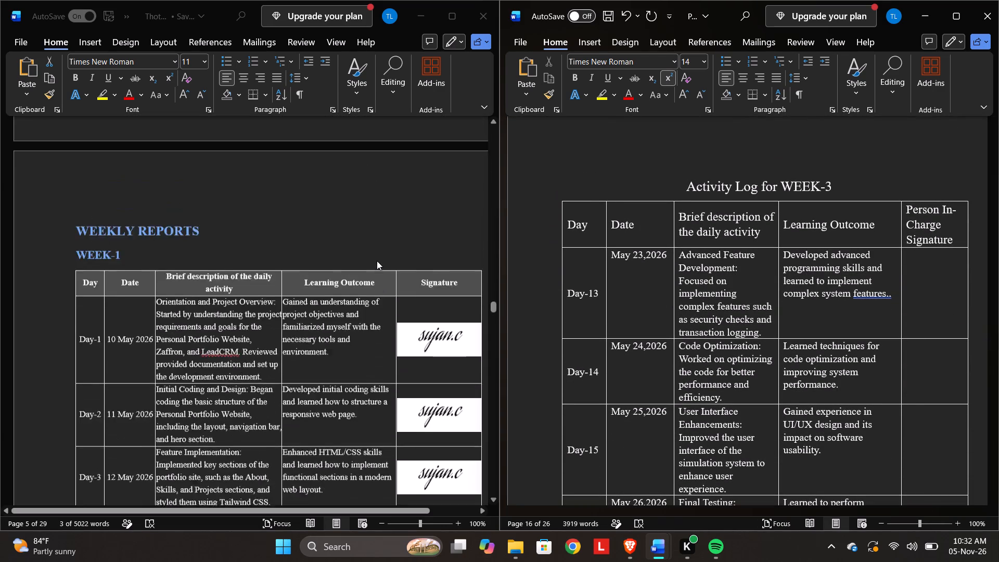
scroll(377, 261, up, 3)
scroll(377, 261, down, 4)
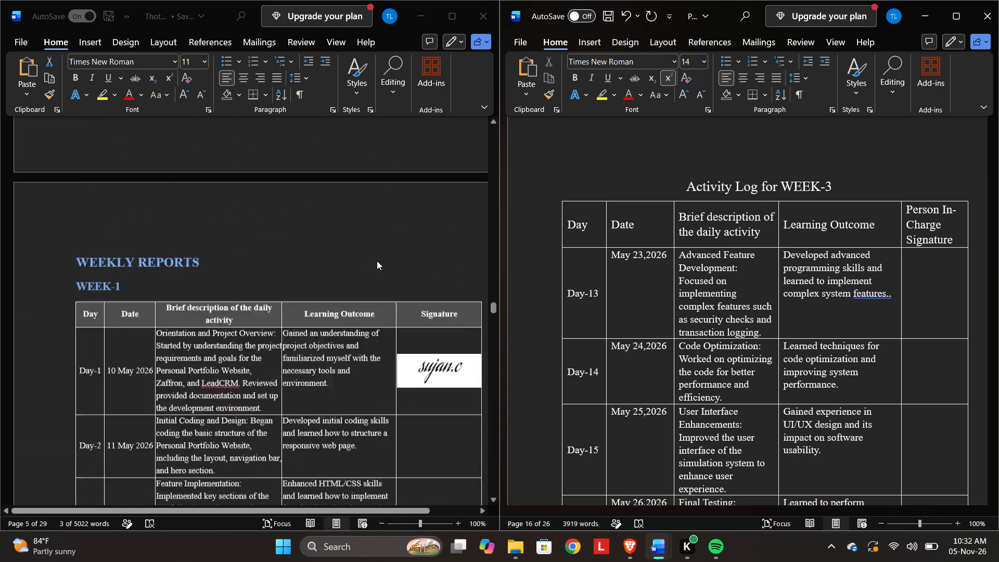
scroll(377, 261, down, 5)
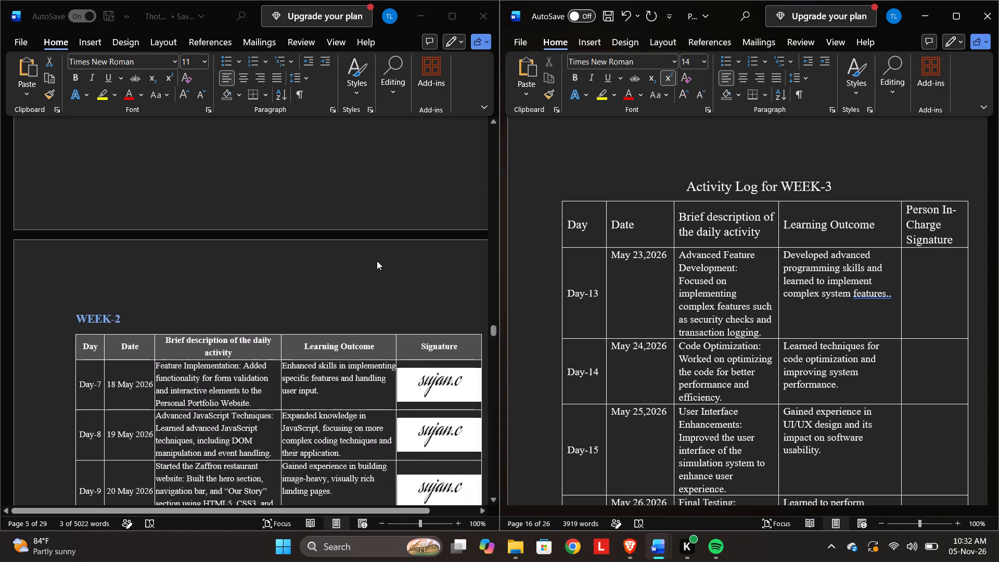
scroll(377, 261, down, 3)
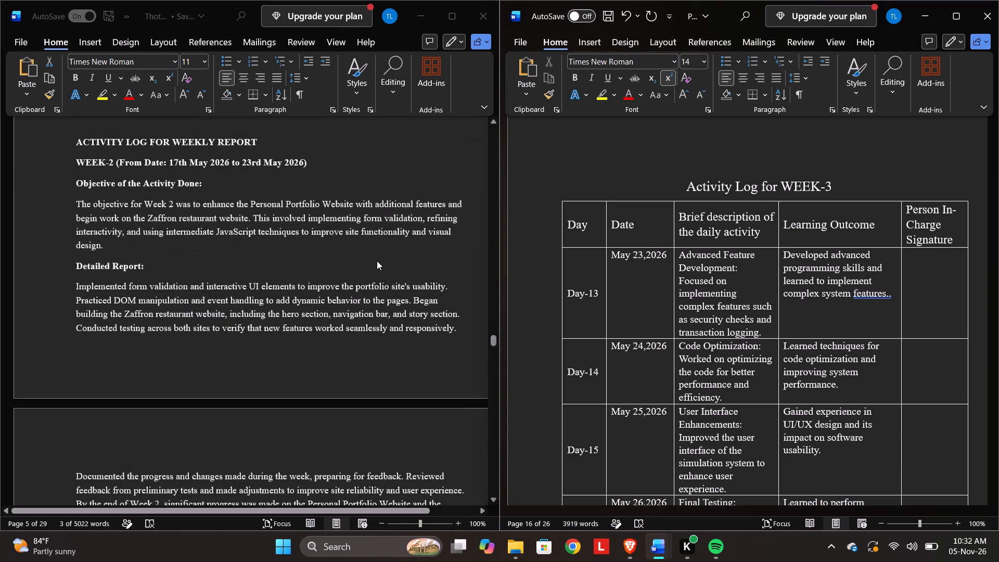
scroll(377, 261, down, 2)
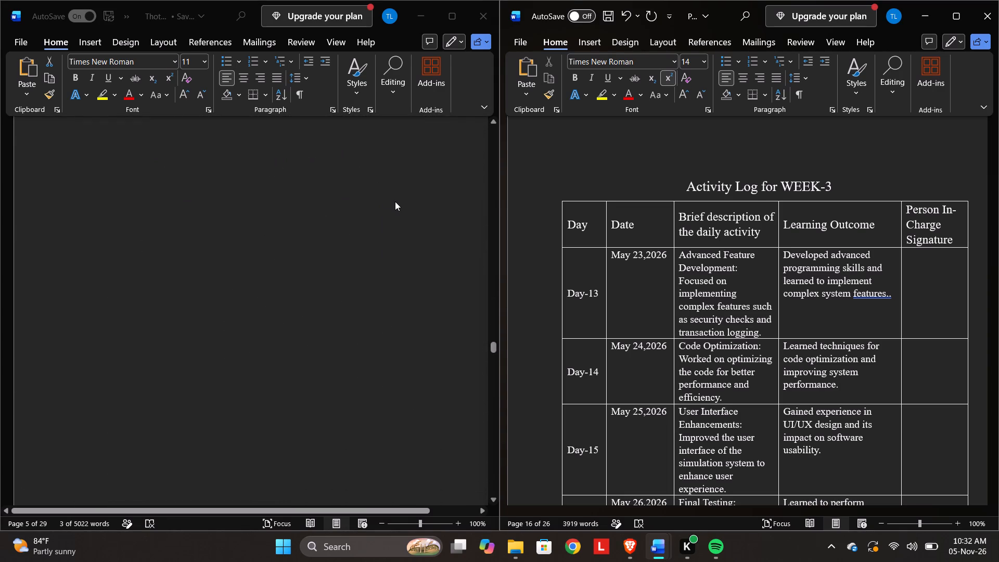
scroll(395, 201, down, 3)
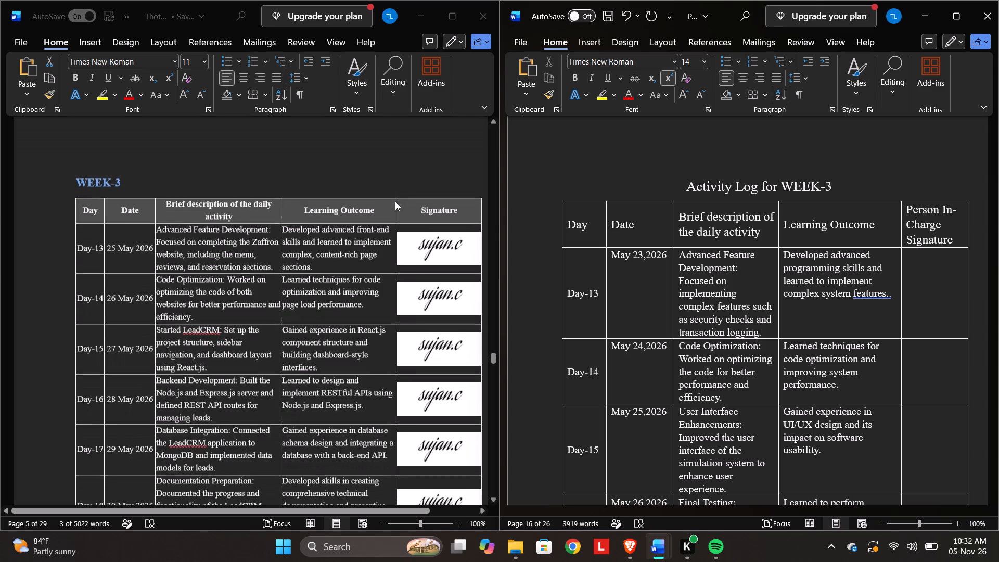
scroll(395, 201, down, 1)
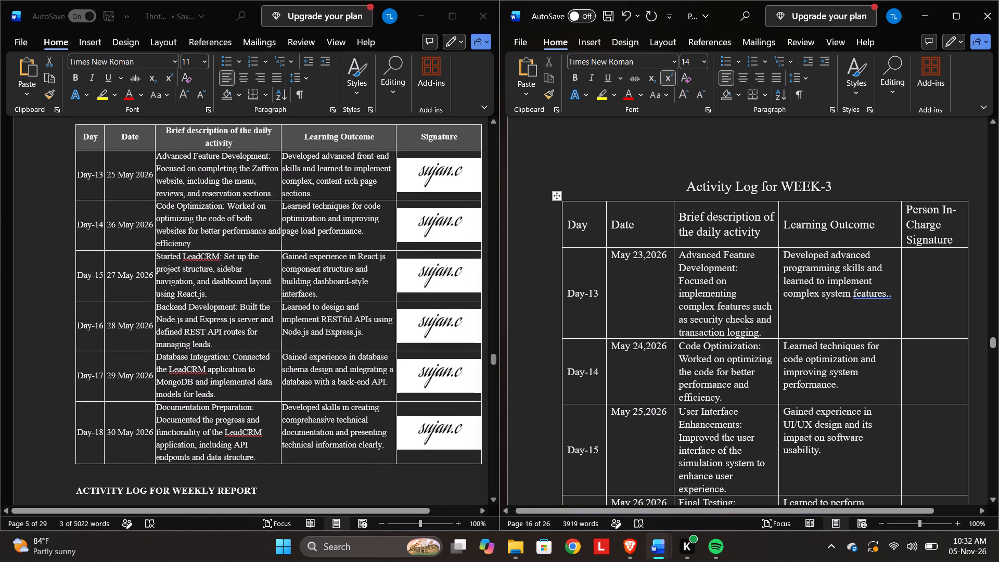
In the Week-3 activity log, set the dates to May 25,2026 for Day-13, May 26,2026 for Day-14 and May 27,2026 for Day-15.
click(644, 257)
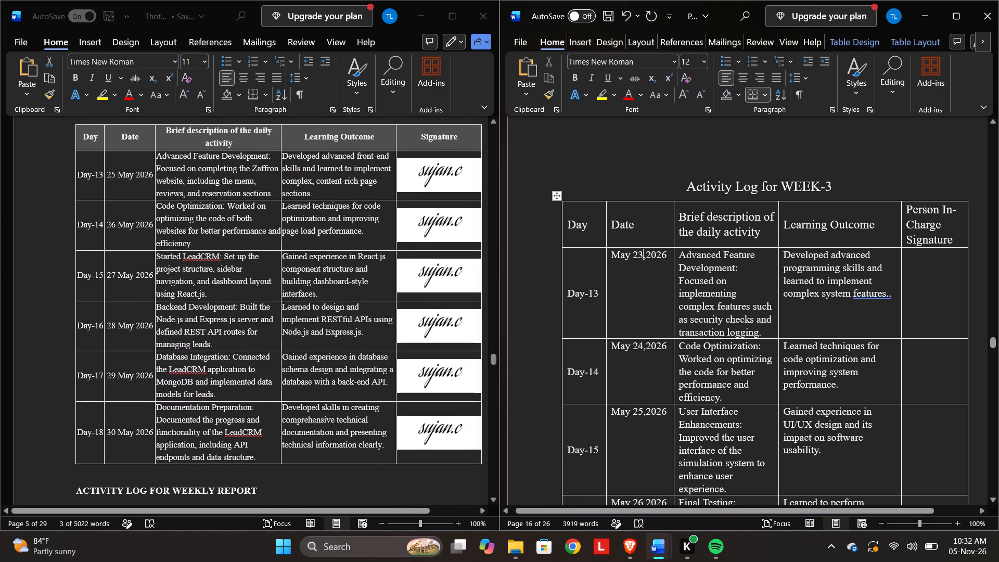
key(BackSpace)
key(5)
key(Down)
key(Down)
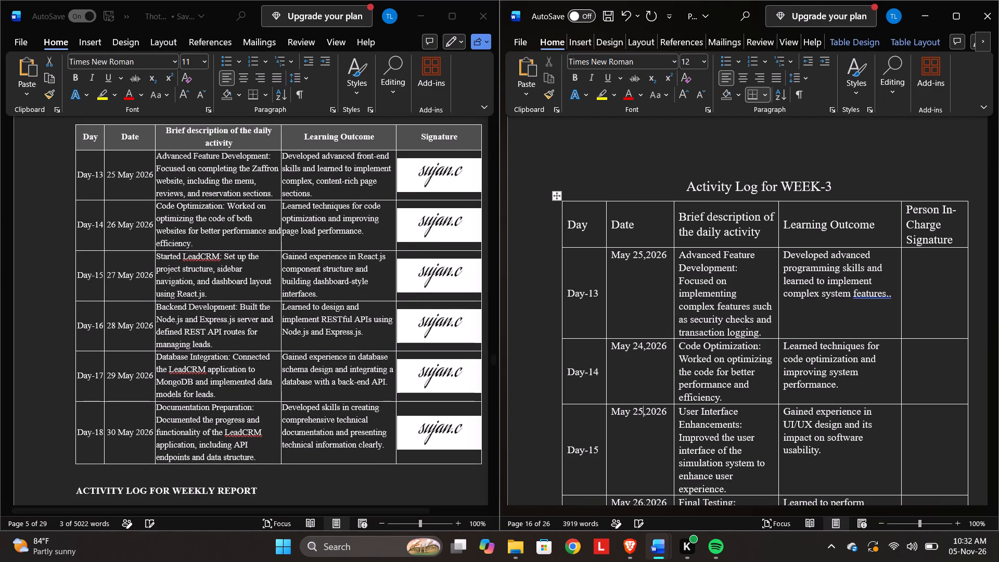
key(Up)
key(BackSpace)
key(6)
key(Left)
key(Left)
key(Down)
key(Down)
key(Up)
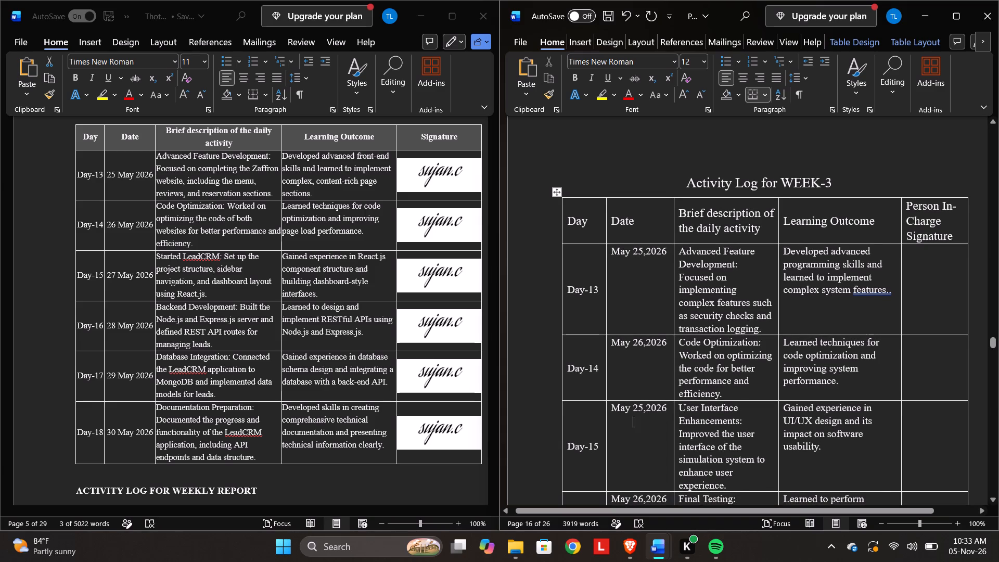
key(Right)
key(Right)
key(BackSpace)
key(7)
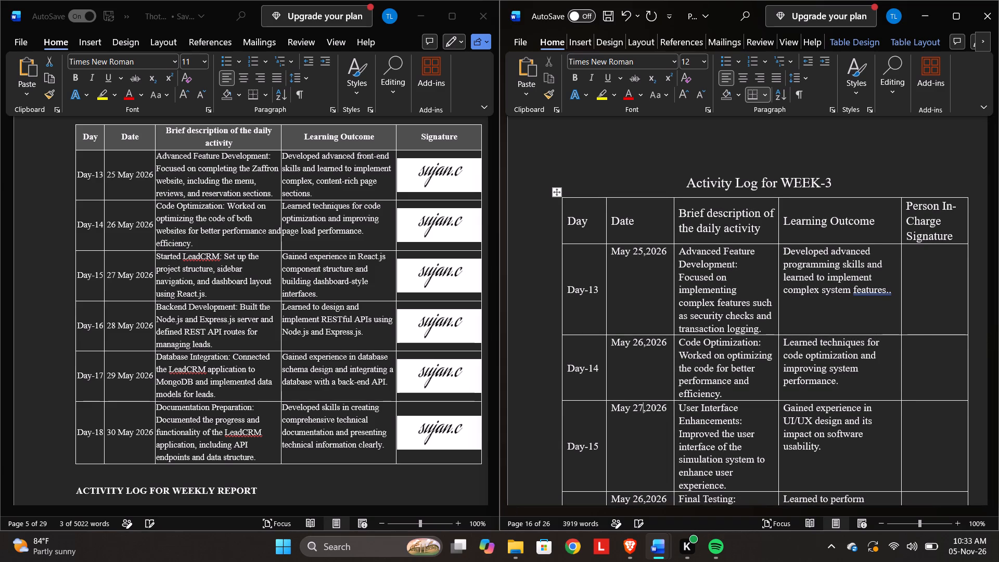
In the Week-3 activity log, set the dates to May 28,2026 for Day-16, May 29,2026 for Day-17 and May 30,2026 for Day-18.
key(Down)
key(Down)
key(Up)
key(Up)
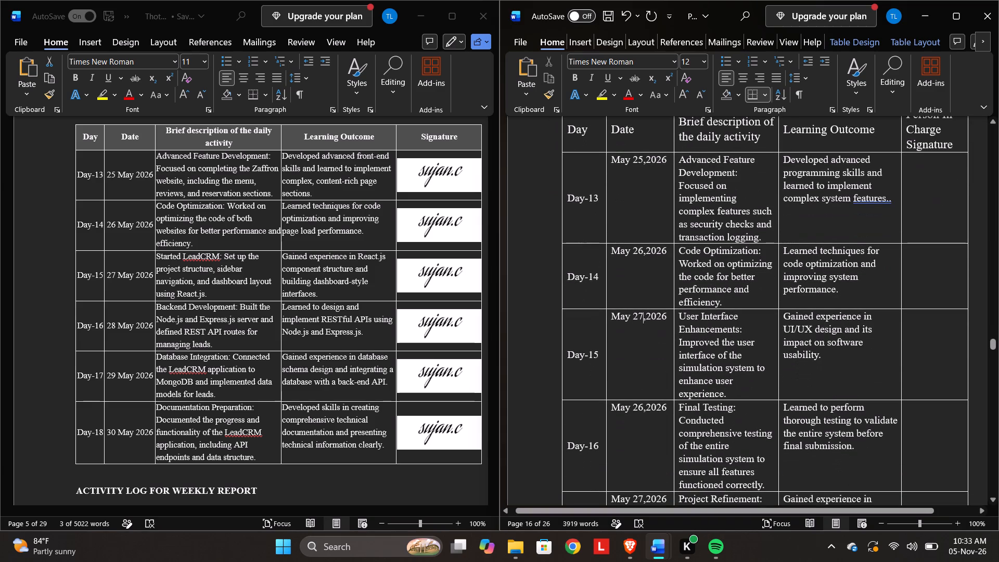
key(Down)
key(BackSpace)
key(8)
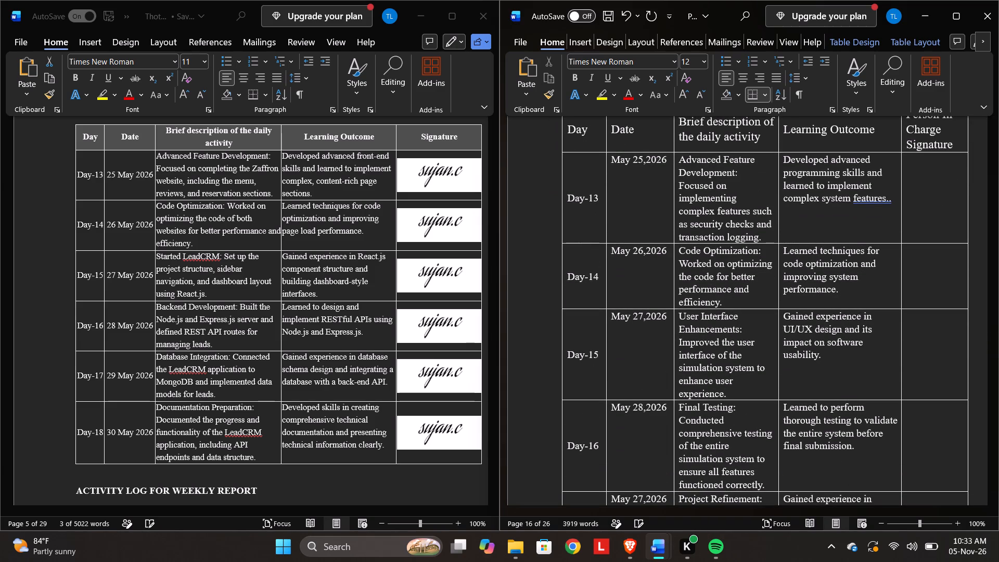
key(Down)
key(Down)
key(Up)
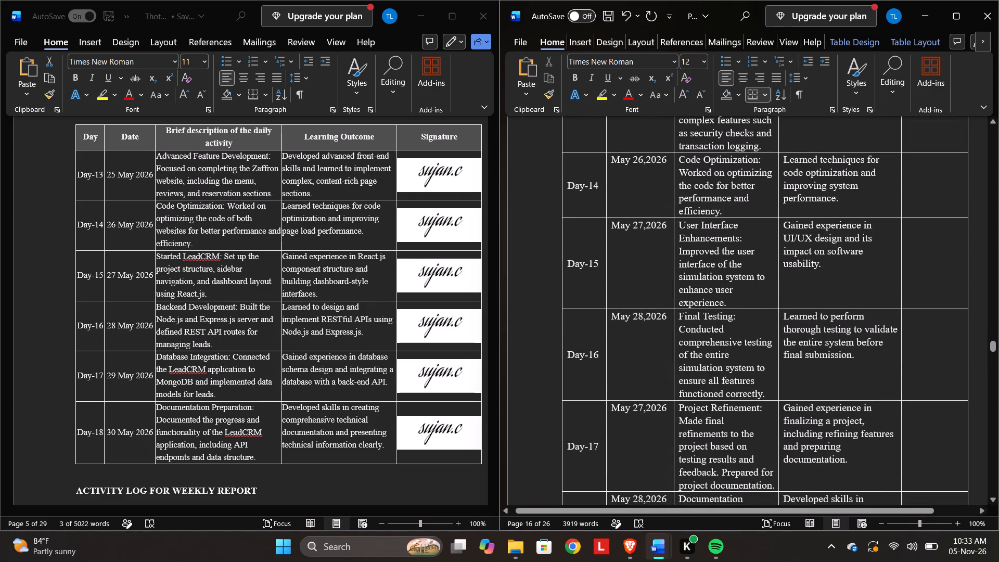
key(BackSpace)
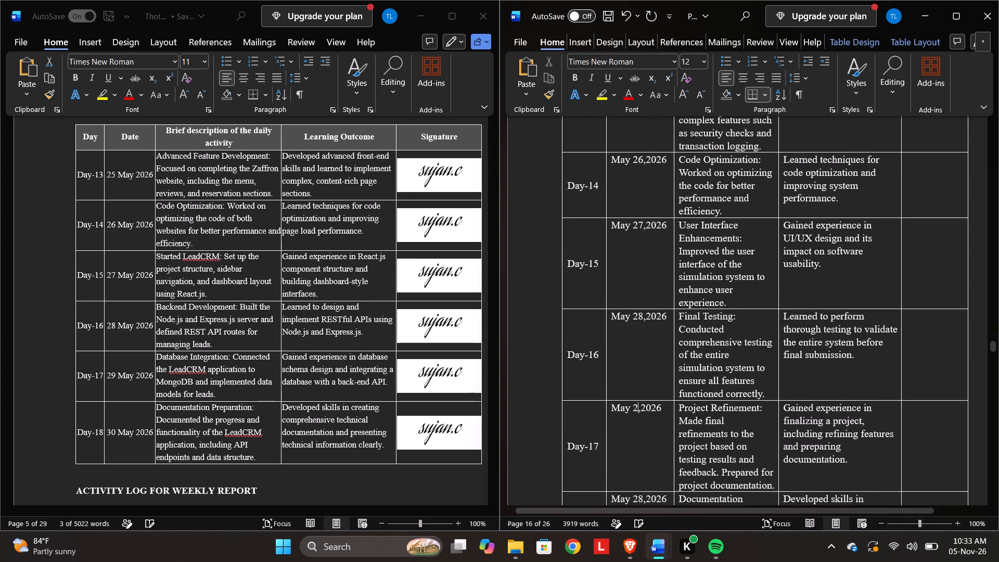
key(9)
key(Down)
key(Down)
key(Up)
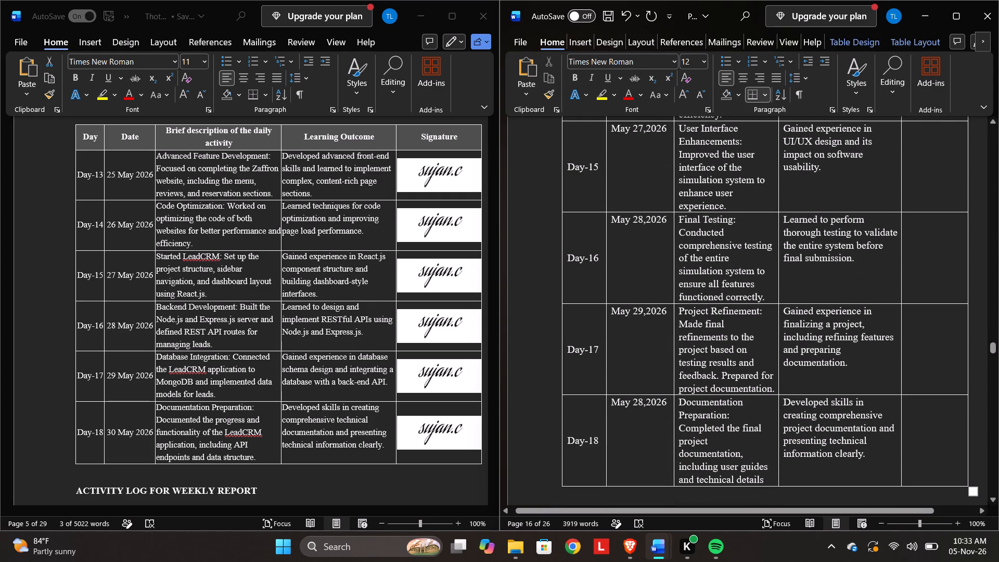
key(BackSpace)
key(BackSpace)
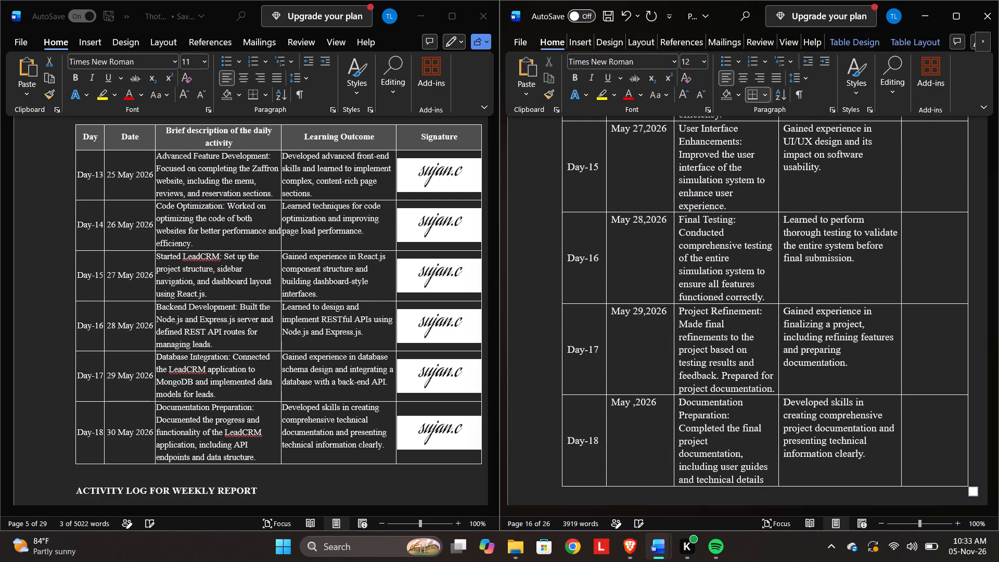
text(30)
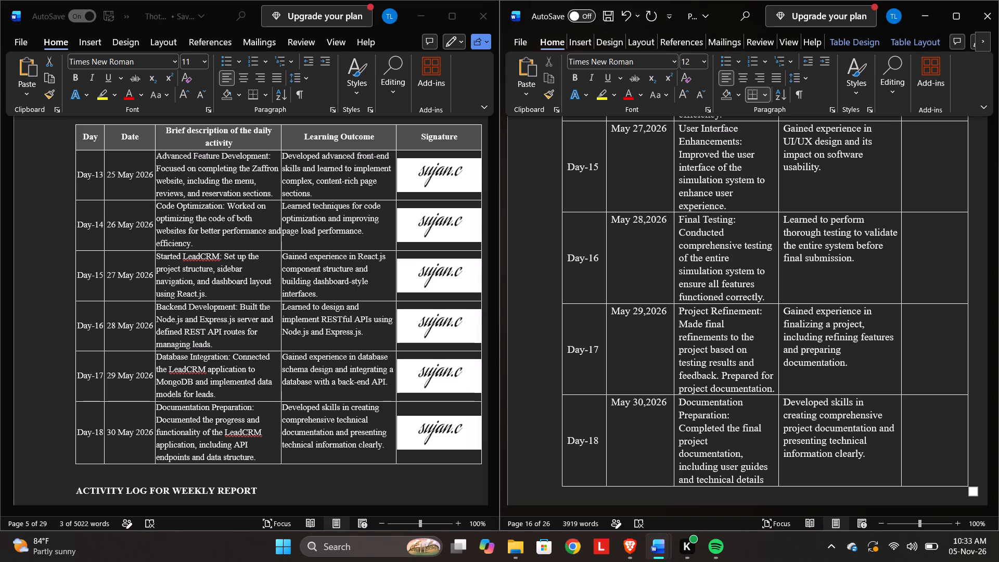
Set the From Date day in the WEEK – 3 Weekly Report heading to 25th.
scroll(794, 263, down, 1)
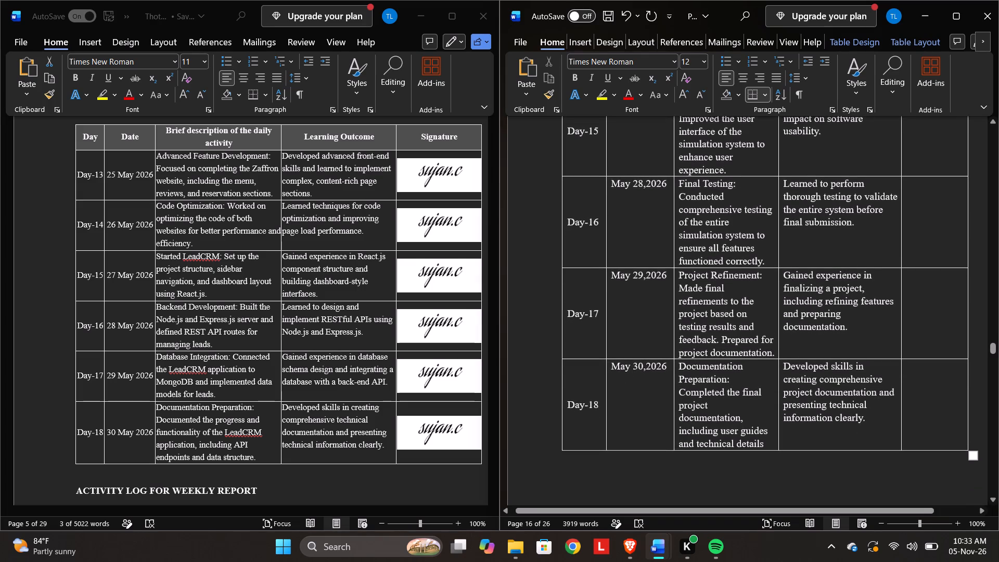
scroll(794, 263, down, 2)
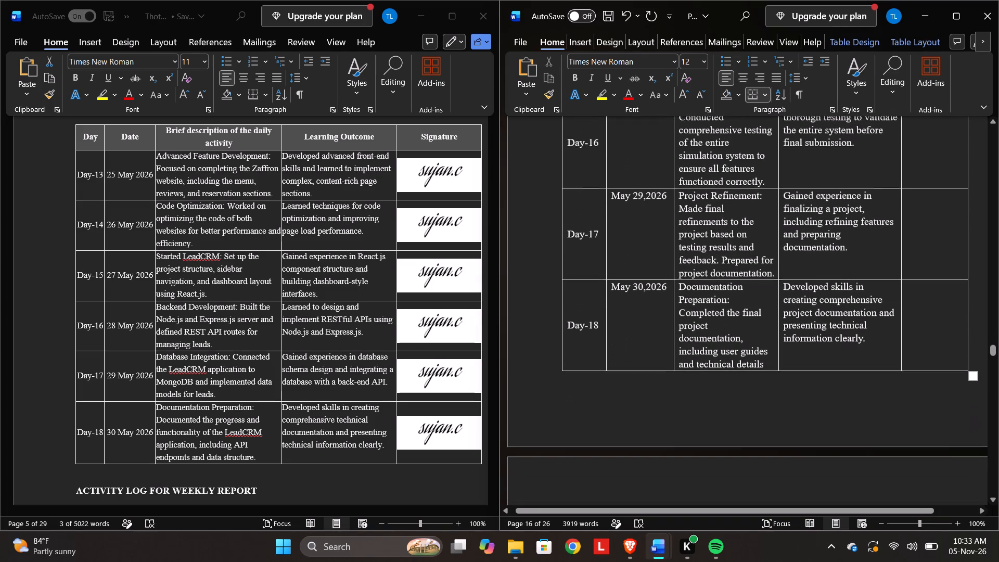
scroll(727, 310, down, 3)
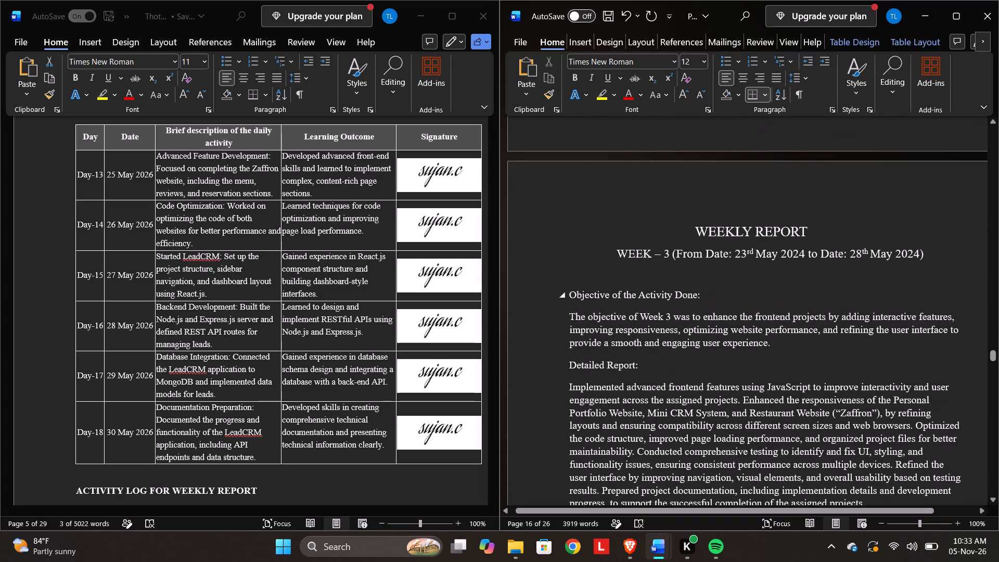
click(745, 257)
key(BackSpace)
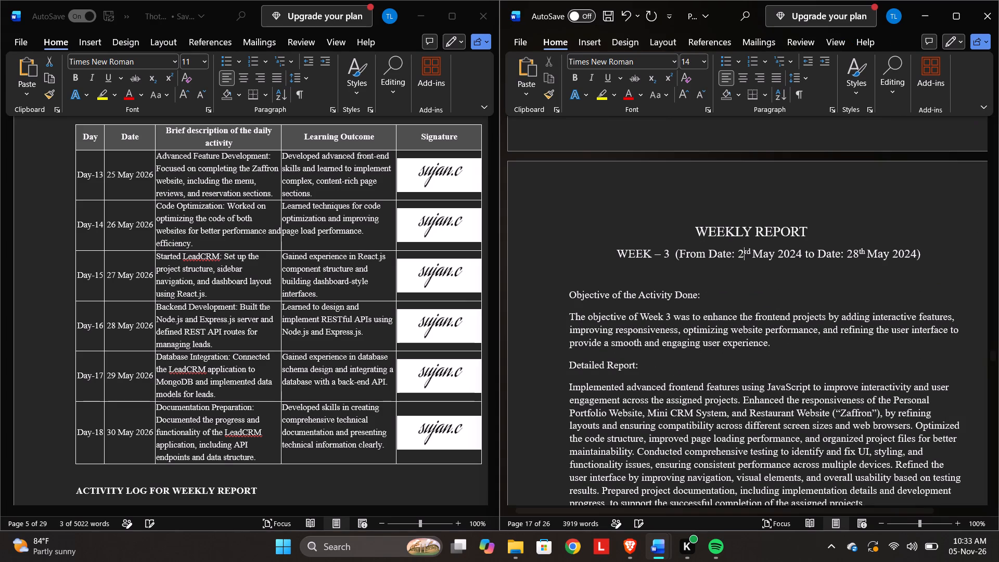
key(5)
key(Right)
key(Right)
key(BackSpace)
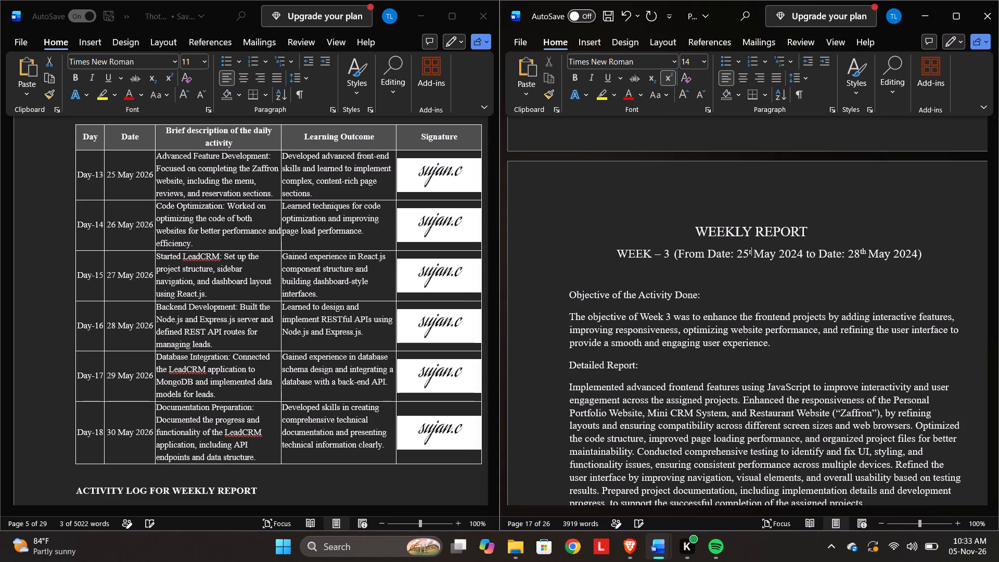
key(BackSpace)
text(th)
Set the To Date day in the WEEK – 3 Weekly Report heading to 30th.
key(Right)
key(Right)
key(Right)
key(Right)
key(Right)
key(Right)
key(Right)
key(Right)
key(Right)
key(Right)
key(Right)
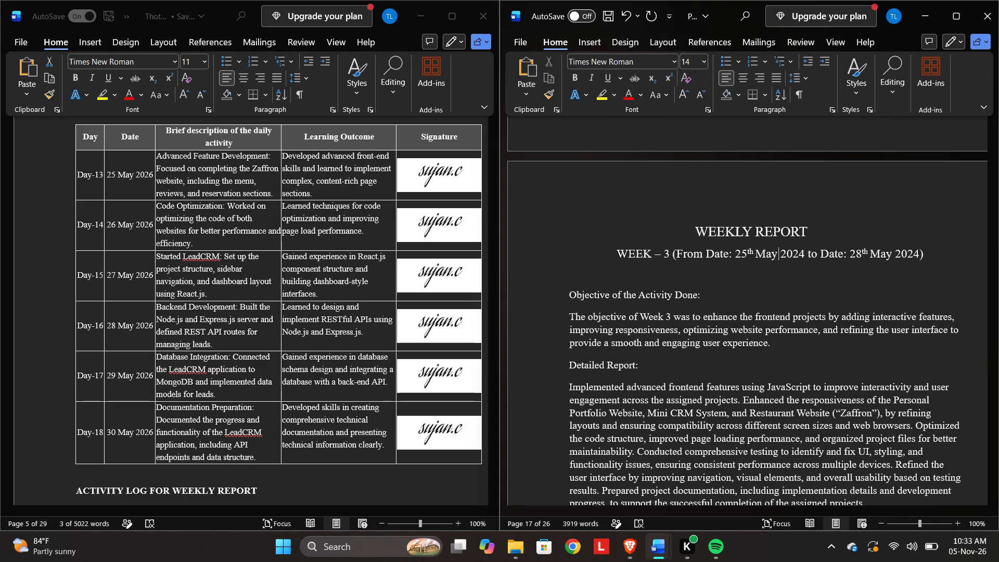
key(Right)
key(Right)
key(Right)
key(Right)
key(Right)
key(Right)
key(Right)
key(Right)
key(Right)
key(Right)
key(BackSpace)
key(BackSpace)
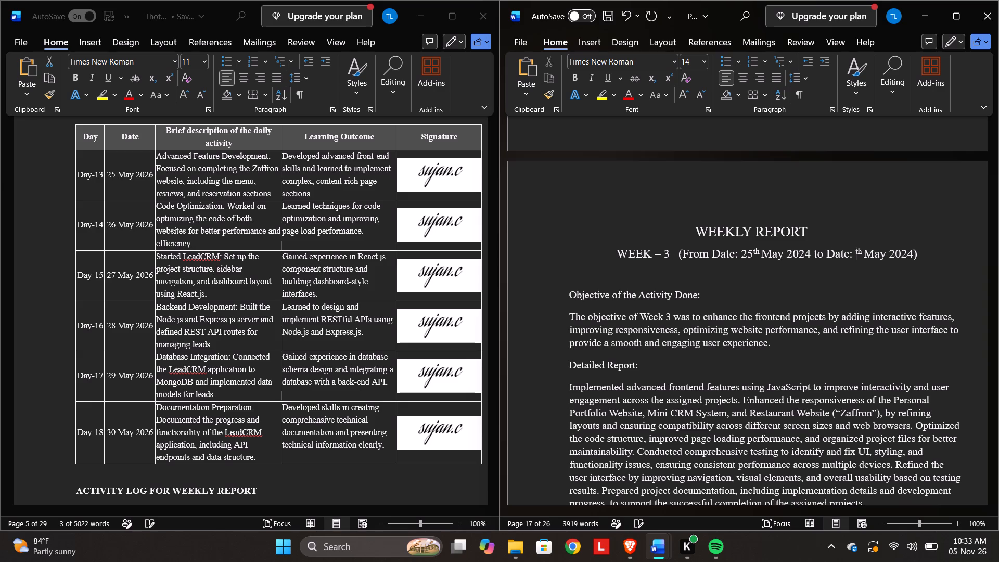
text(30)
In the Week-4 activity log, set the Day-19 date to June 1, 2026.
scroll(750, 258, down, 1)
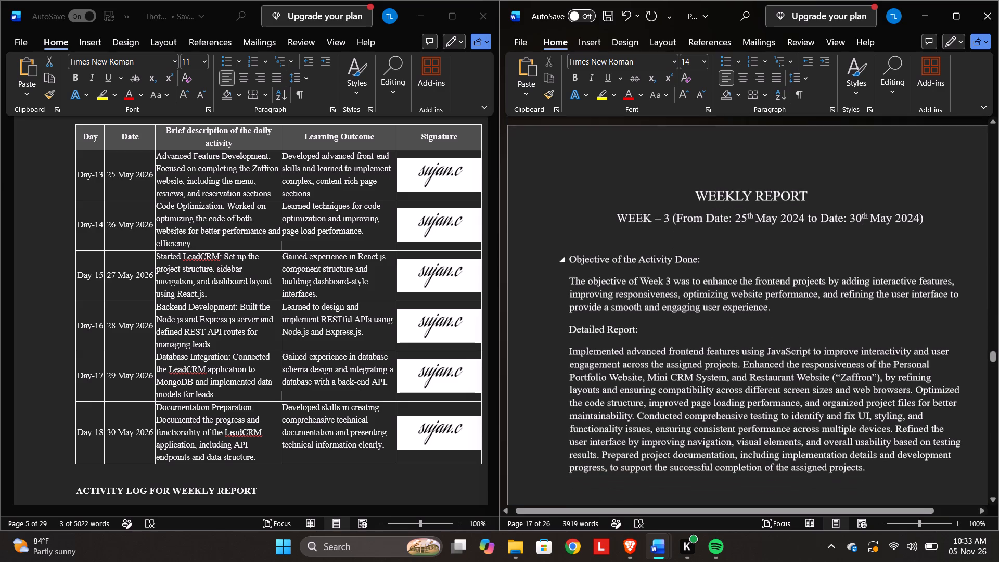
scroll(750, 258, down, 1)
scroll(644, 246, down, 1)
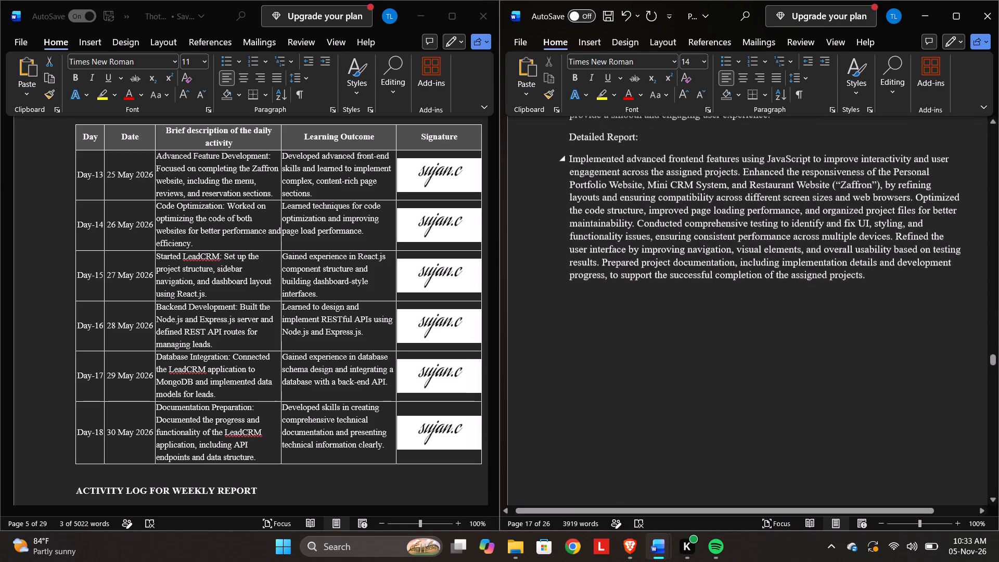
scroll(644, 246, down, 4)
scroll(644, 246, up, 1)
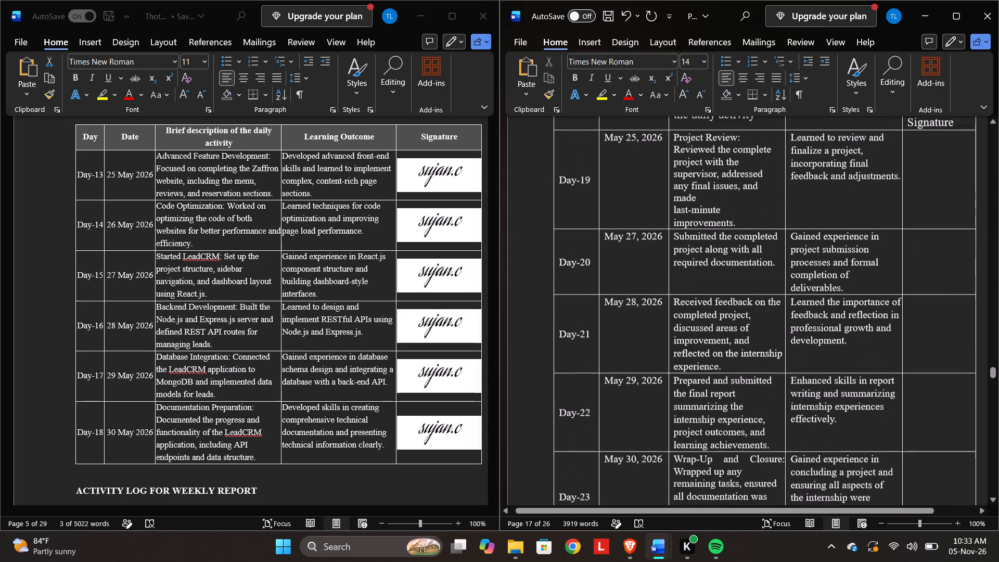
scroll(644, 246, up, 1)
scroll(445, 252, down, 2)
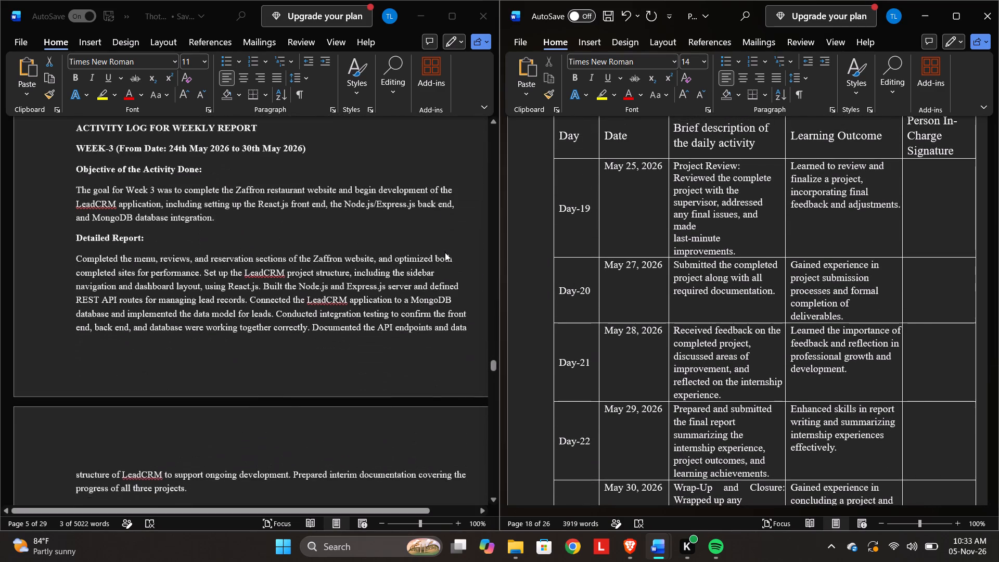
scroll(445, 252, down, 7)
scroll(445, 252, up, 1)
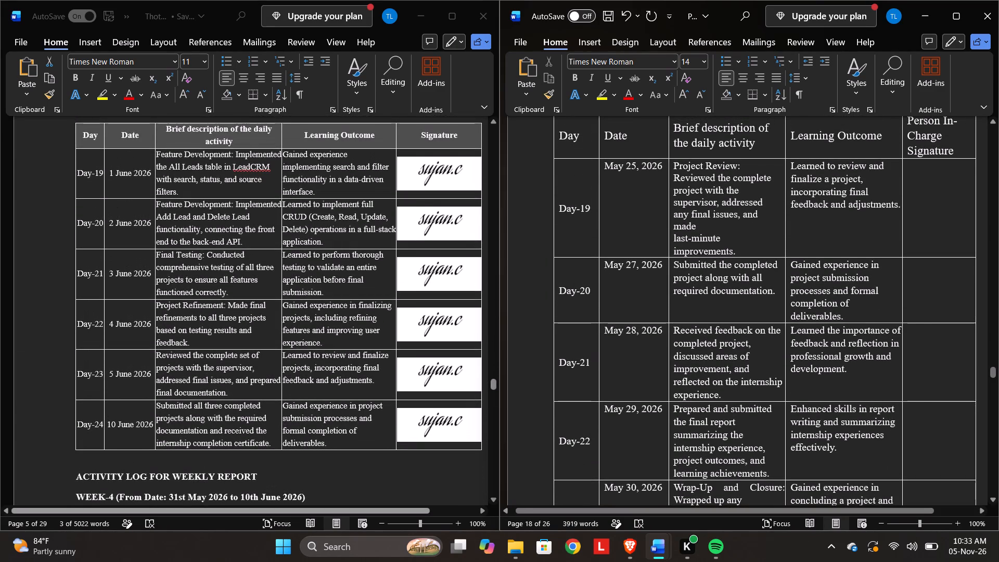
scroll(606, 194, up, 1)
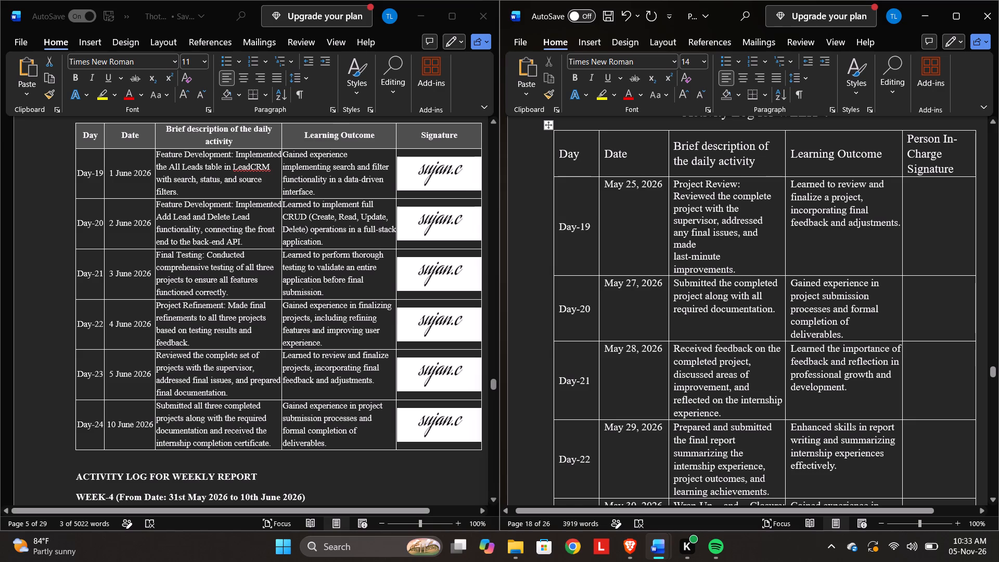
click(636, 189)
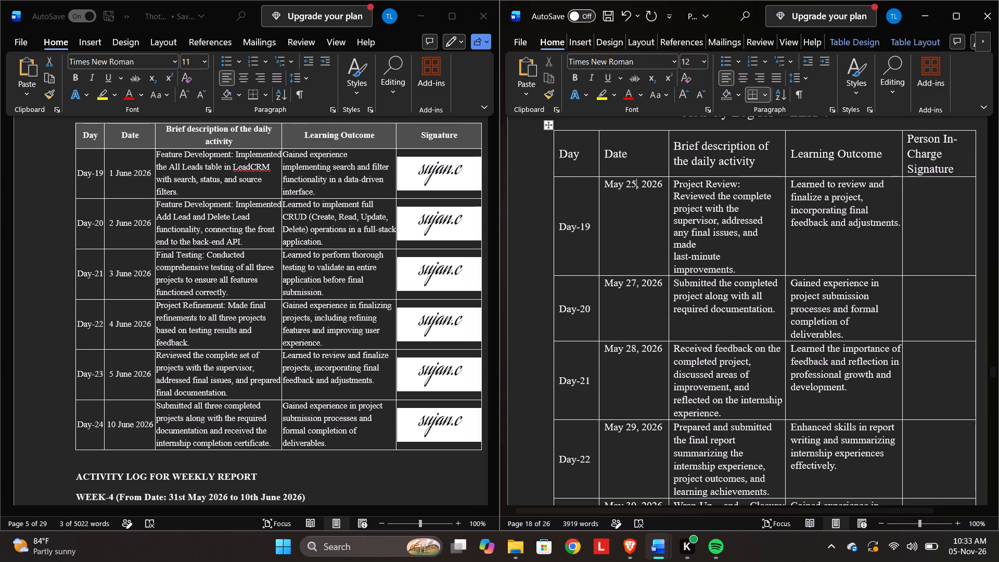
key(BackSpace)
key(BackSpace)
key(BackSpace)
key(BackSpace)
key(BackSpace)
key(BackSpace)
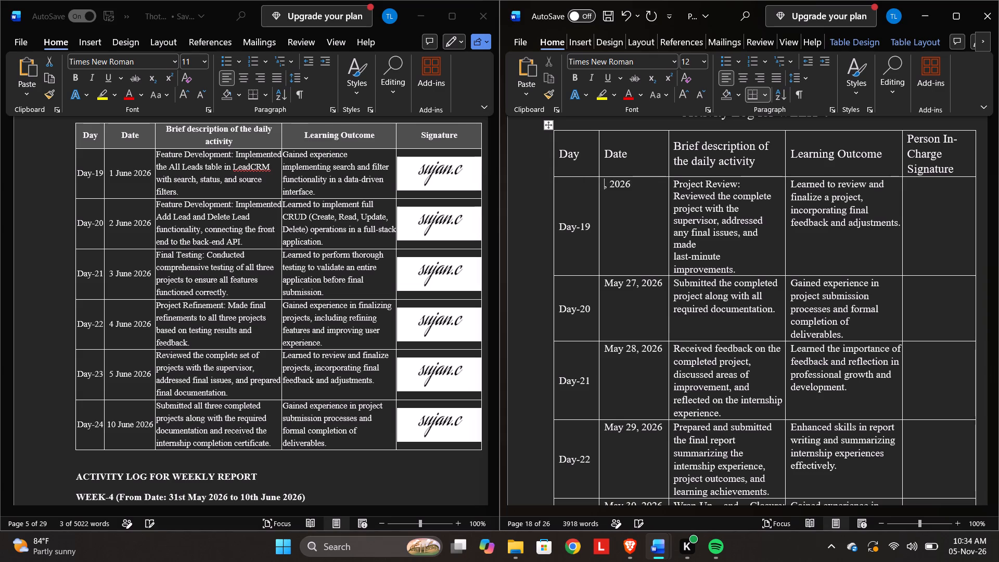
text(June)
key(space)
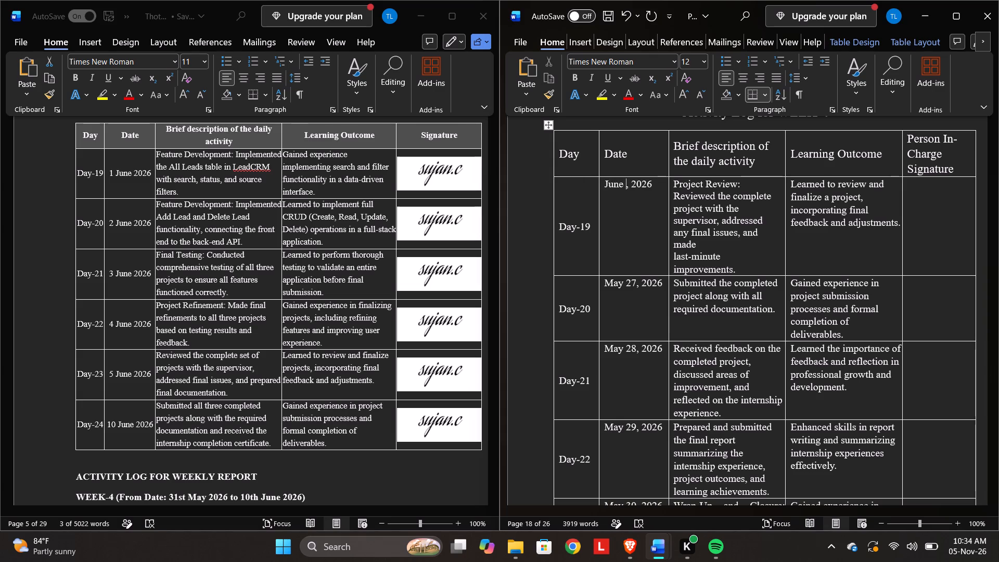
key(1)
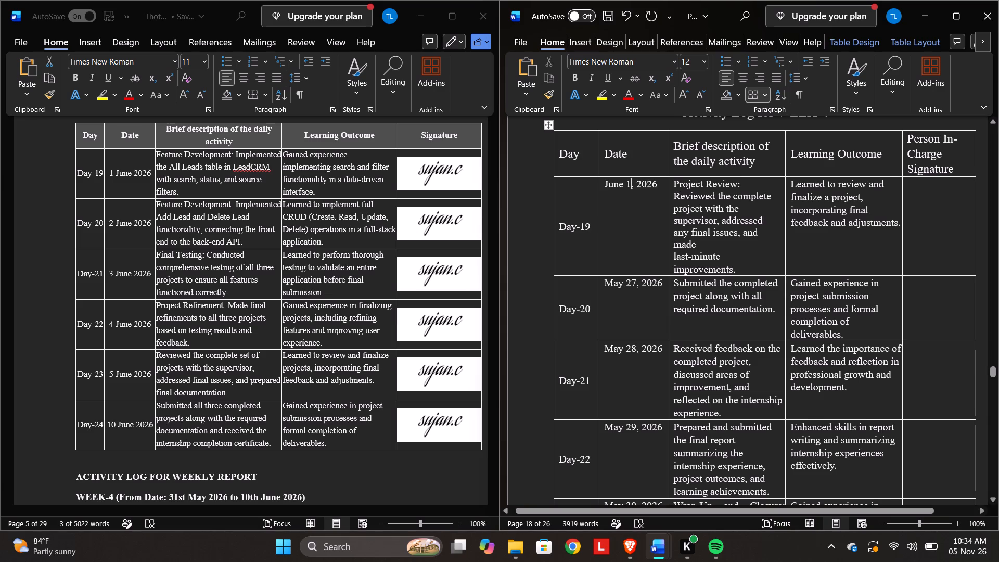
Copy "June 1" from the Day-19 date over the month and day for Day-20 and Day-21, and select Day-22's month and day.
drag(605, 184, 631, 189)
key(ctrl+c)
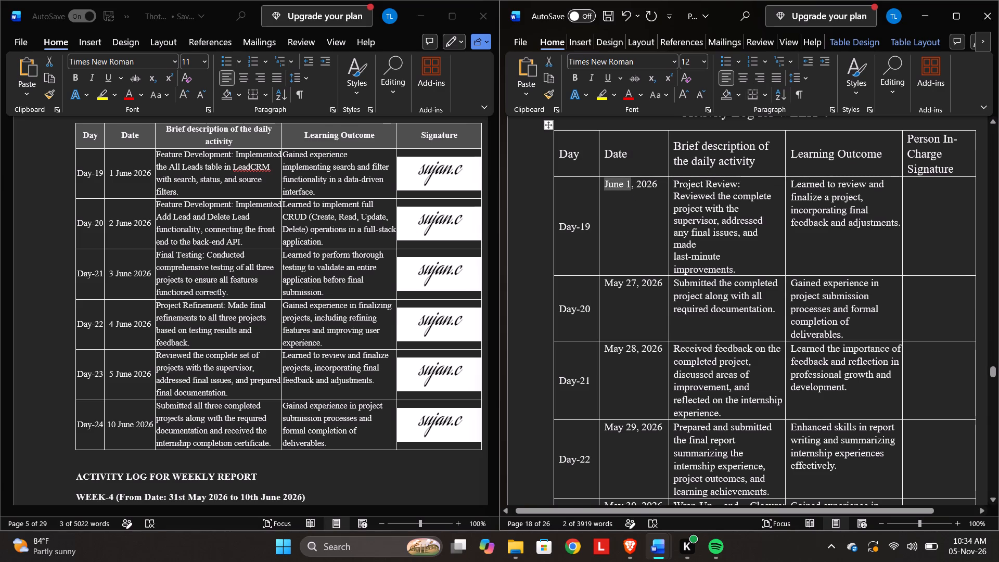
drag(634, 279, 608, 279)
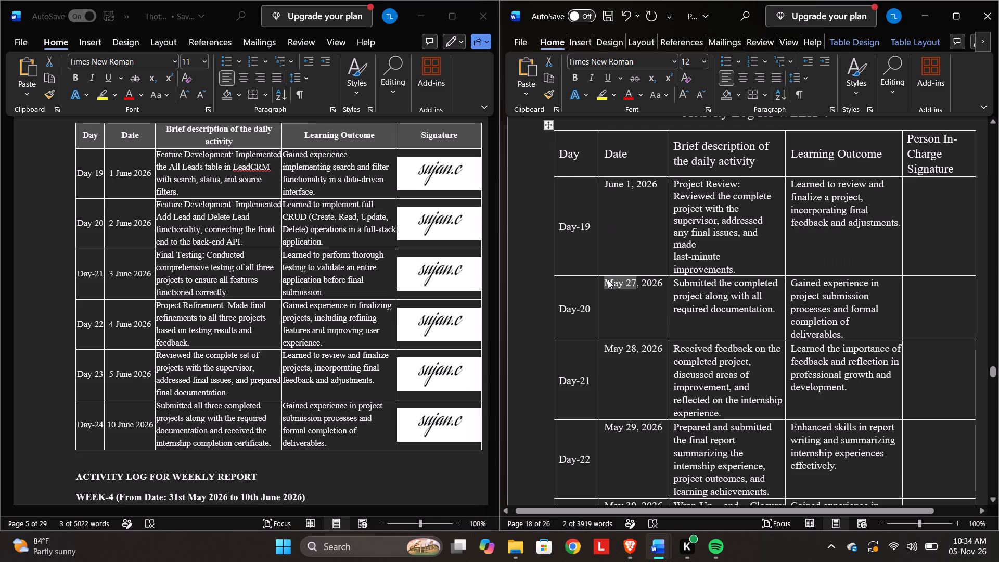
key(ctrl+v)
drag(638, 347, 613, 345)
key(ctrl+v)
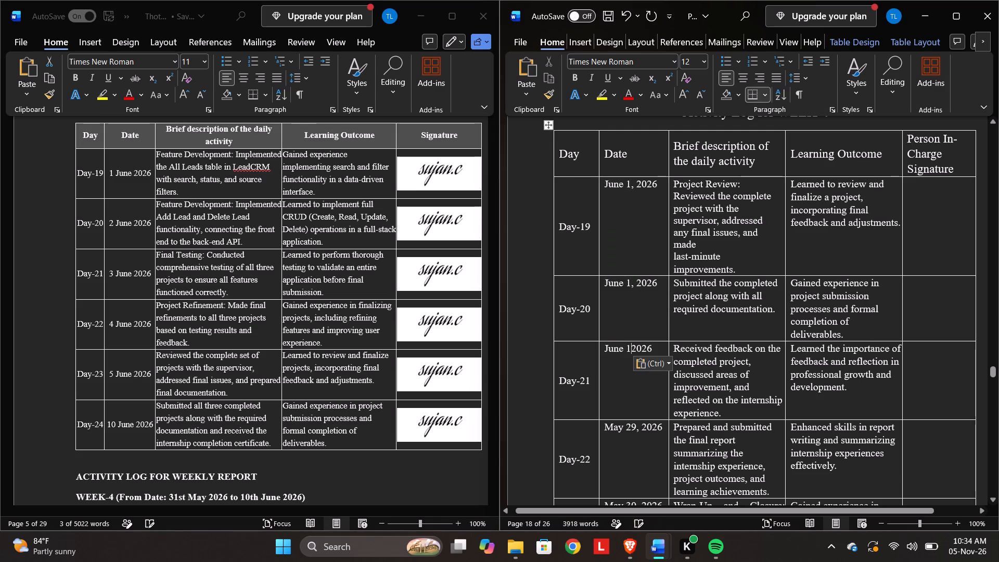
key(comma)
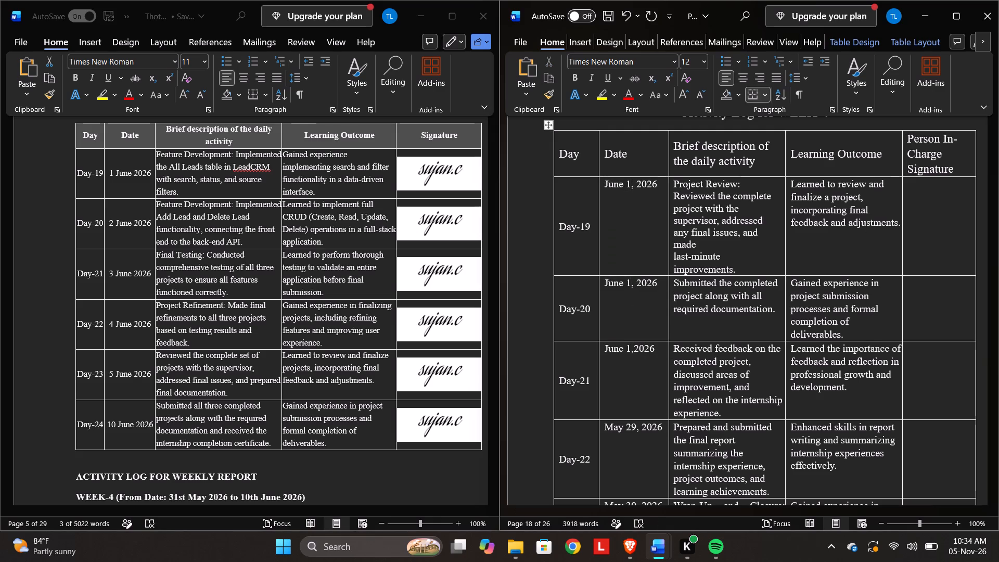
key(space)
scroll(646, 367, down, 1)
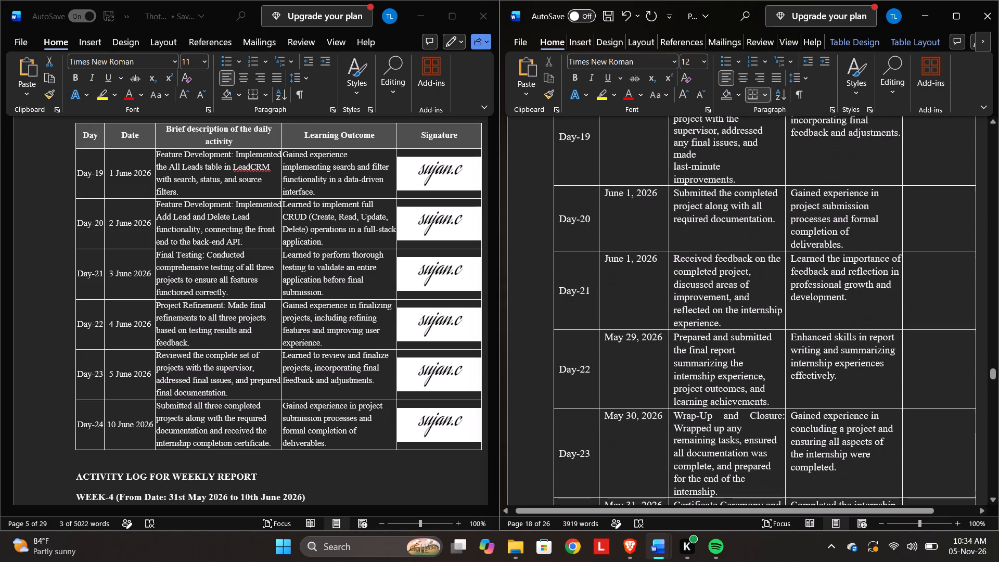
drag(637, 339, 603, 338)
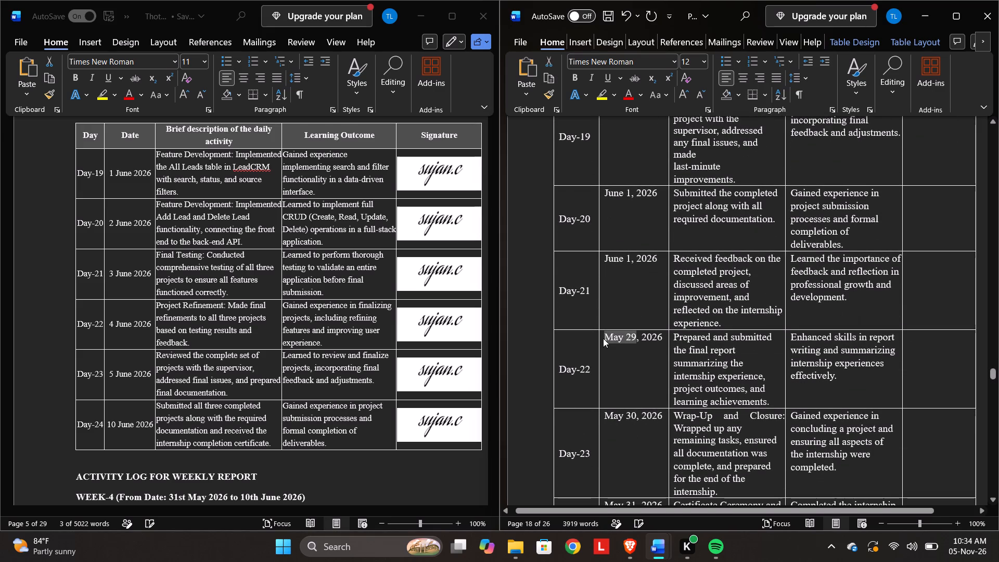
Paste "June 1" over the month and day for Day-22, Day-23 and Day-24, restoring the comma and space before Day-23's year.
key(ctrl+v)
scroll(603, 338, down, 1)
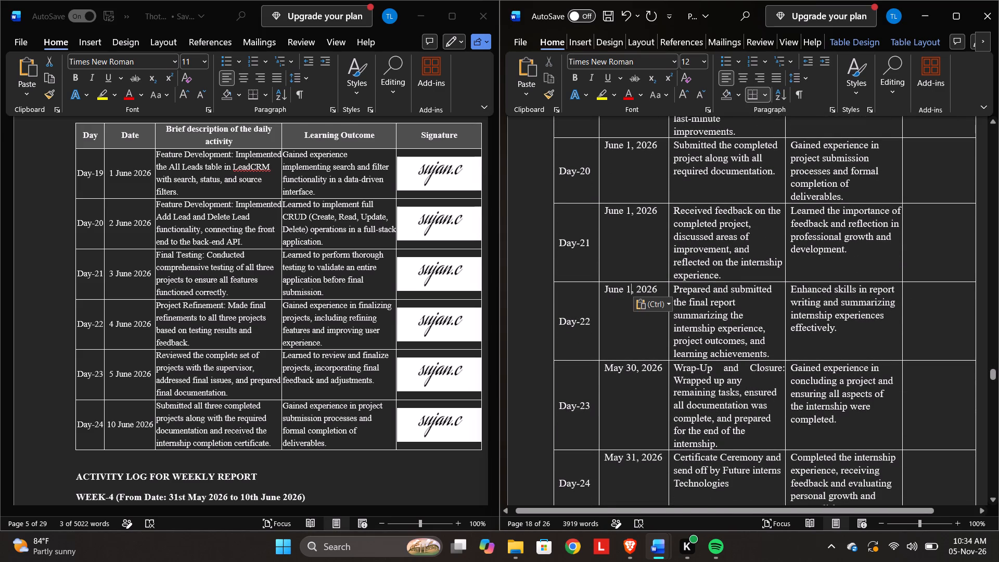
drag(638, 368, 613, 364)
key(ctrl+v)
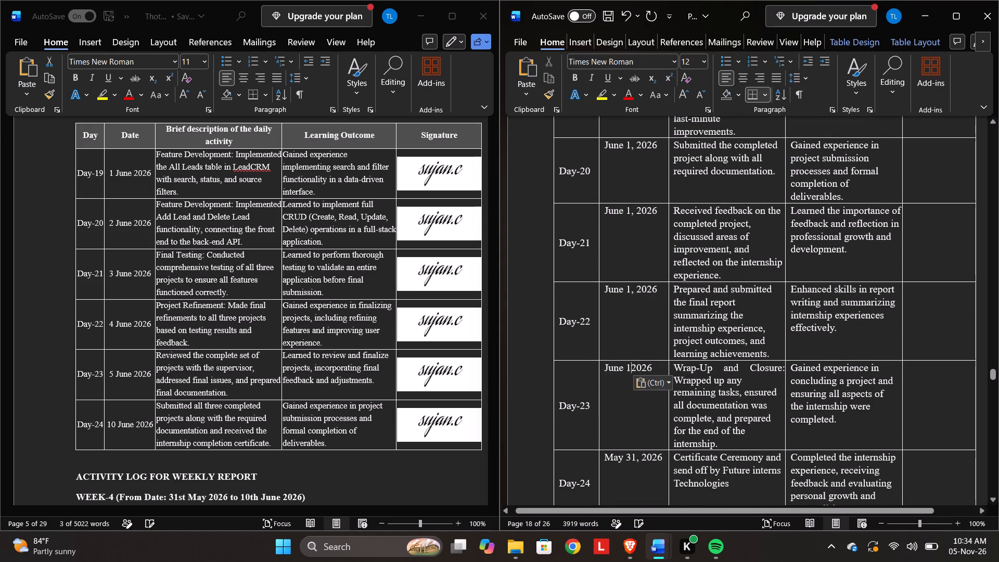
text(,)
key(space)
scroll(654, 369, down, 1)
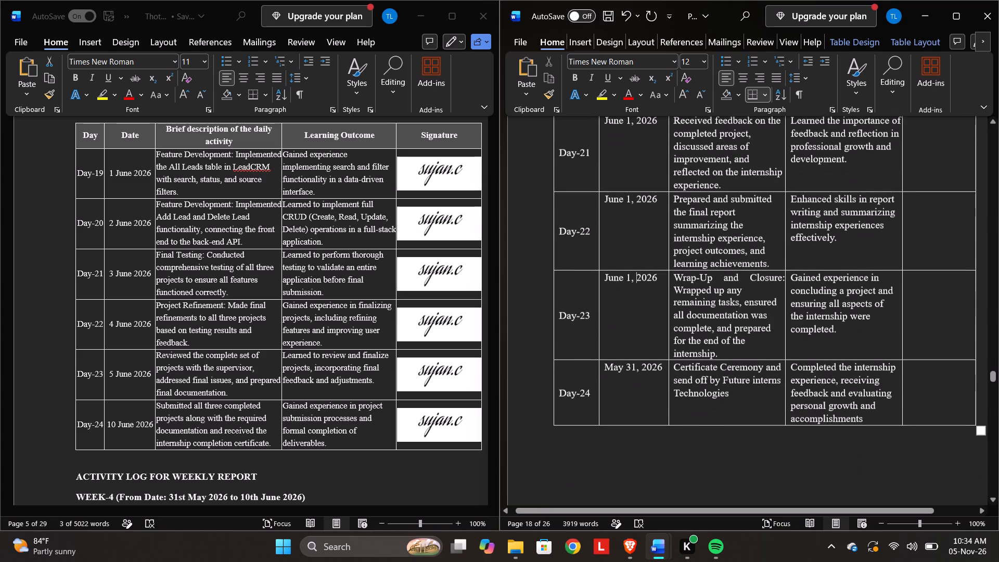
drag(635, 365, 623, 364)
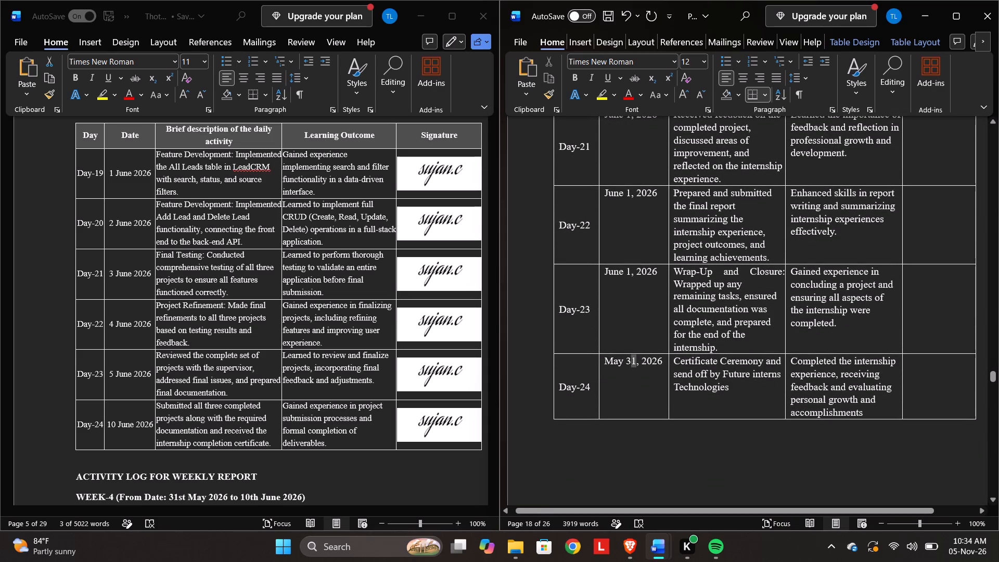
drag(623, 364, 611, 362)
key(ctrl+v)
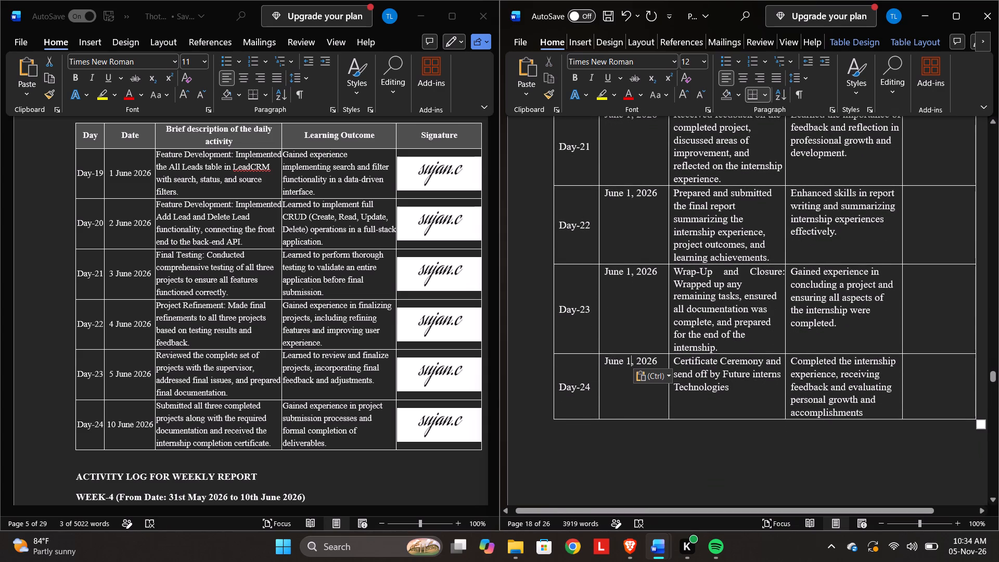
In the Week-4 activity log, set the Day-20 date to June 2 and the Day-21 date to June 3.
scroll(627, 265, up, 2)
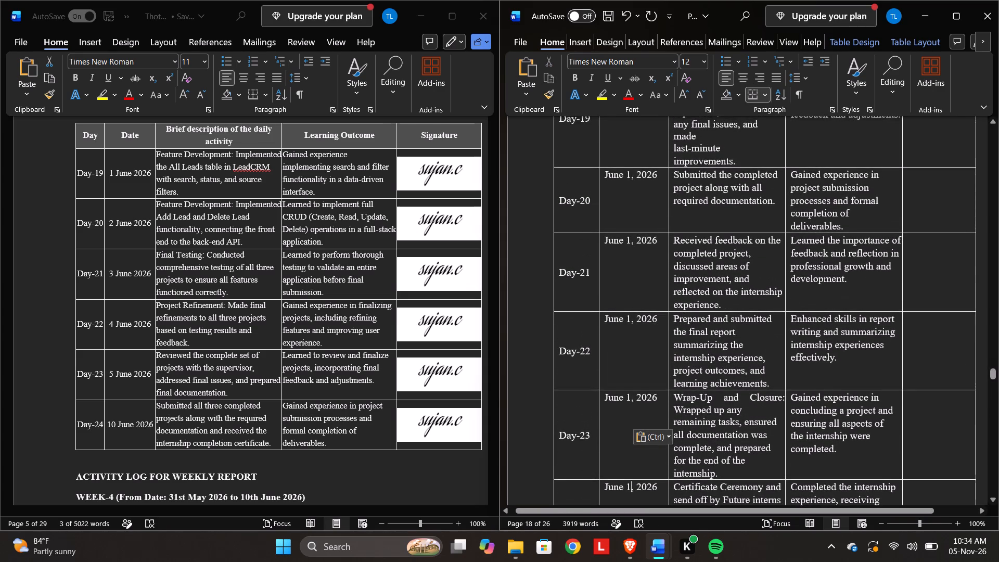
scroll(633, 238, up, 1)
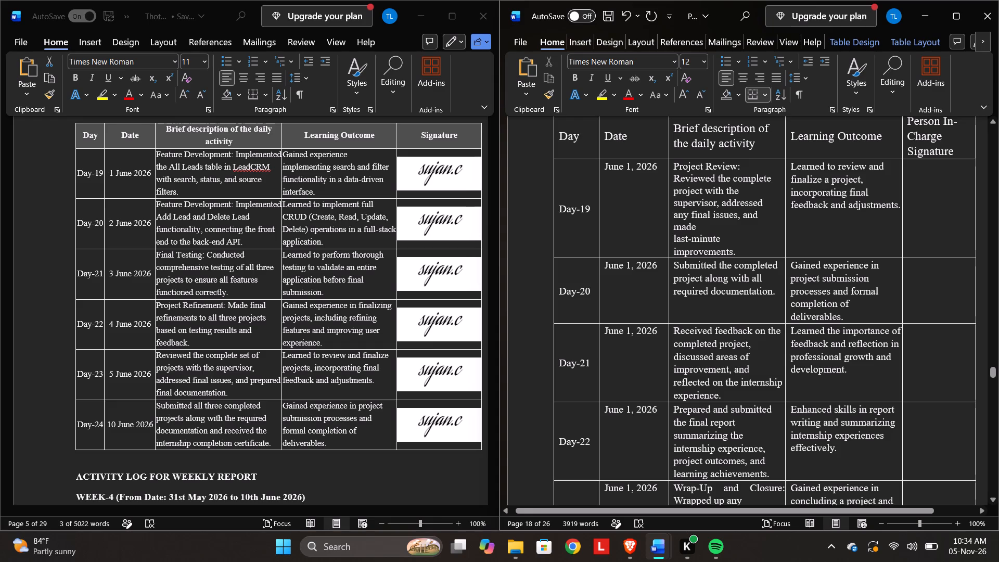
click(634, 271)
key(Left)
key(BackSpace)
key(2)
key(Down)
key(Down)
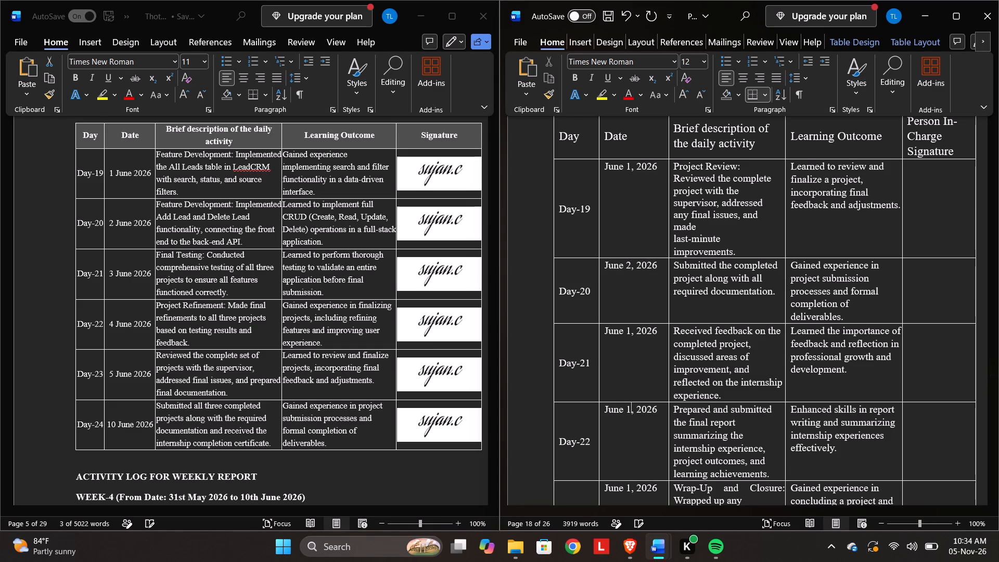
key(Up)
key(BackSpace)
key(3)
Set the Day-22, Day-23 and Day-24 dates to June 4, June 5 and June 10, dismissing the chat notification.
key(Down)
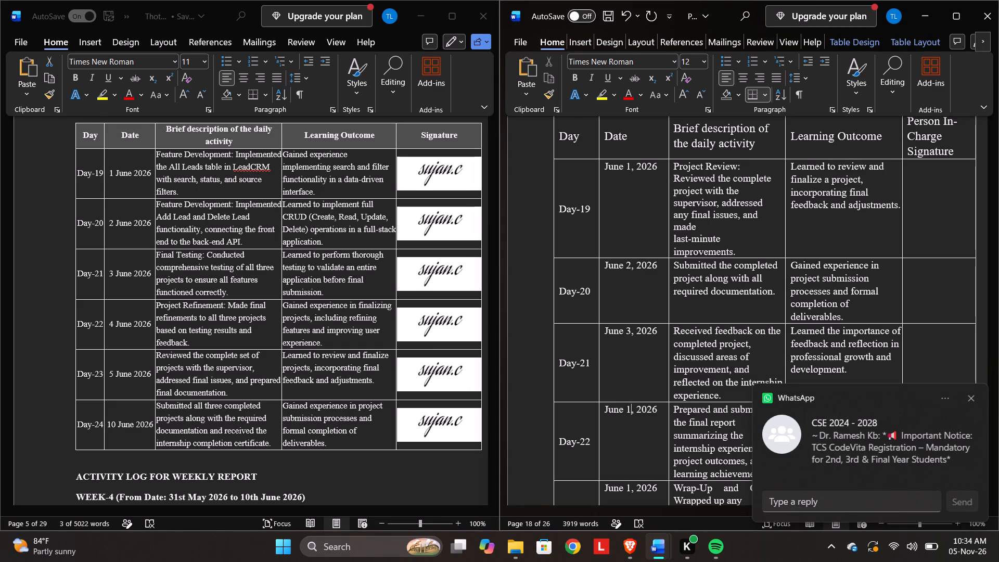
click(976, 395)
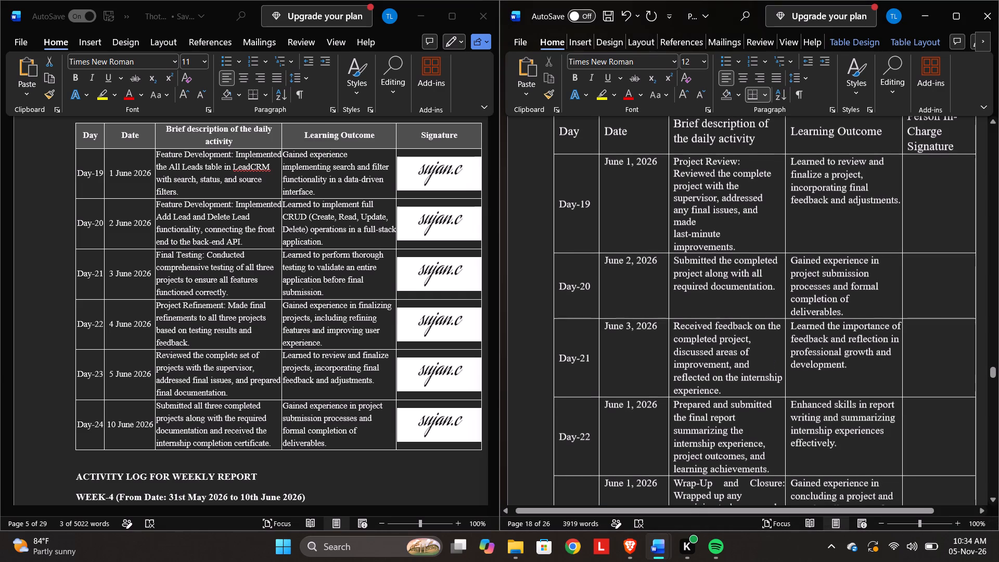
key(BackSpace)
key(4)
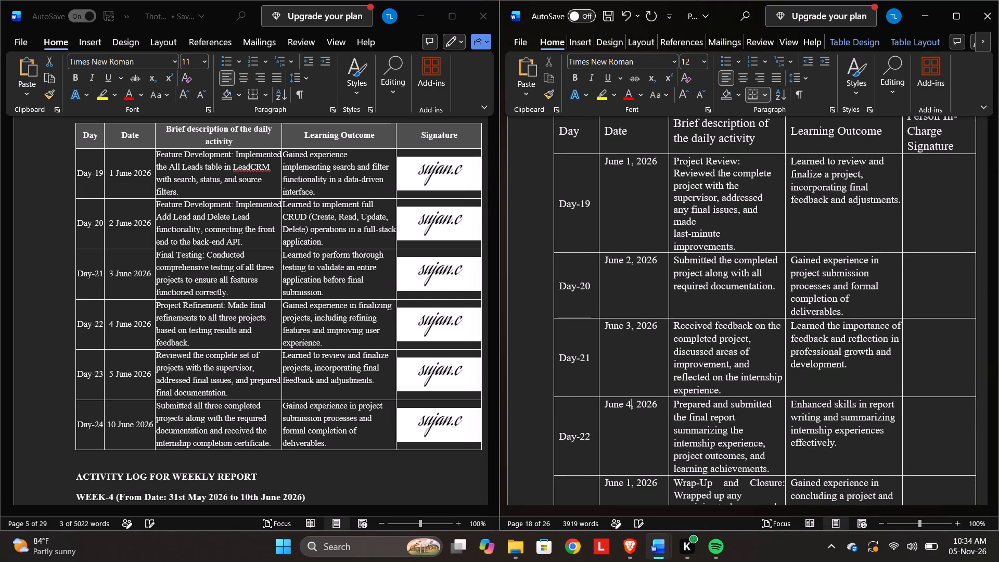
scroll(773, 362, down, 1)
key(Down)
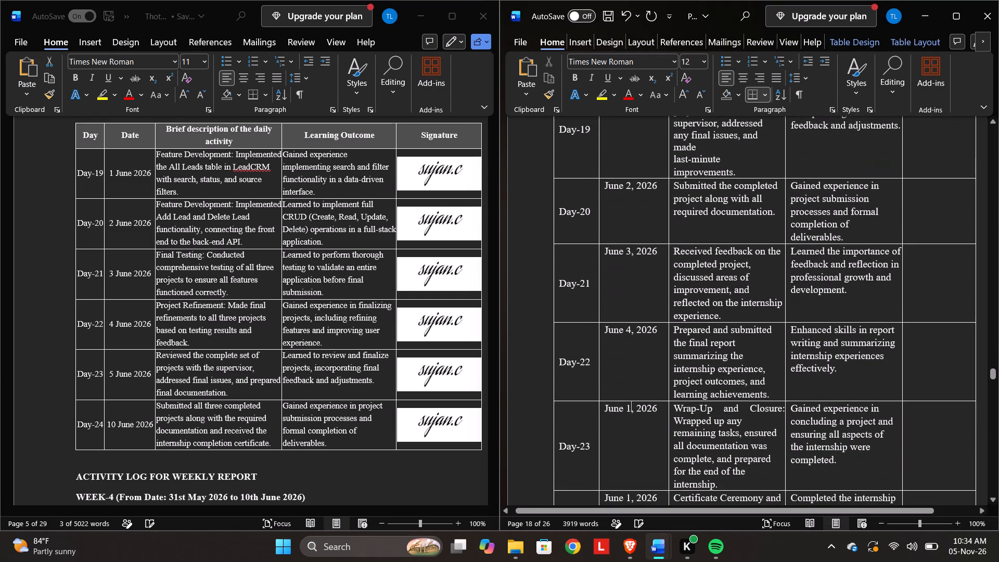
key(BackSpace)
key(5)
scroll(773, 362, down, 1)
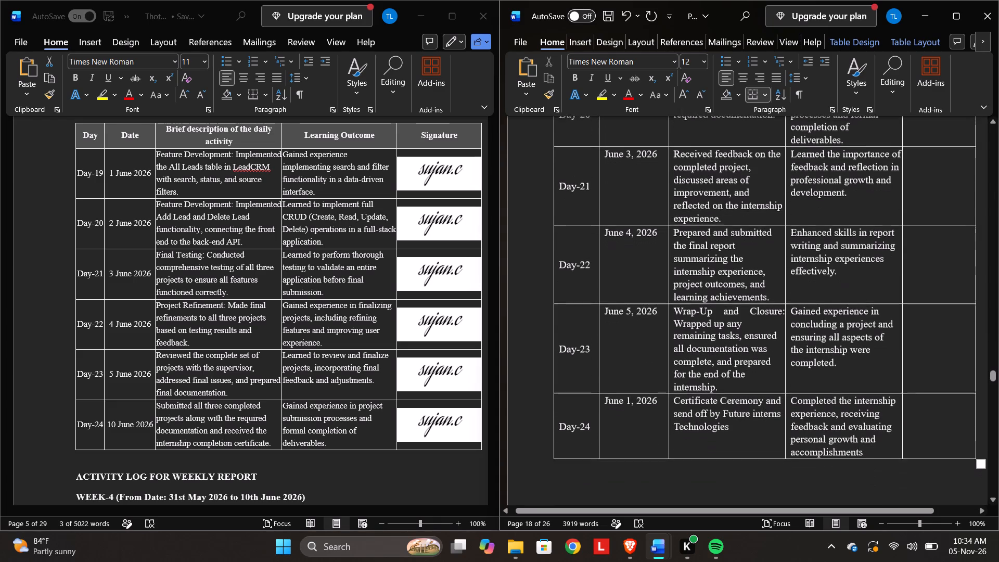
key(Down)
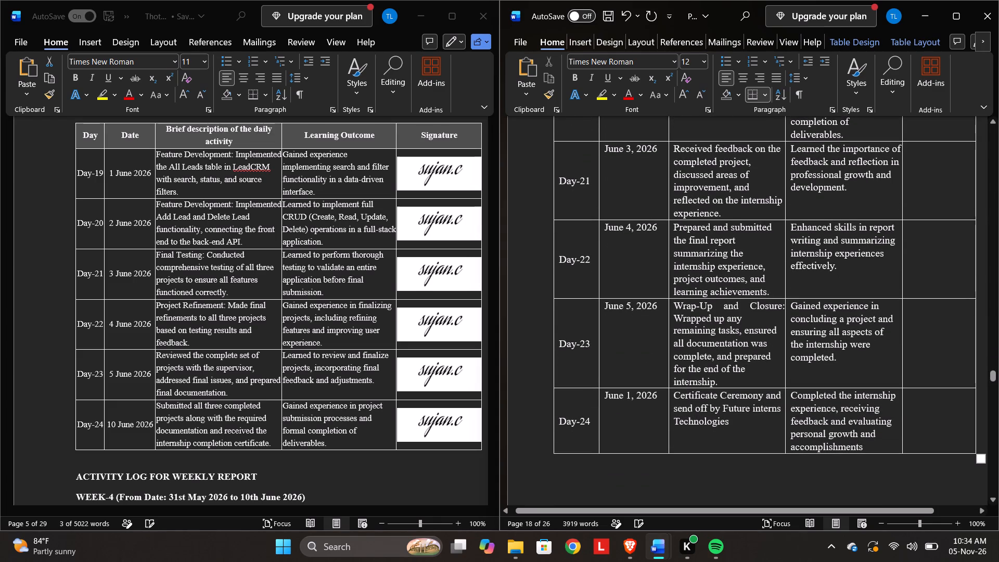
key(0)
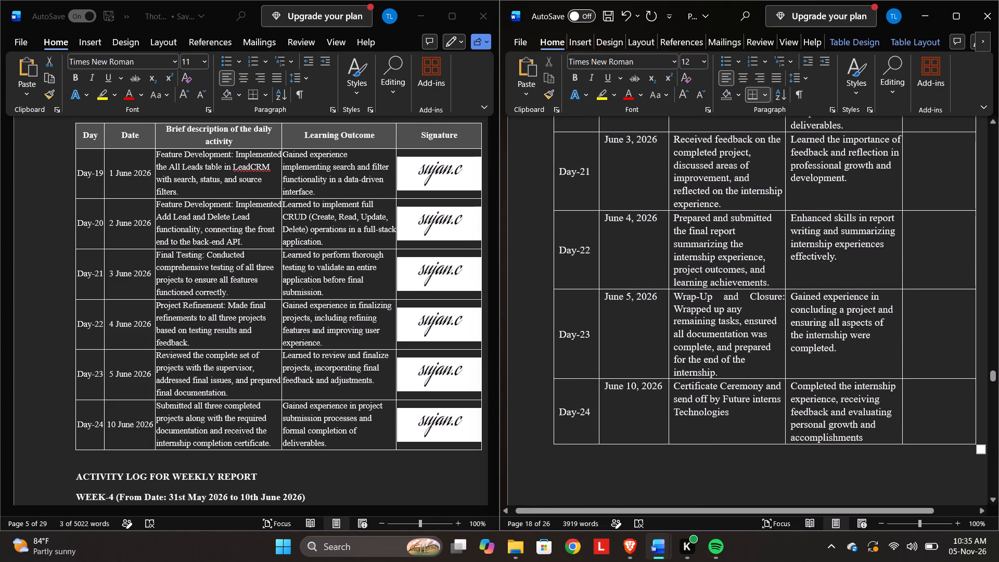
Go to the WEEK – 4 Weekly Report heading and examine its From and To dates.
scroll(801, 340, down, 3)
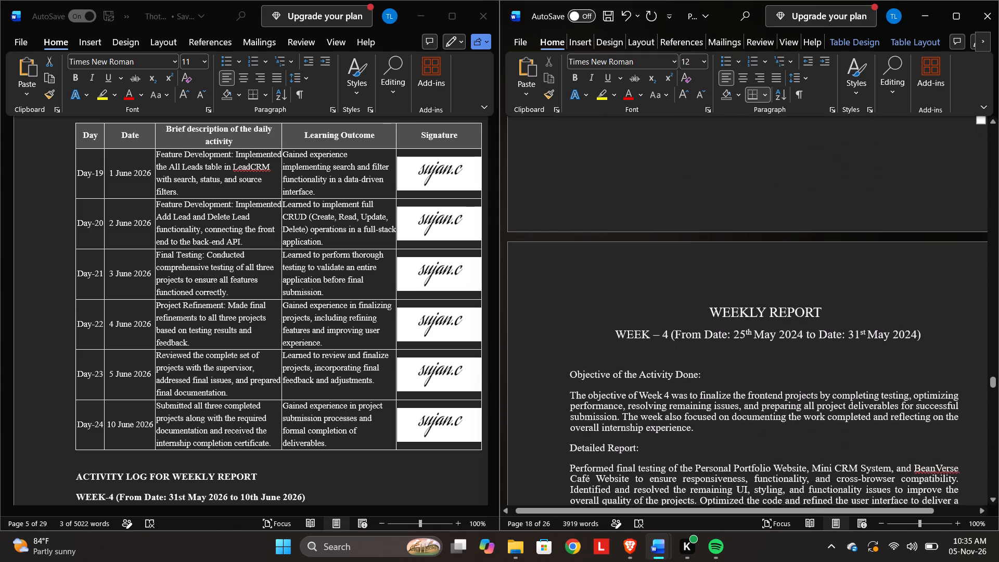
scroll(801, 340, down, 1)
scroll(751, 345, up, 1)
scroll(751, 345, down, 1)
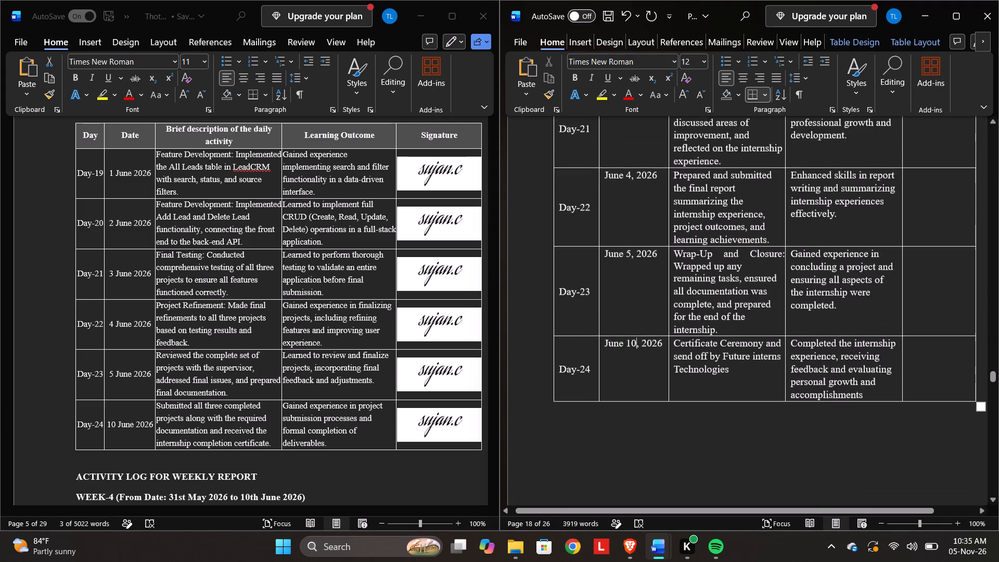
scroll(751, 345, down, 2)
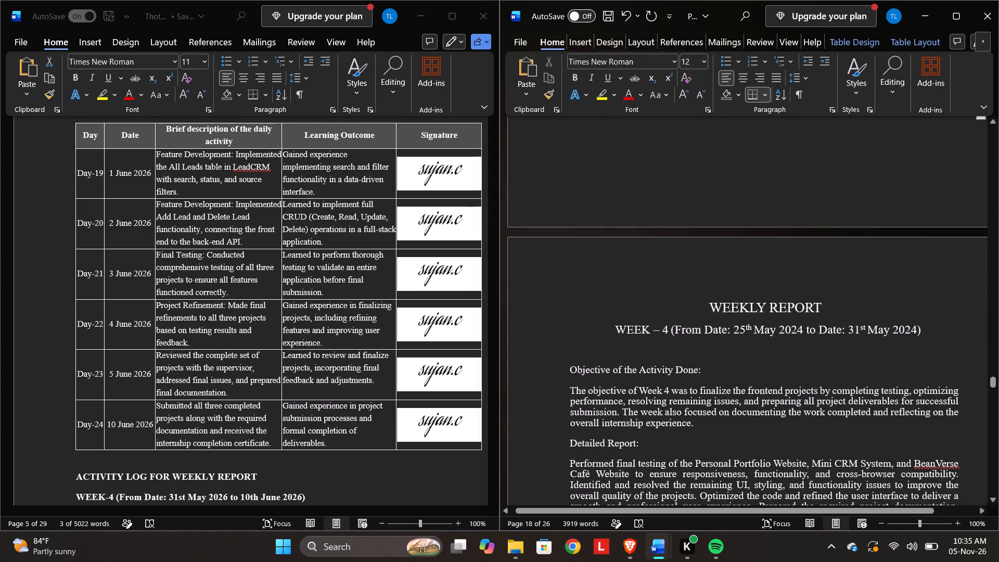
Set the From Date day and month in the WEEK – 4 Weekly Report heading to 1st June.
click(746, 331)
key(BackSpace)
key(BackSpace)
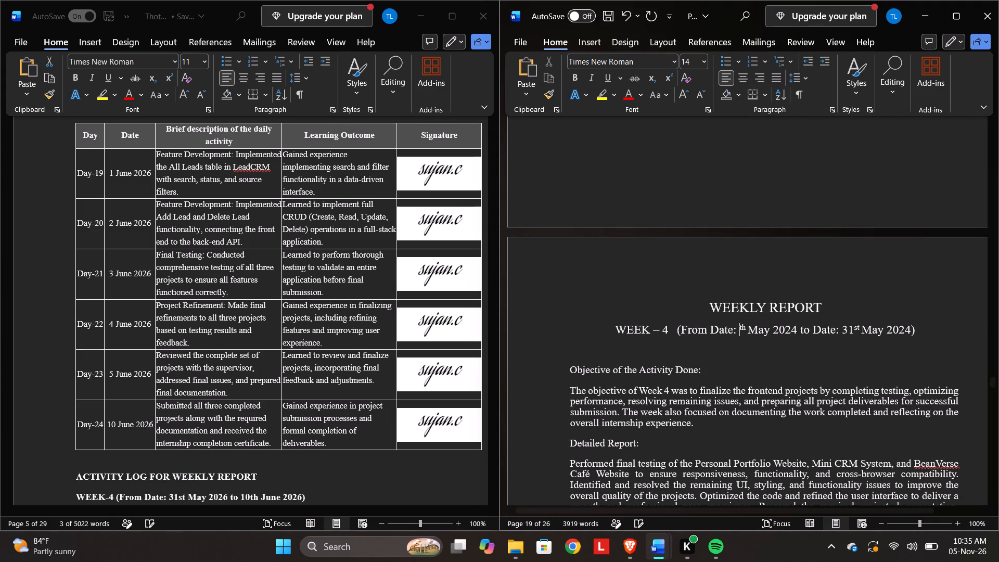
key(1)
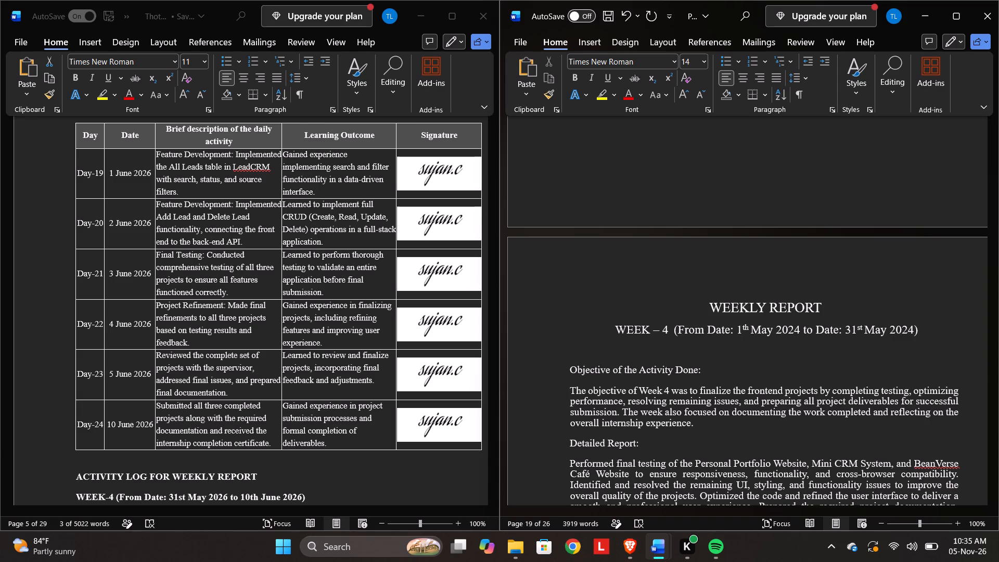
key(Right)
key(Right)
key(BackSpace)
key(BackSpace)
text(st)
key(Right)
key(Right)
key(Right)
key(Right)
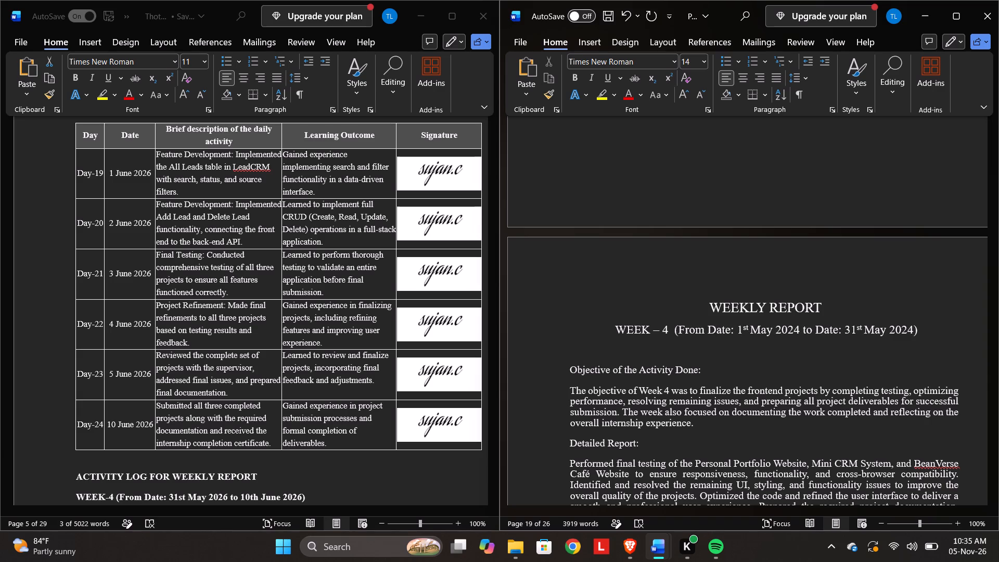
key(BackSpace)
key(BackSpace)
key(BackSpace)
text(June)
Set the To Date day and month in the WEEK – 4 Weekly Report heading to 10th June.
key(Right)
key(Right)
key(Right)
key(Right)
key(Right)
key(Right)
key(Right)
key(Right)
key(Right)
key(Right)
key(Right)
key(Right)
key(Right)
key(Right)
key(Right)
key(Right)
key(Right)
key(BackSpace)
key(BackSpace)
text(10)
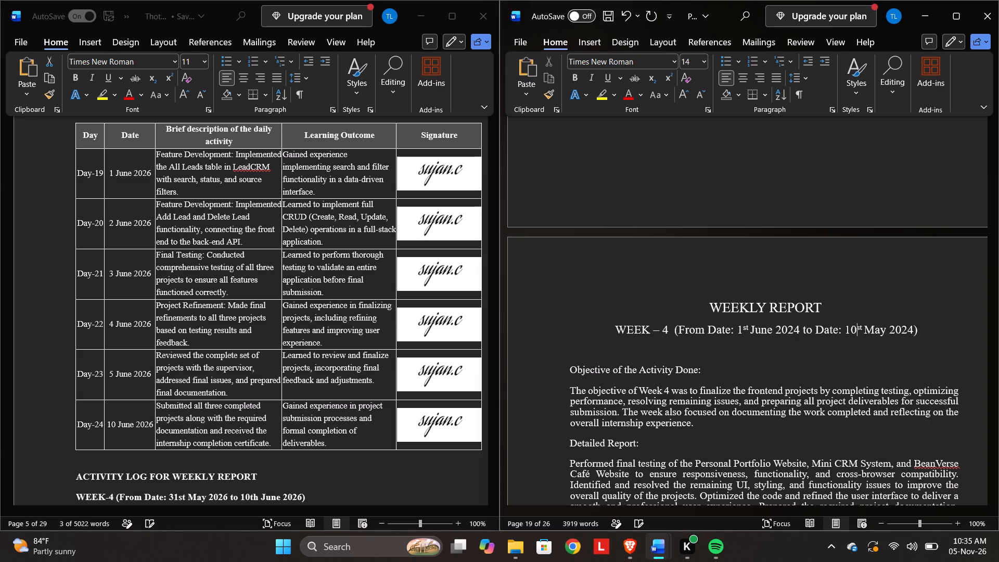
key(Right)
key(Right)
key(BackSpace)
key(BackSpace)
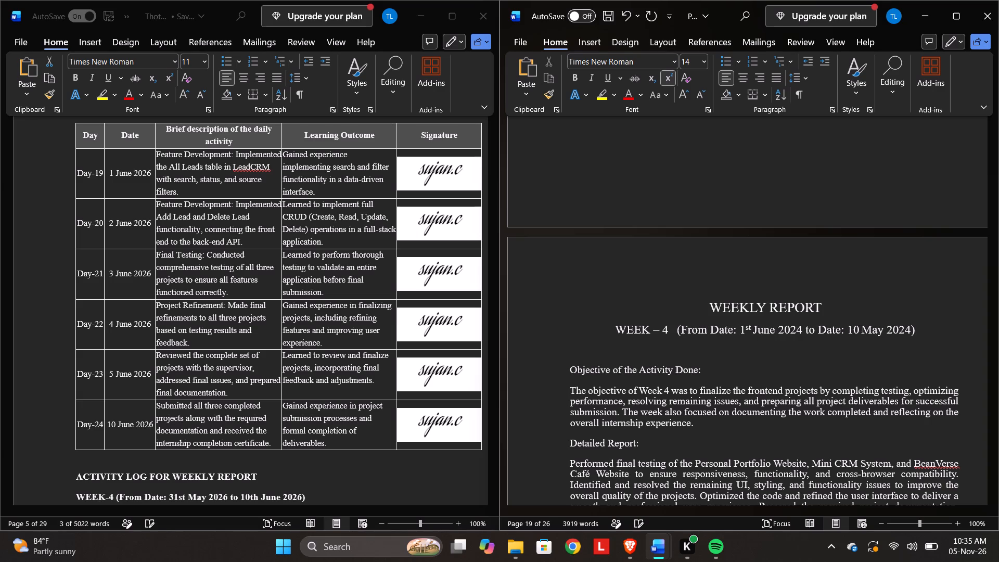
text(th)
key(Right)
key(Right)
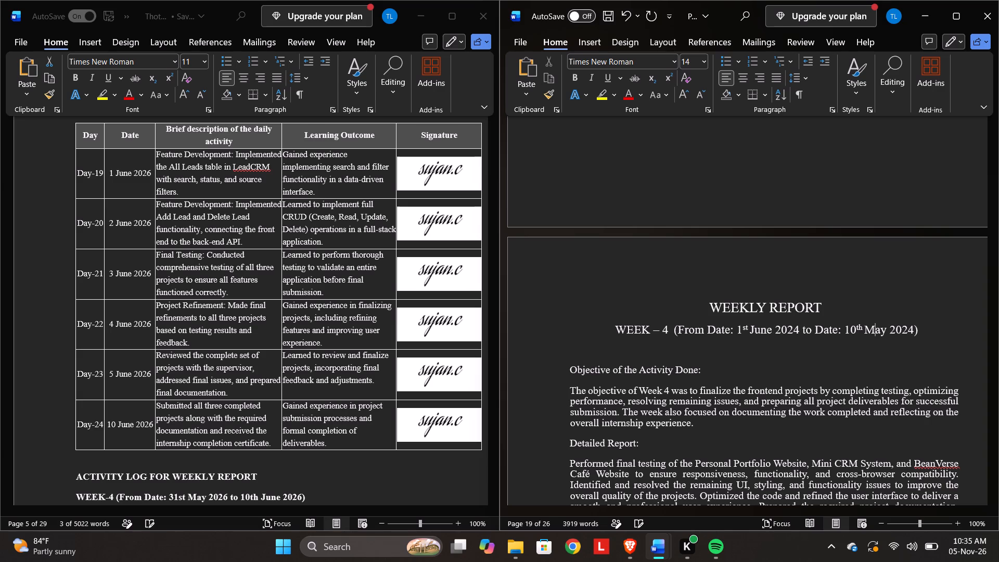
key(Right)
key(Right)
key(BackSpace)
key(BackSpace)
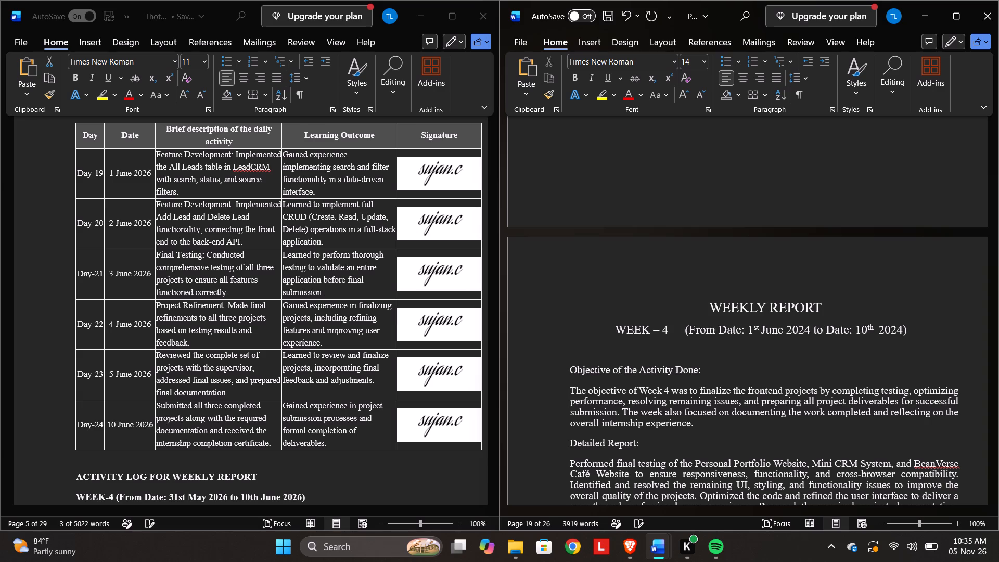
key(BackSpace)
text(June)
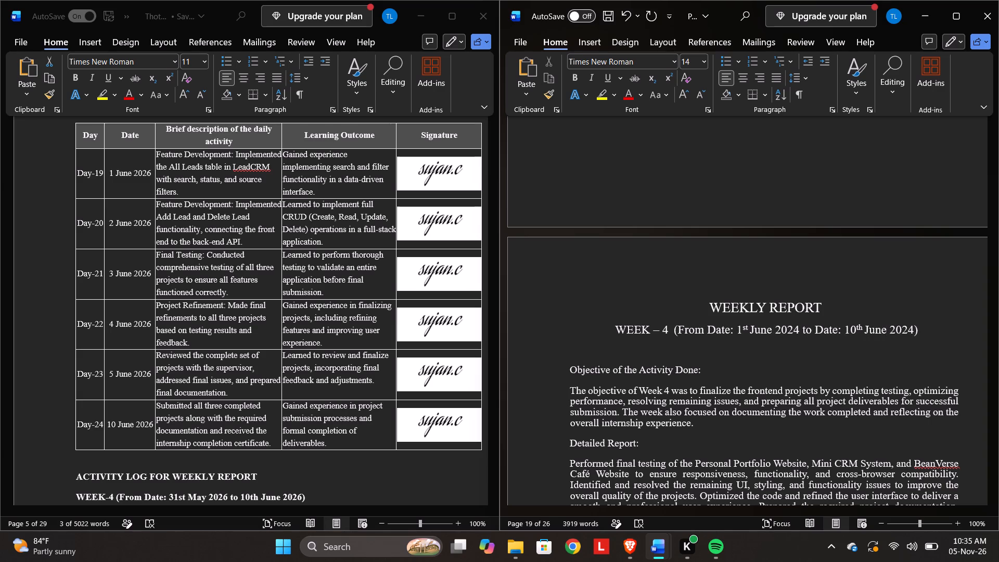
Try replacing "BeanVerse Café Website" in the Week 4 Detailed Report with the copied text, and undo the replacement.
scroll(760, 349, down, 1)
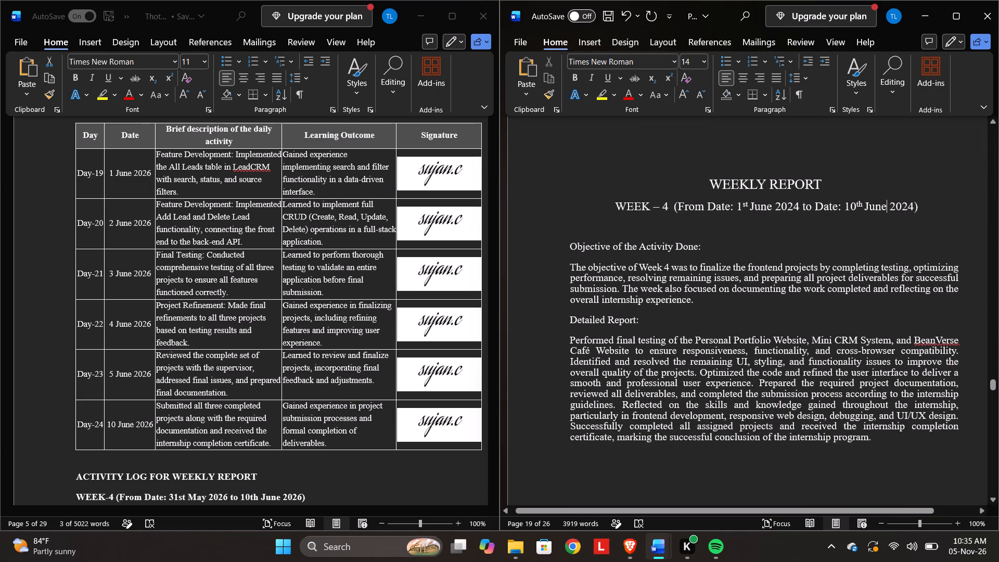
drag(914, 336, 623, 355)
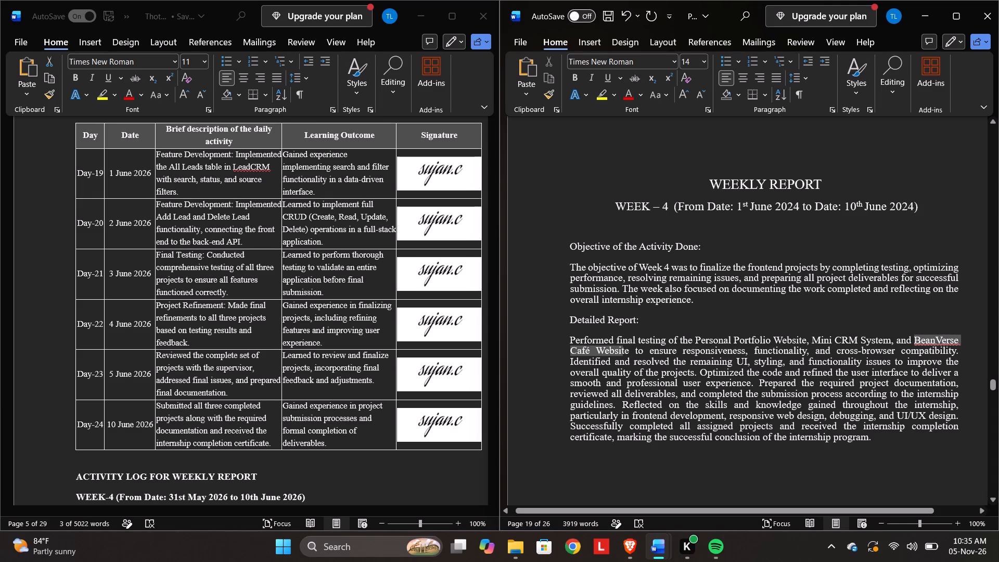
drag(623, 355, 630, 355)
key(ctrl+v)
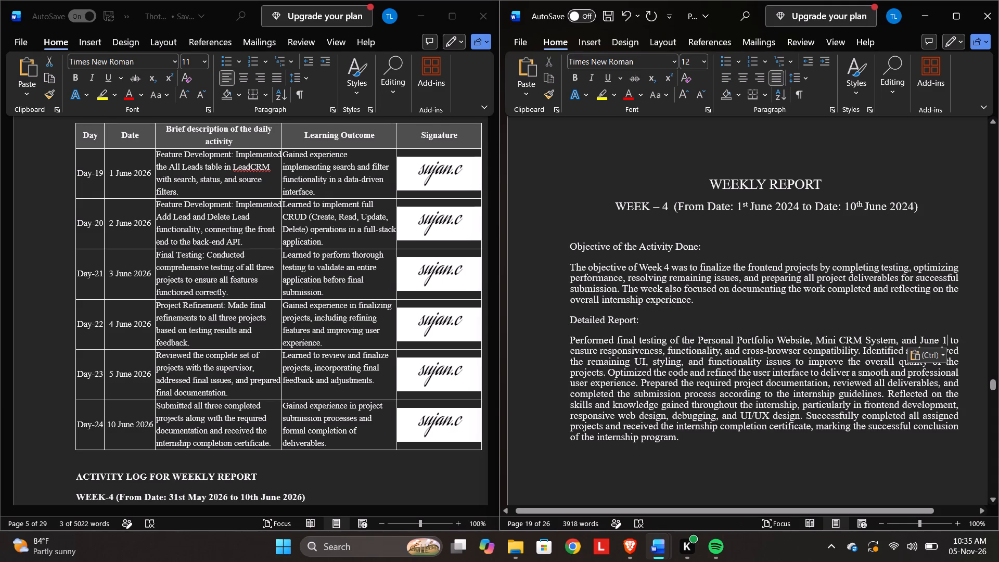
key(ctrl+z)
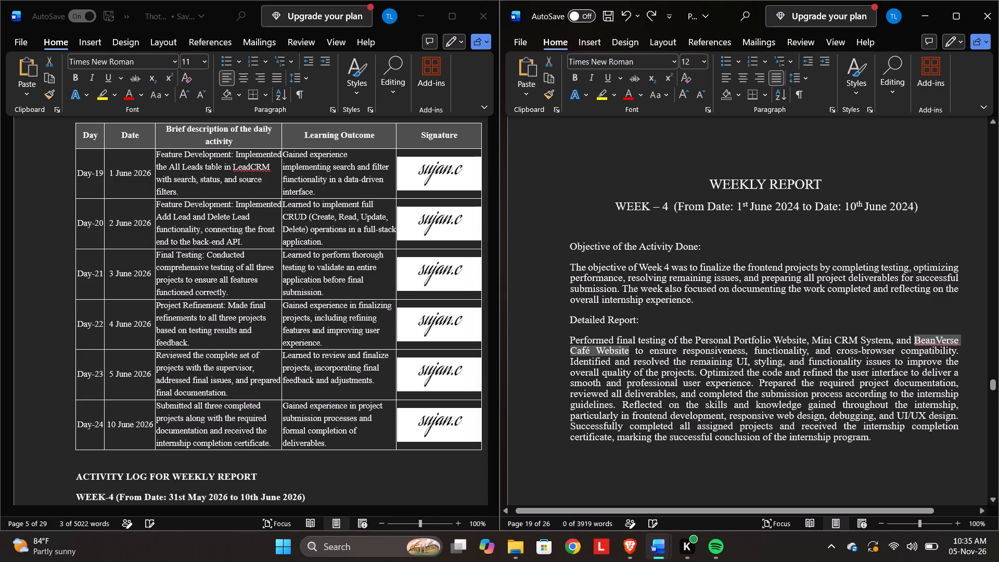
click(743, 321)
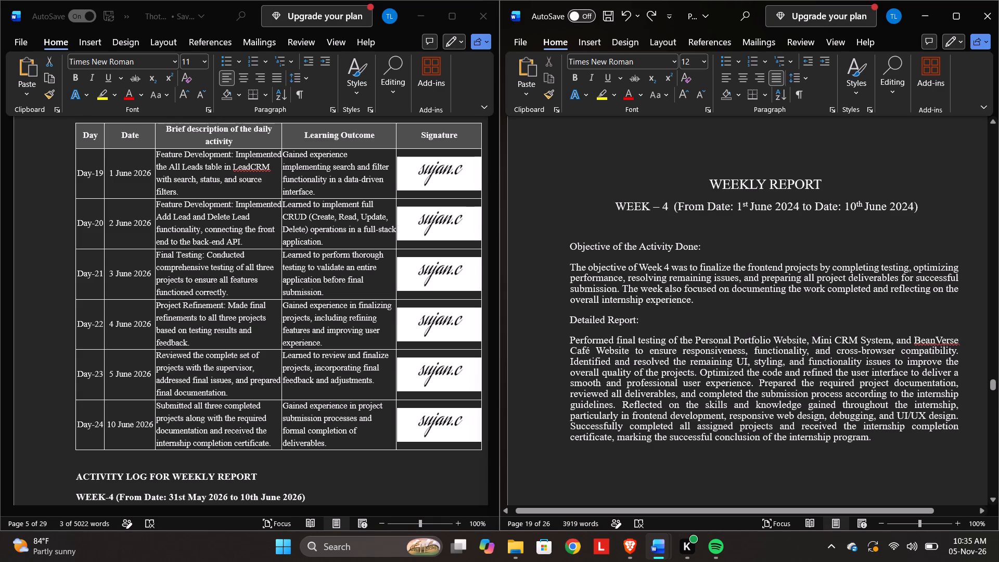
Examine the reference report's Week-4 weekly report and its Chapter 4 sections through Program Outcomes.
scroll(311, 320, down, 2)
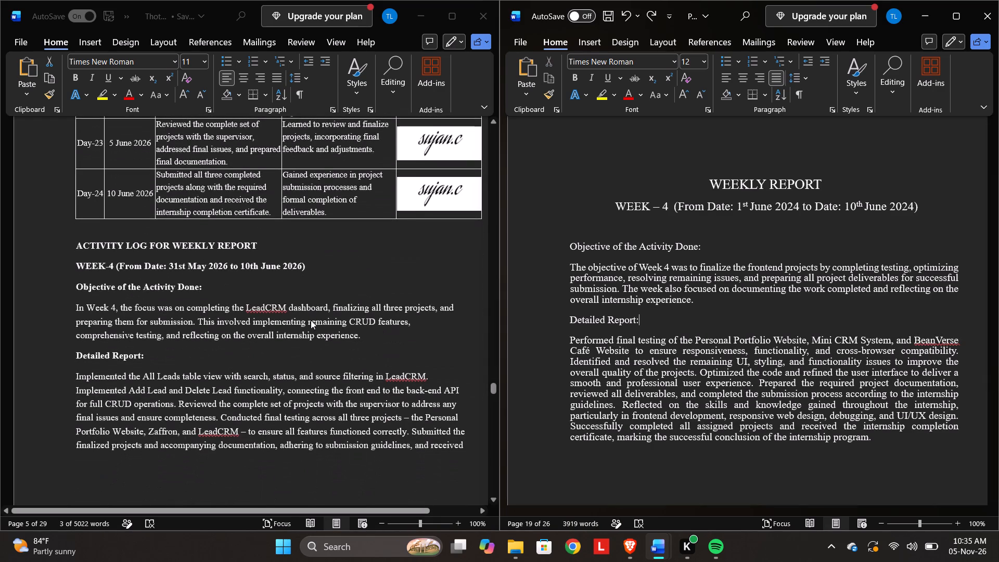
scroll(311, 320, down, 1)
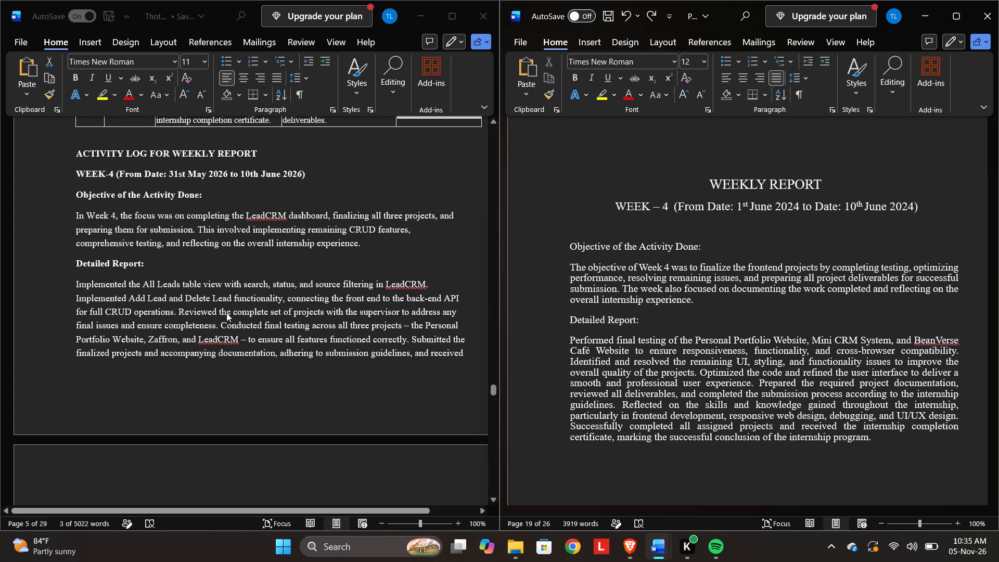
scroll(226, 313, down, 3)
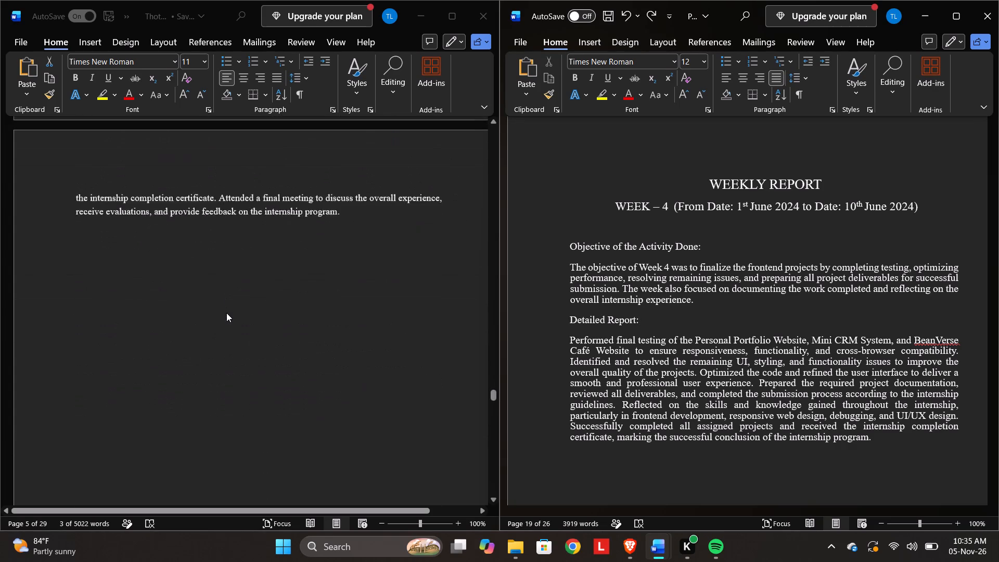
scroll(226, 313, down, 2)
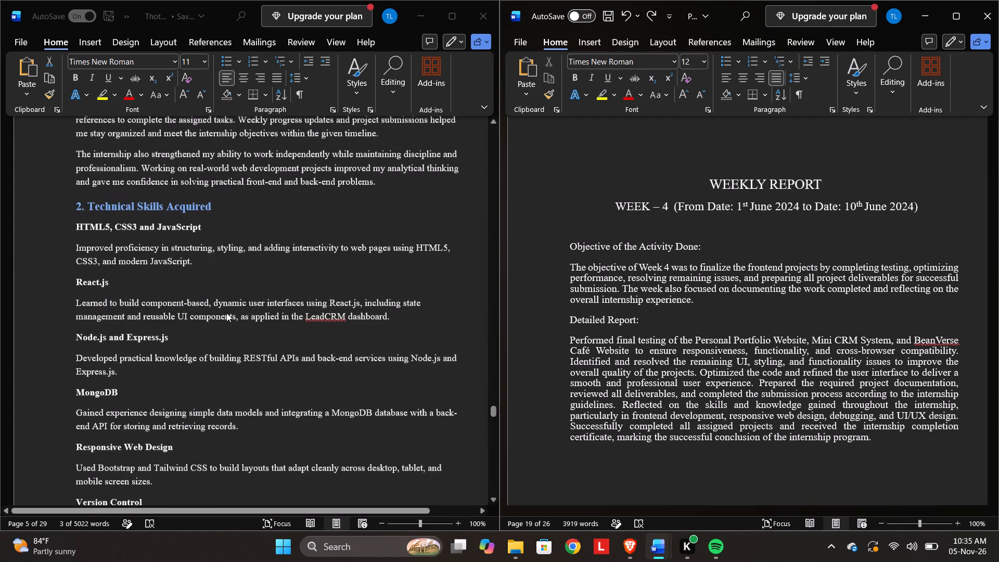
scroll(226, 313, down, 1)
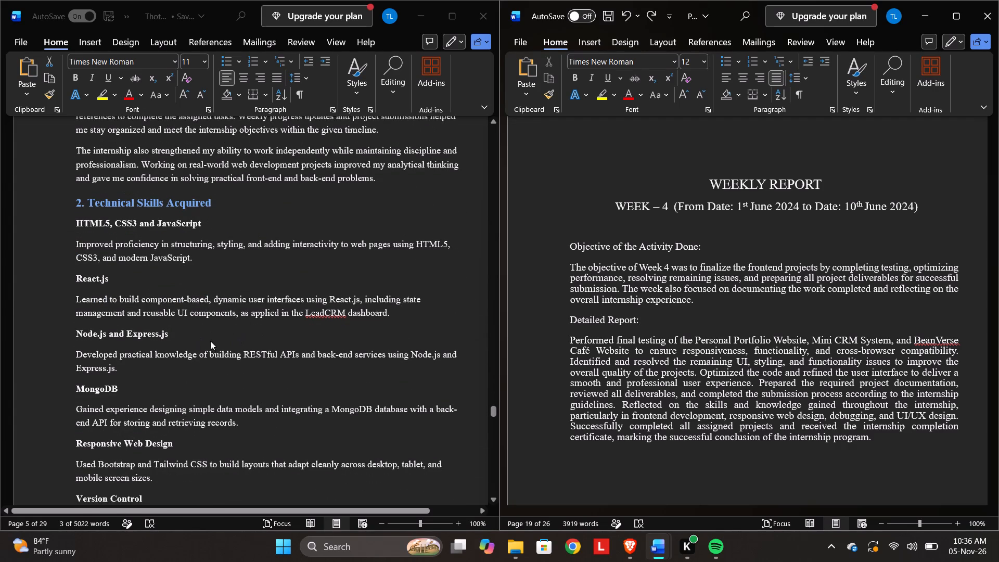
scroll(217, 336, up, 3)
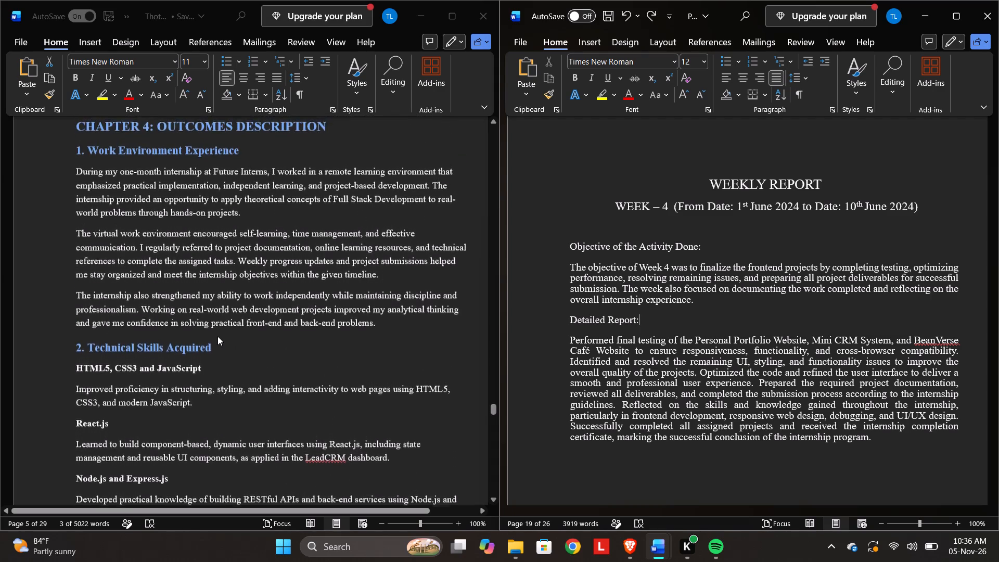
scroll(217, 336, down, 4)
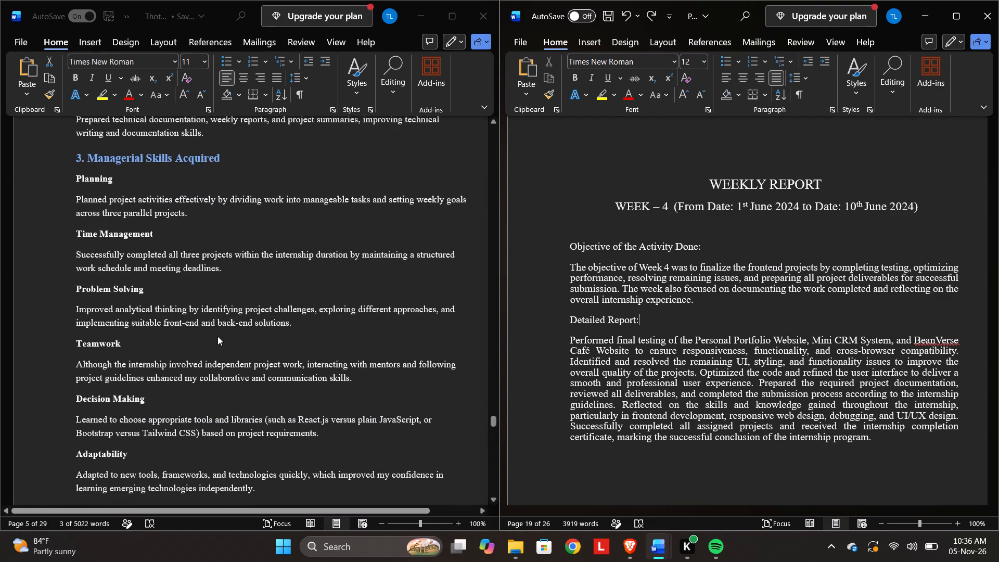
scroll(217, 336, down, 2)
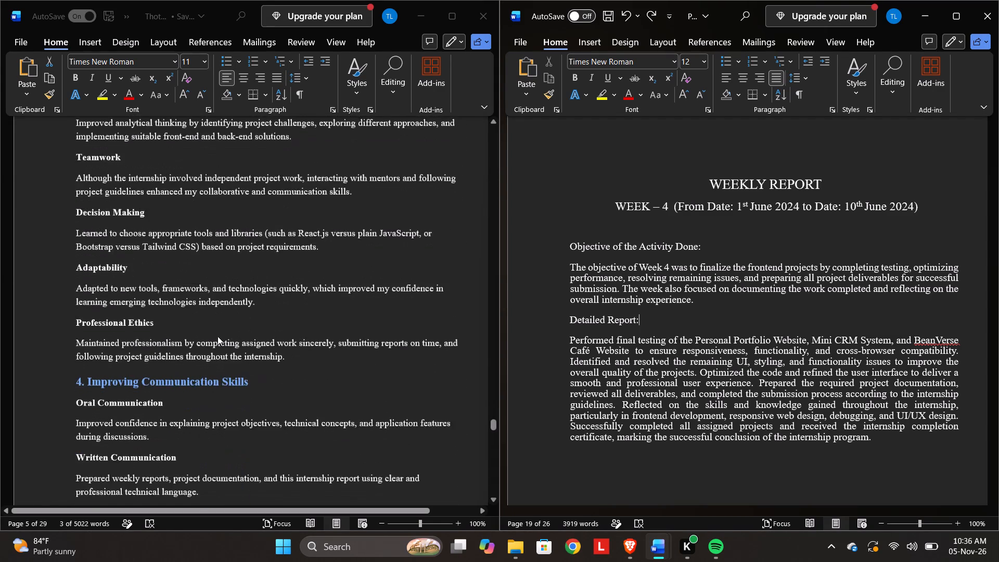
scroll(217, 336, down, 2)
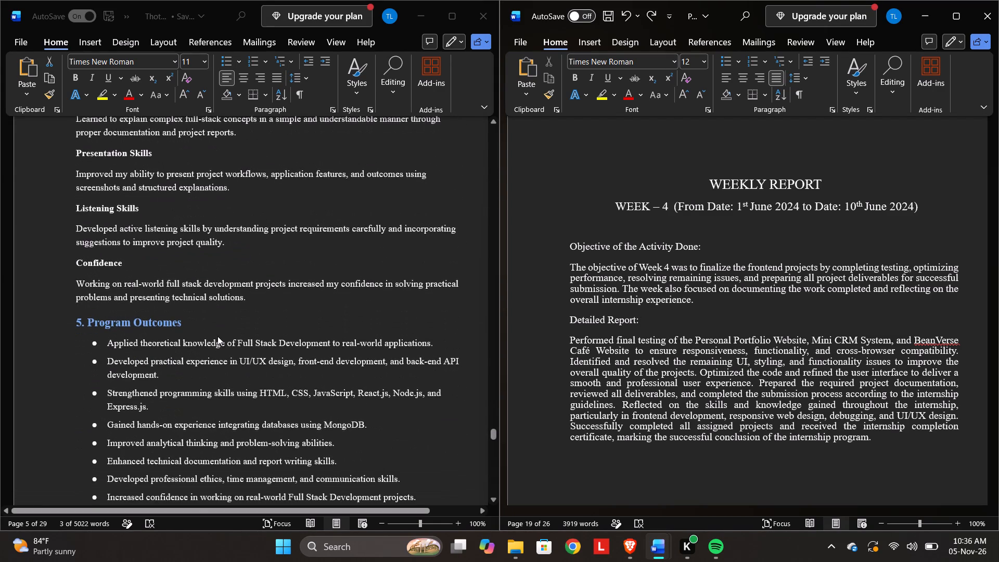
Replace "BeanVerse Café Website" in the Week 4 Detailed Report with "Restaurant Website (“Zaffron”)," copied from the reference report's Abstract.
scroll(217, 336, up, 20)
scroll(217, 336, up, 20)
scroll(217, 336, up, 16)
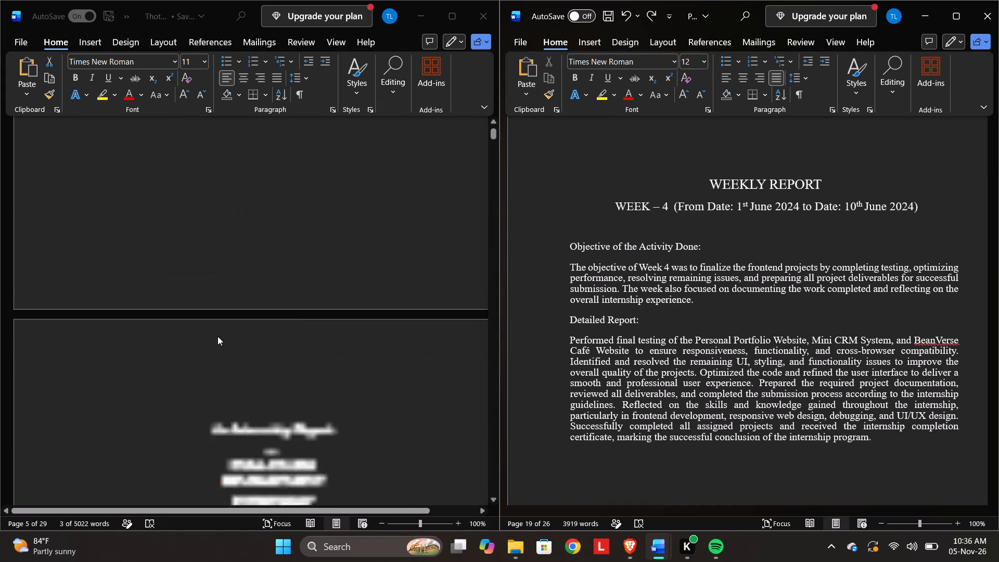
scroll(217, 336, down, 6)
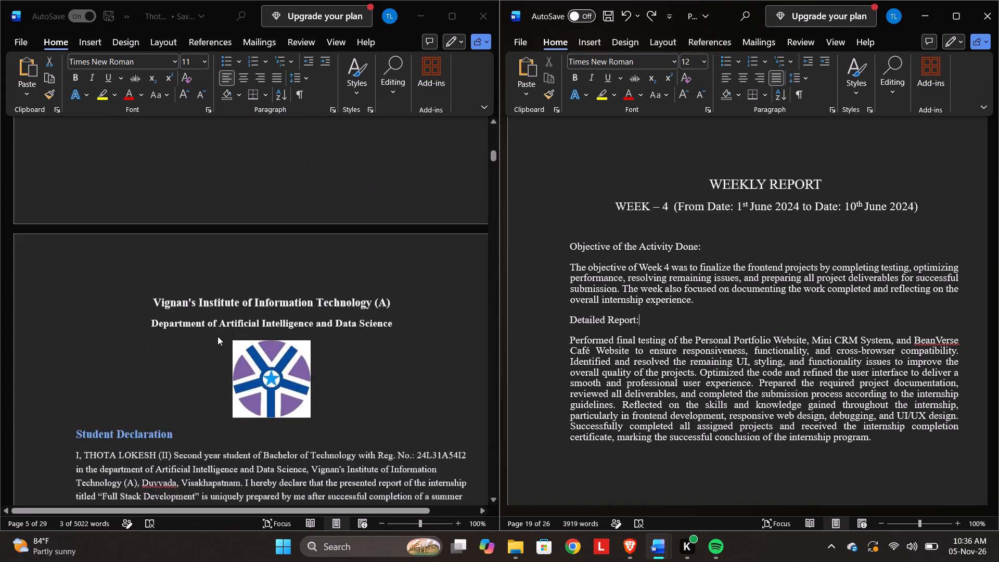
scroll(217, 336, down, 5)
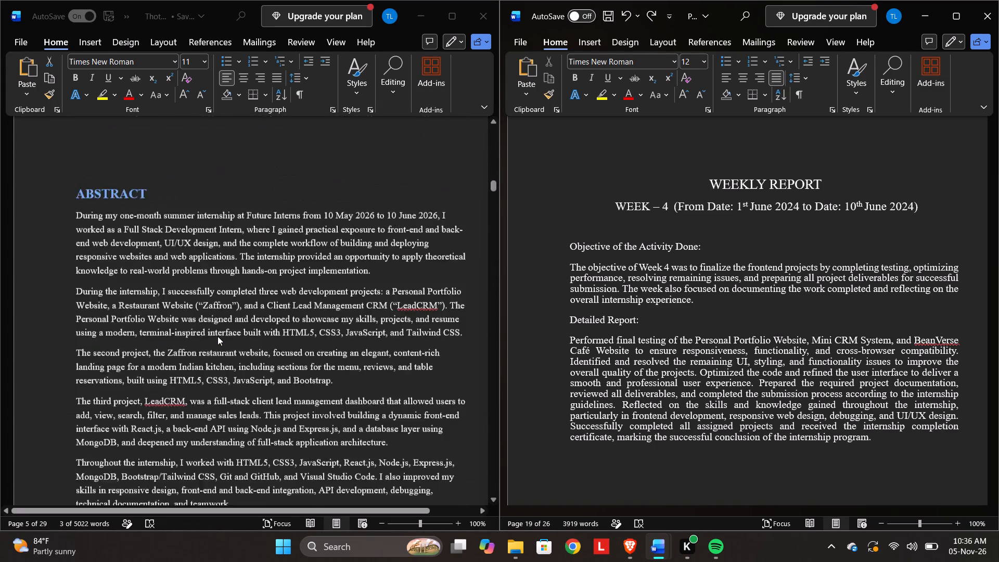
scroll(217, 336, up, 3)
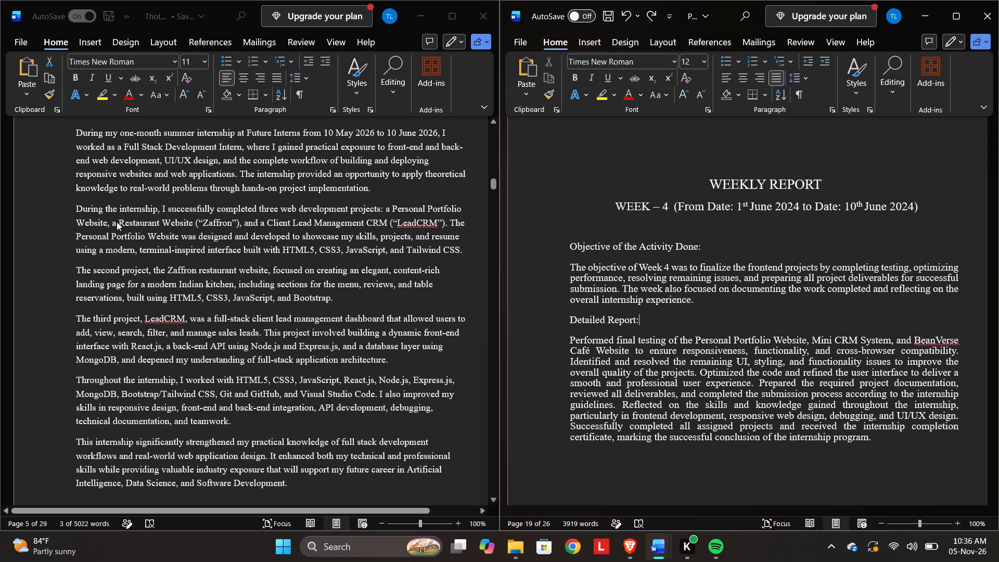
drag(117, 222, 139, 225)
key(ctrl+c)
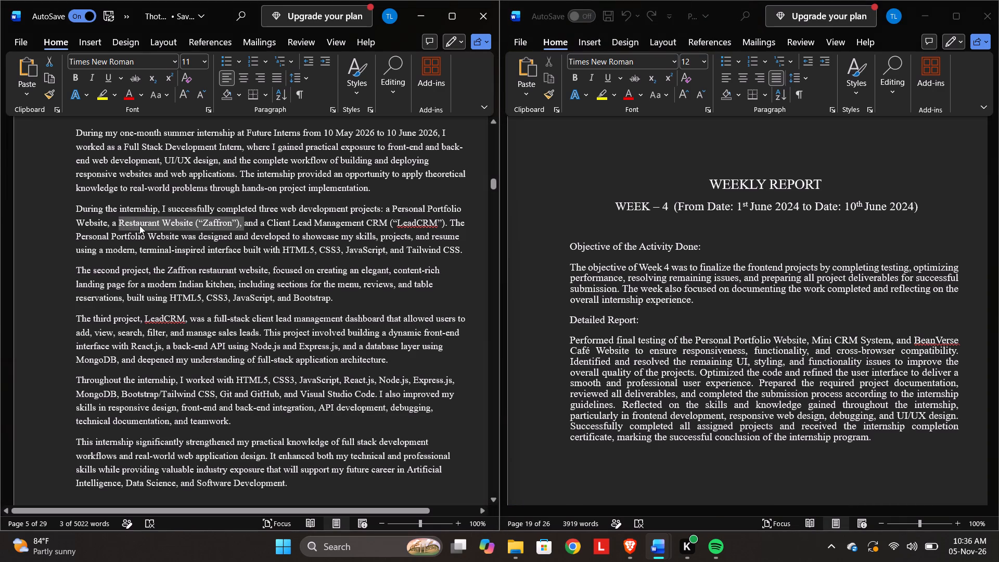
Replace "BeanVerse Café Website" in the Week 4 Detailed Report with the copied "Restaurant Website (“Zaffron”),".
click(639, 293)
scroll(639, 293, down, 2)
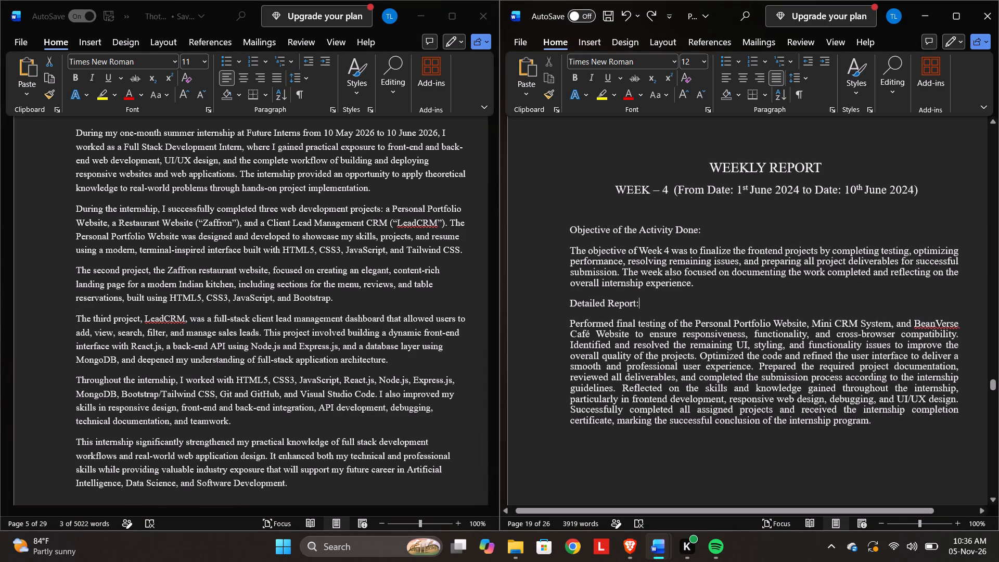
scroll(639, 293, down, 1)
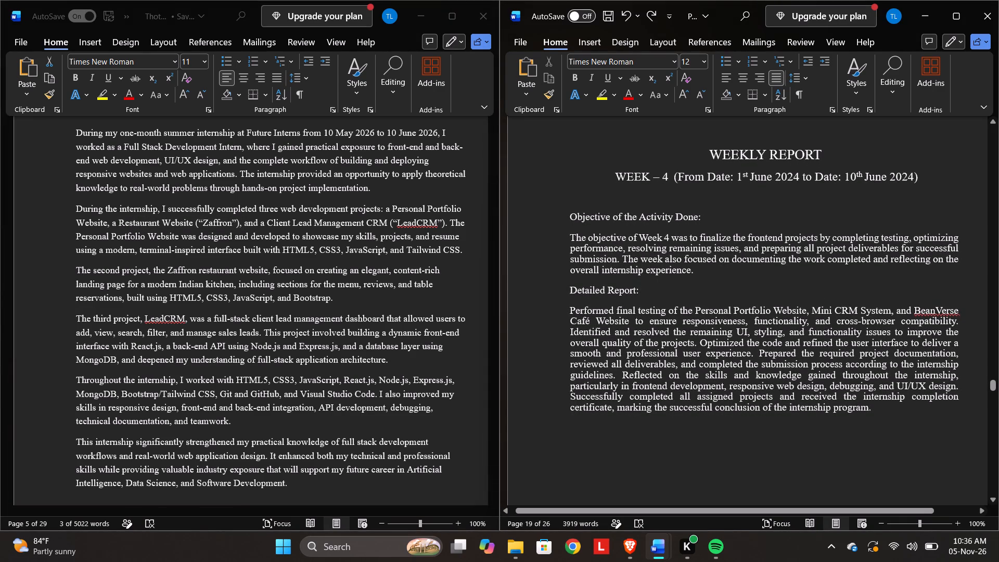
drag(914, 308, 938, 325)
drag(938, 325, 630, 323)
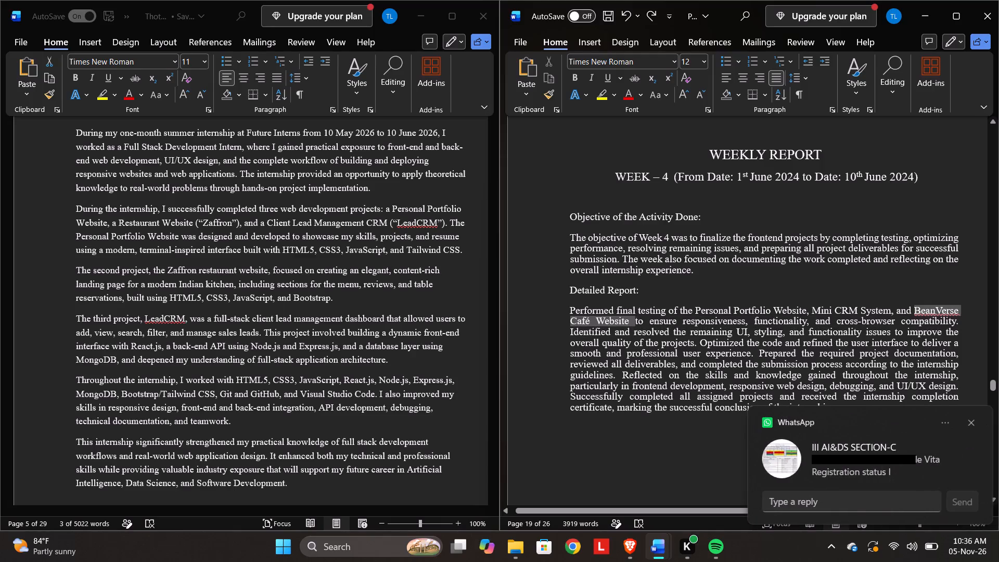
drag(630, 323, 629, 322)
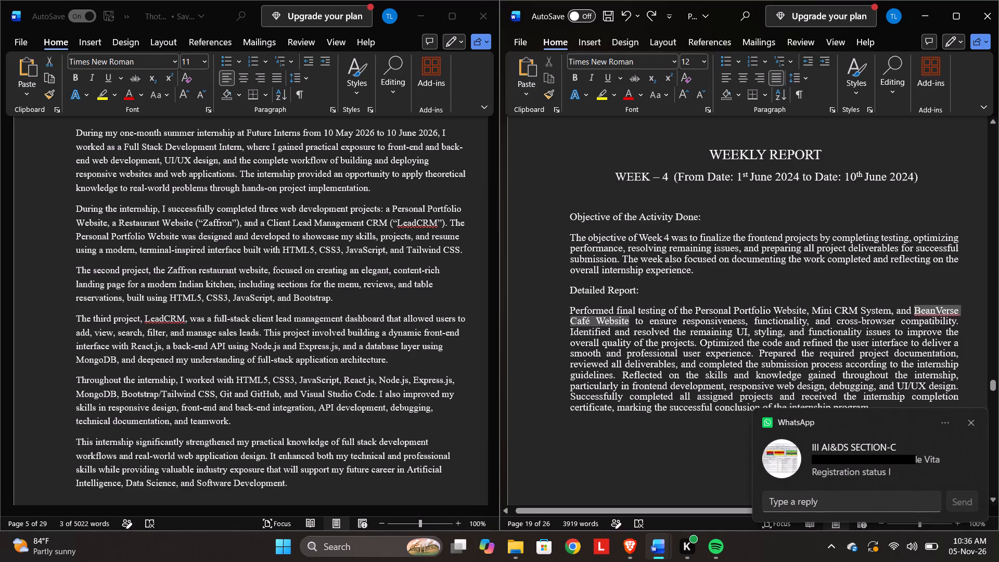
drag(629, 322, 629, 322)
key(ctrl+v)
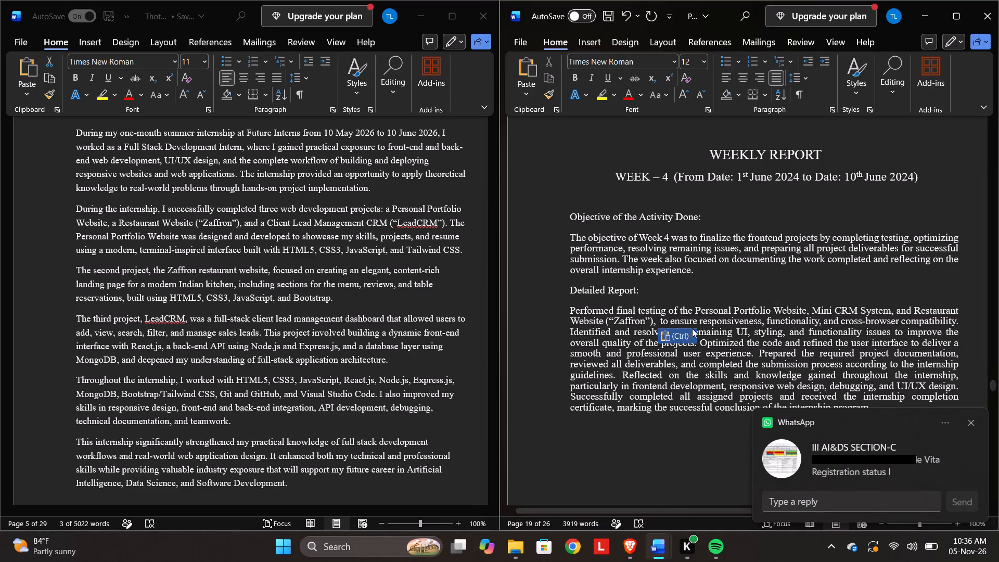
click(884, 291)
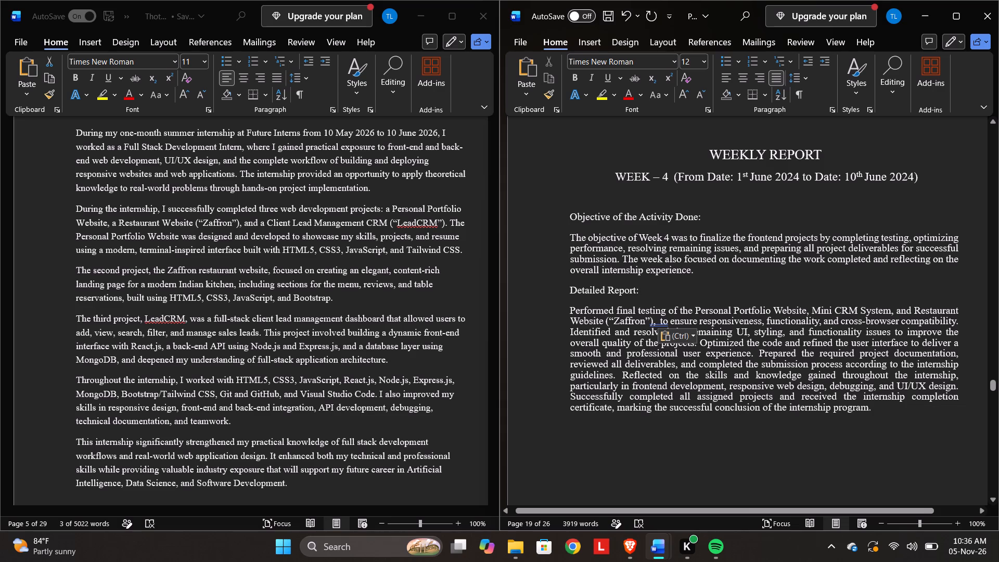
click(720, 428)
Delete the extra space between "(“Zaffron”)," and "to ensure responsiveness" in the Week 4 Detailed Report.
click(656, 322)
key(Right)
key(BackSpace)
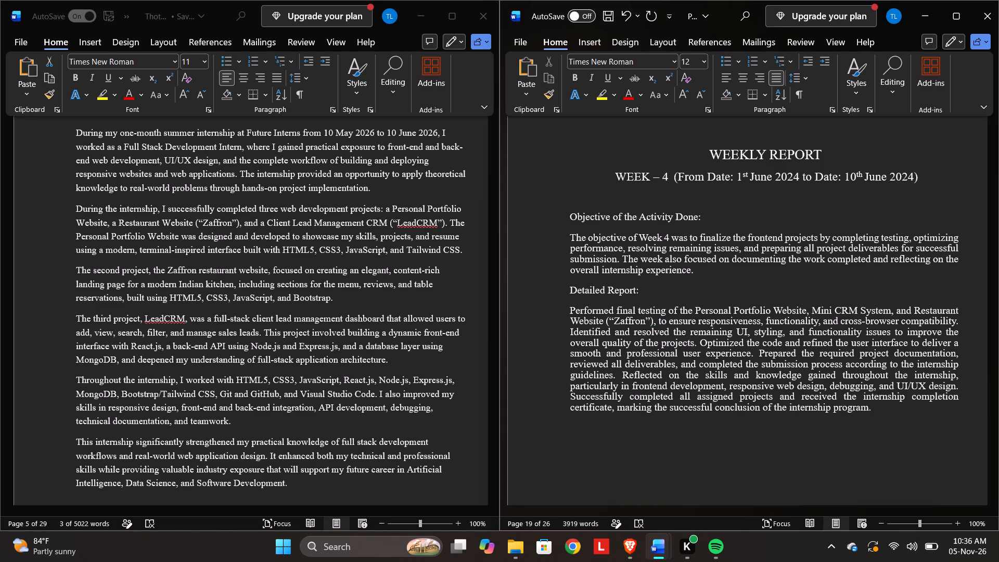
Examine the Chapter 4 Outcomes Description in the report being edited, starting with Work Environment Experience.
scroll(703, 322, down, 1)
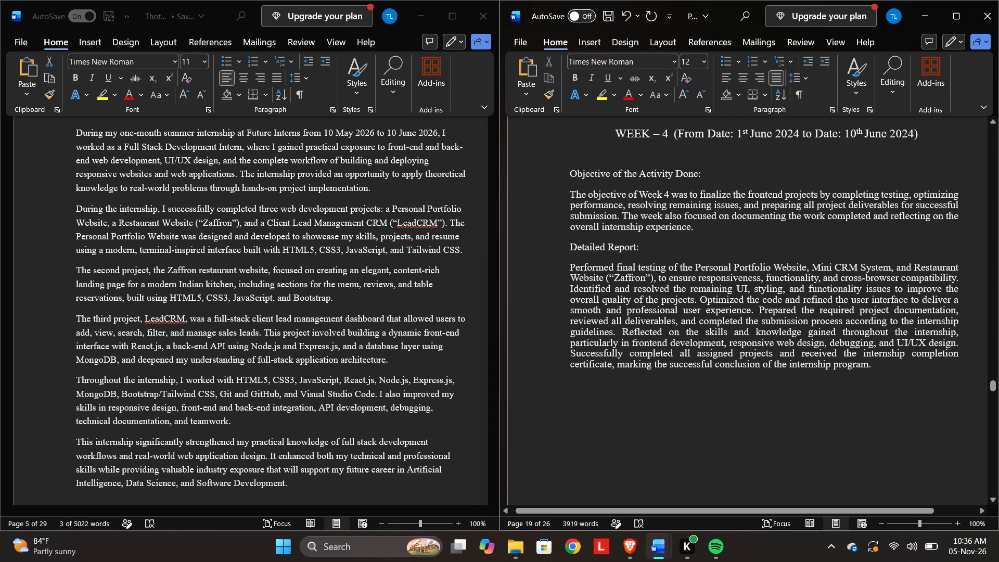
scroll(703, 322, down, 2)
scroll(687, 228, down, 1)
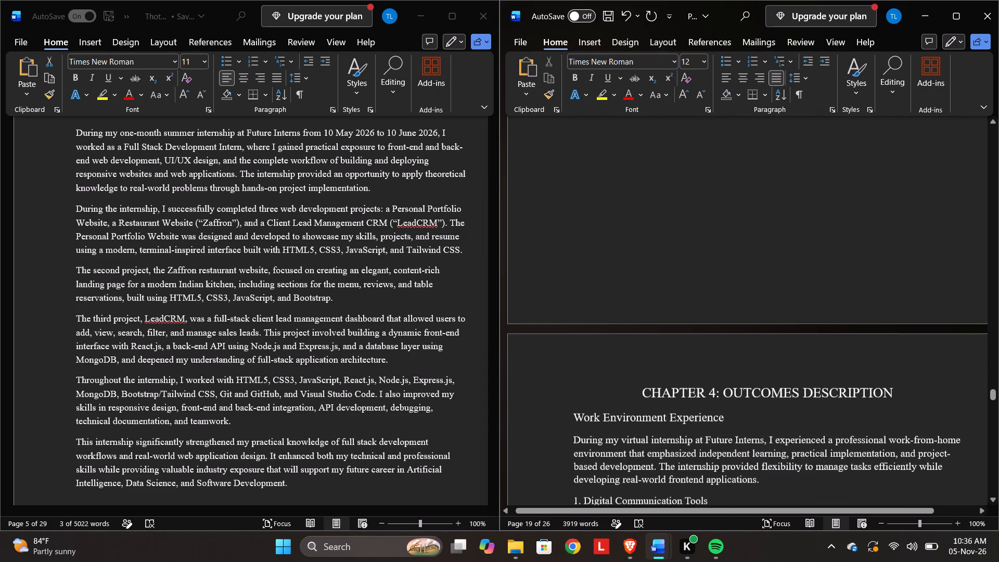
scroll(687, 228, down, 1)
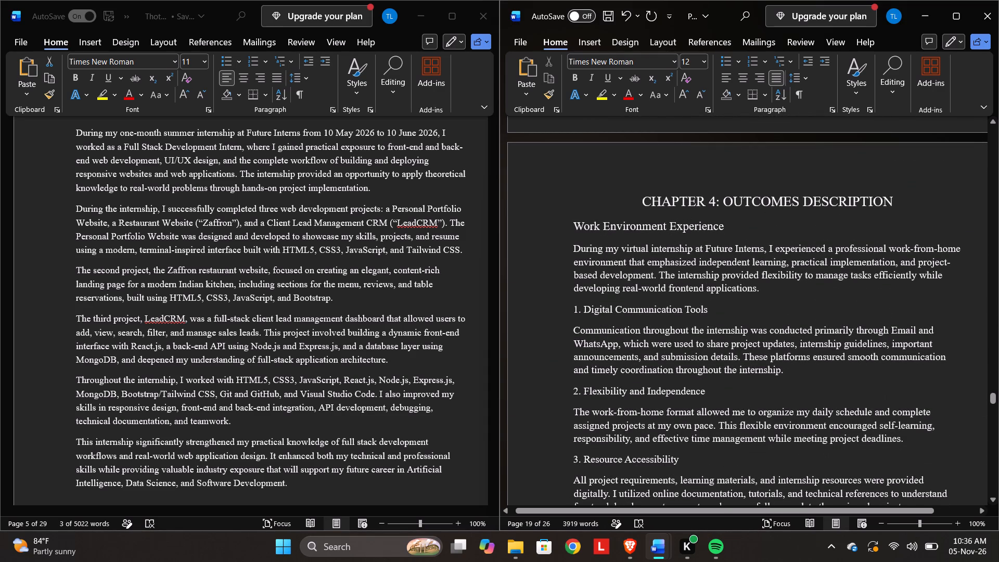
Review the edited report's Chapter 4 Outcomes Description from Work Environment Experience through the Program Outcome images.
scroll(666, 316, down, 3)
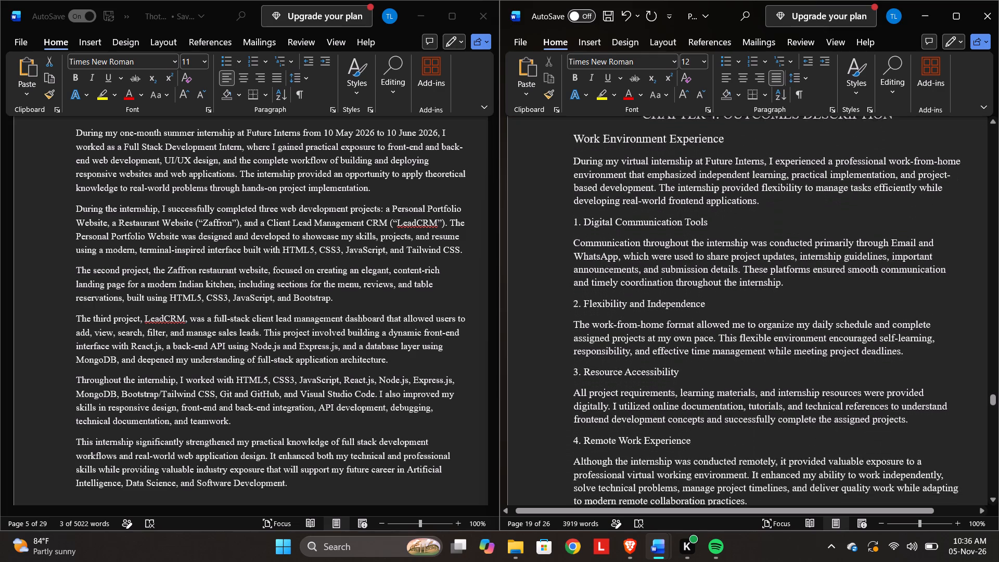
scroll(666, 316, down, 2)
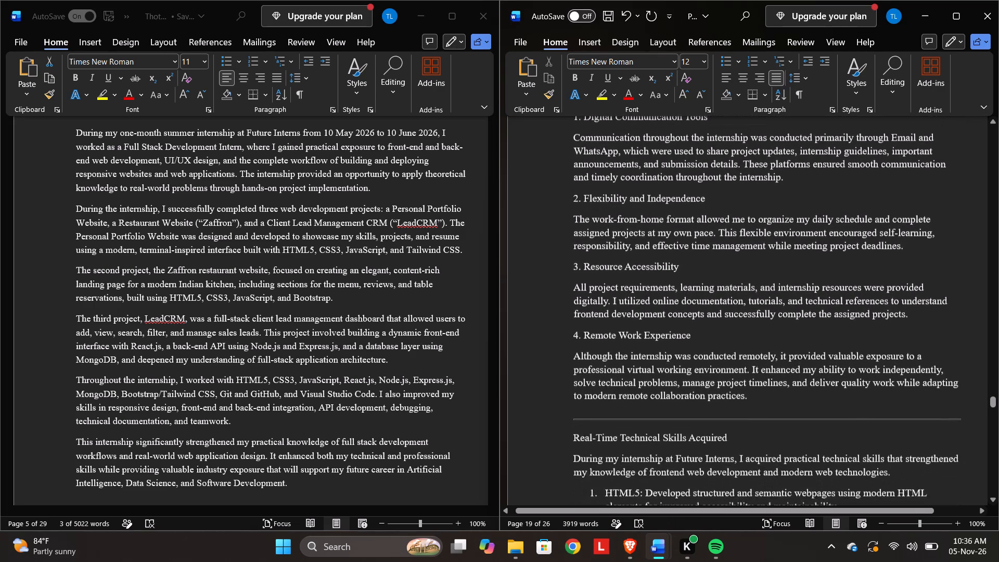
scroll(666, 316, down, 3)
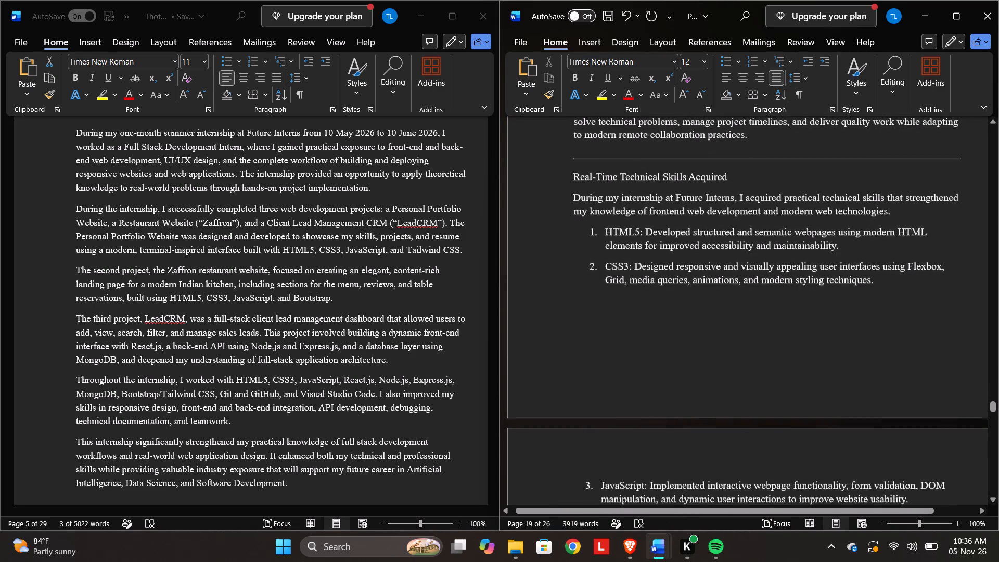
scroll(666, 316, down, 1)
scroll(666, 316, up, 1)
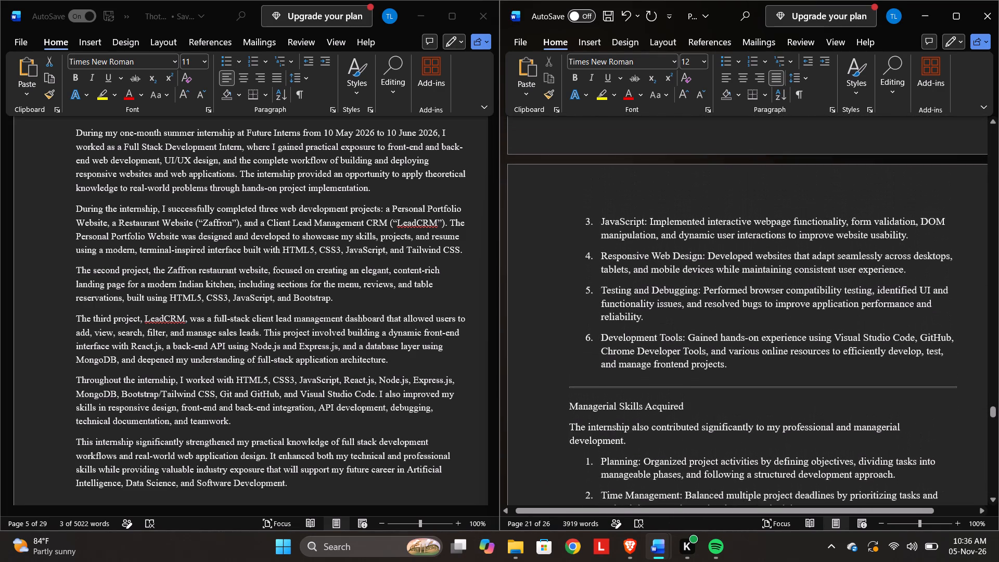
scroll(666, 316, up, 1)
scroll(666, 316, down, 2)
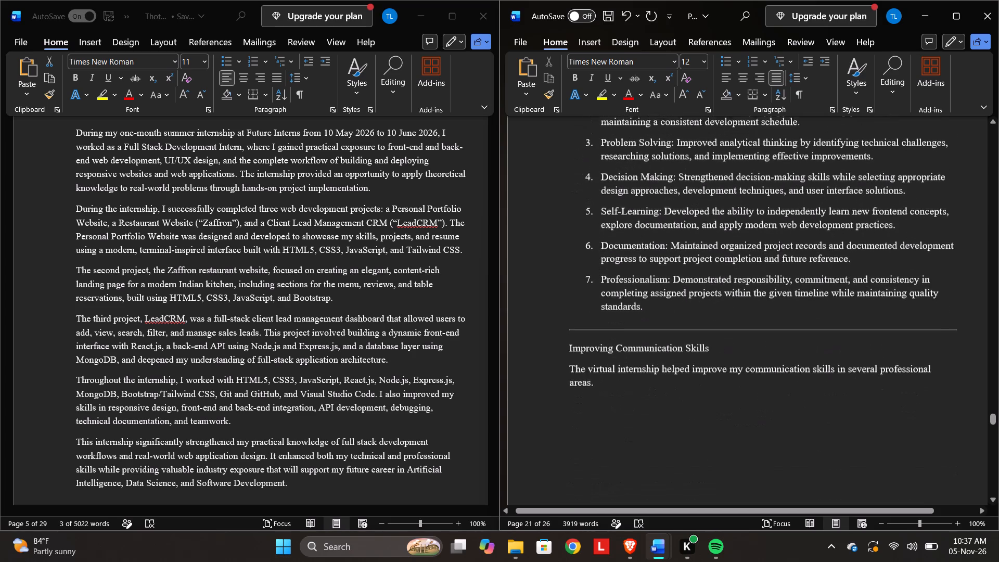
scroll(666, 316, down, 1)
scroll(666, 316, up, 5)
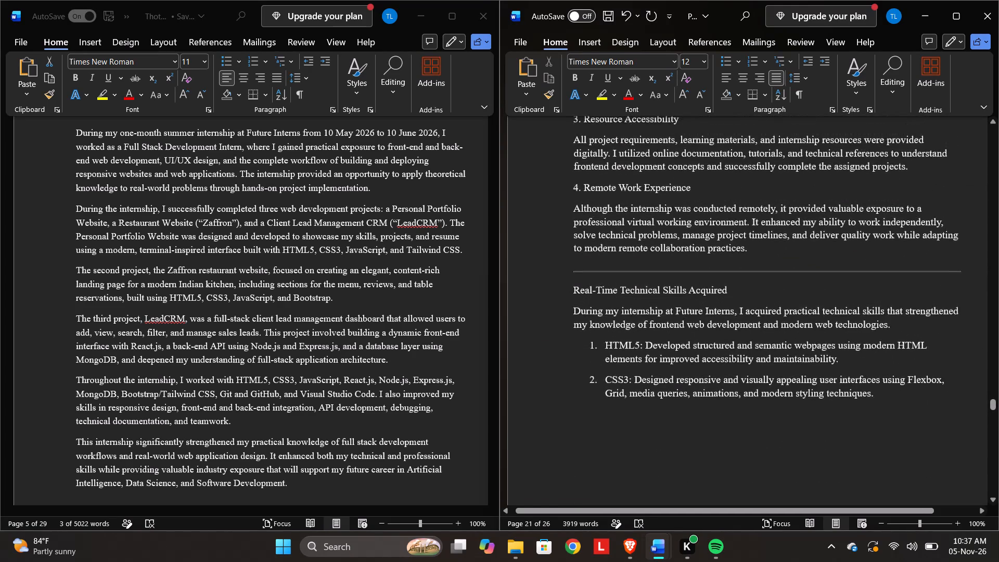
scroll(666, 316, up, 3)
scroll(666, 316, down, 6)
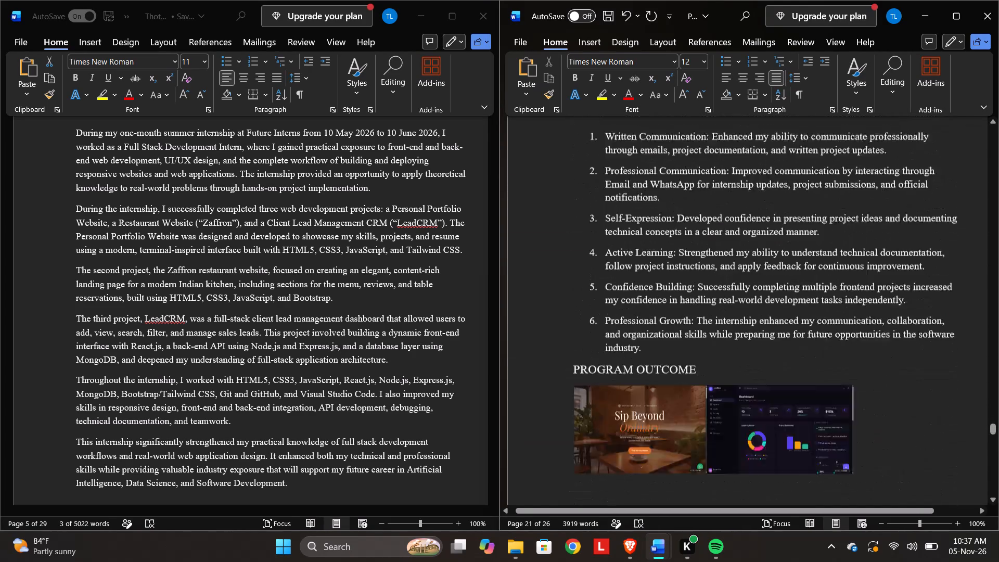
scroll(666, 316, down, 1)
Recheck the page layout of the edited report between the Week 4 Weekly Report and the Chapter 4 skills sections.
scroll(666, 316, up, 5)
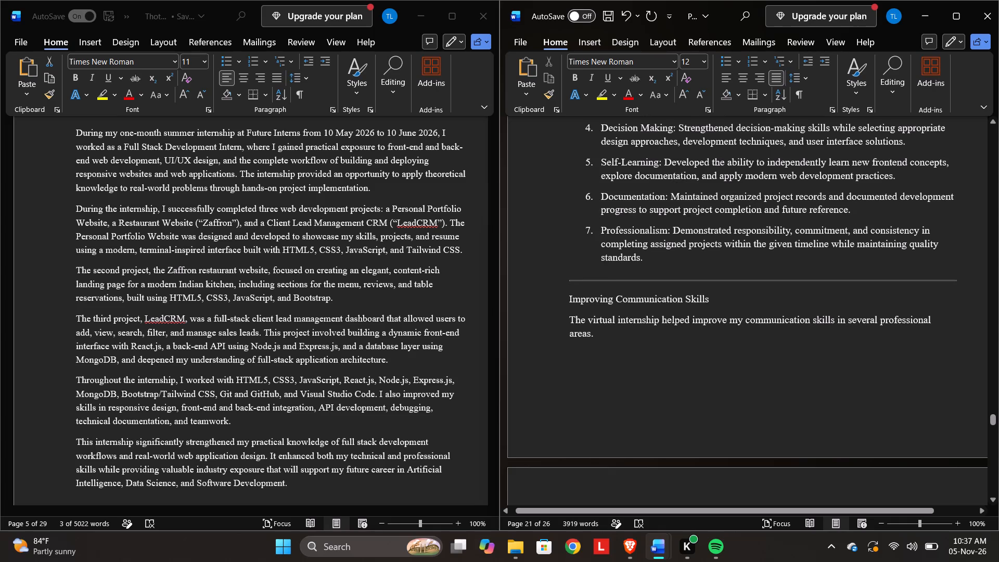
scroll(611, 298, up, 5)
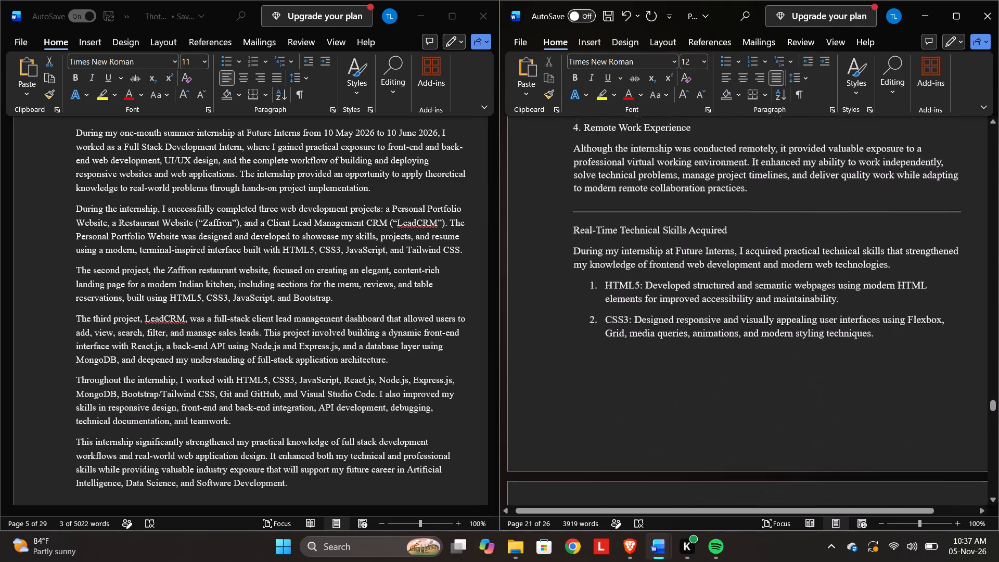
scroll(611, 298, up, 2)
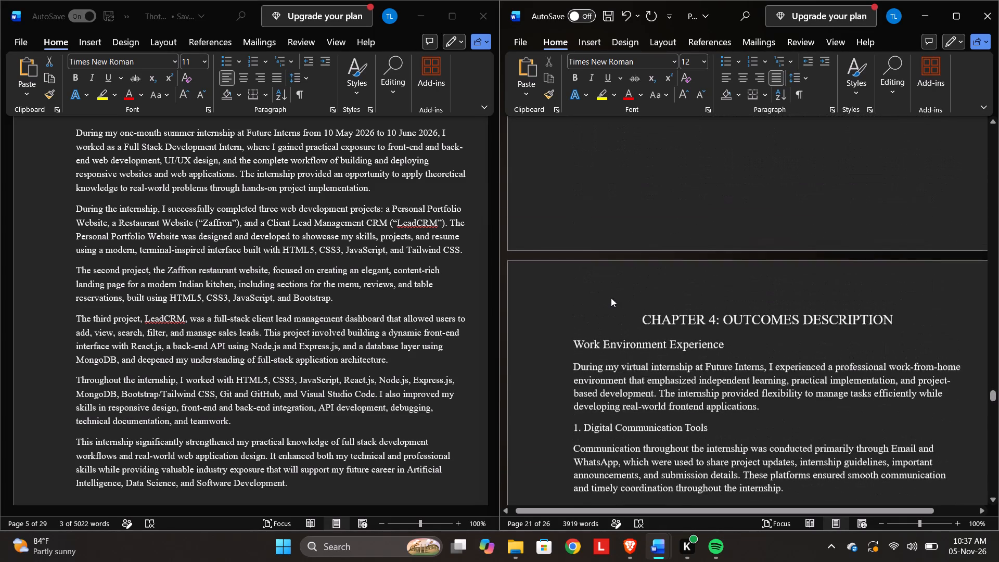
scroll(611, 298, down, 1)
scroll(611, 298, up, 2)
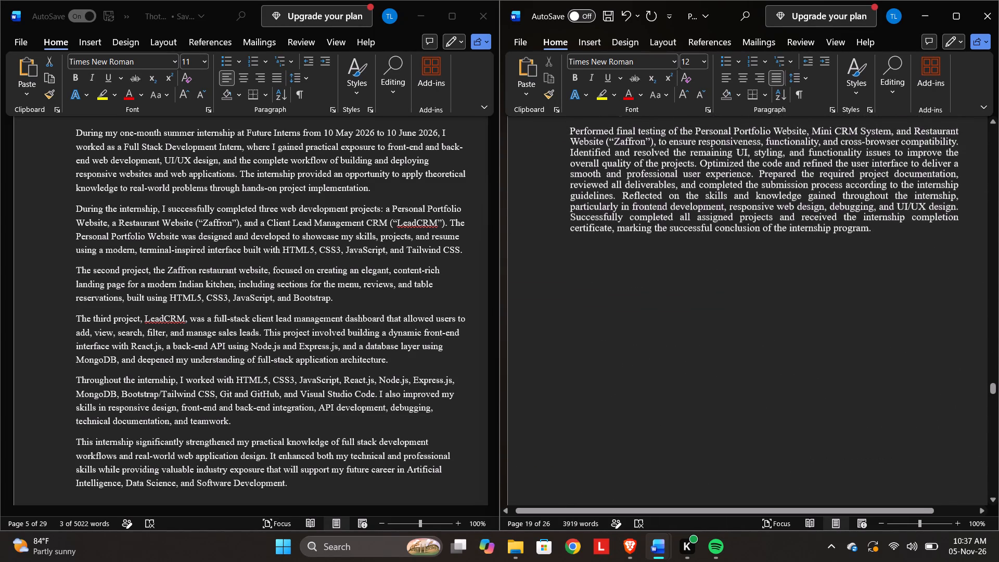
scroll(611, 298, up, 1)
scroll(611, 298, left, 1)
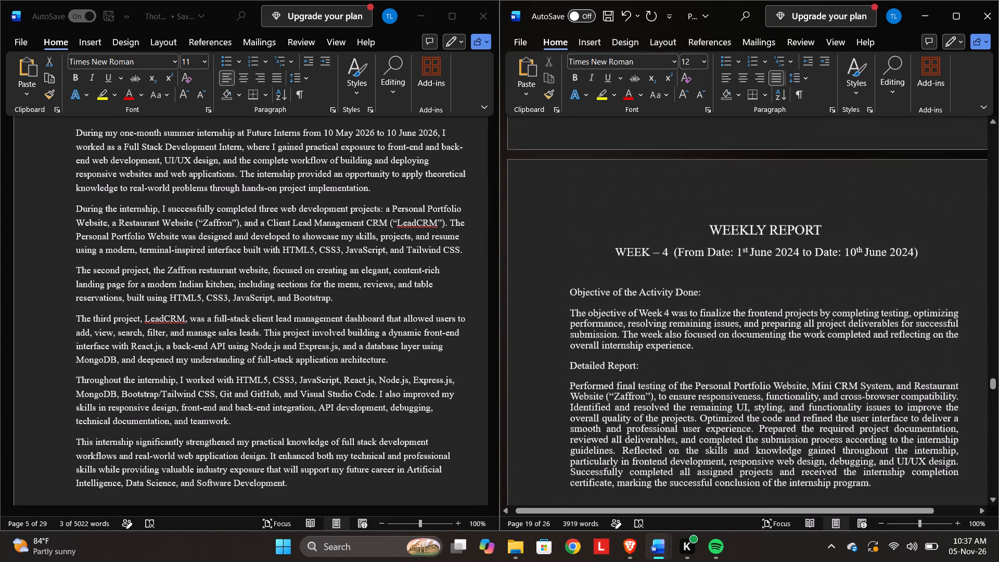
scroll(611, 298, left, 1)
scroll(611, 298, down, 3)
scroll(611, 298, up, 1)
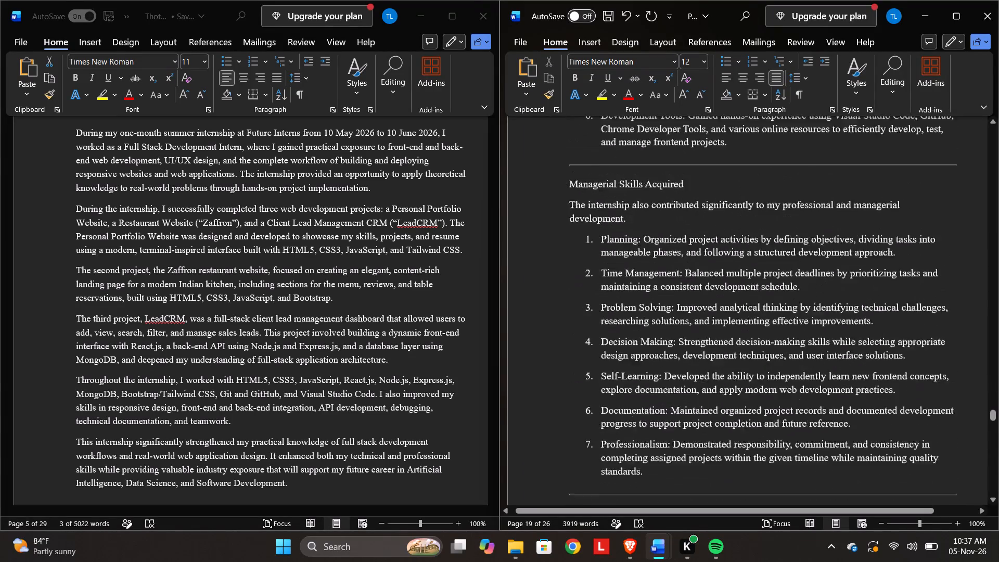
scroll(611, 298, up, 3)
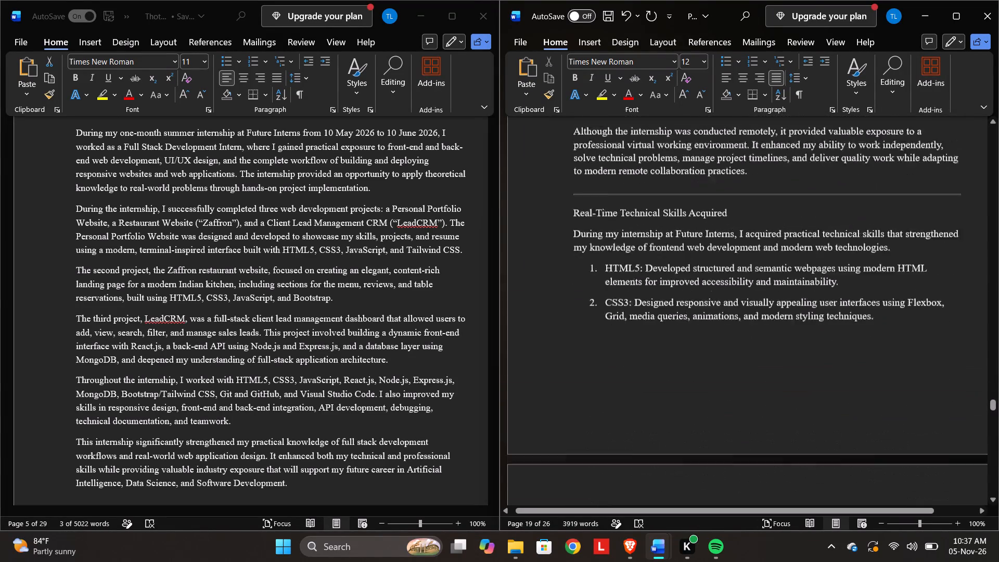
scroll(611, 298, up, 3)
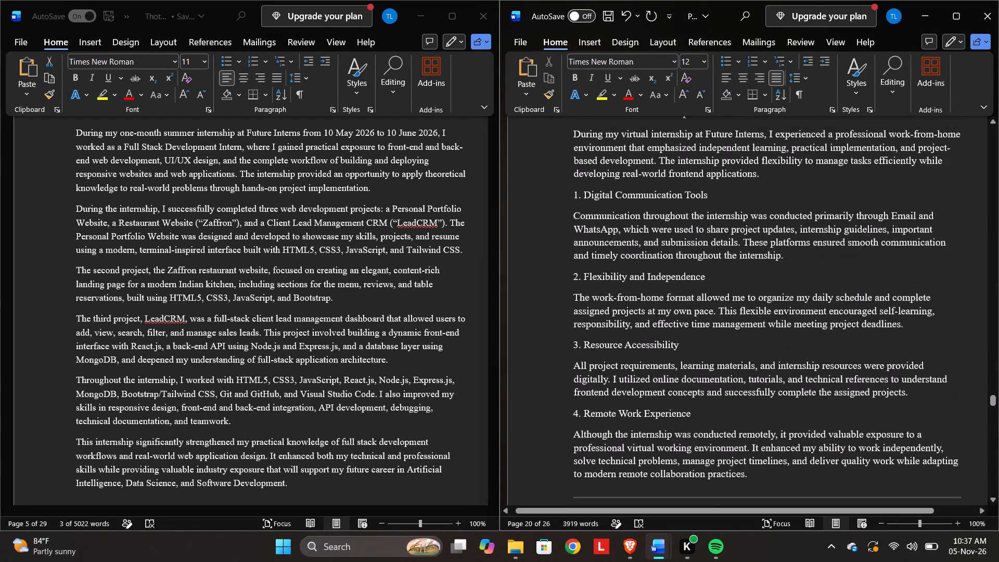
scroll(612, 313, up, 1)
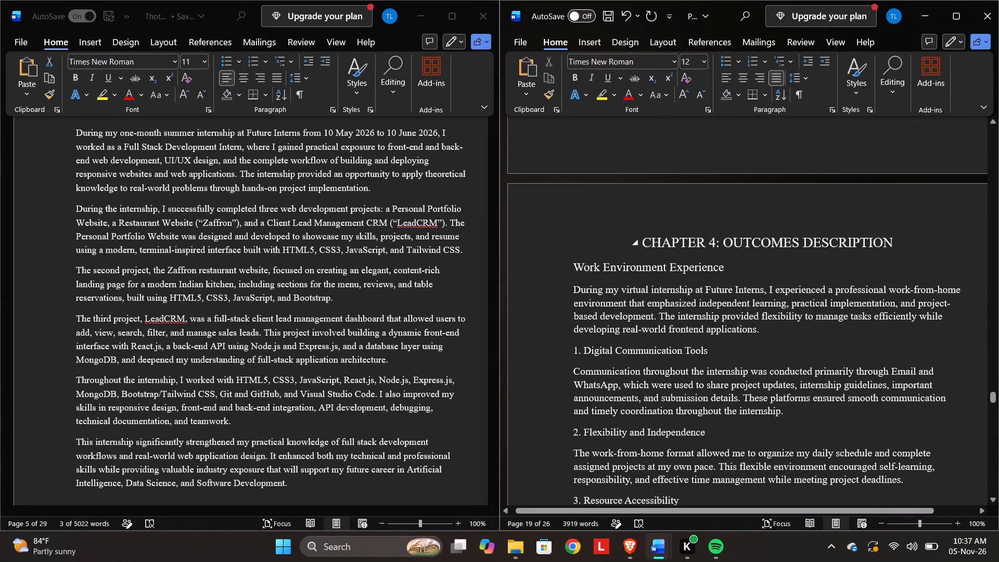
Insert blank lines before the "Real-Time Technical Skills Acquired" heading in Chapter 4 to move that section onto a new page.
scroll(640, 242, down, 3)
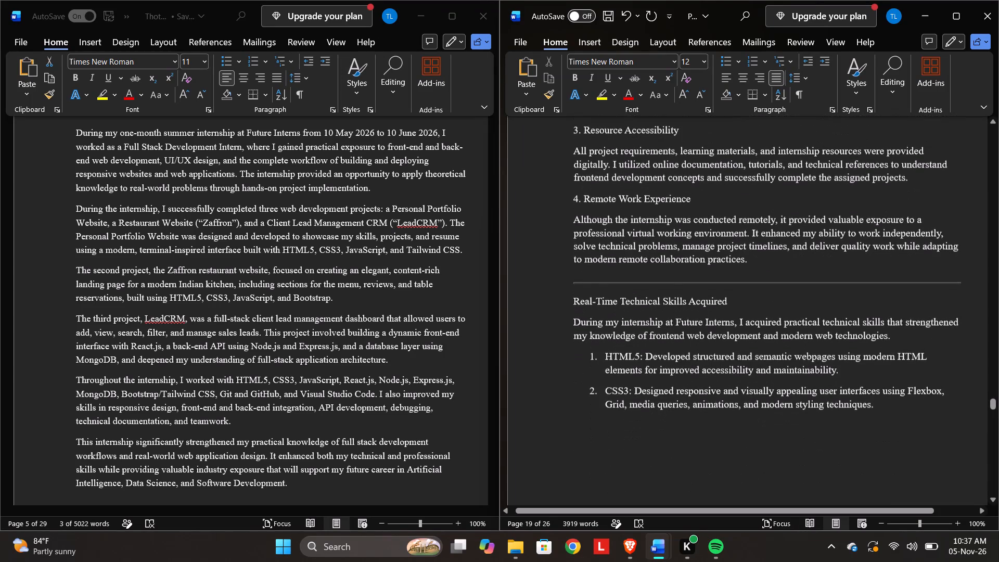
click(570, 269)
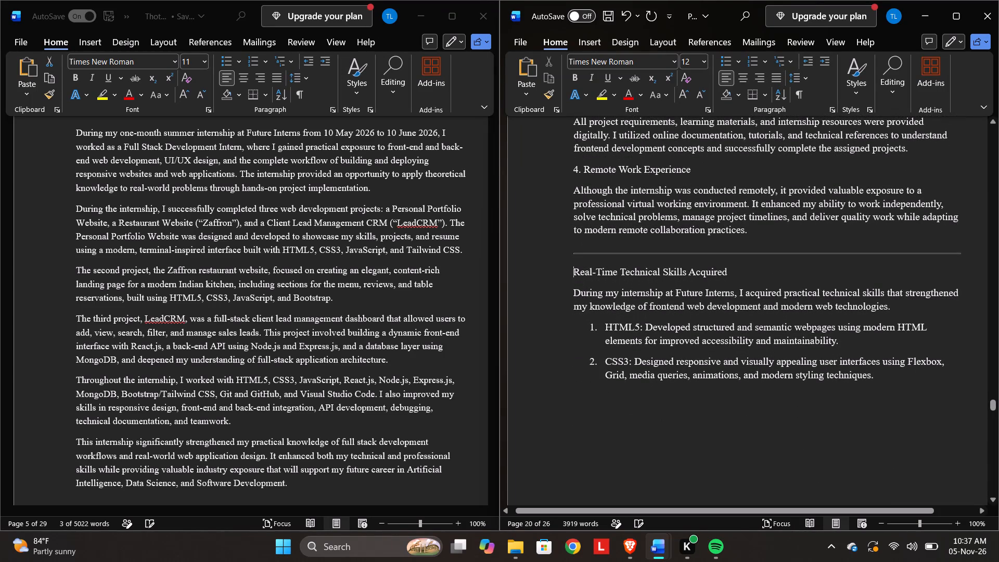
key(Return)
key(Return)
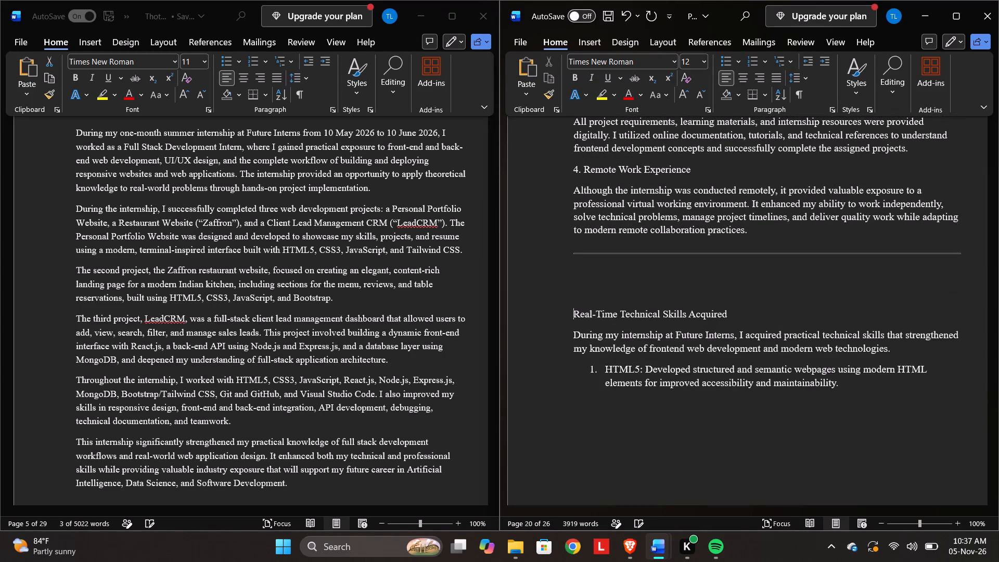
key(Return)
key(Return)
key(Return)
key(Return)
key(Return)
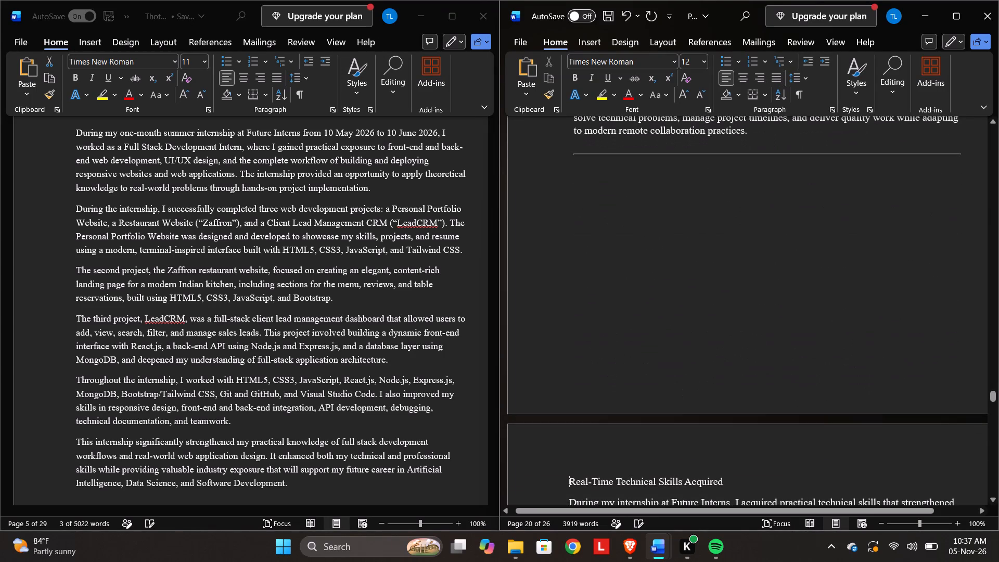
scroll(607, 274, down, 3)
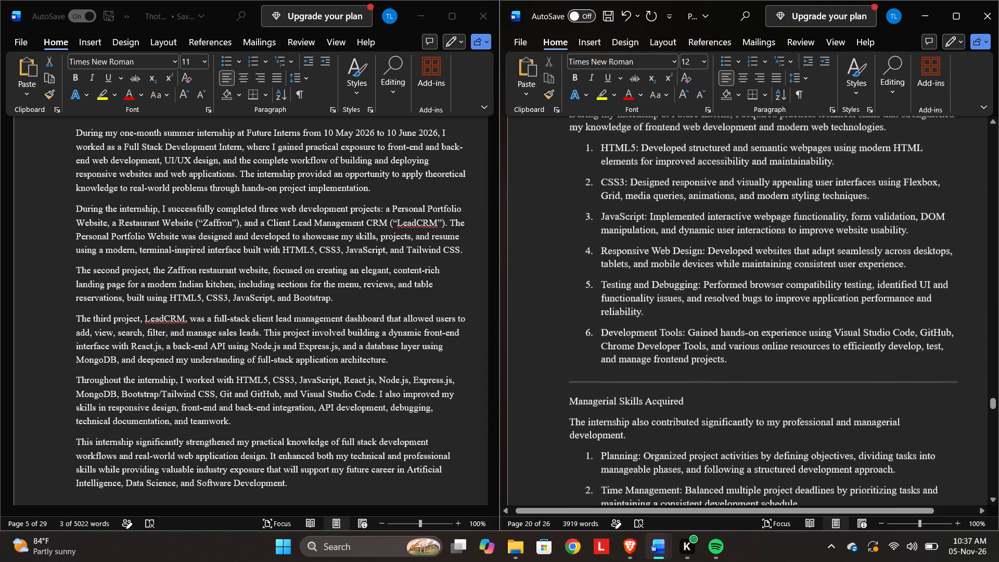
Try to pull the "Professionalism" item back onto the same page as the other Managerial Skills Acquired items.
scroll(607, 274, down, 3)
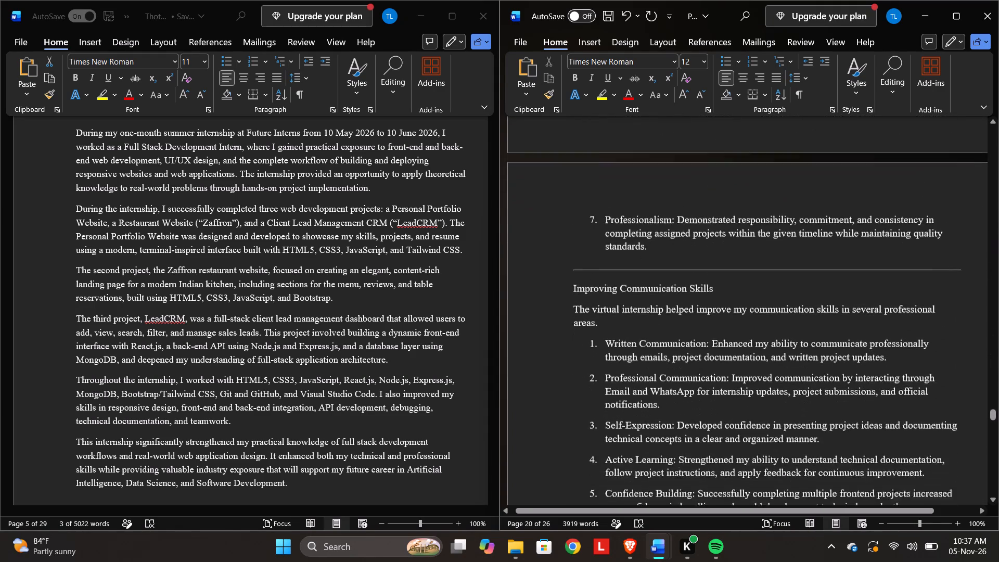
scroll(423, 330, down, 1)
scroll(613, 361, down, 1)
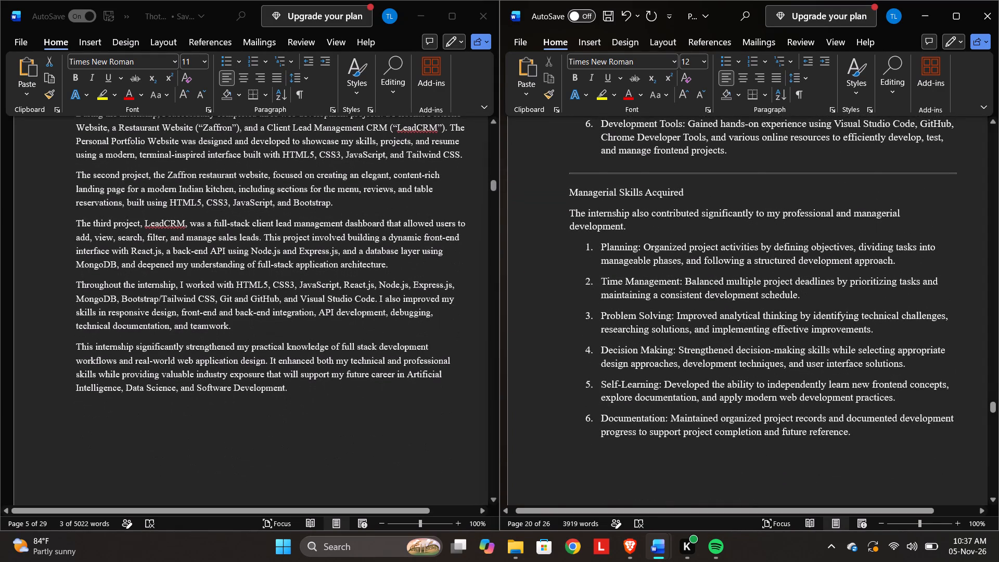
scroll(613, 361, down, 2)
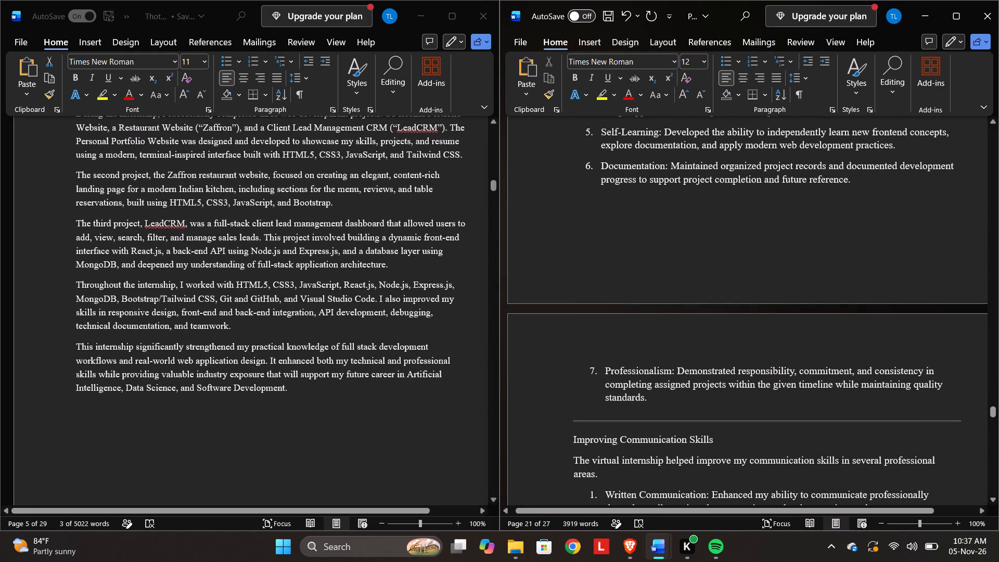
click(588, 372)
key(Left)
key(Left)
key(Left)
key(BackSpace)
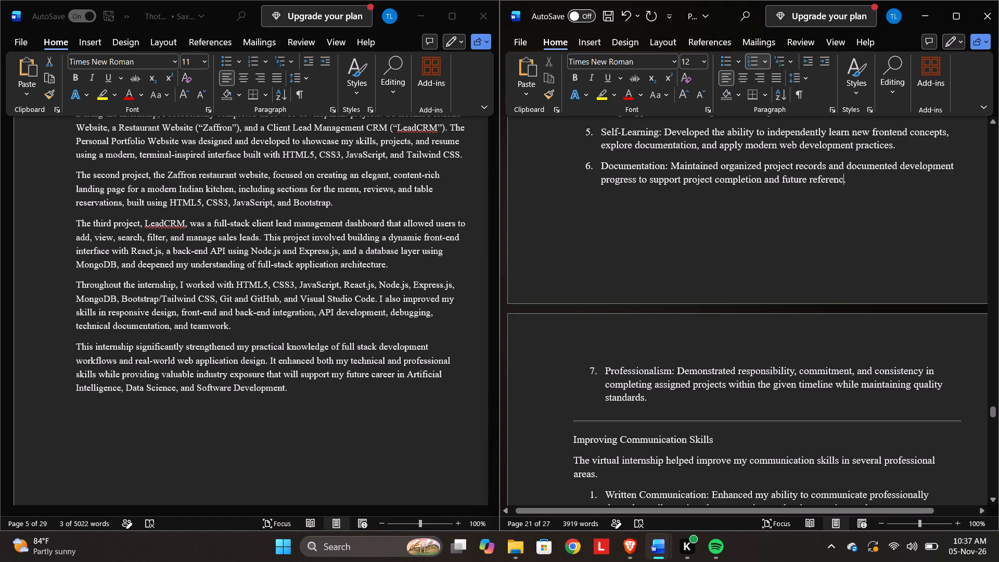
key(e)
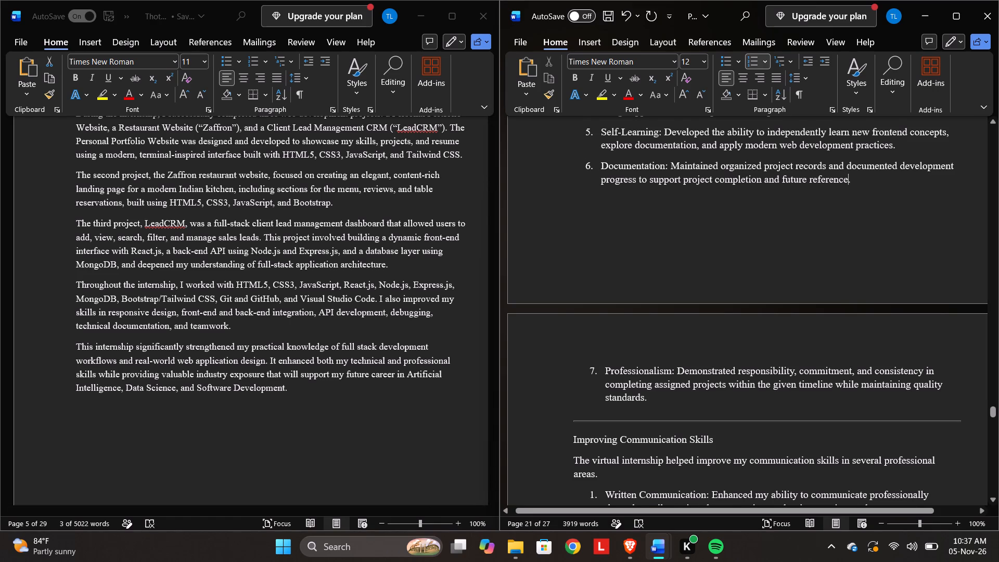
Check the page layout of Chapter 4 in the edited report from Work Environment Experience to Improving Communication Skills.
scroll(809, 378, up, 1)
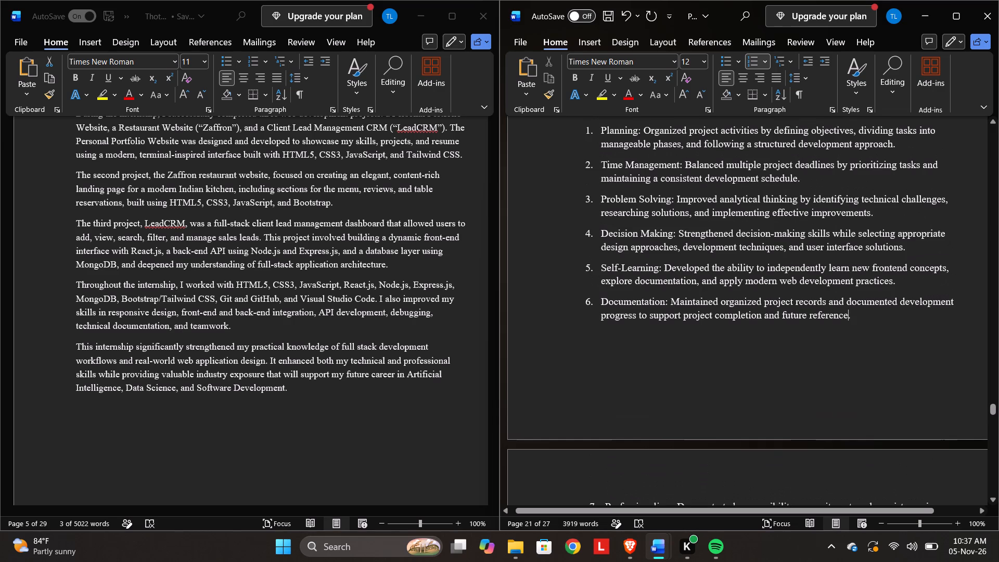
scroll(809, 378, up, 4)
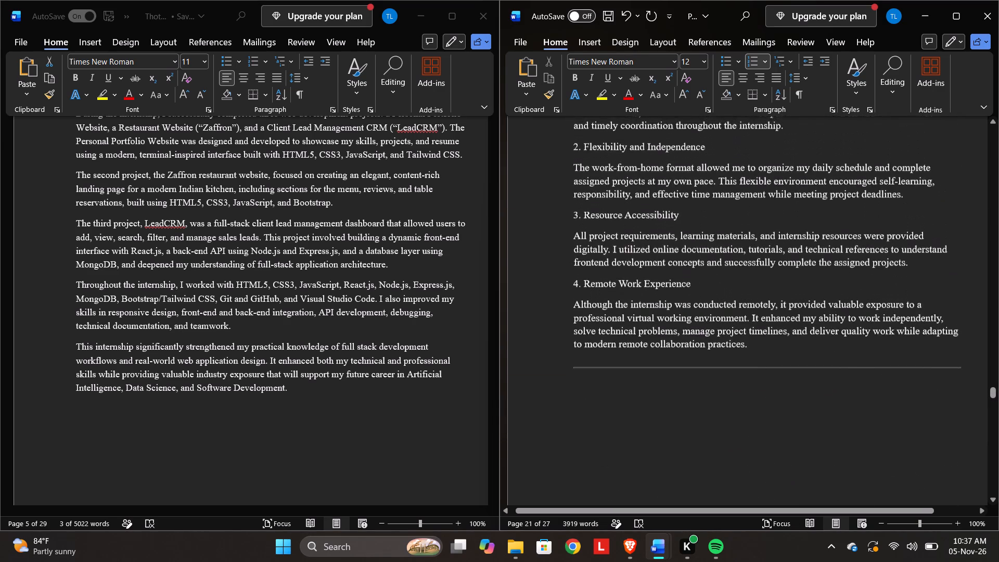
scroll(809, 378, up, 1)
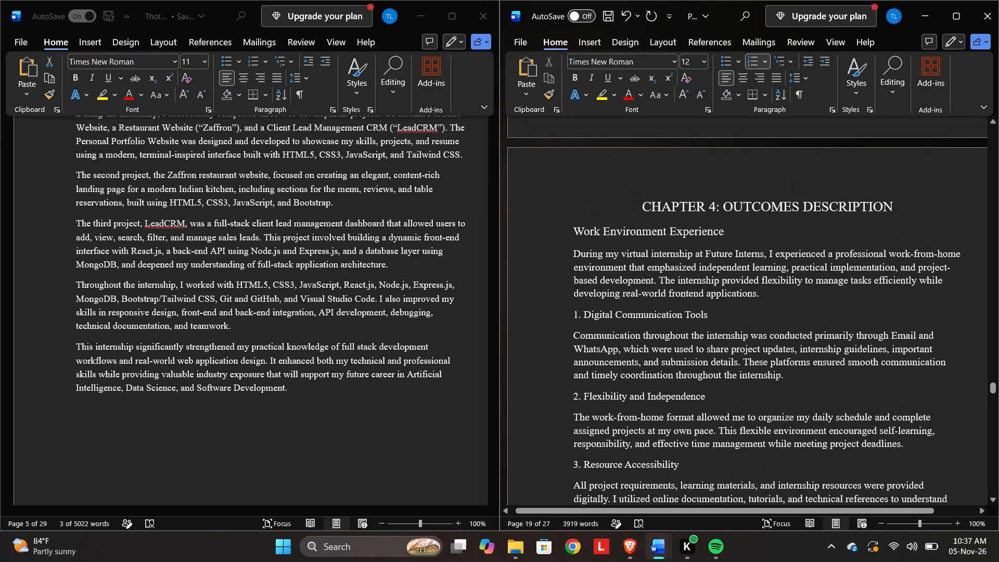
scroll(809, 378, down, 3)
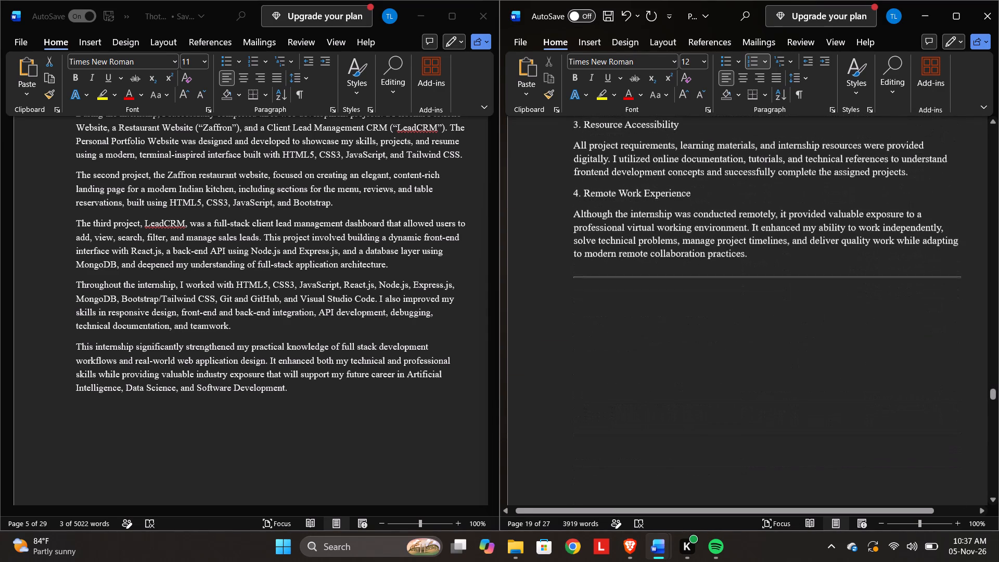
scroll(809, 378, down, 4)
scroll(809, 378, left, 1)
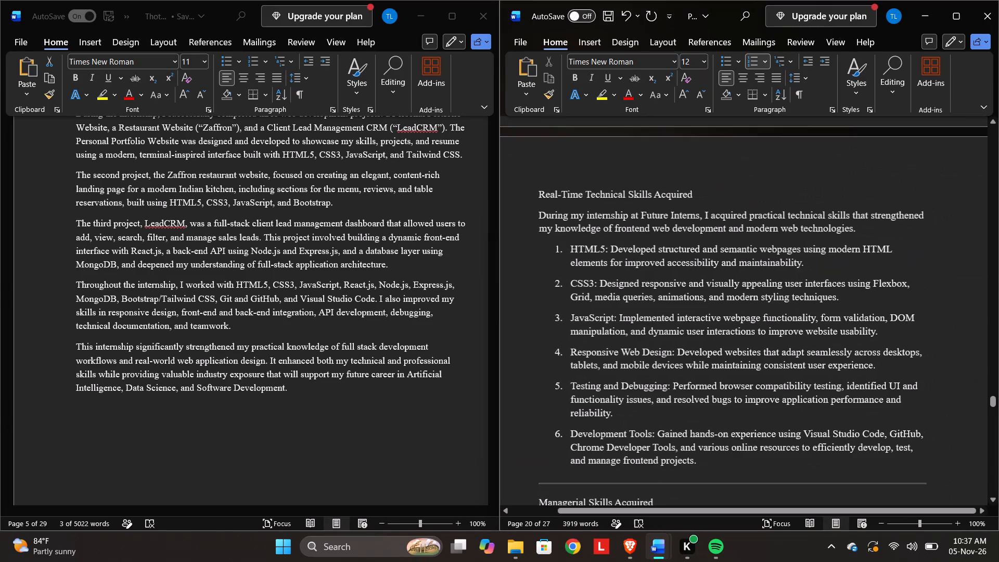
scroll(752, 251, up, 3)
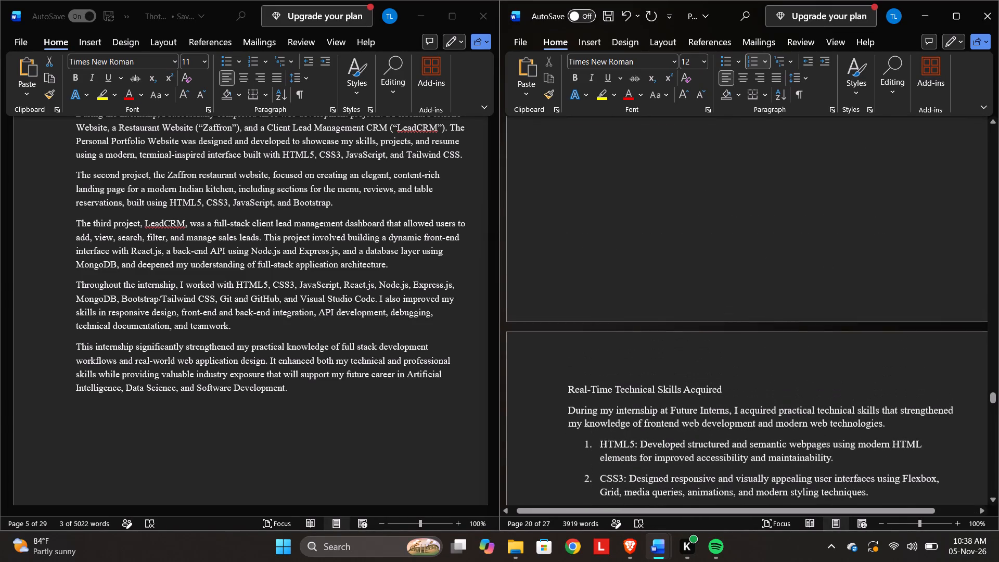
scroll(703, 230, down, 2)
scroll(663, 410, down, 1)
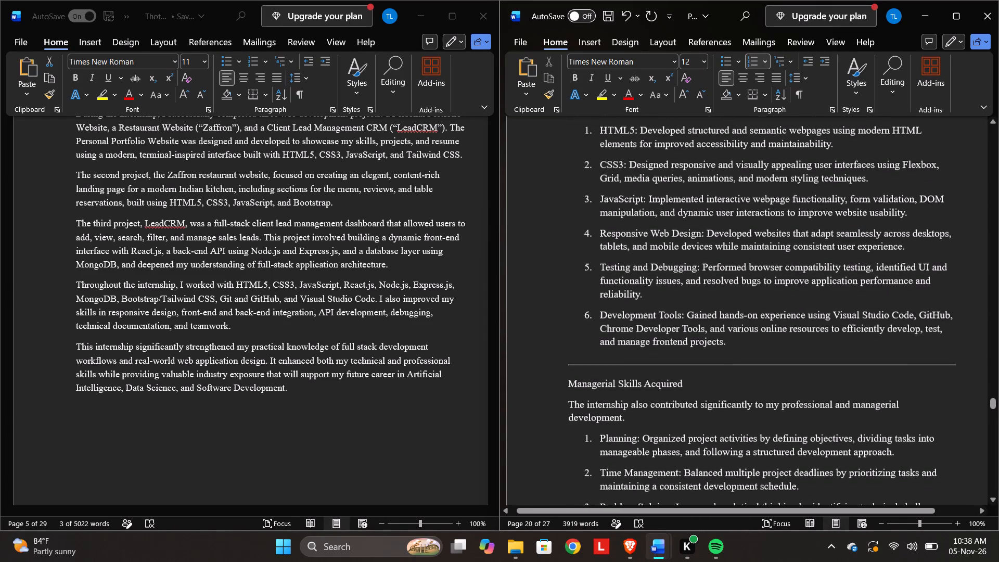
scroll(704, 337, up, 1)
scroll(696, 300, down, 3)
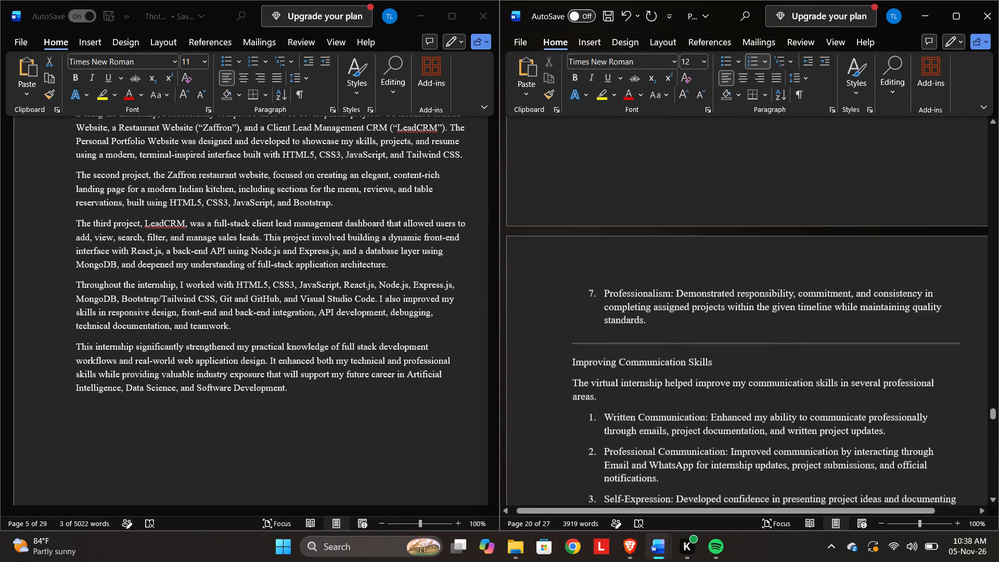
Examine the Program Outcome and Daily Images pages and the pages that follow them in the edited report.
scroll(696, 300, down, 3)
scroll(696, 300, up, 2)
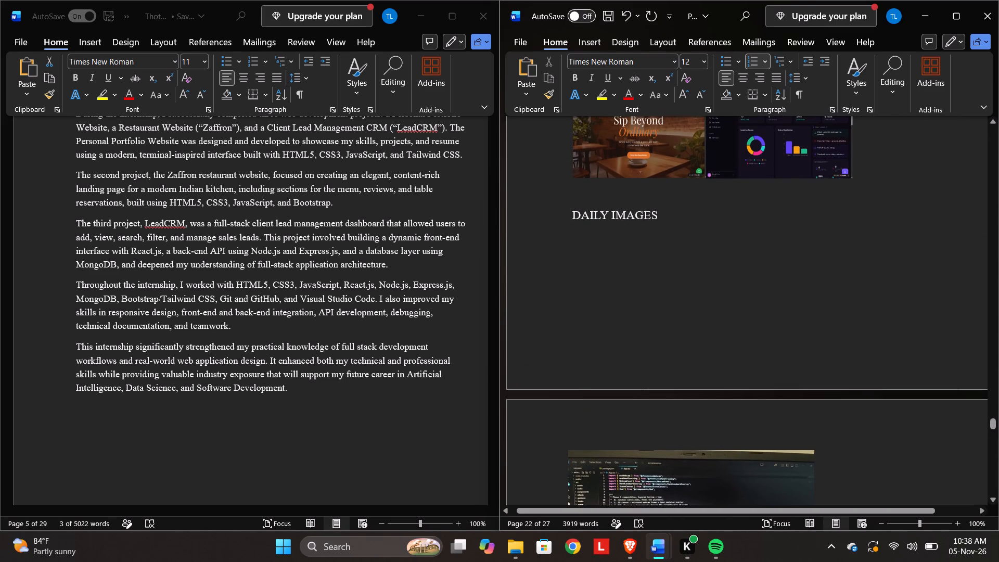
scroll(637, 260, down, 2)
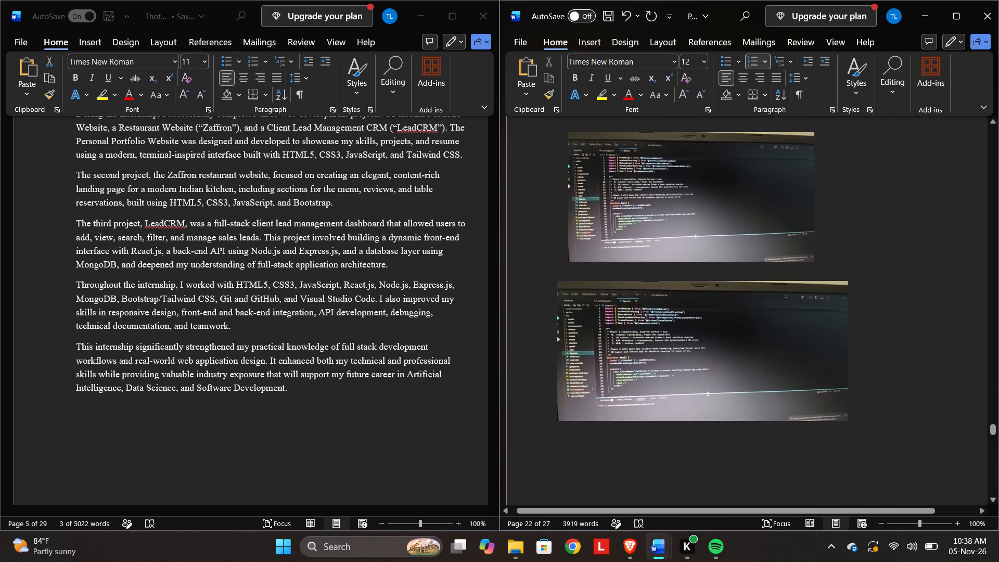
scroll(637, 260, down, 3)
scroll(637, 260, up, 4)
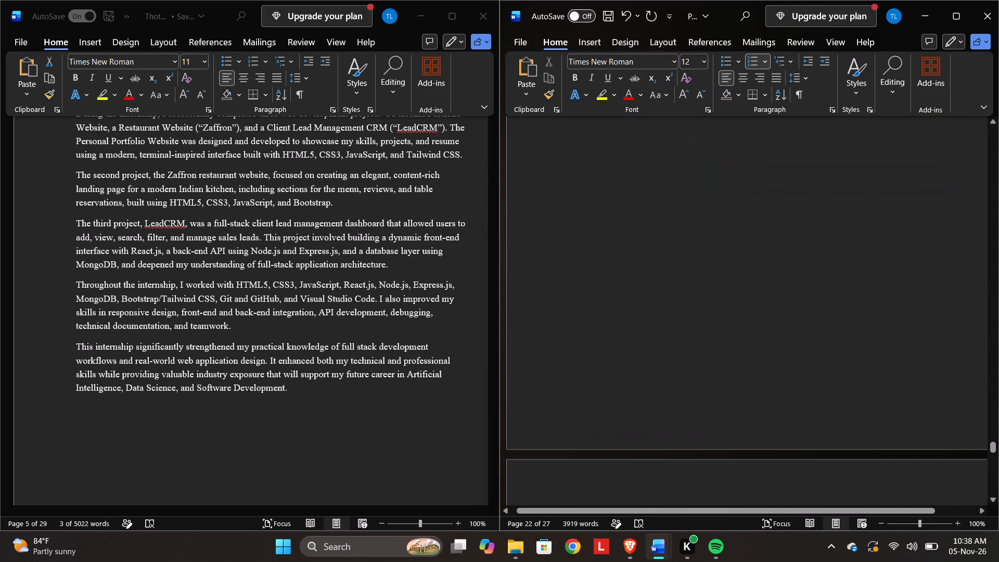
scroll(719, 291, up, 1)
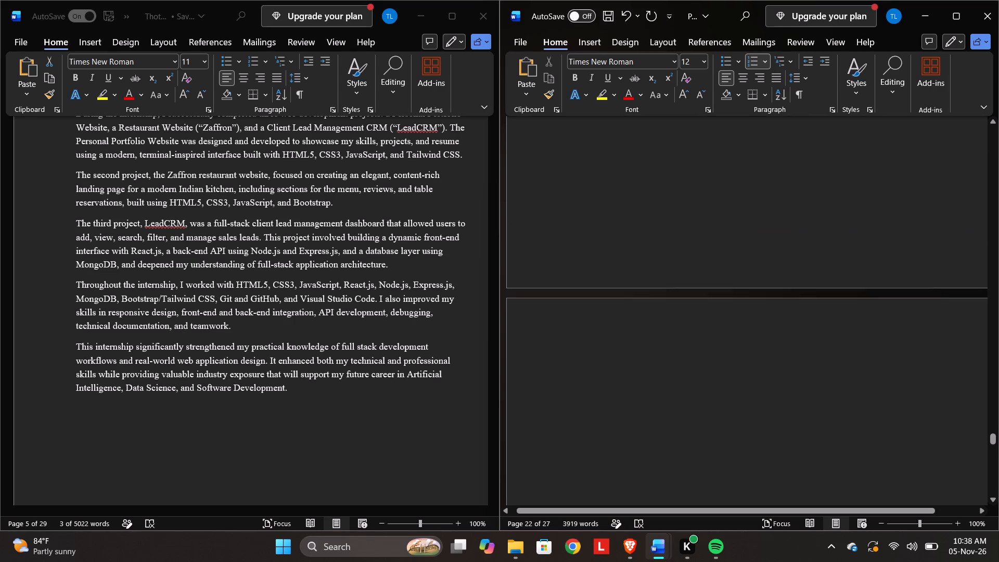
scroll(719, 291, up, 3)
scroll(719, 291, down, 1)
scroll(719, 291, up, 2)
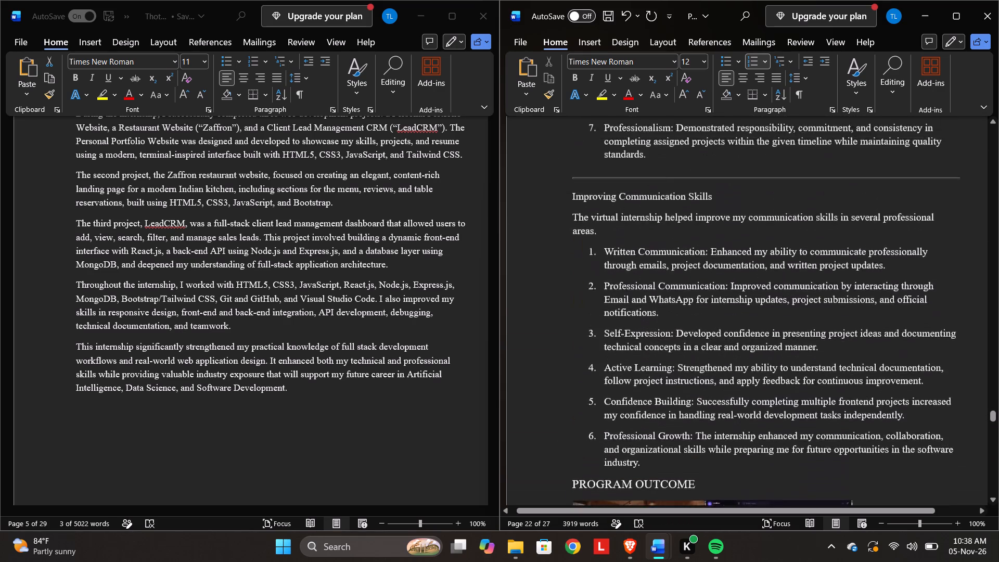
Review the edited report backwards from the Chapter 4 skills sections to the Week 4 Weekly Report.
scroll(719, 291, up, 8)
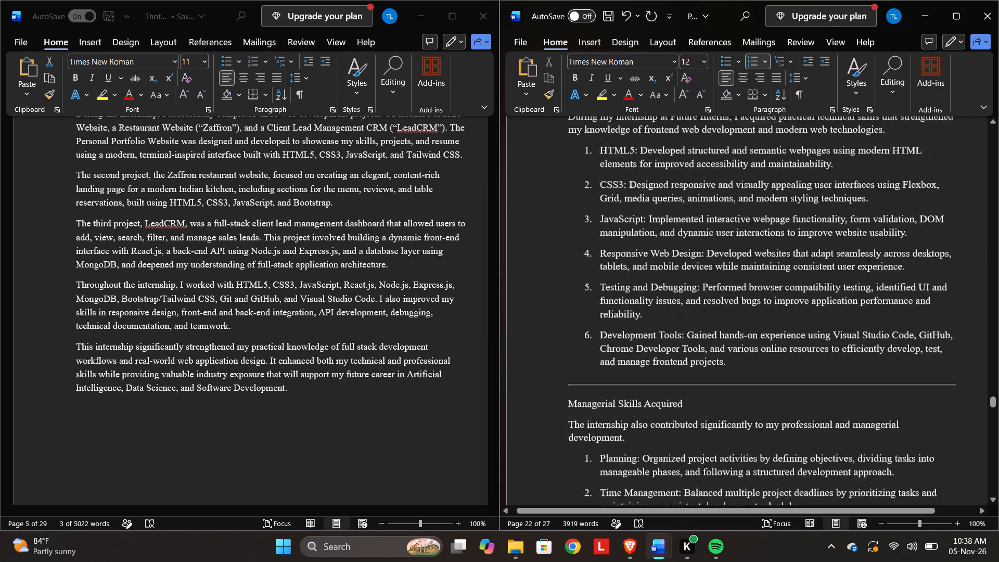
scroll(719, 291, up, 4)
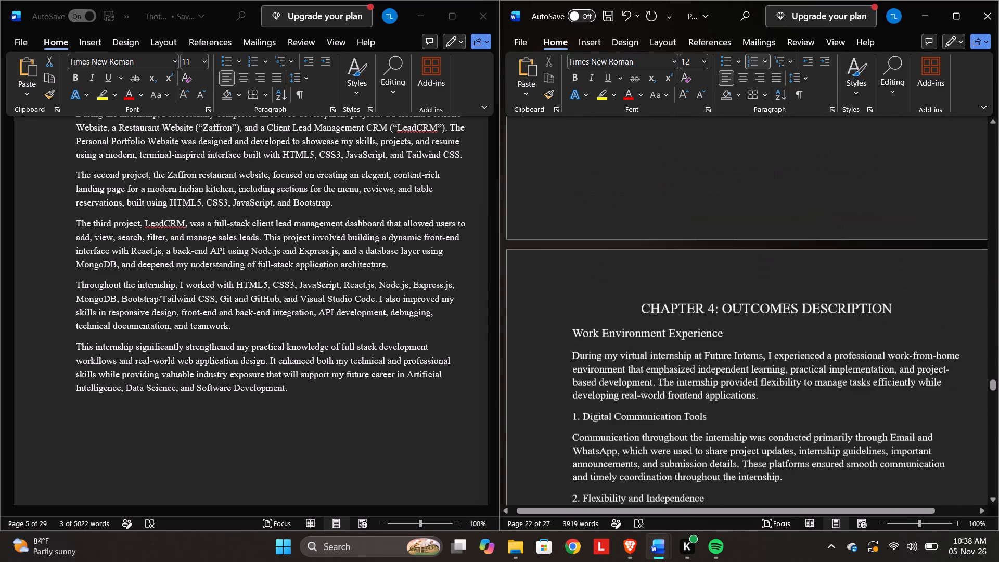
scroll(719, 291, up, 2)
scroll(719, 291, right, 1)
scroll(719, 291, up, 1)
scroll(719, 291, right, 1)
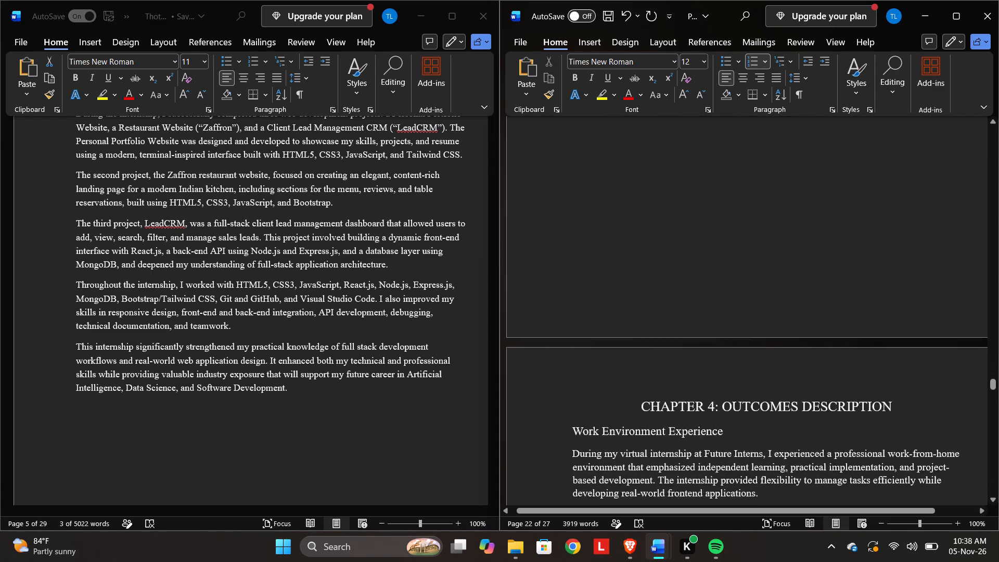
scroll(719, 291, right, 1)
scroll(719, 291, up, 1)
scroll(719, 291, right, 2)
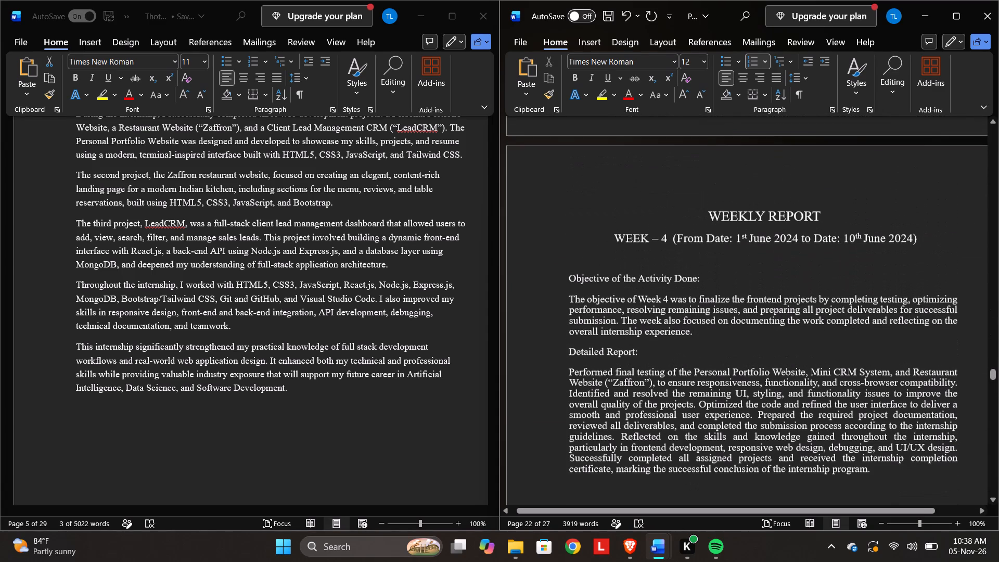
scroll(719, 291, right, 1)
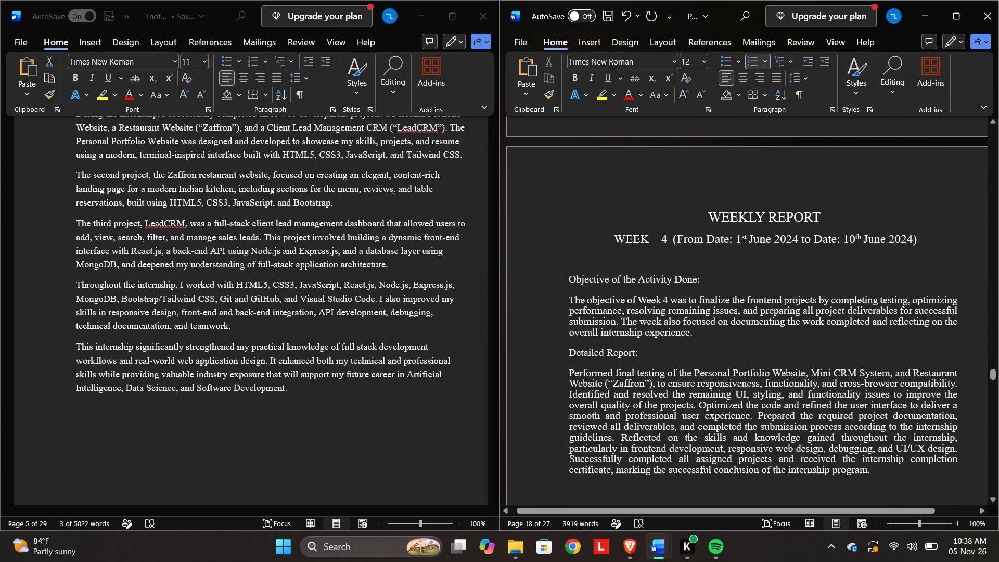
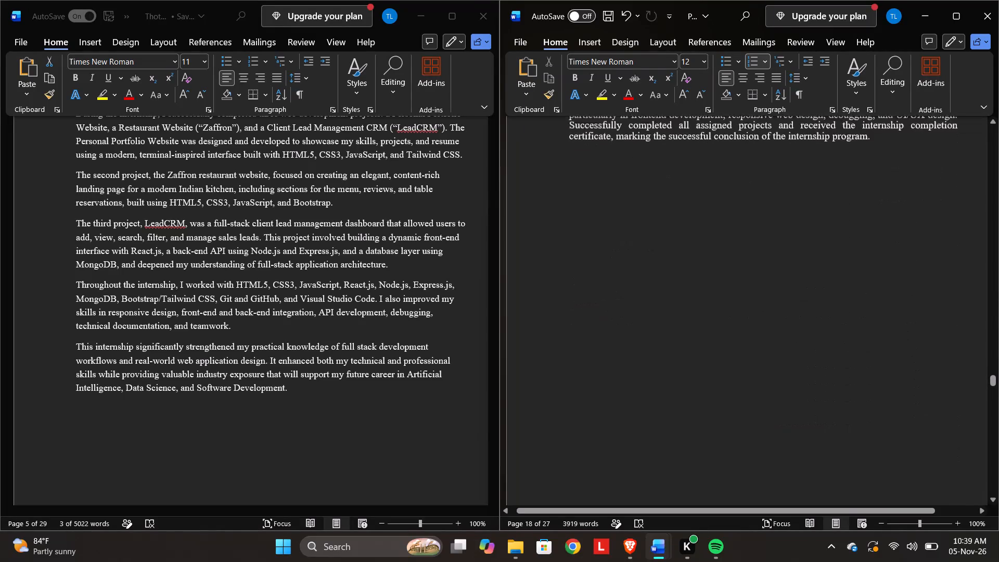
Undo the recent page layout edits in Chapter 4, back to Real-Time Technical Skills Acquired directly following the Remote Work Experience divider.
scroll(818, 308, down, 2)
scroll(818, 308, up, 1)
scroll(818, 308, down, 2)
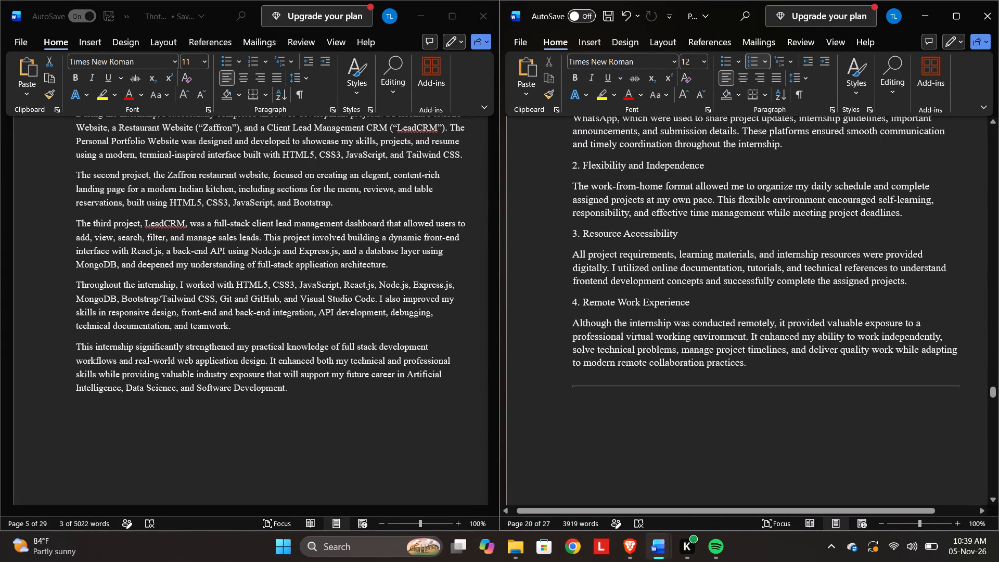
click(813, 351)
key(ctrl+z)
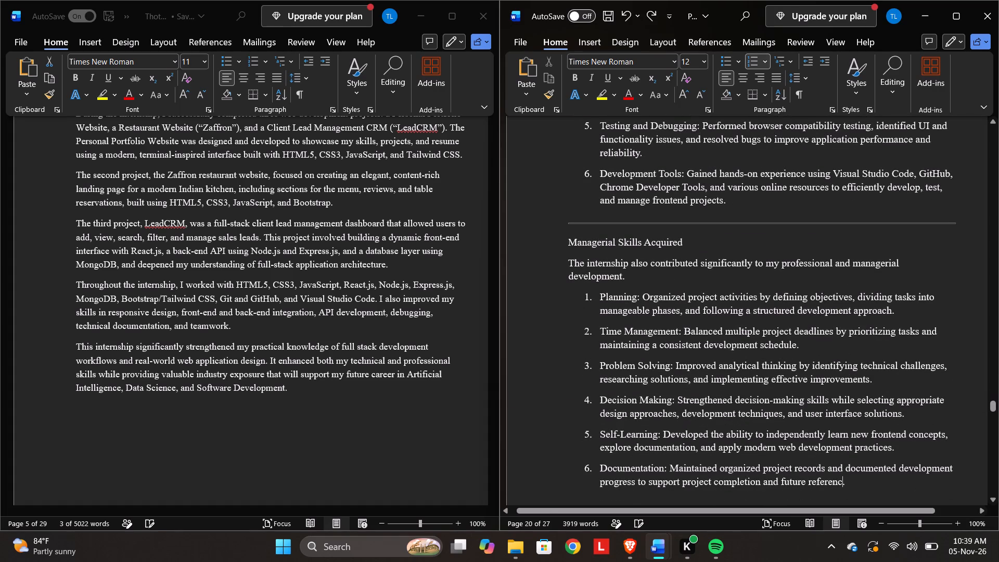
scroll(813, 351, up, 3)
scroll(813, 351, right, 1)
scroll(813, 351, up, 1)
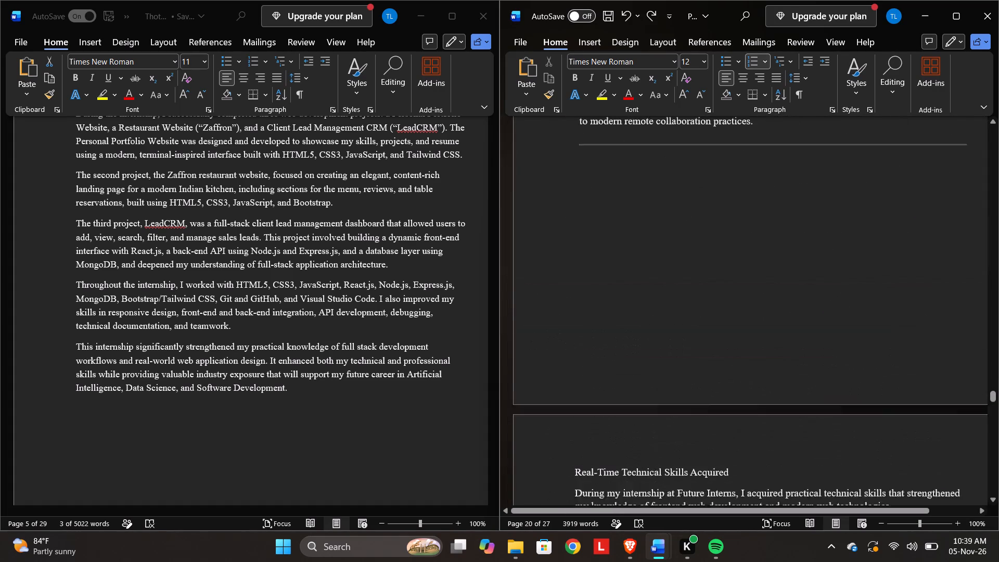
scroll(813, 351, up, 1)
key(ctrl+z)
scroll(813, 351, up, 1)
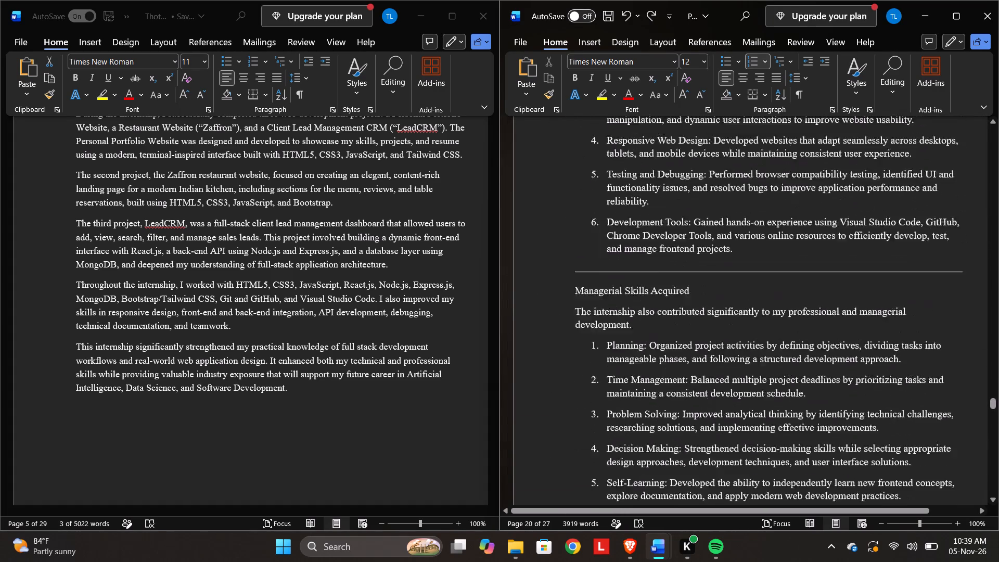
scroll(813, 351, up, 2)
key(ctrl+z)
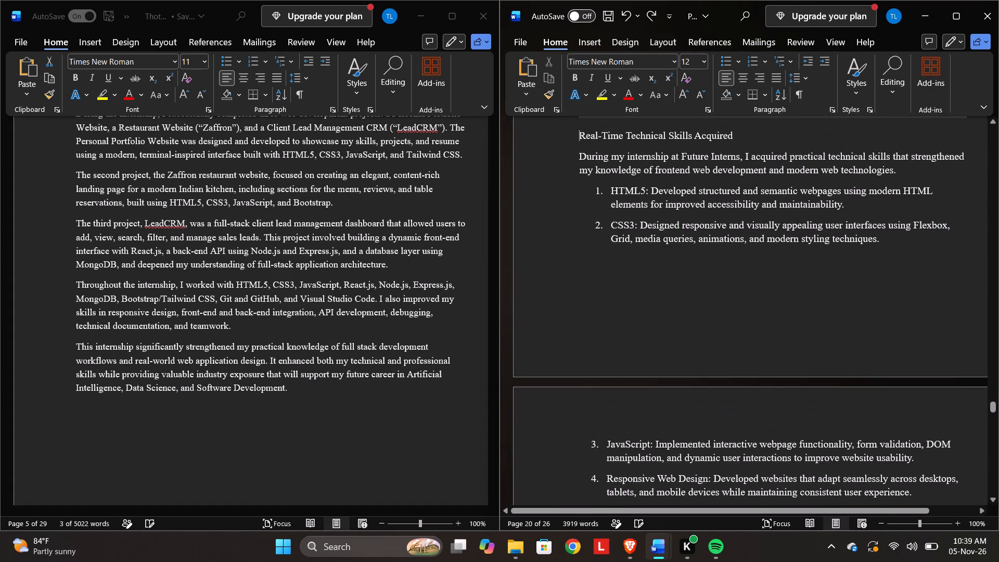
Check the page layout of the edited report from Real-Time Technical Skills Acquired to Daily Images.
scroll(813, 351, down, 1)
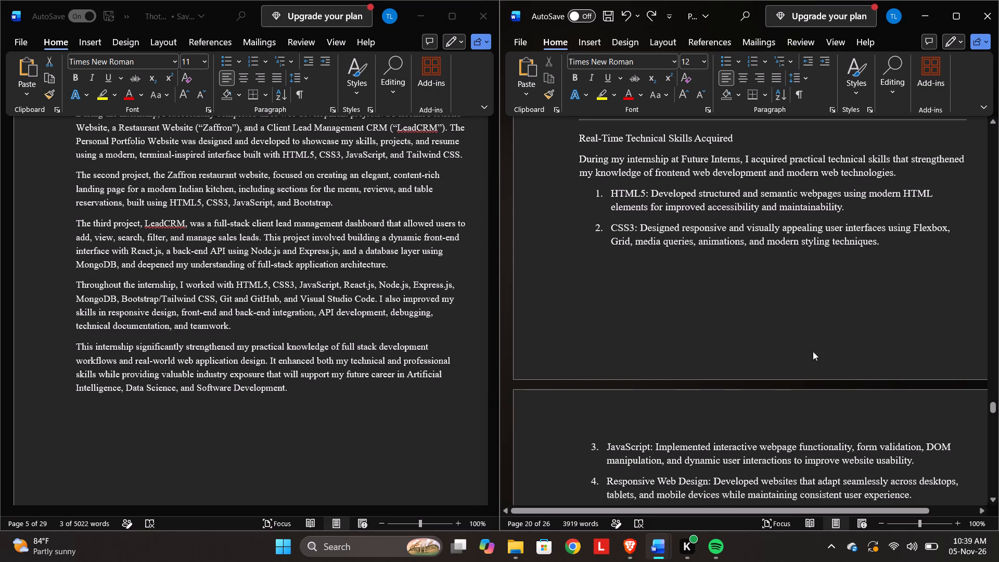
scroll(813, 351, down, 2)
scroll(813, 351, up, 1)
scroll(813, 351, left, 1)
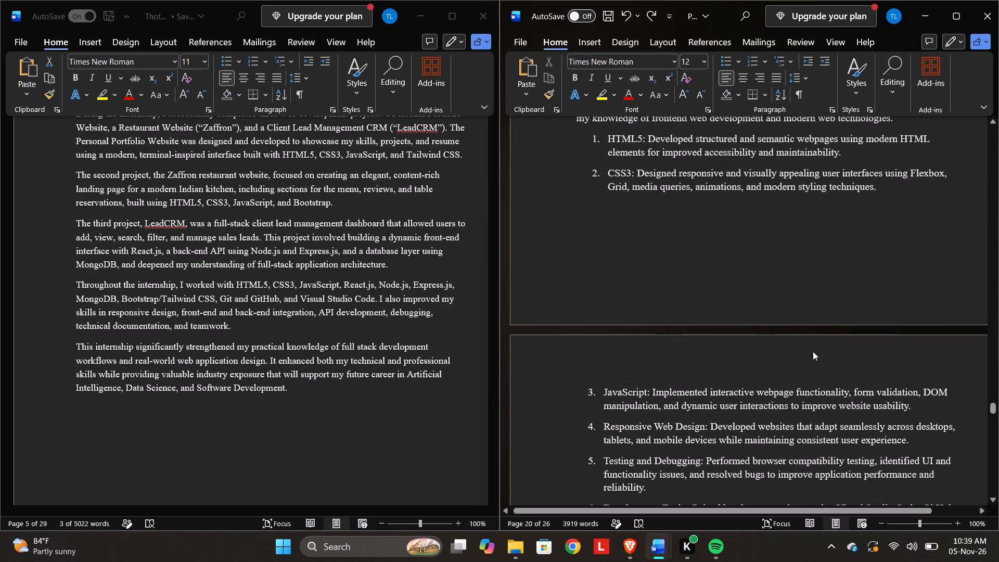
scroll(813, 351, down, 5)
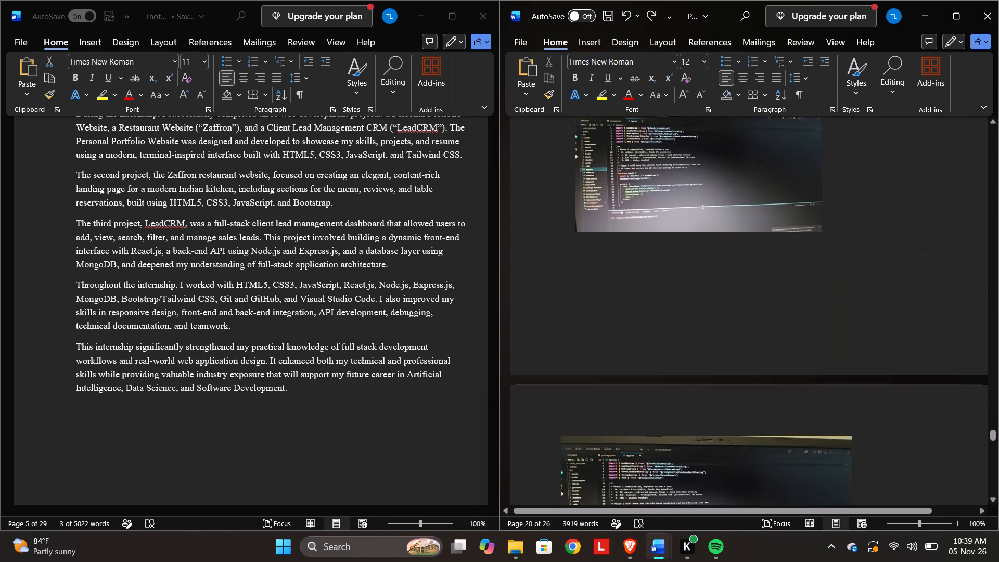
scroll(813, 351, up, 2)
scroll(813, 351, down, 1)
scroll(813, 351, up, 2)
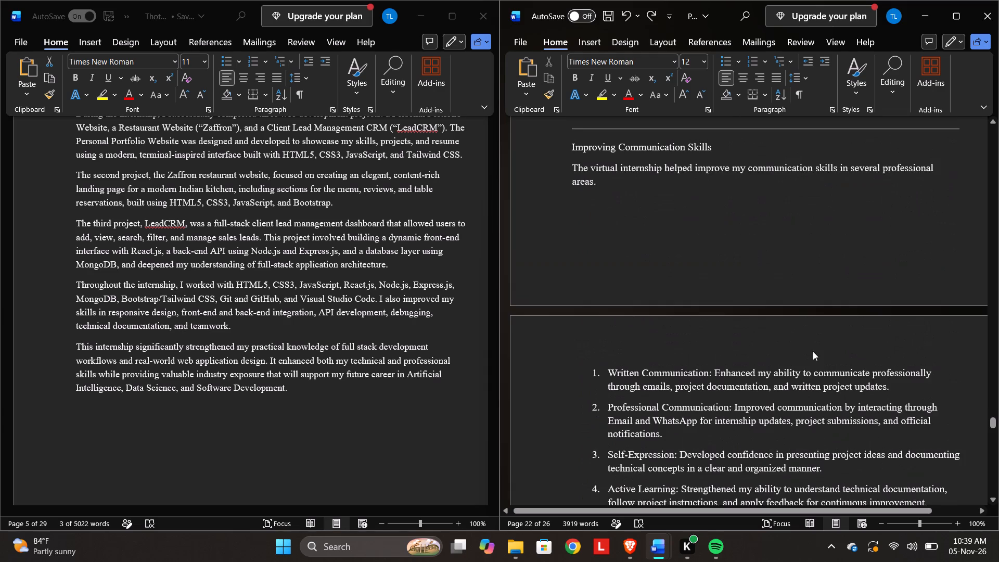
scroll(813, 351, down, 3)
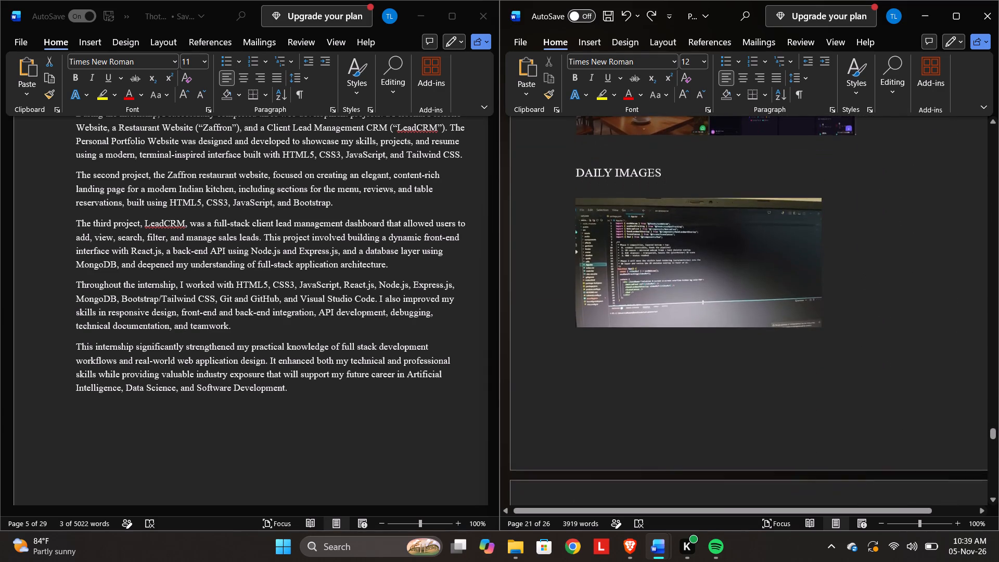
scroll(813, 351, down, 1)
scroll(813, 351, up, 3)
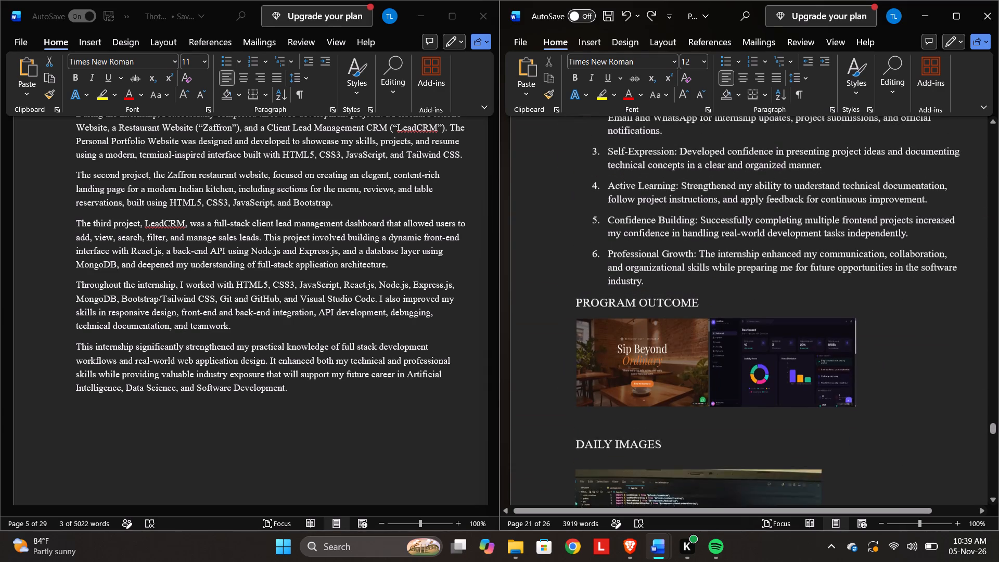
scroll(813, 351, up, 1)
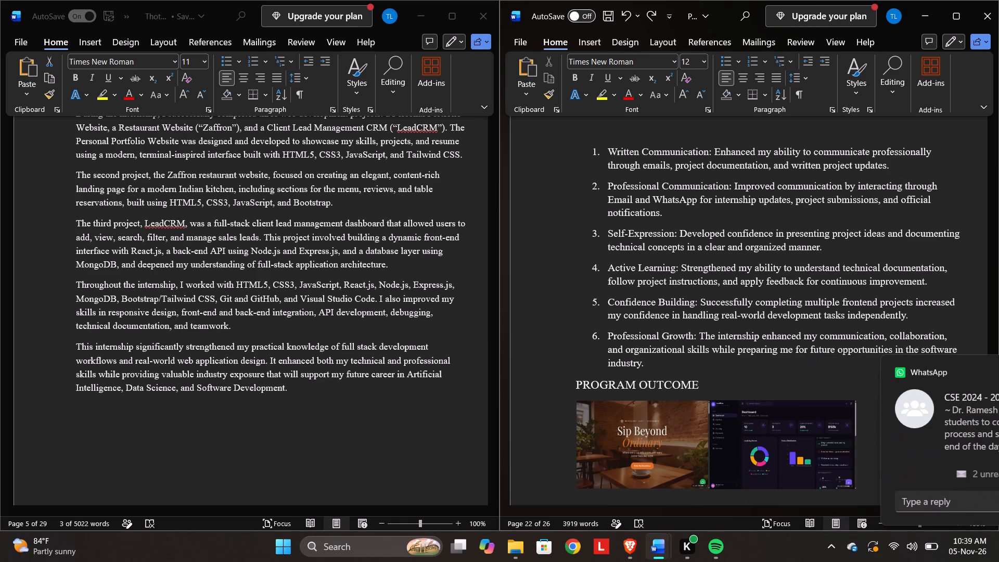
Examine the closing pages of the edited report, from Program Outcome through the offer letter and certificate to the end.
scroll(813, 351, down, 2)
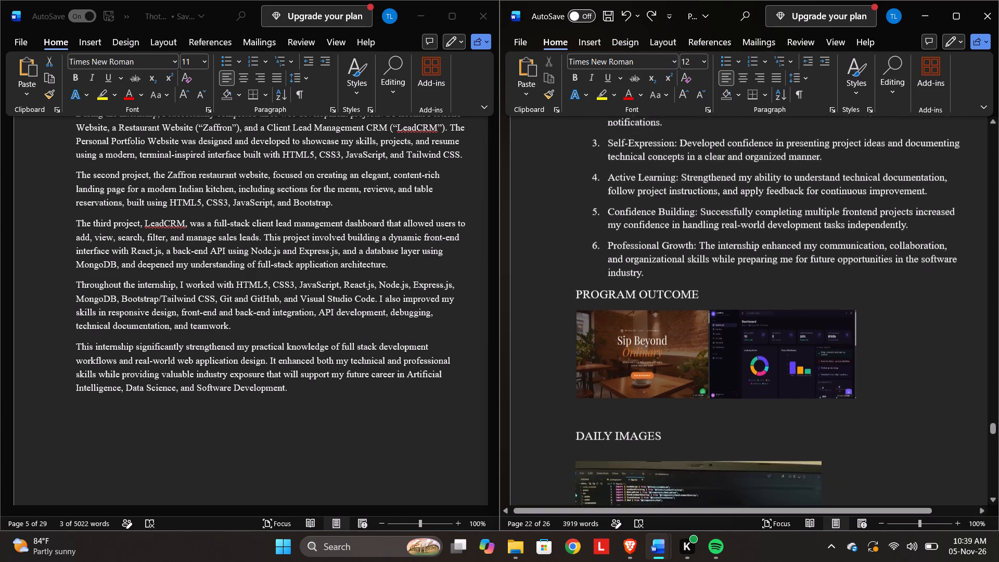
scroll(813, 351, down, 4)
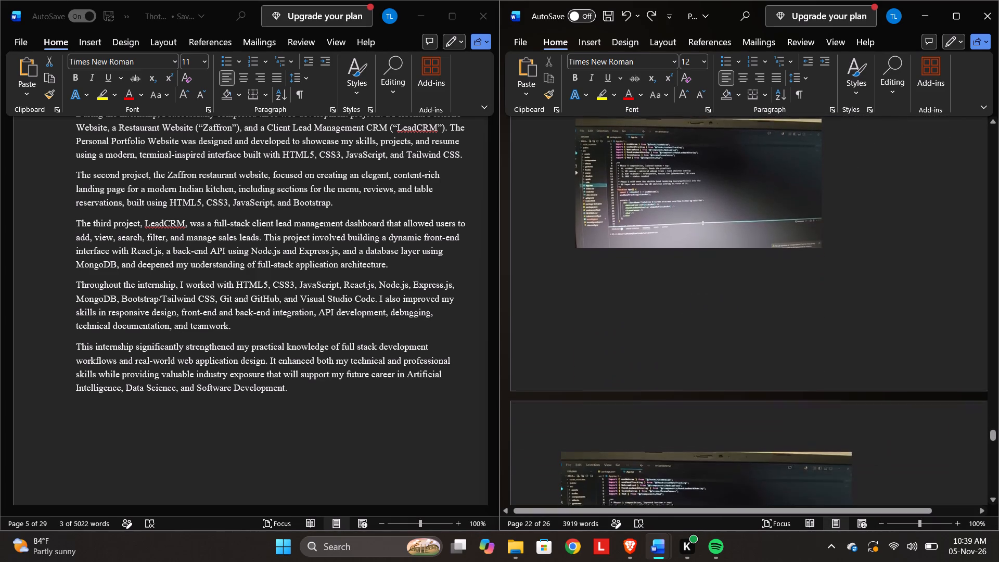
scroll(813, 351, down, 4)
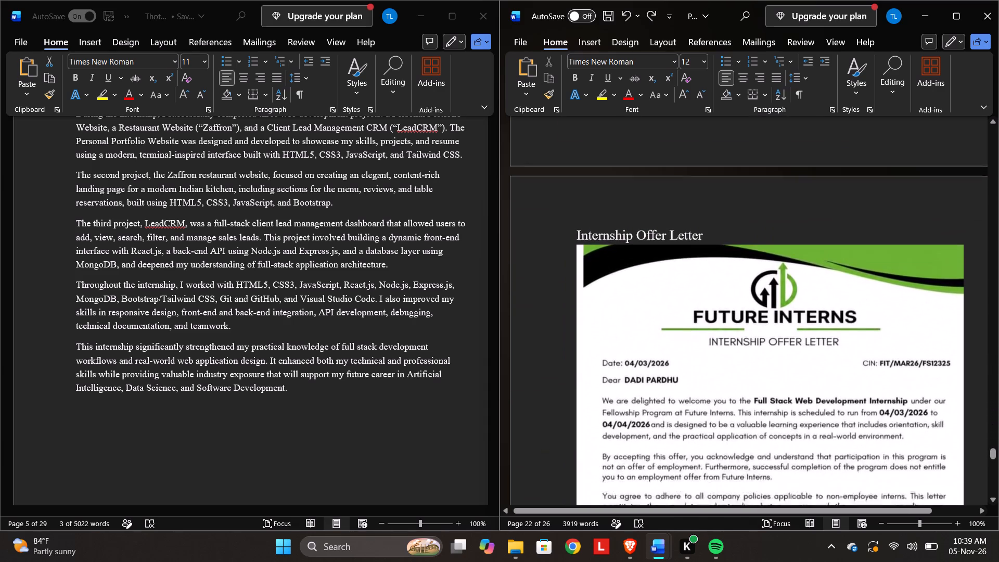
scroll(813, 351, down, 4)
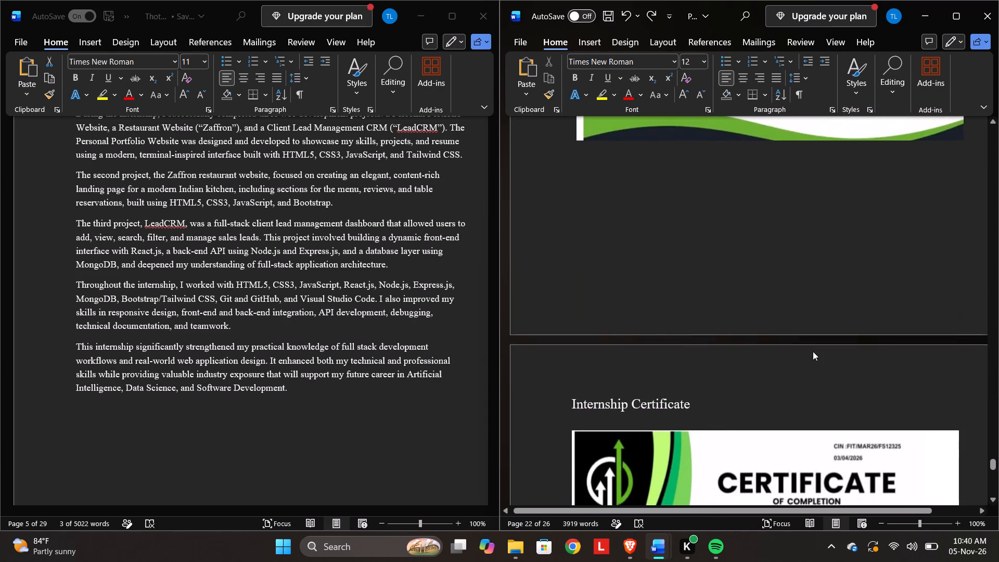
scroll(813, 351, down, 8)
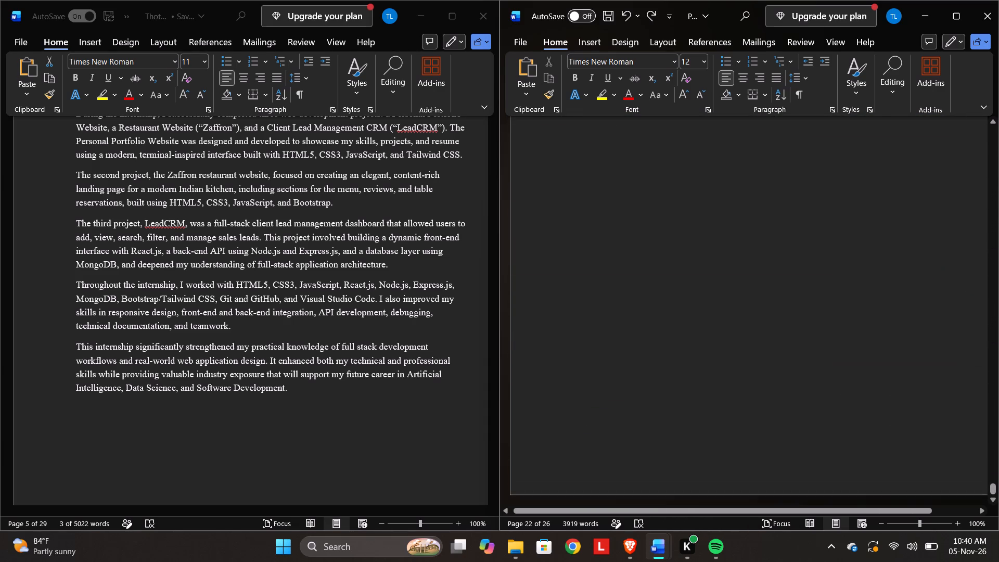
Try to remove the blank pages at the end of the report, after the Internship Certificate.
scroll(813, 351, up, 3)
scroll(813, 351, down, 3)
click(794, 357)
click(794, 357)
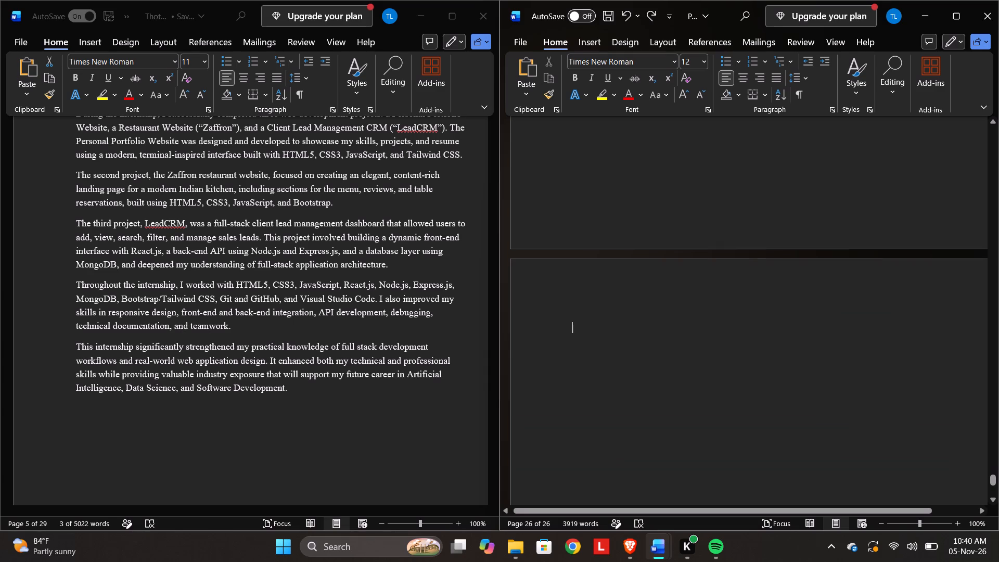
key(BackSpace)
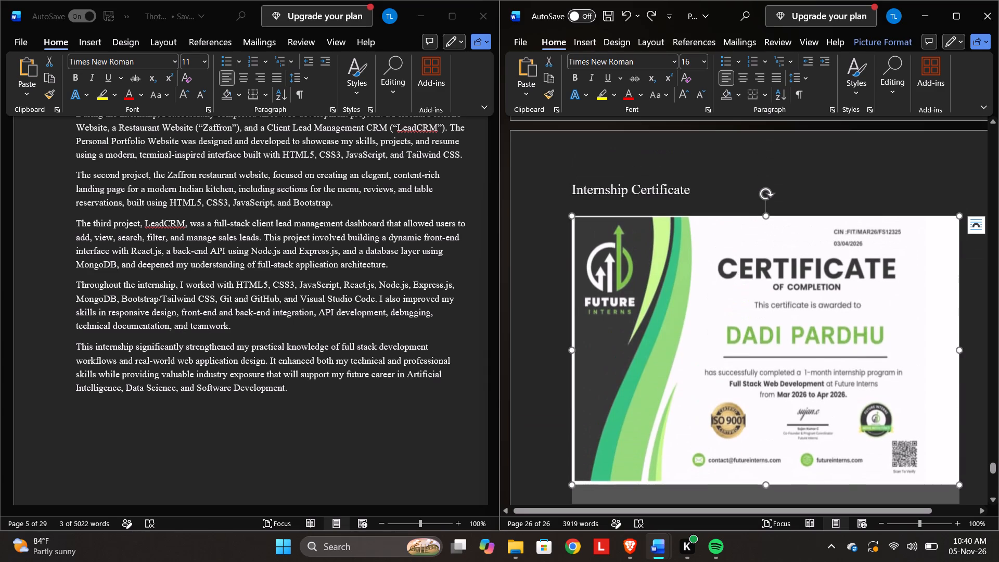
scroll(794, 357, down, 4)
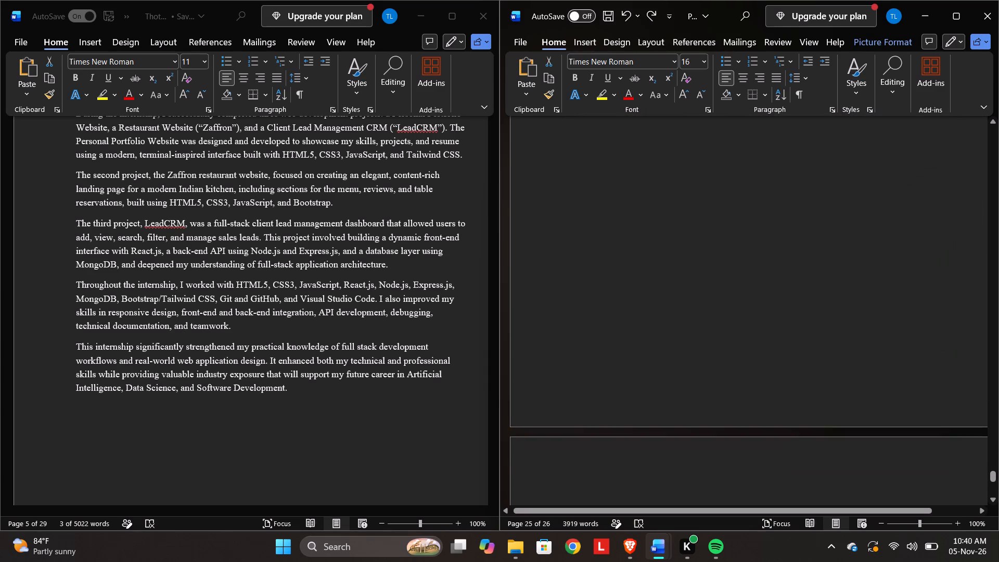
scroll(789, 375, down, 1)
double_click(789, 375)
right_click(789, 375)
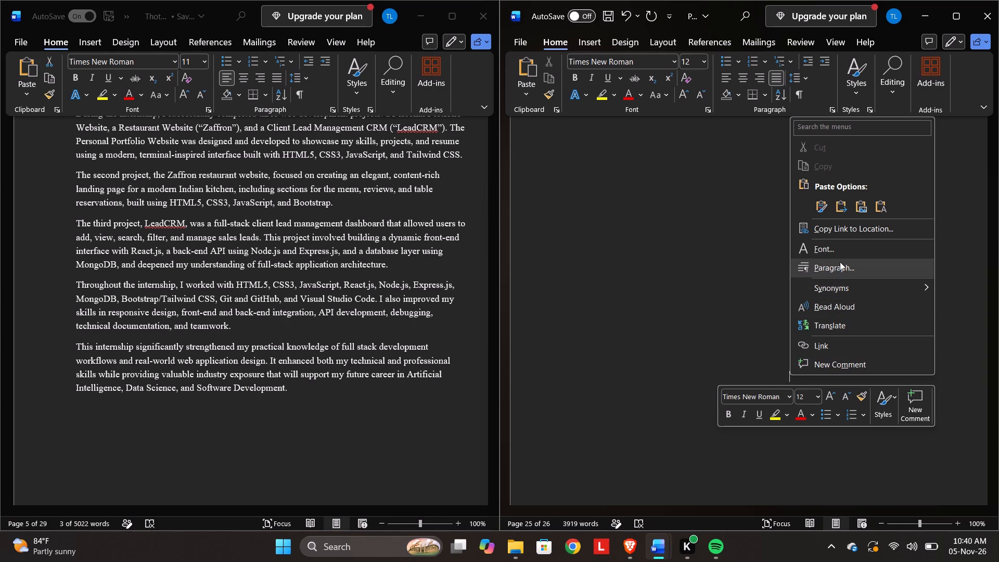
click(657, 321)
Review the edited report backwards from the blank end pages to the Improving Communication Skills section.
scroll(657, 321, up, 1)
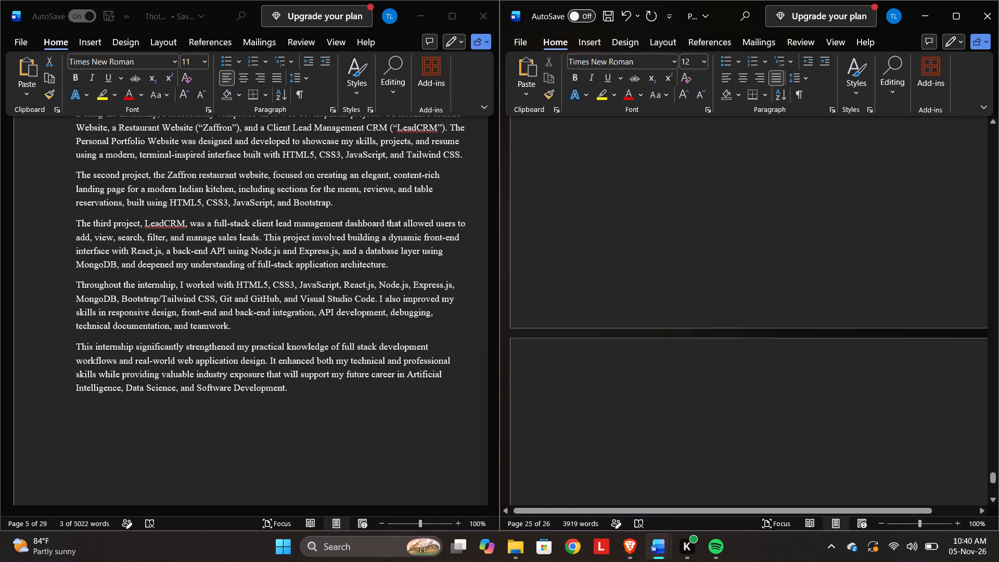
scroll(657, 321, up, 5)
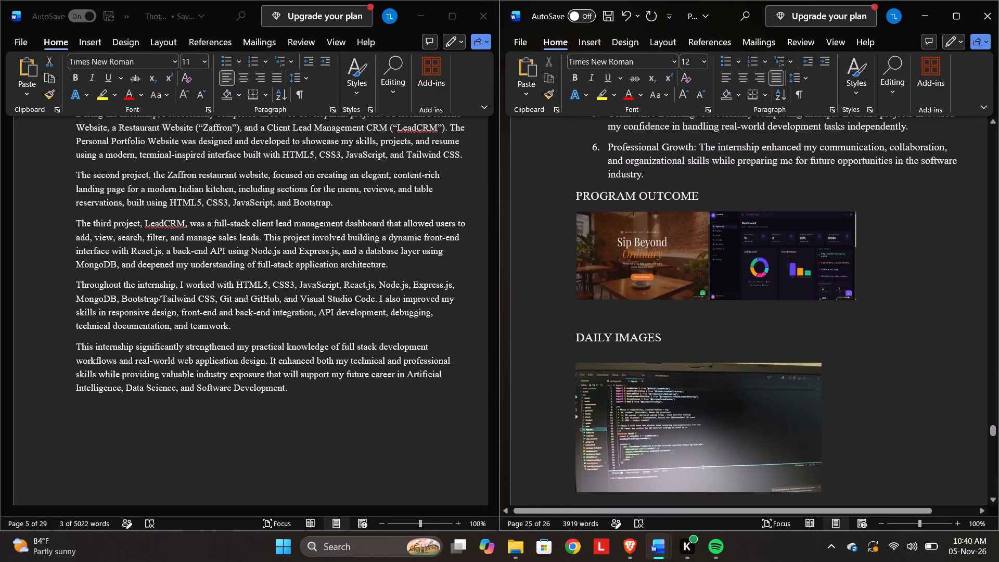
scroll(657, 321, up, 1)
scroll(657, 321, down, 1)
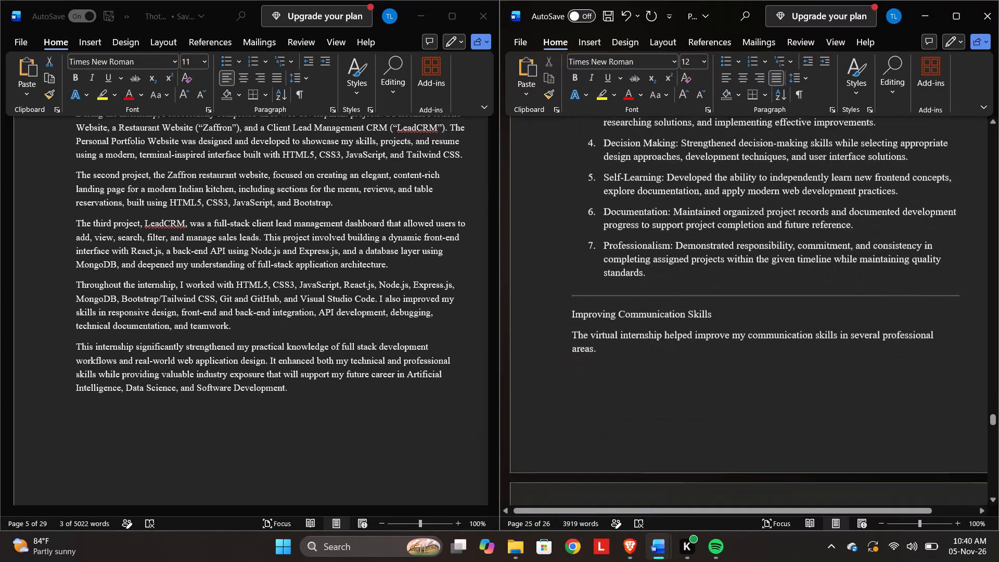
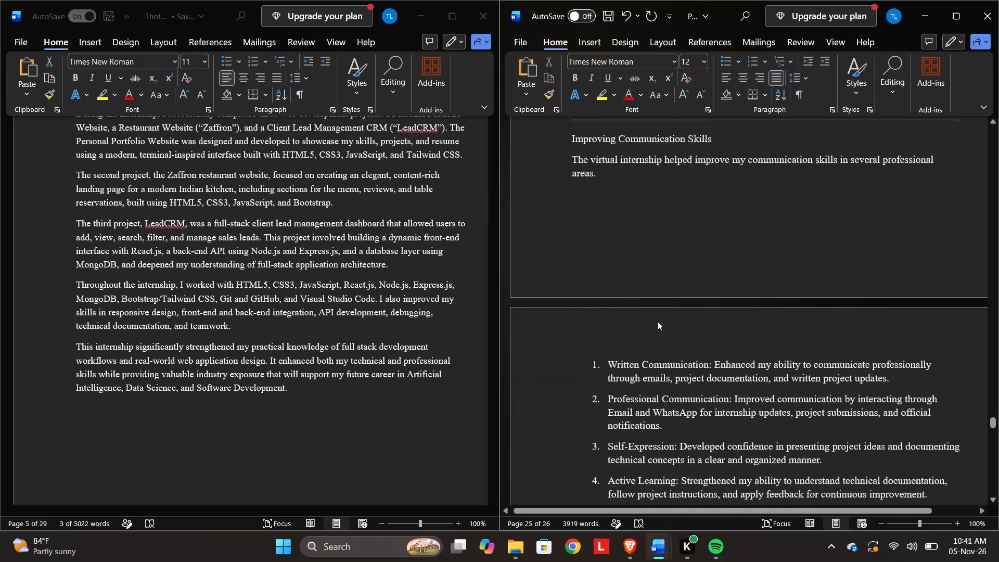
Check the pictures in the Program Outcome and Daily Images sections of the edited report.
scroll(657, 321, down, 2)
scroll(657, 321, up, 1)
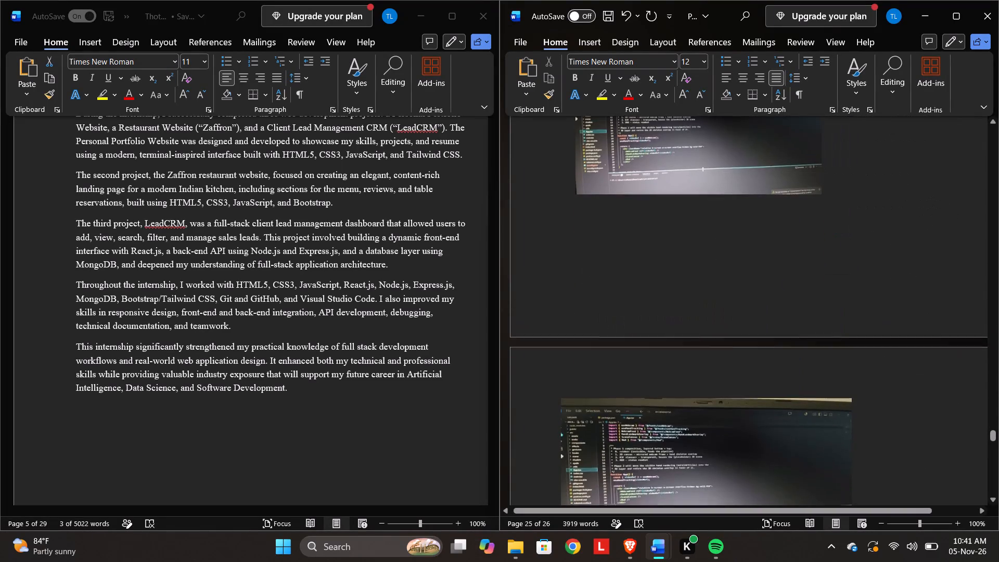
scroll(657, 321, up, 2)
scroll(611, 328, up, 1)
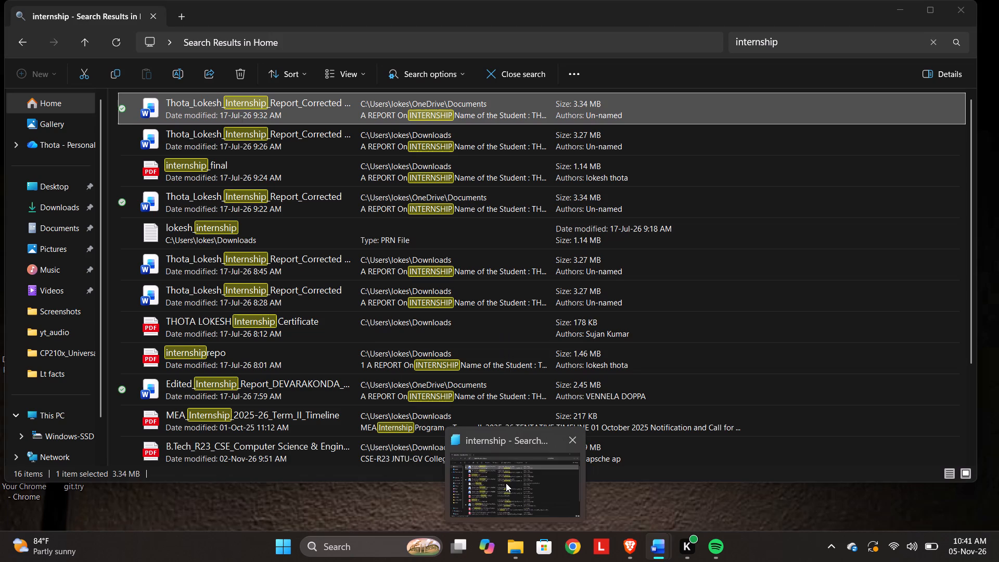
Switch to File Explorer and look through the Screenshots folder to its end for project screenshots suited to the report.
click(506, 483)
double_click(68, 312)
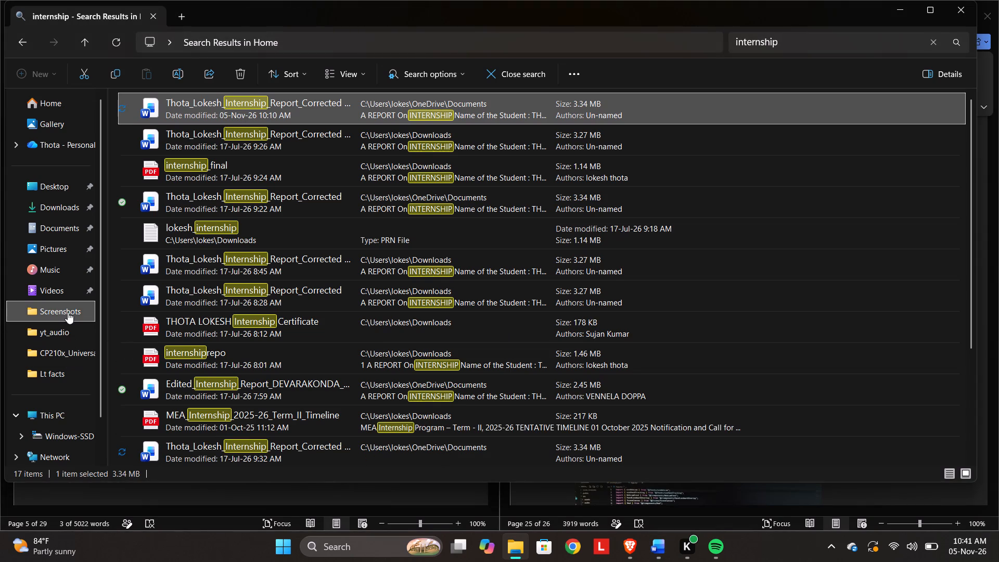
scroll(412, 301, down, 3)
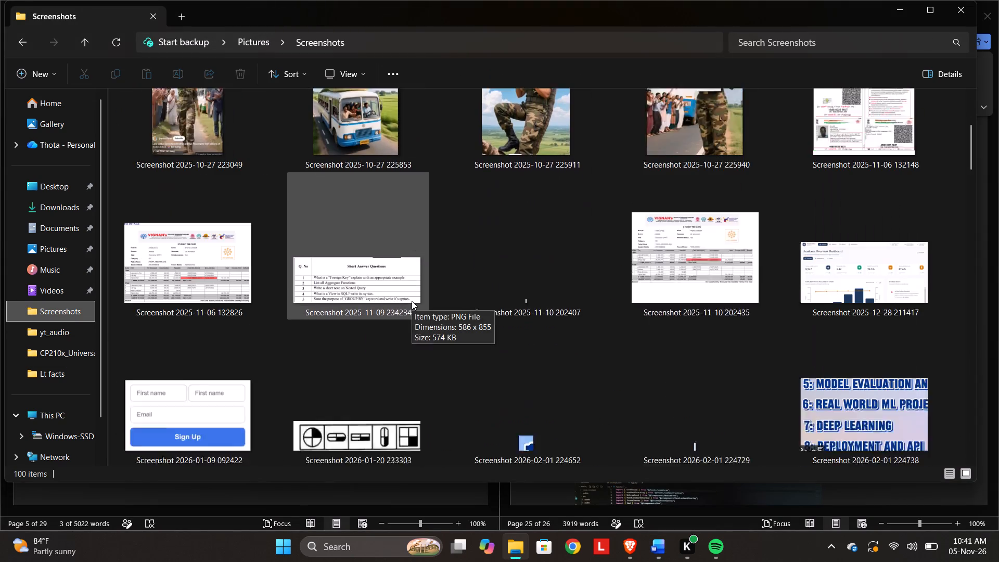
scroll(412, 301, down, 1)
scroll(412, 301, up, 3)
scroll(412, 301, down, 6)
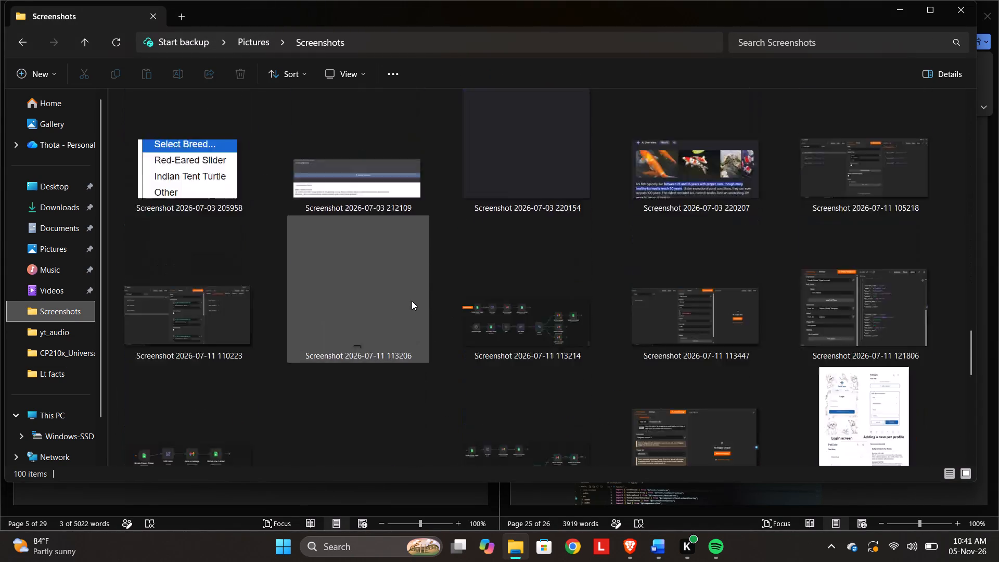
scroll(412, 301, down, 1)
scroll(412, 301, up, 4)
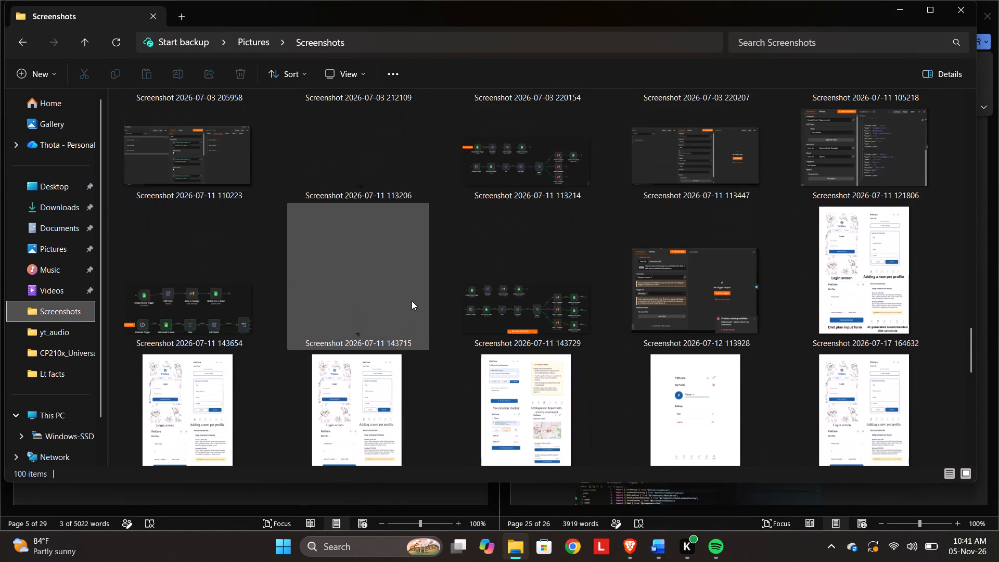
scroll(412, 301, up, 1)
scroll(412, 301, down, 4)
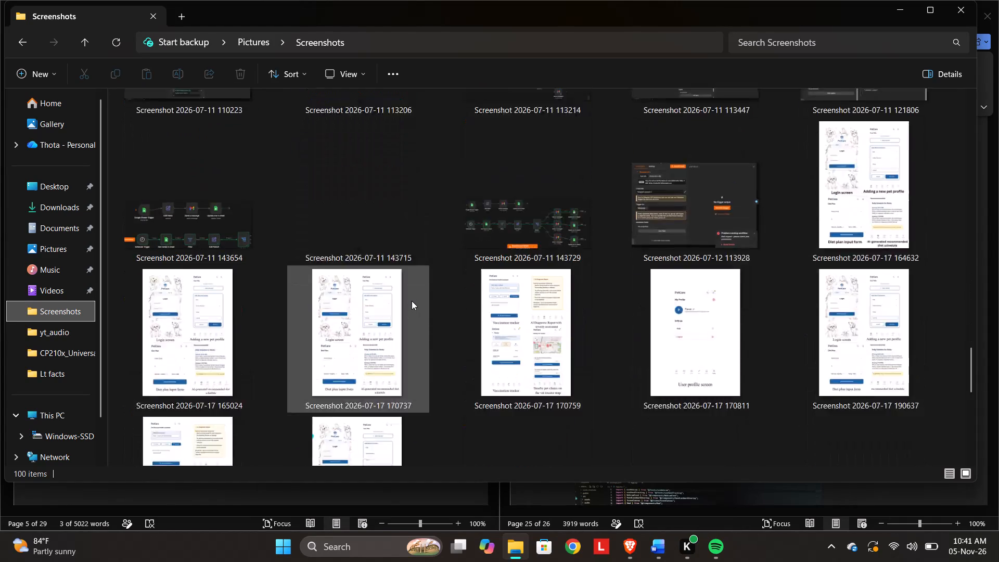
scroll(412, 301, down, 3)
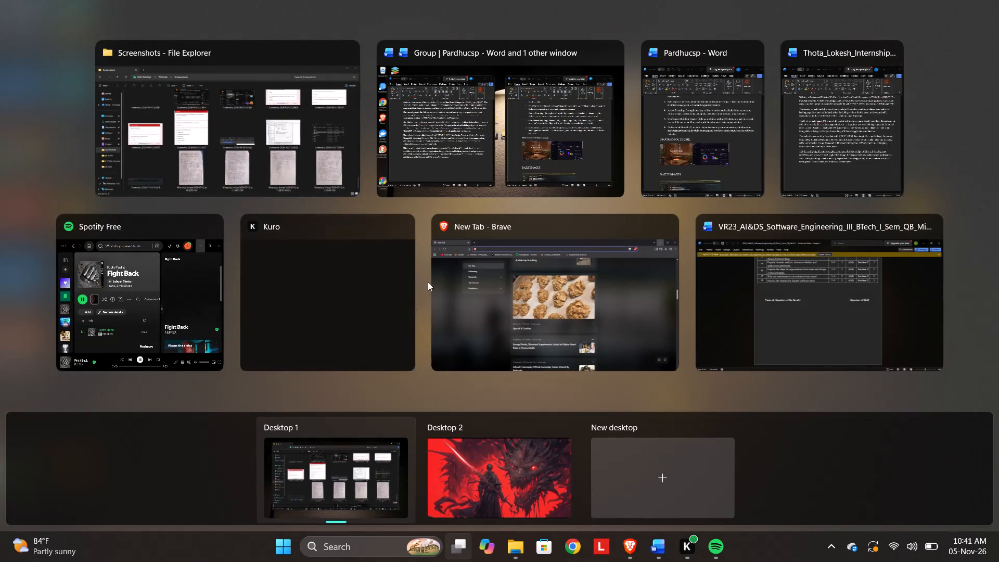
click(290, 153)
scroll(482, 287, down, 3)
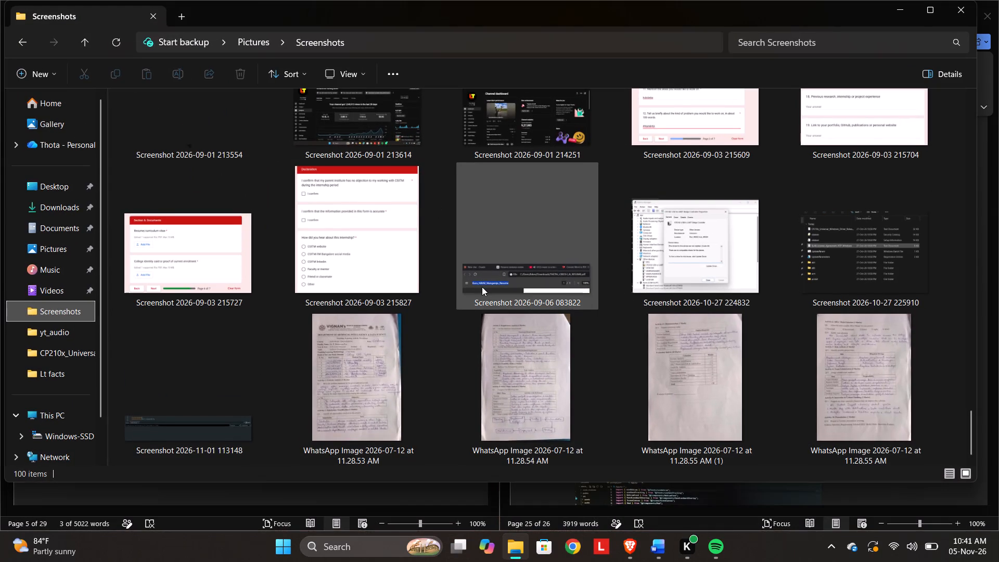
scroll(482, 287, down, 1)
Look back through the Screenshots folder to the May 2026 portfolio and restaurant website screenshots.
scroll(405, 336, up, 2)
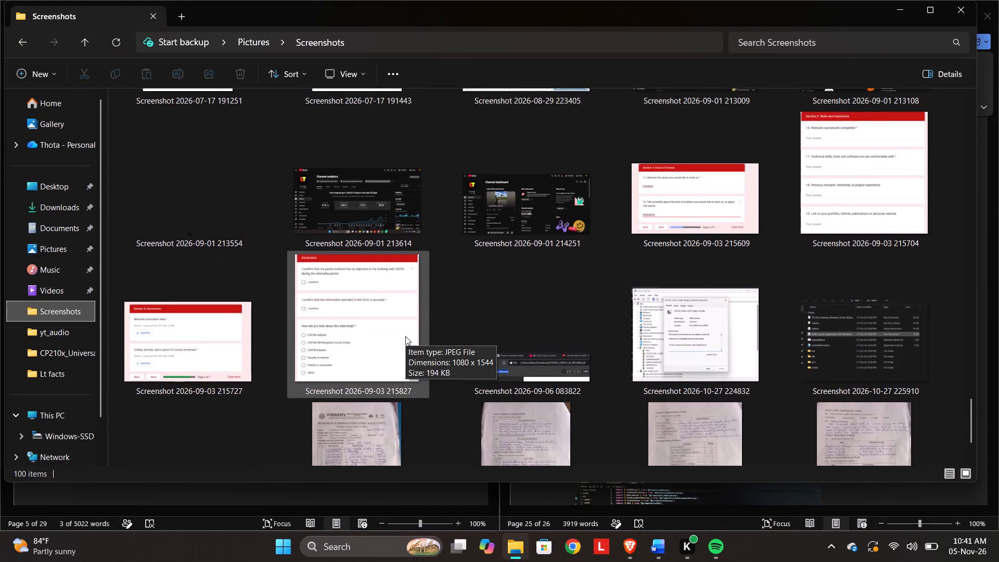
scroll(405, 336, up, 4)
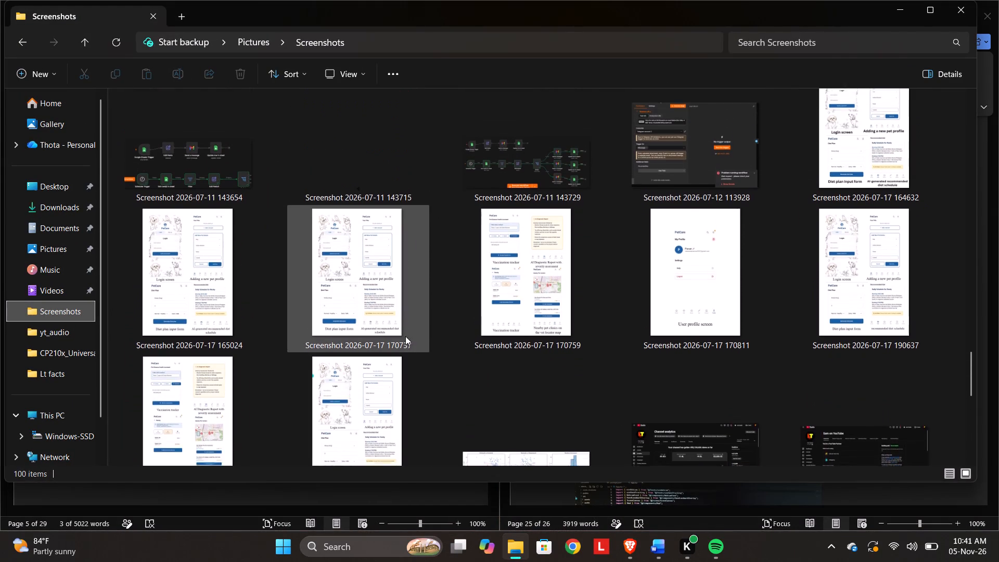
scroll(405, 336, up, 4)
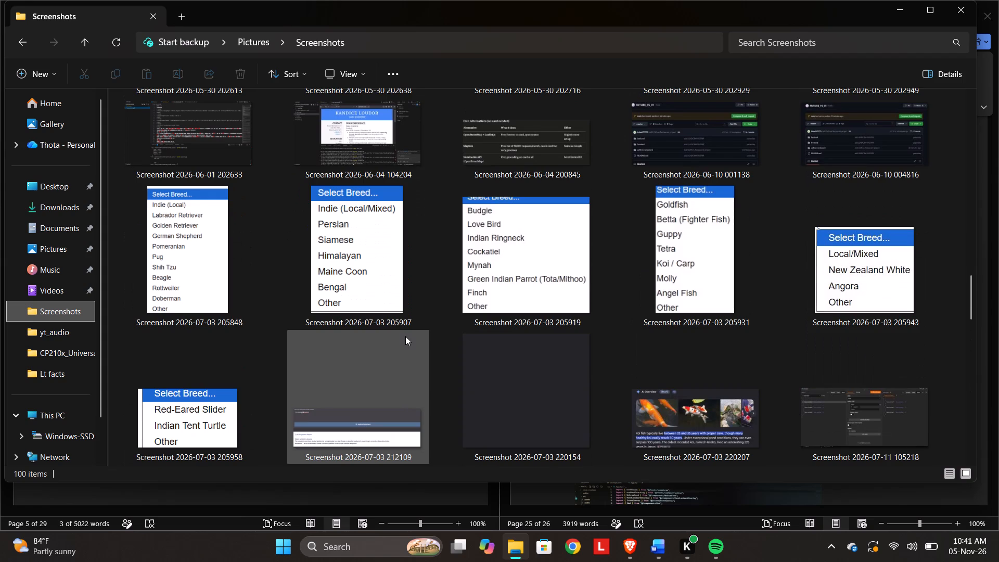
scroll(405, 336, up, 3)
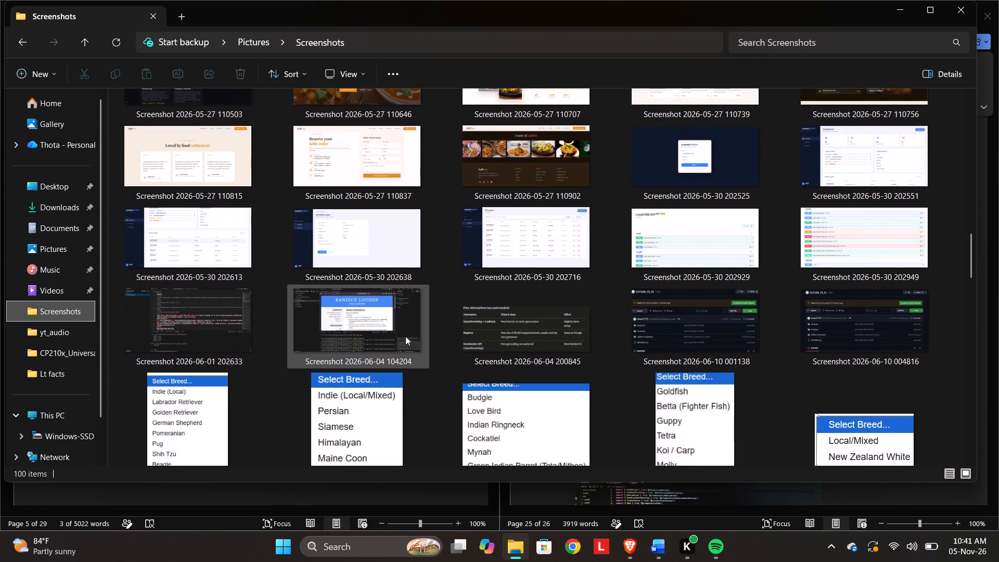
scroll(405, 336, up, 3)
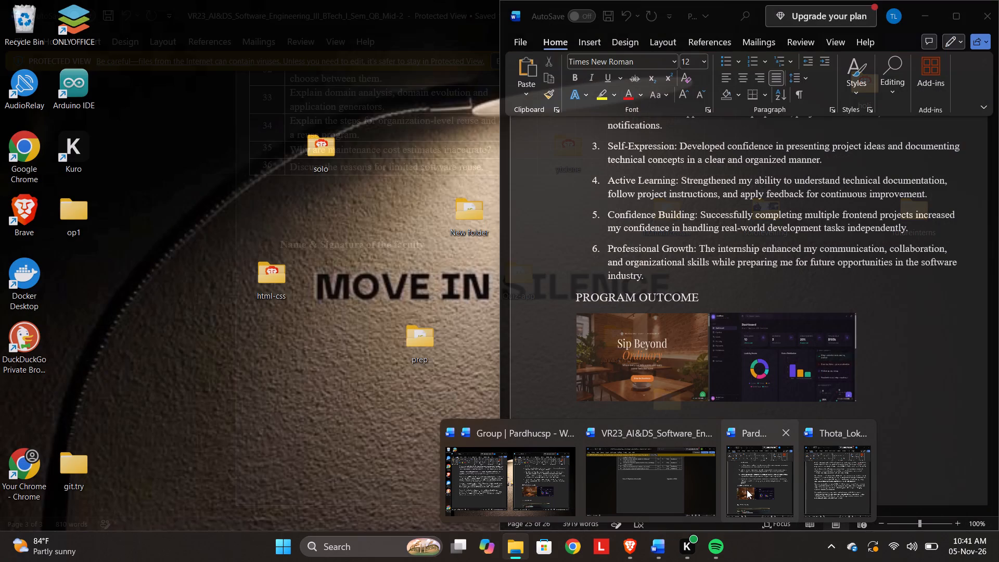
Switch back to the edited report in Word and check the pictures under Program Outcome and Daily Images.
click(747, 490)
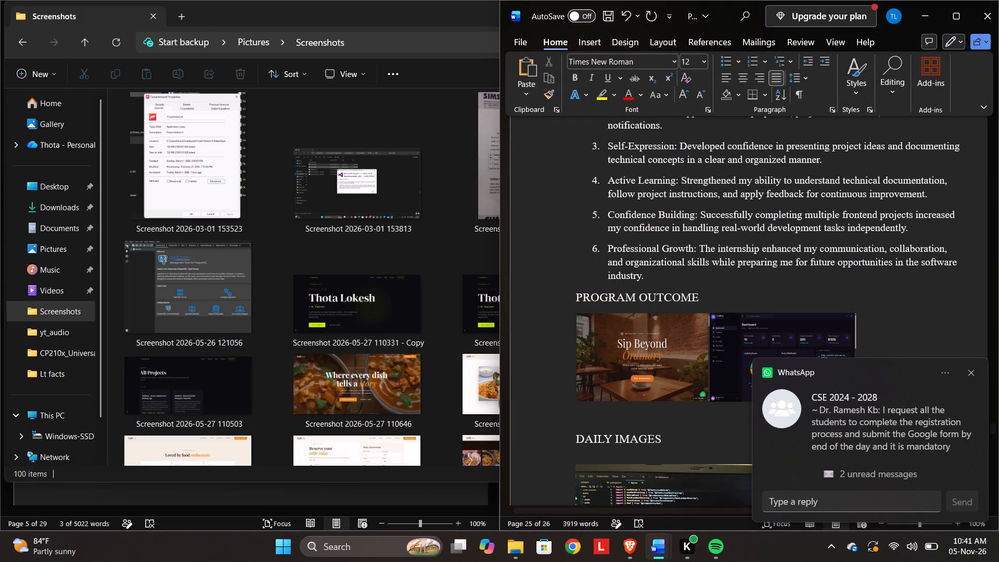
click(965, 378)
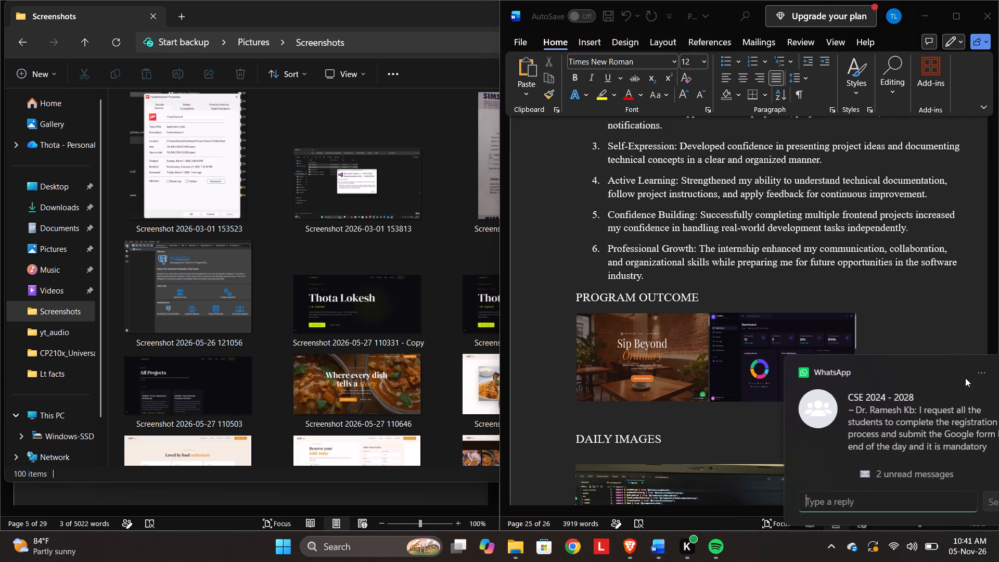
scroll(828, 371, down, 3)
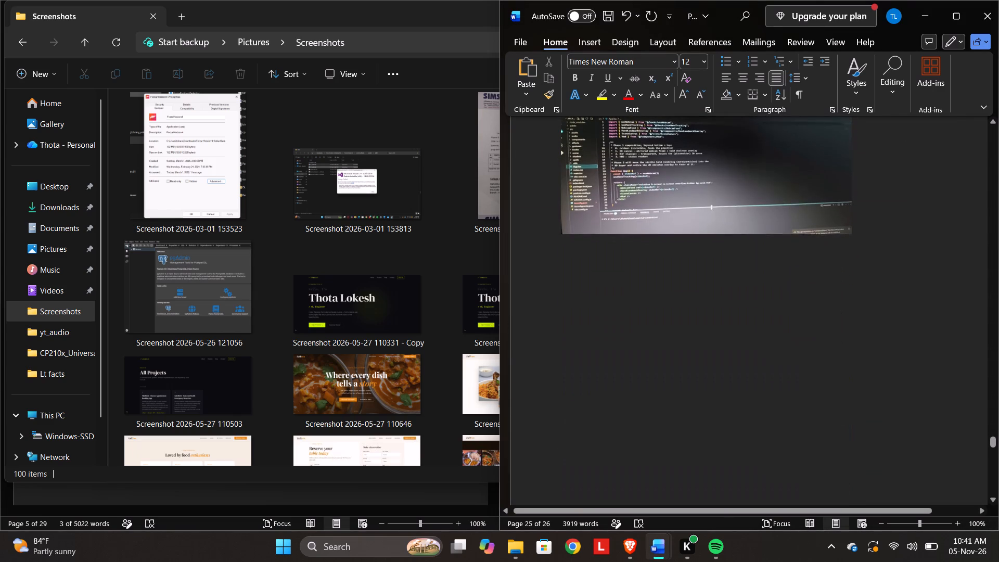
scroll(828, 371, up, 3)
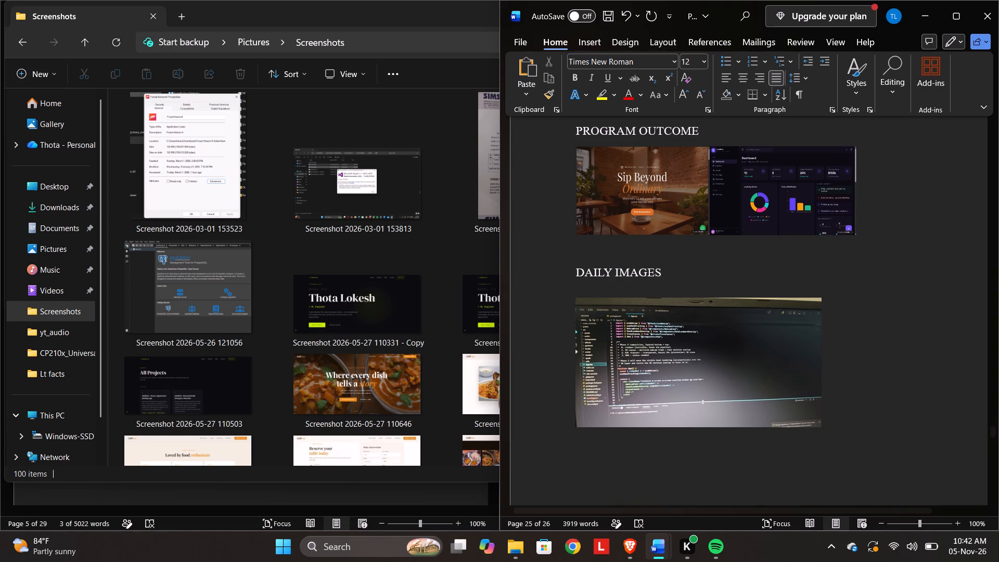
click(828, 371)
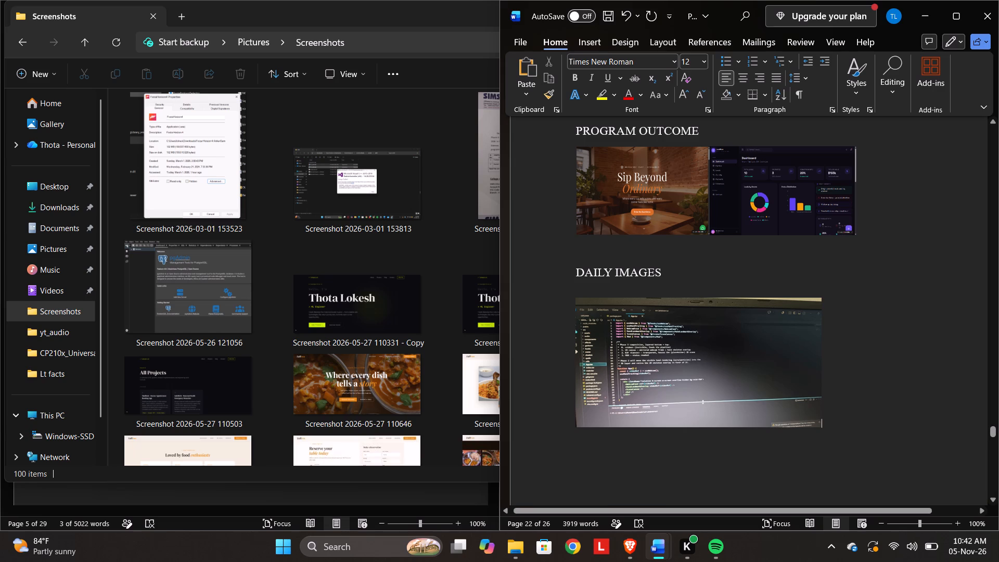
Open the editing options for the "Sip Beyond Ordinary" website picture under Program Outcome.
right_click(665, 193)
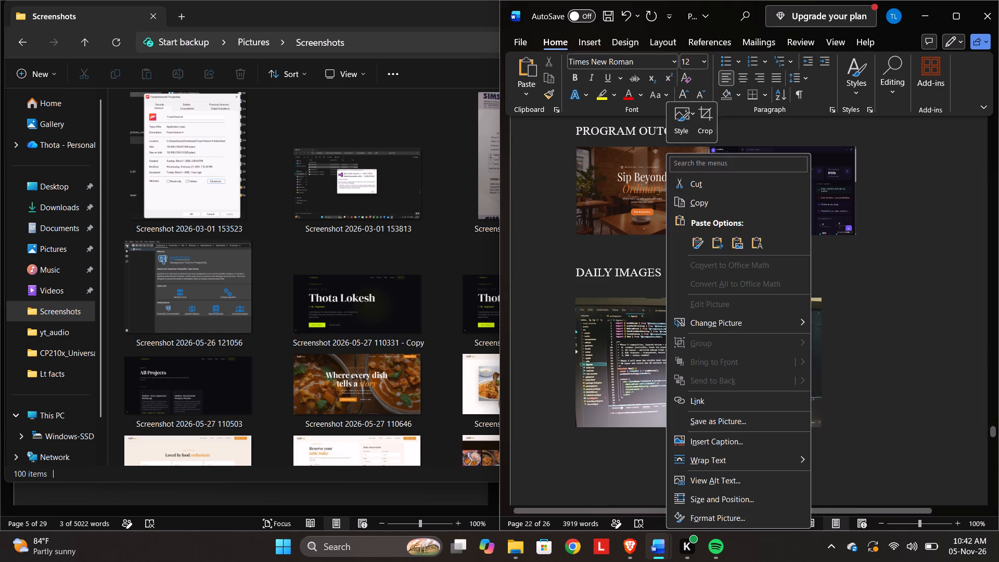
click(727, 322)
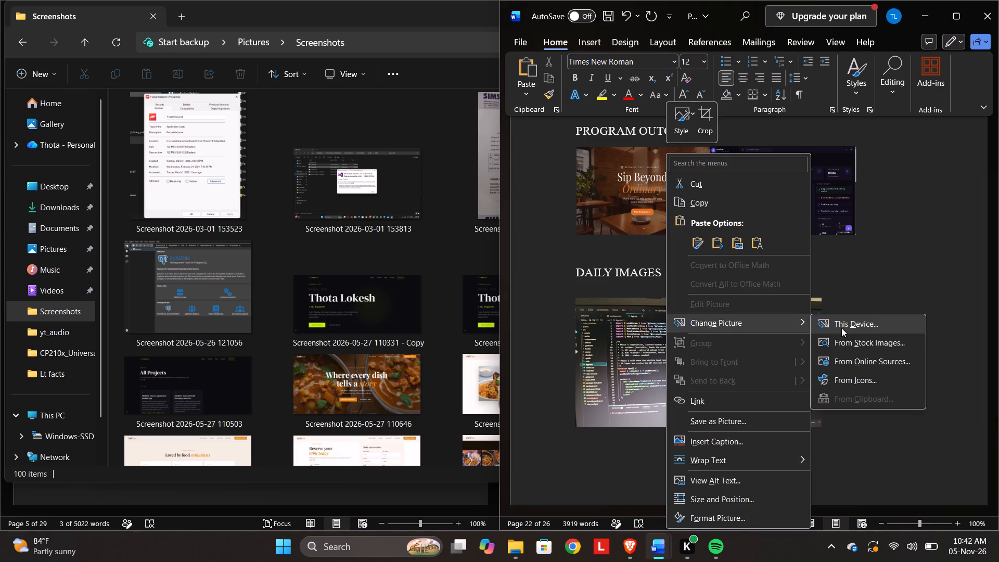
click(841, 328)
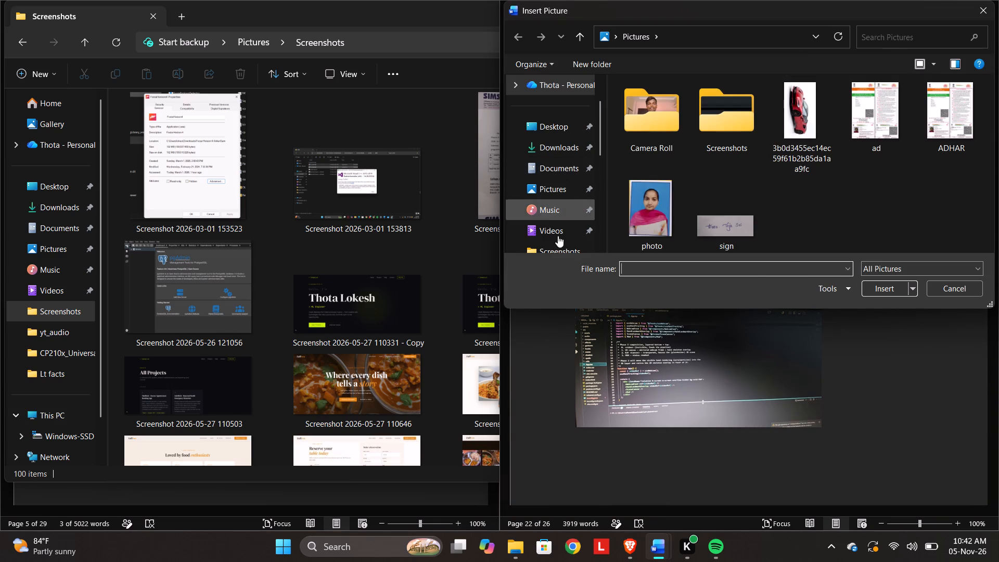
scroll(561, 210, down, 1)
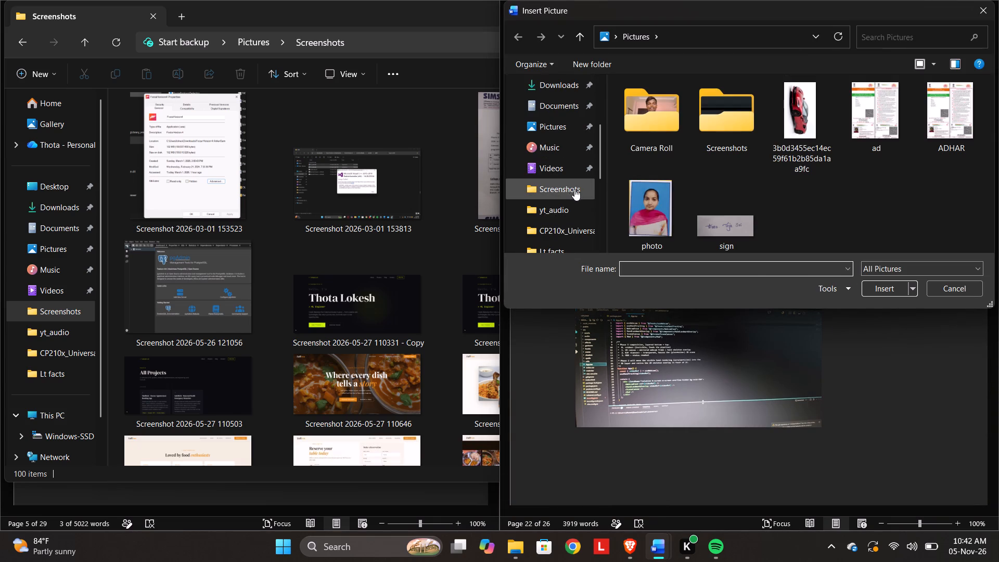
click(572, 187)
scroll(699, 180, down, 1)
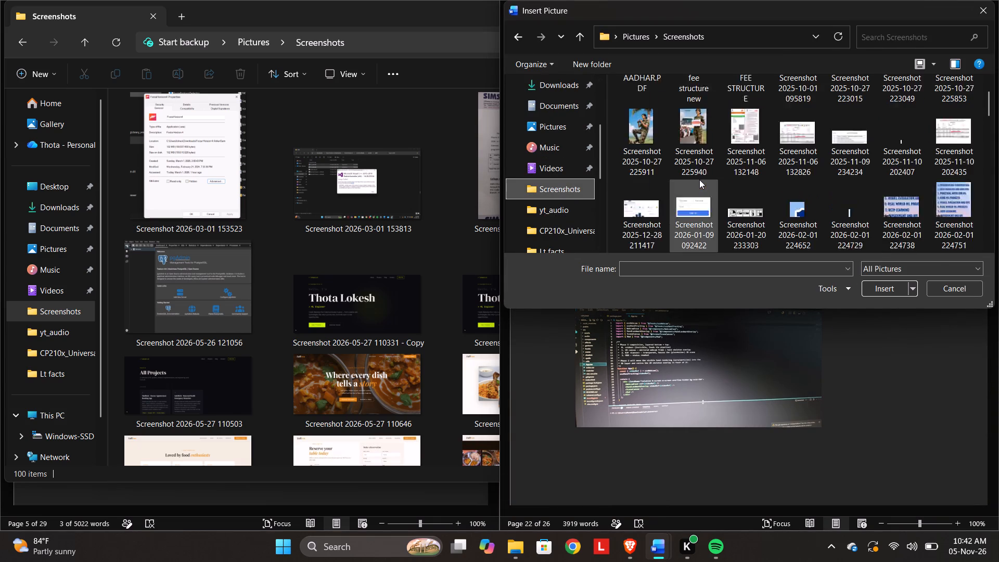
scroll(699, 180, down, 2)
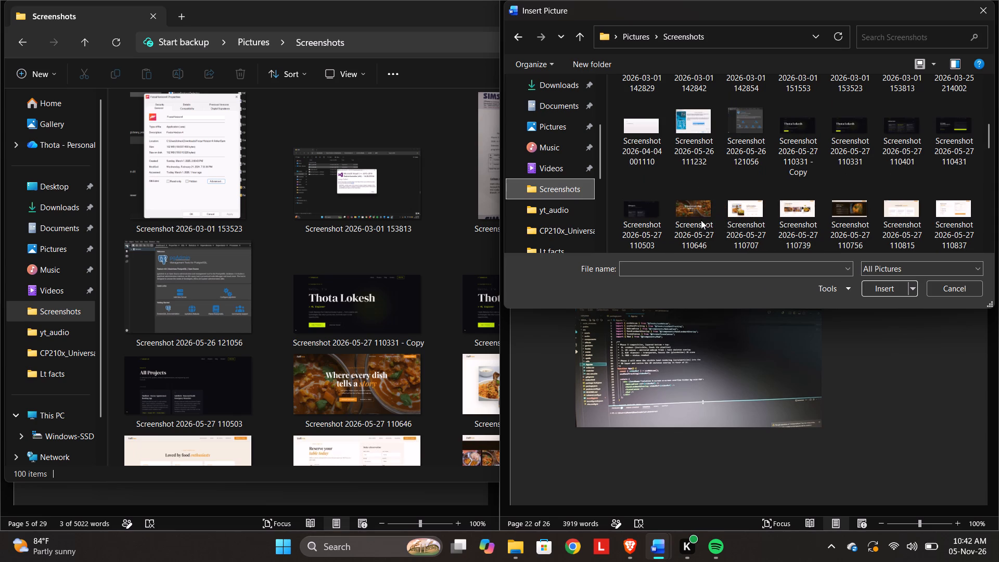
double_click(701, 220)
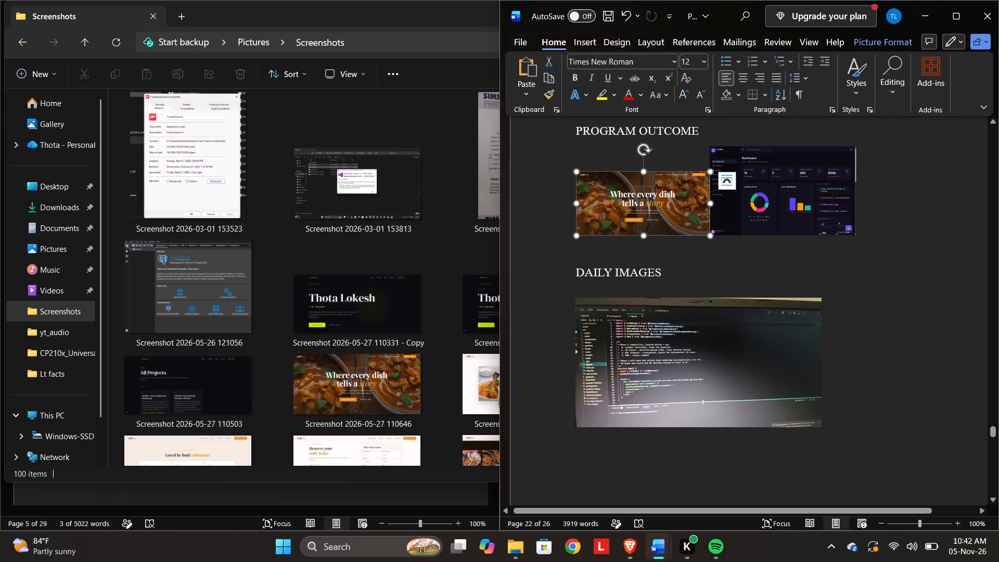
Enlarge the new restaurant picture under Program Outcome and stretch it to match the height of the adjacent dashboard picture.
drag(577, 172, 568, 144)
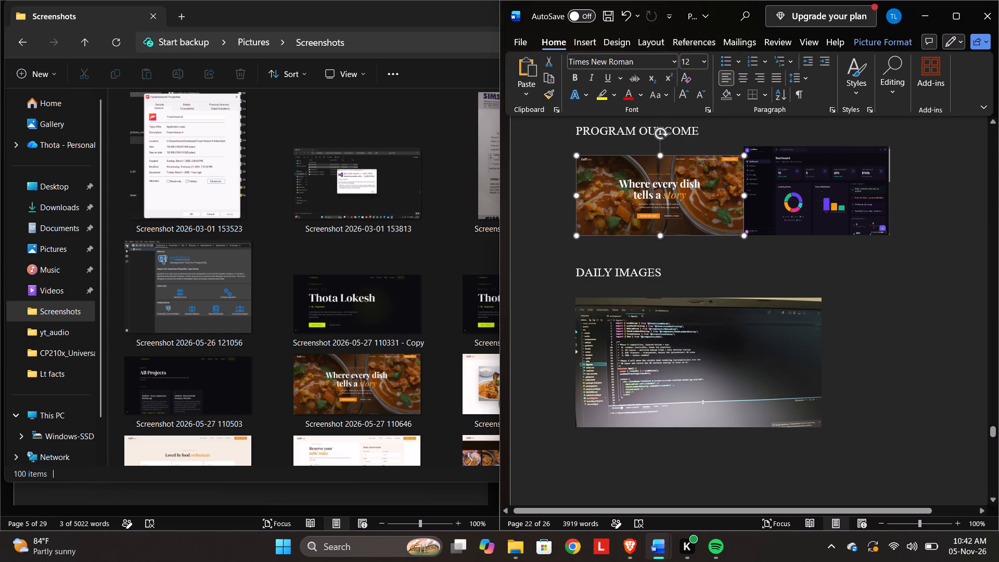
drag(568, 144, 568, 159)
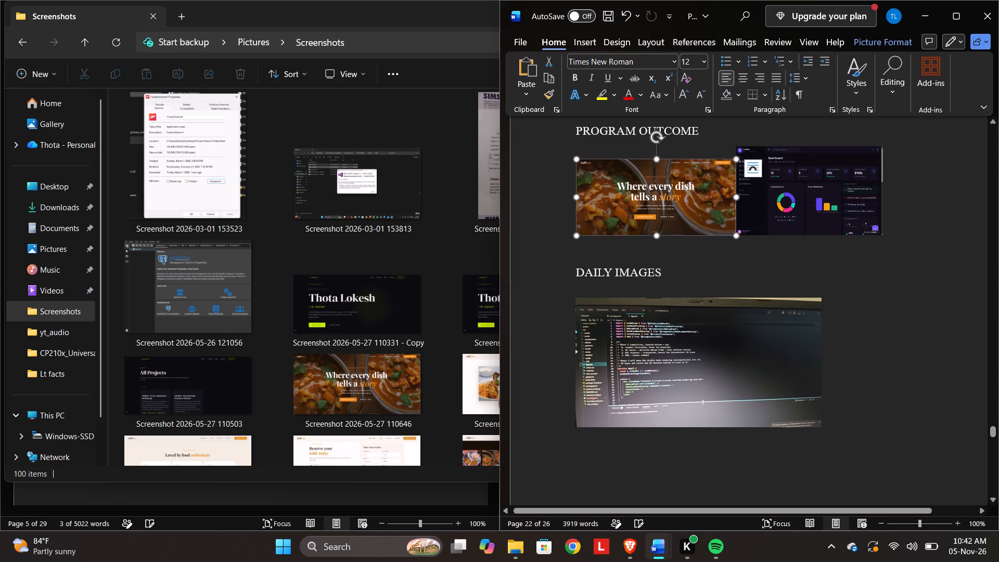
click(769, 200)
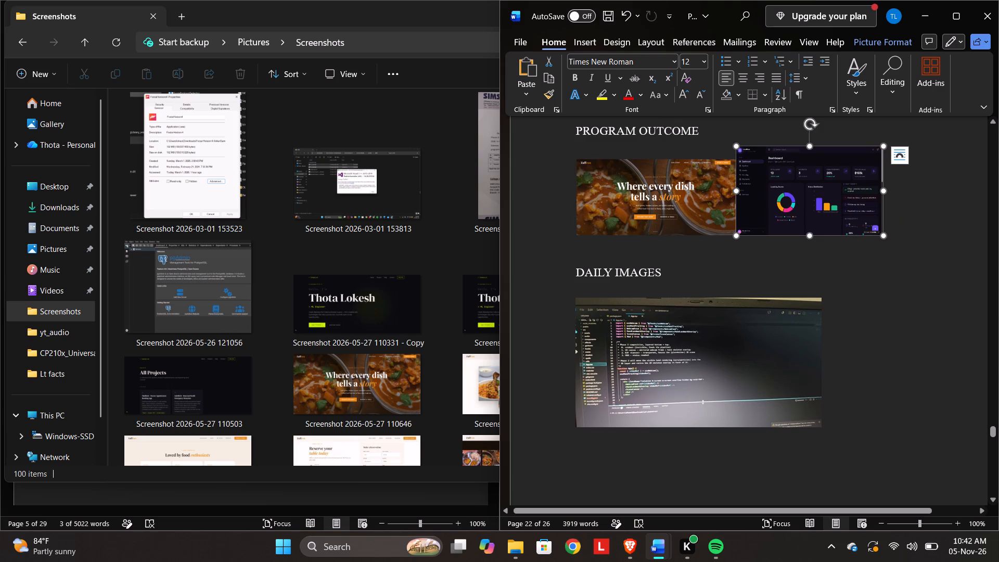
click(769, 200)
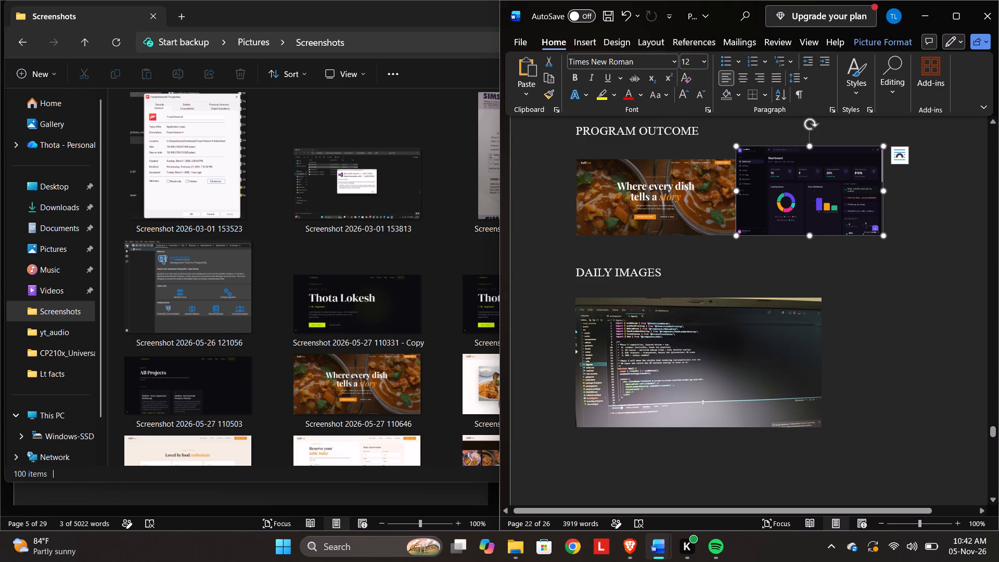
click(654, 161)
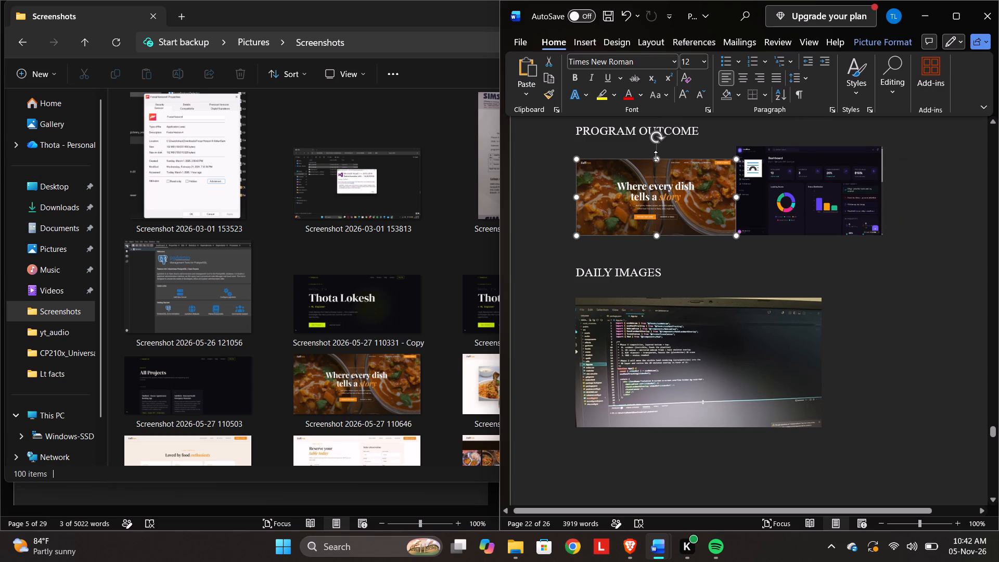
drag(655, 156, 655, 147)
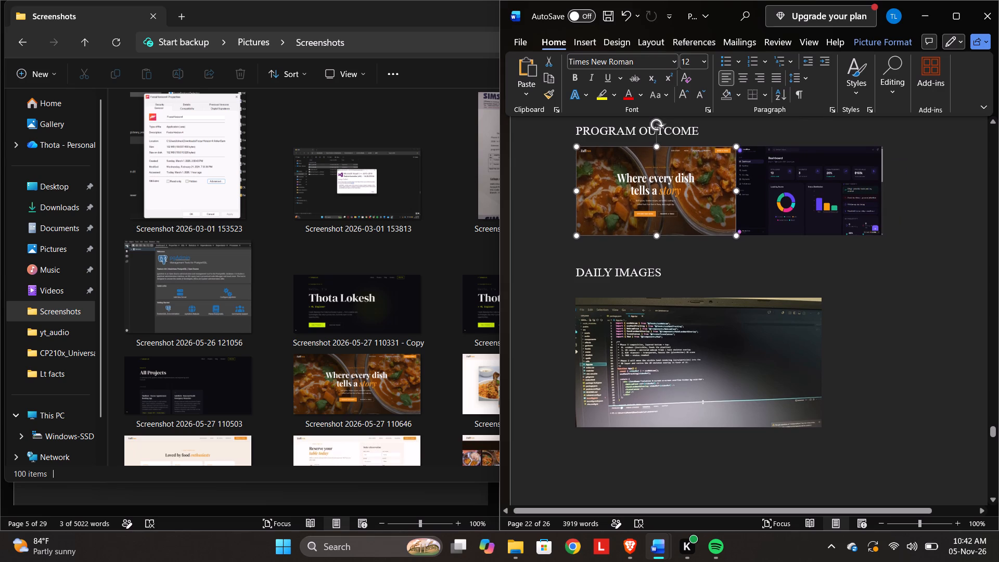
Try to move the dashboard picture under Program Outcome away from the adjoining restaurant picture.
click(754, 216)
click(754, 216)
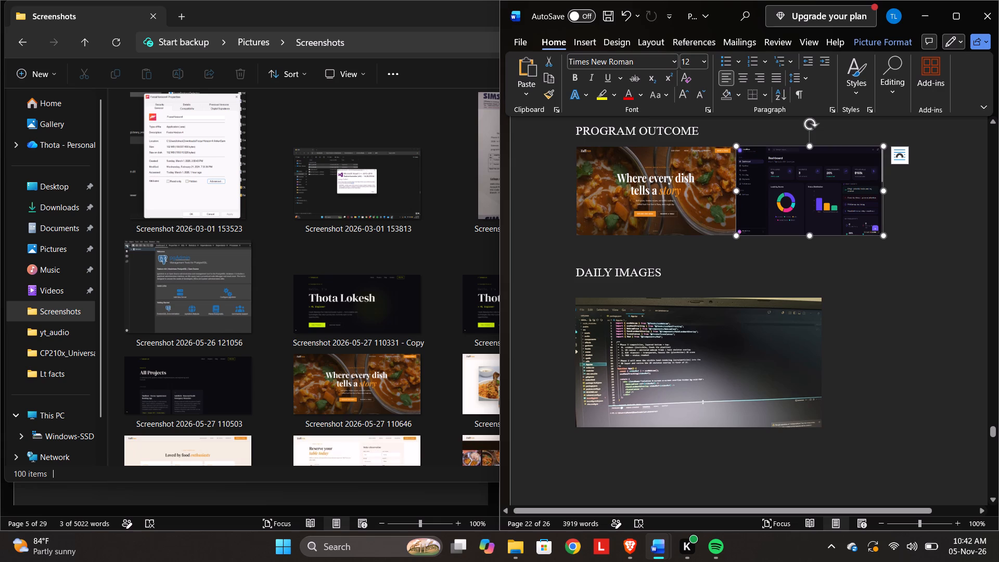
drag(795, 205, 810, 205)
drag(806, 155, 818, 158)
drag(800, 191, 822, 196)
Slightly enlarge the dashboard picture under Program Outcome.
drag(737, 234, 728, 238)
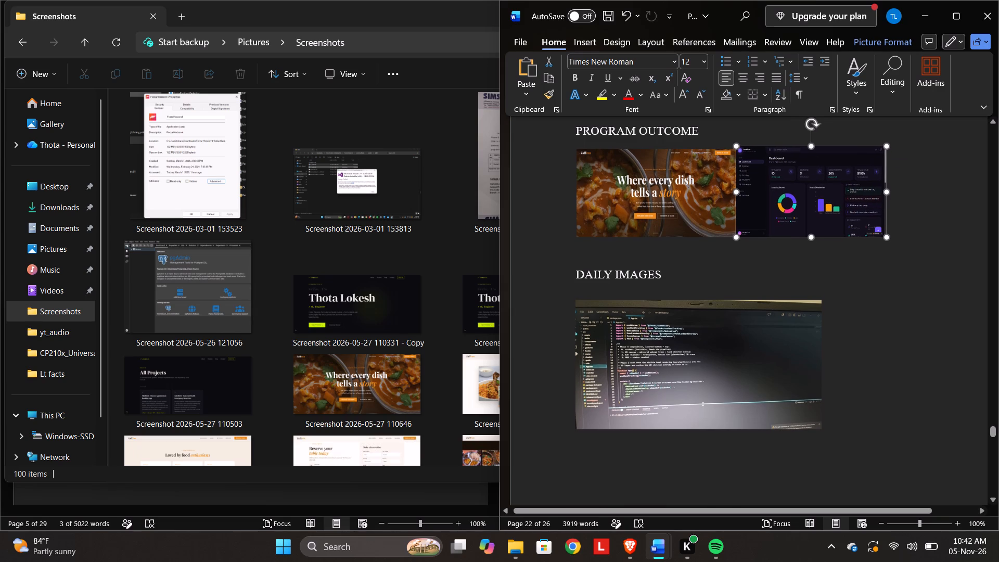
drag(728, 238, 749, 238)
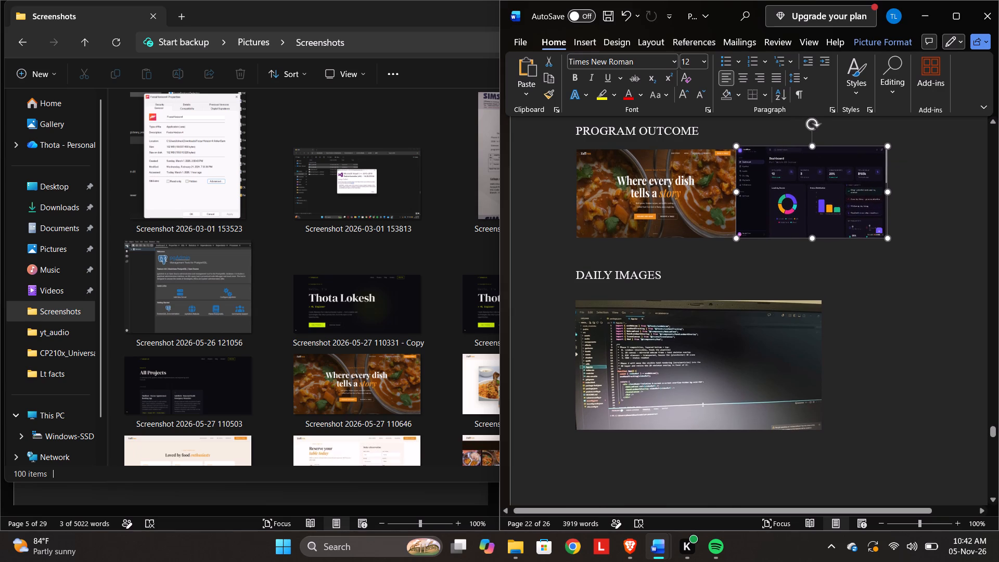
right_click(826, 201)
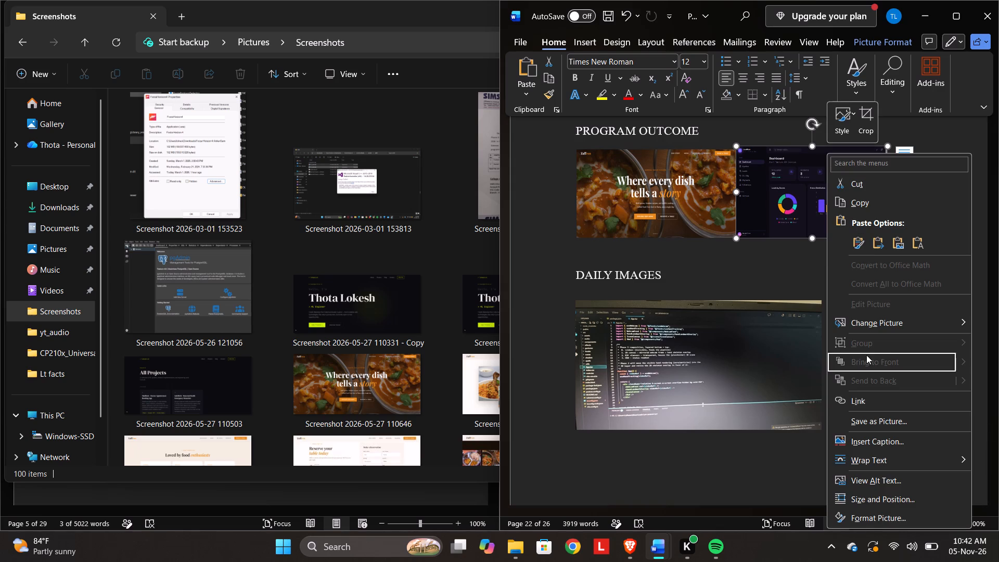
click(877, 322)
click(784, 318)
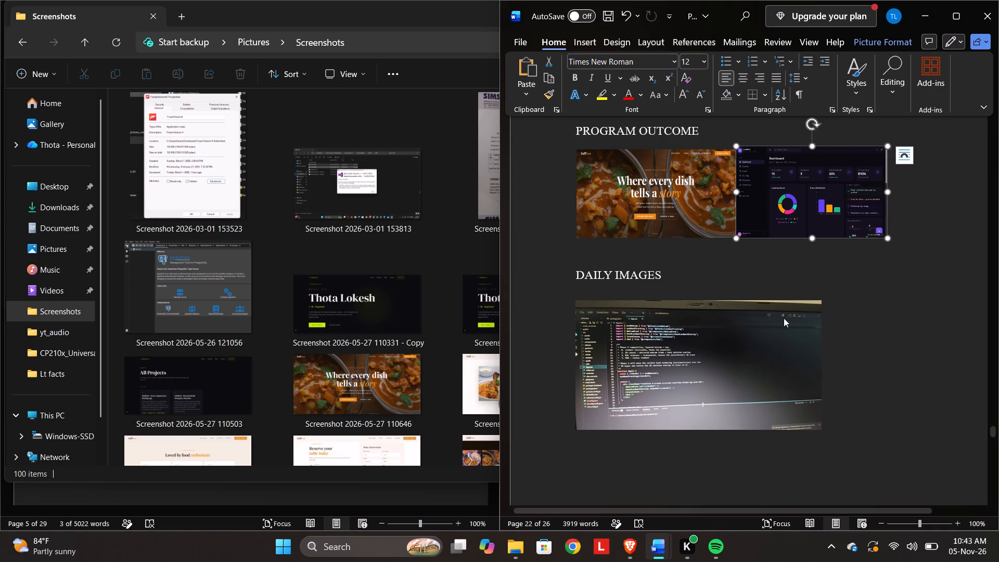
scroll(733, 176, down, 1)
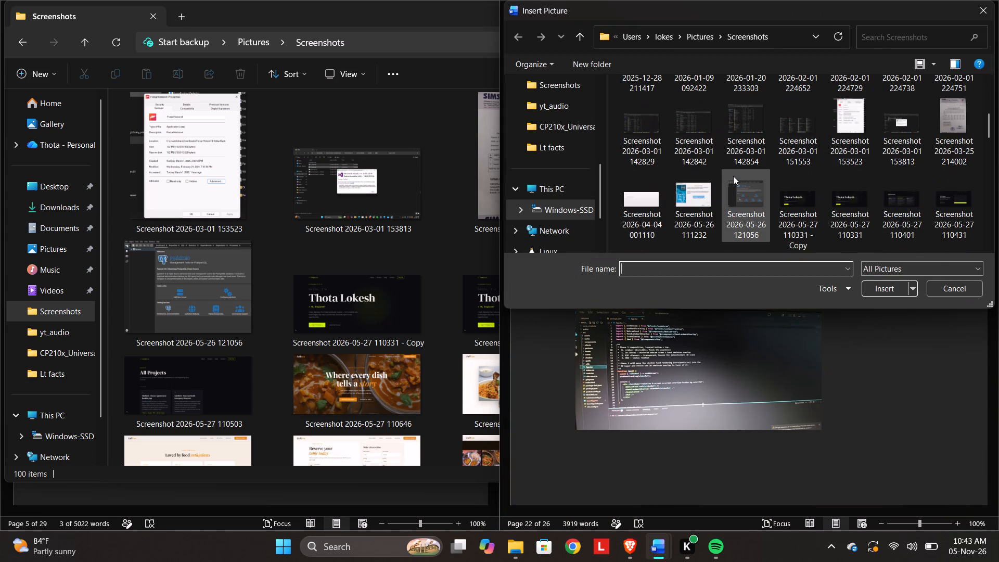
scroll(733, 176, down, 1)
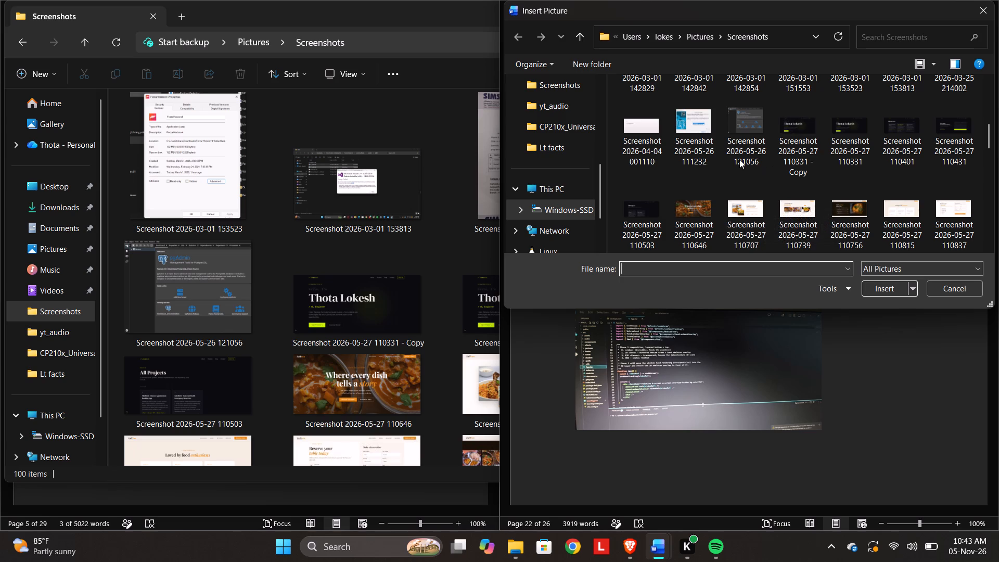
scroll(766, 237, down, 1)
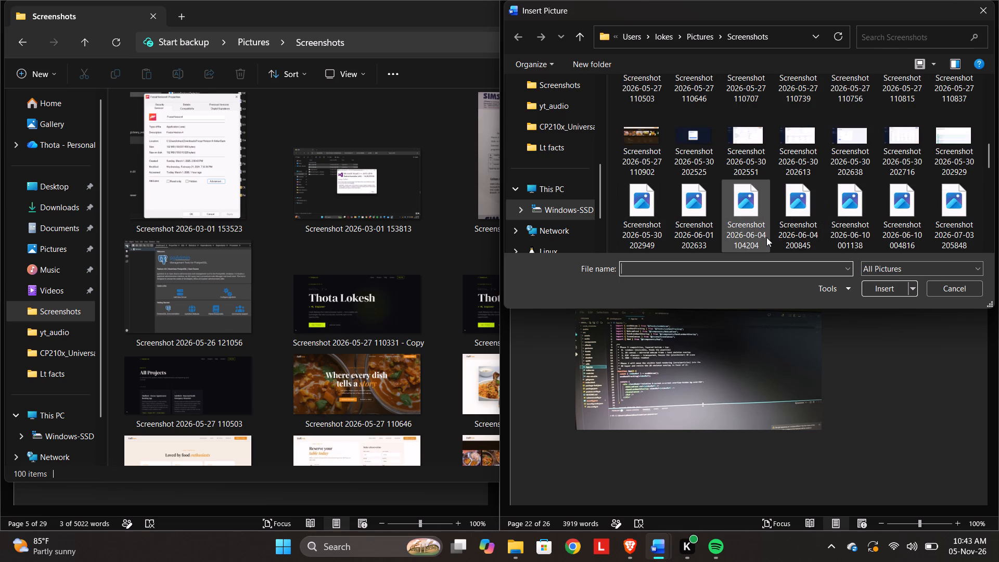
scroll(766, 237, down, 1)
scroll(766, 237, up, 2)
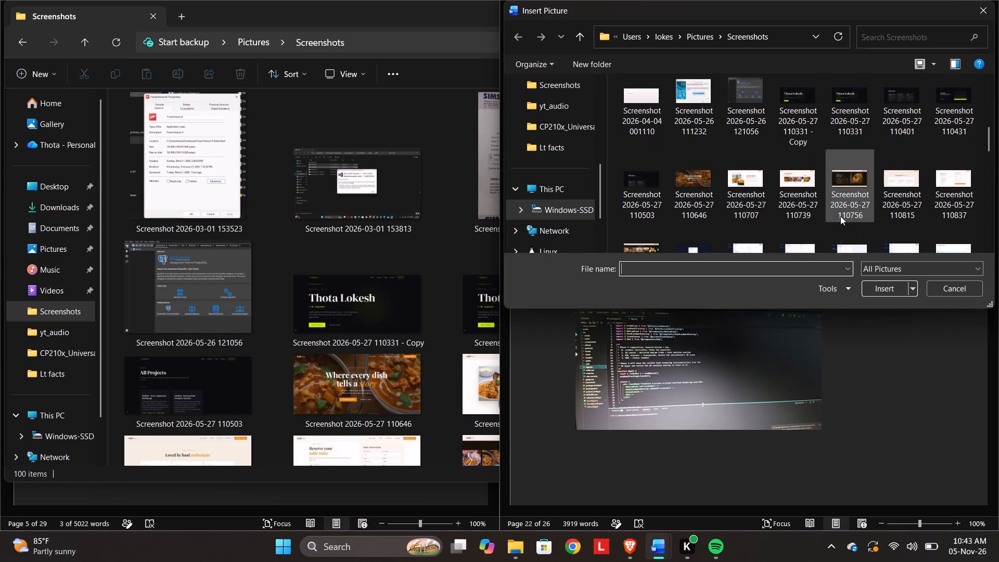
scroll(816, 201, down, 2)
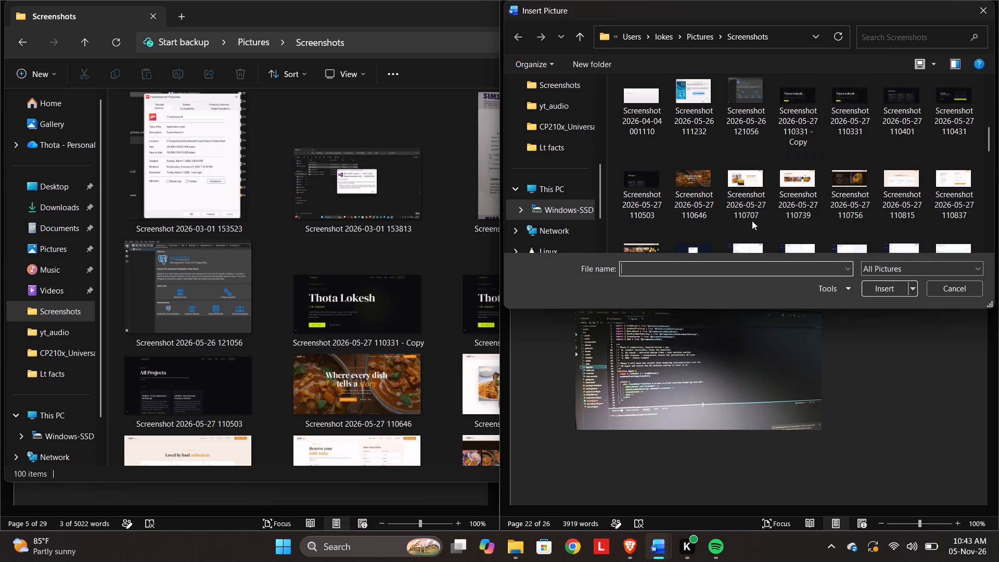
scroll(756, 219, down, 1)
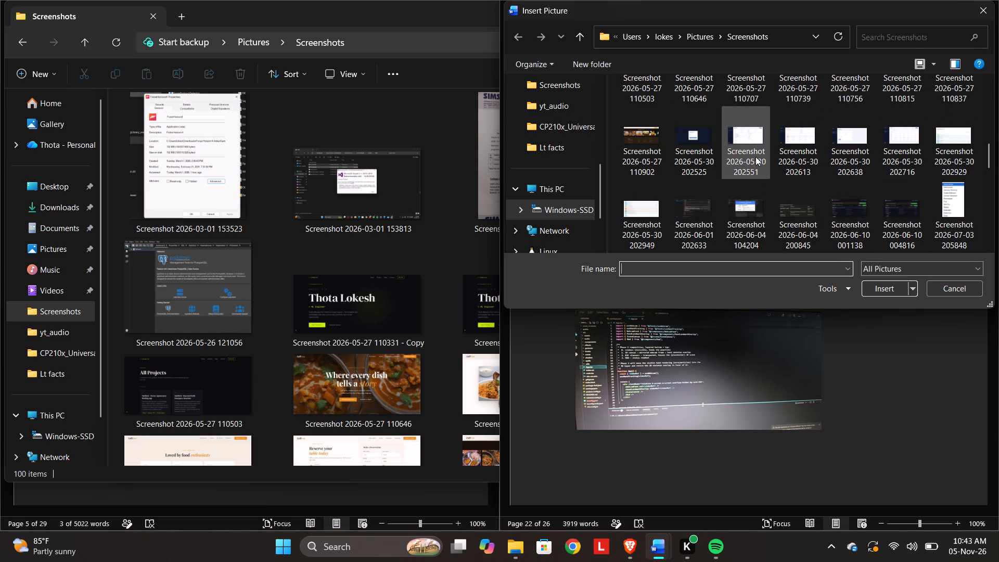
double_click(755, 157)
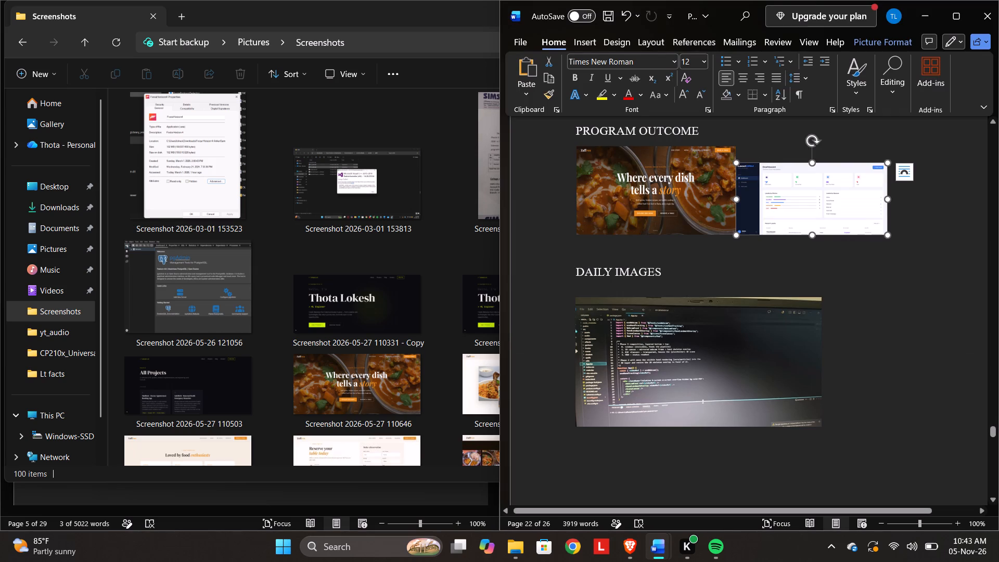
Enlarge the new light dashboard picture under Program Outcome to about the height of the adjacent restaurant picture.
drag(737, 163, 742, 149)
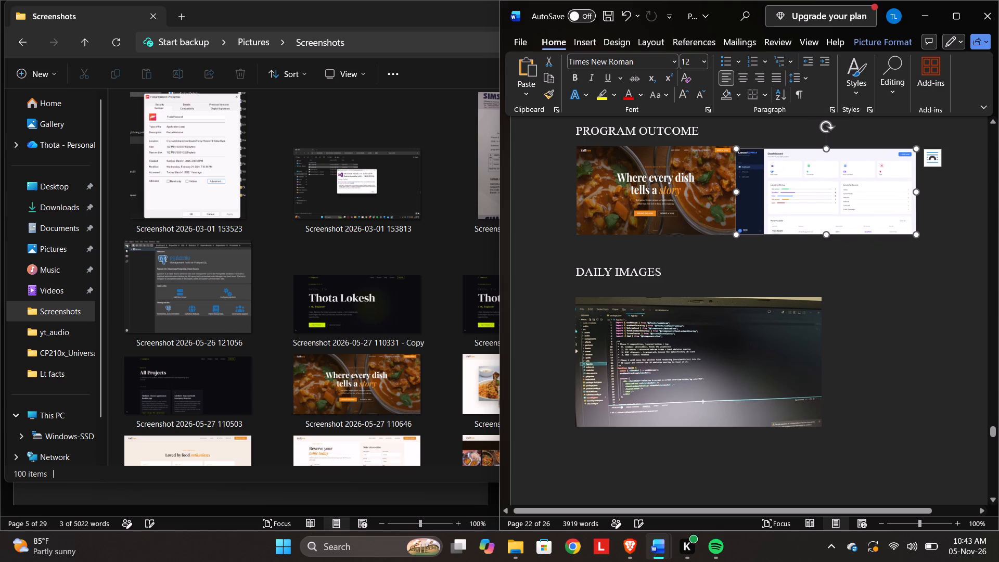
click(862, 270)
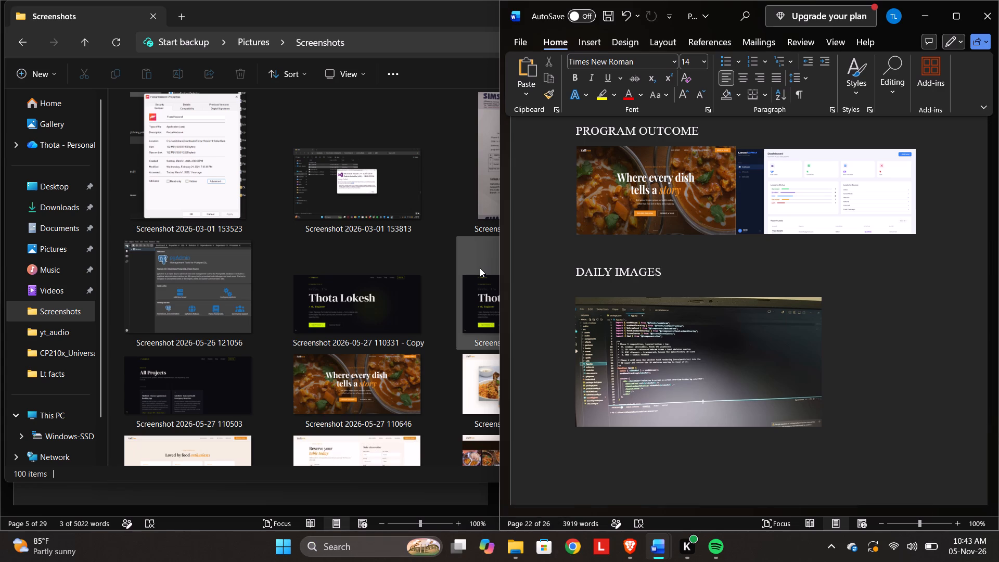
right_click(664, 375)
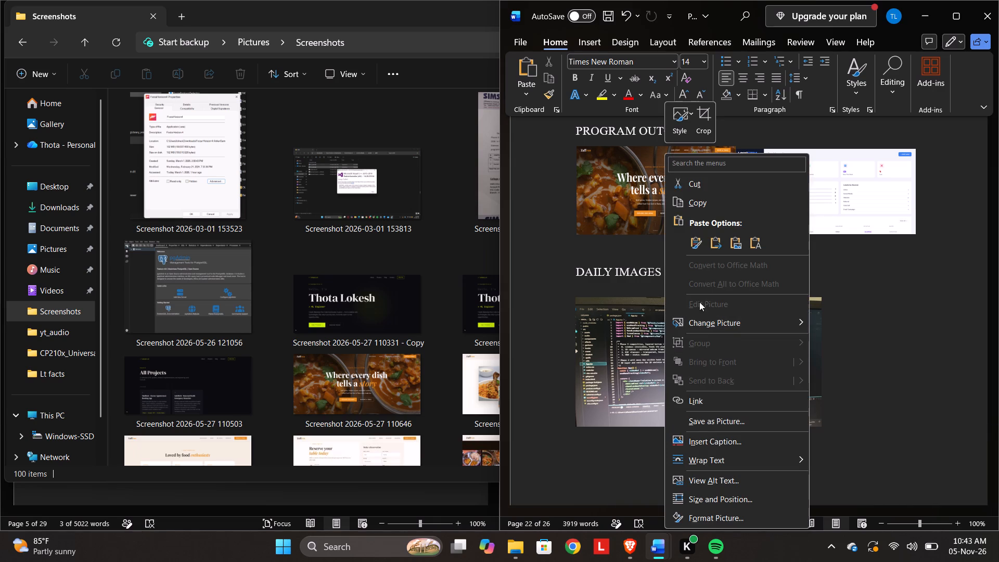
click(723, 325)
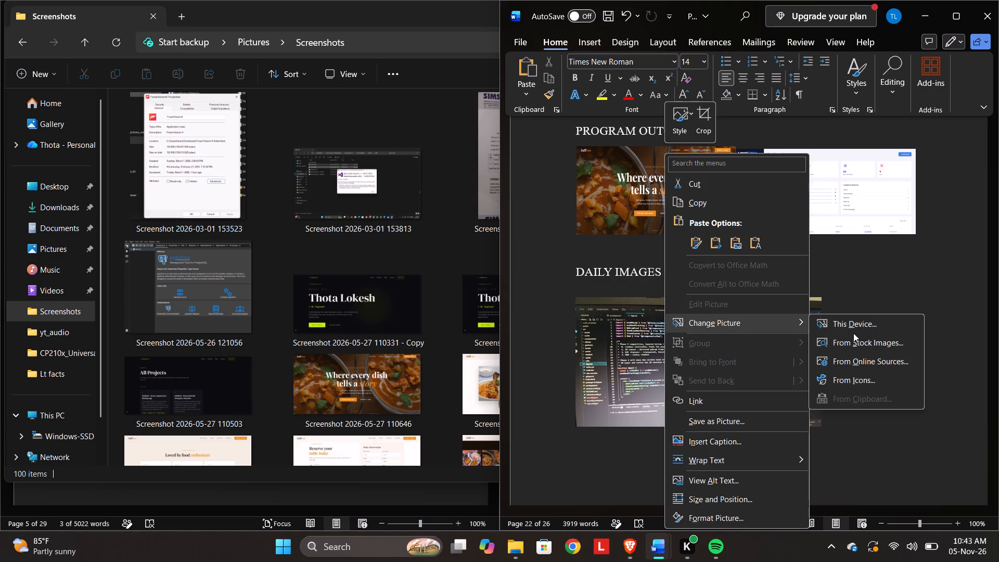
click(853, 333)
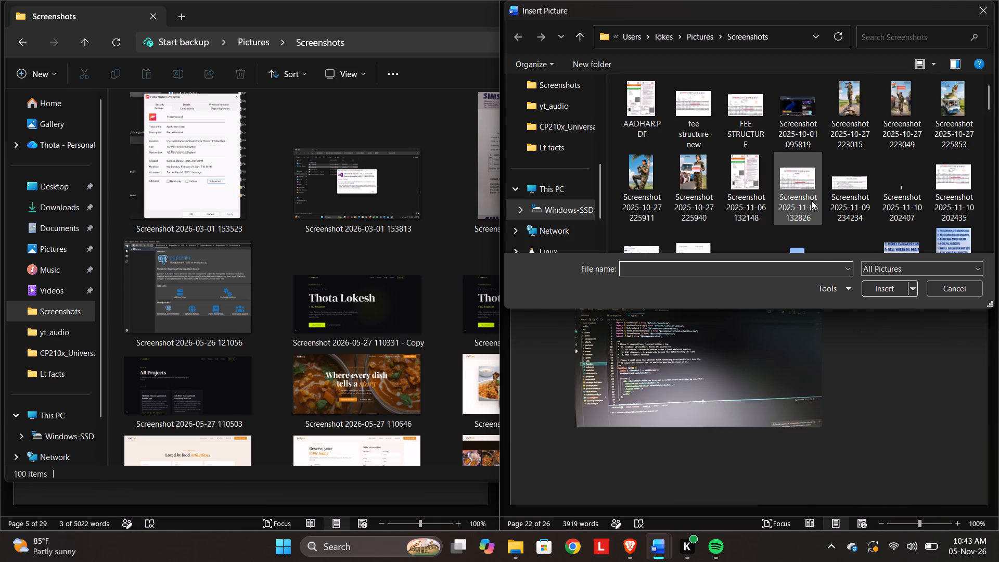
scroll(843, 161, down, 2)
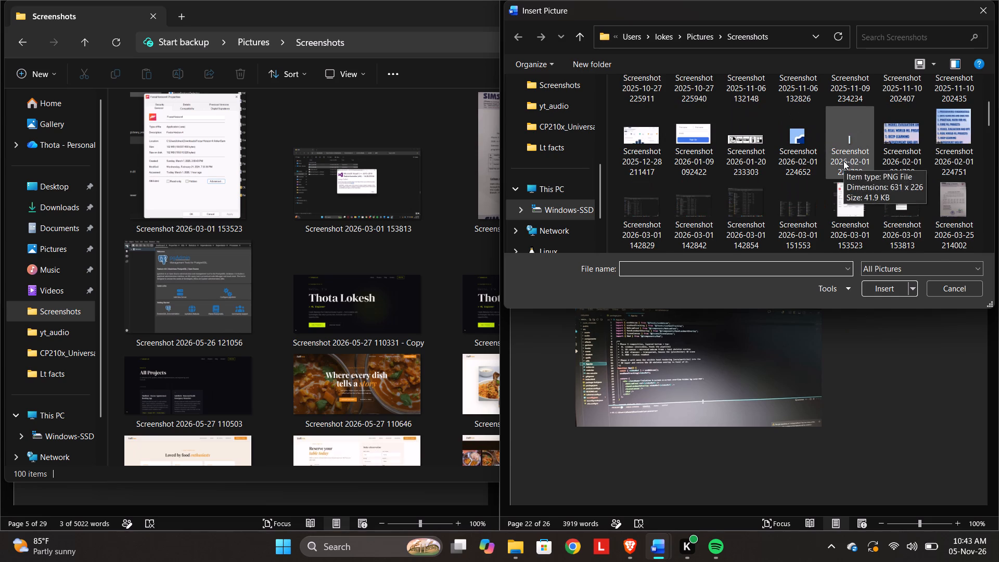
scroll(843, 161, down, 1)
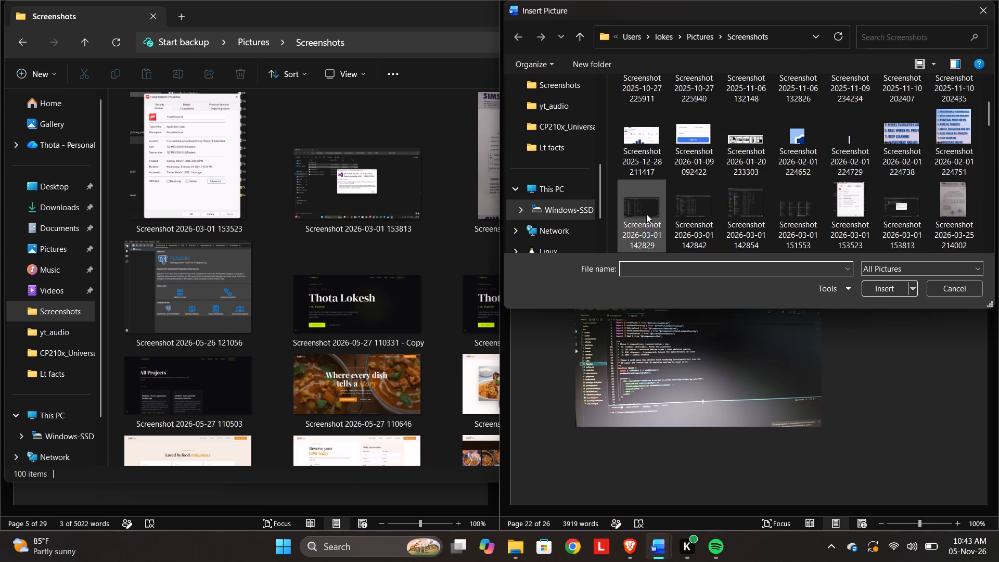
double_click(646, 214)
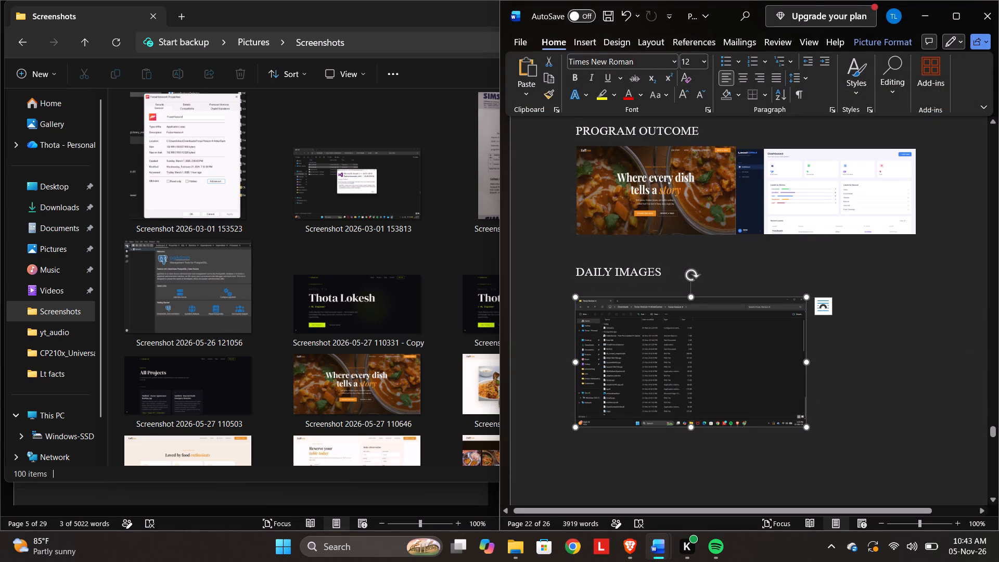
right_click(710, 344)
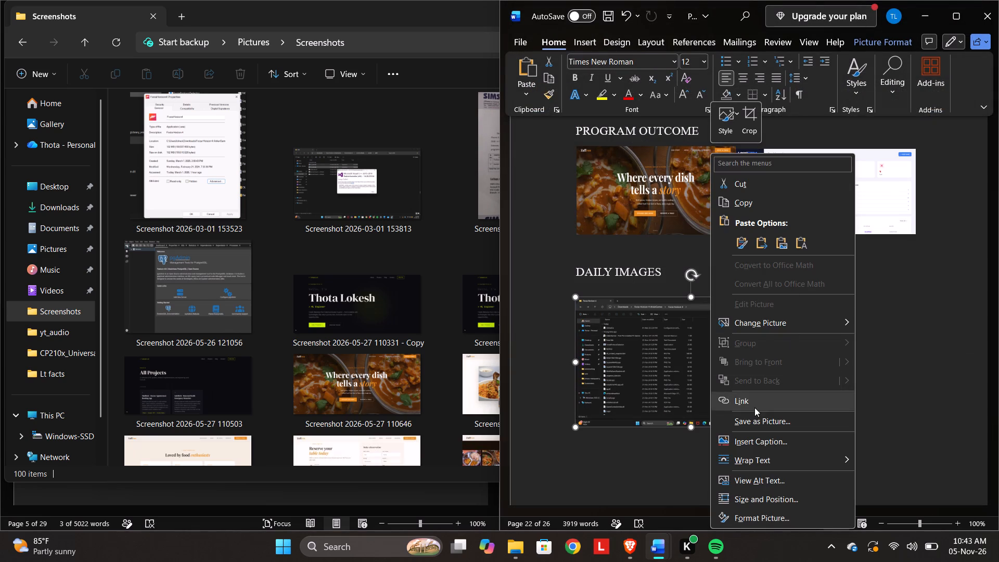
click(761, 323)
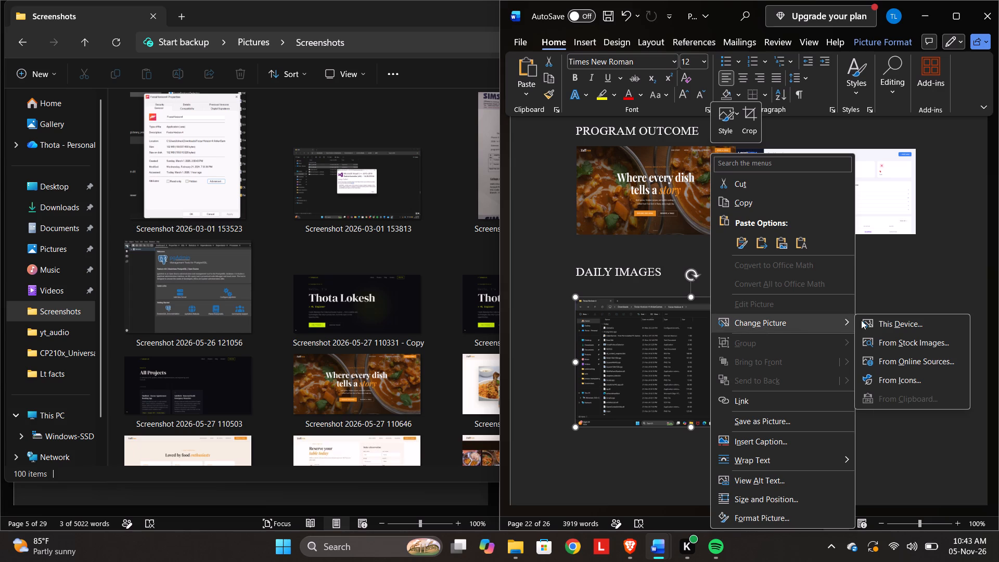
click(883, 326)
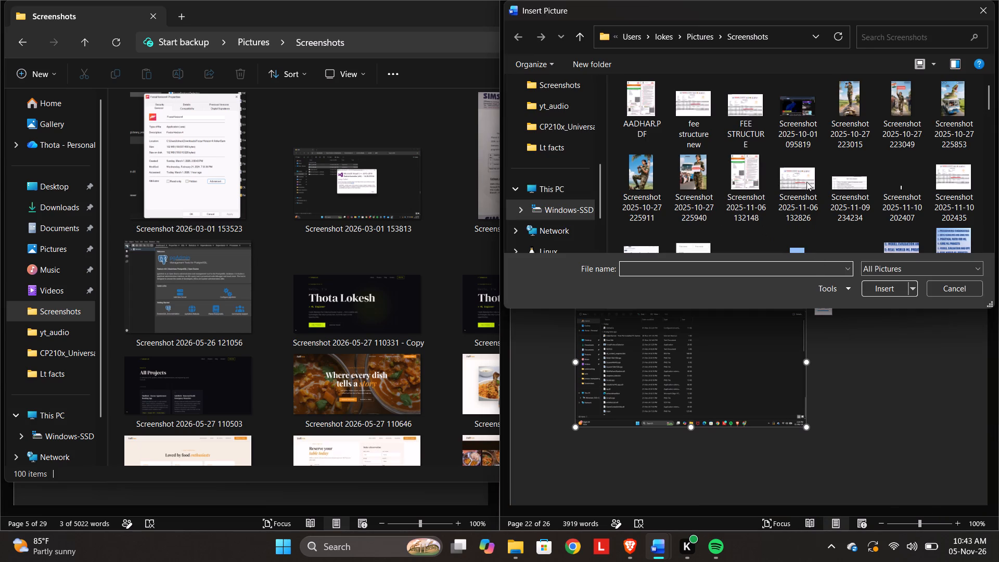
scroll(784, 172, down, 1)
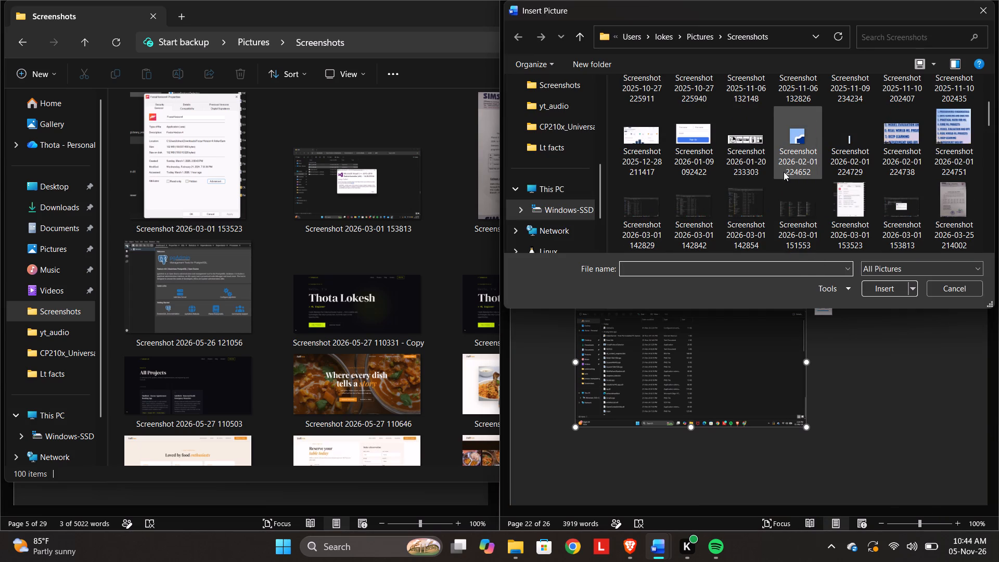
scroll(784, 172, down, 1)
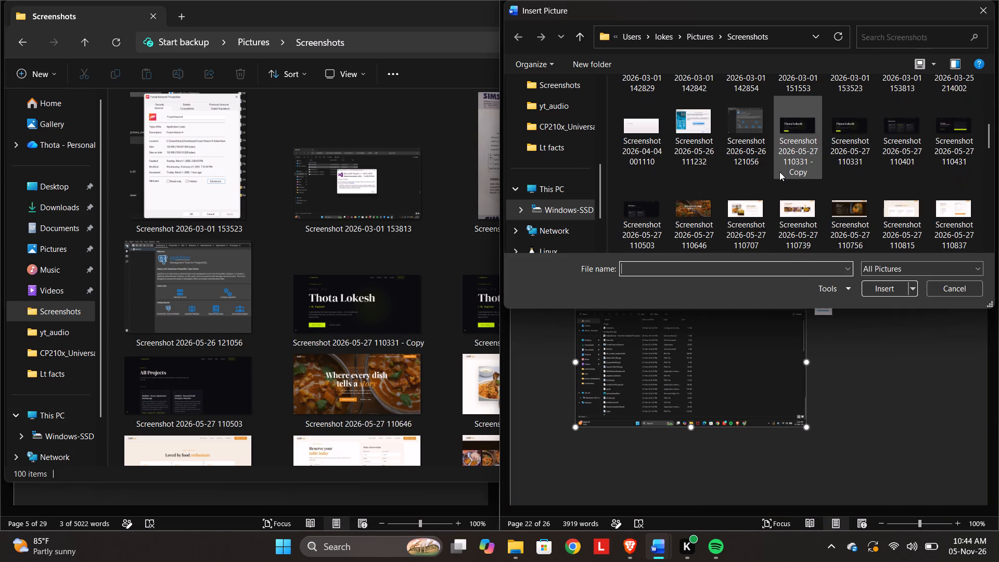
scroll(748, 170, down, 2)
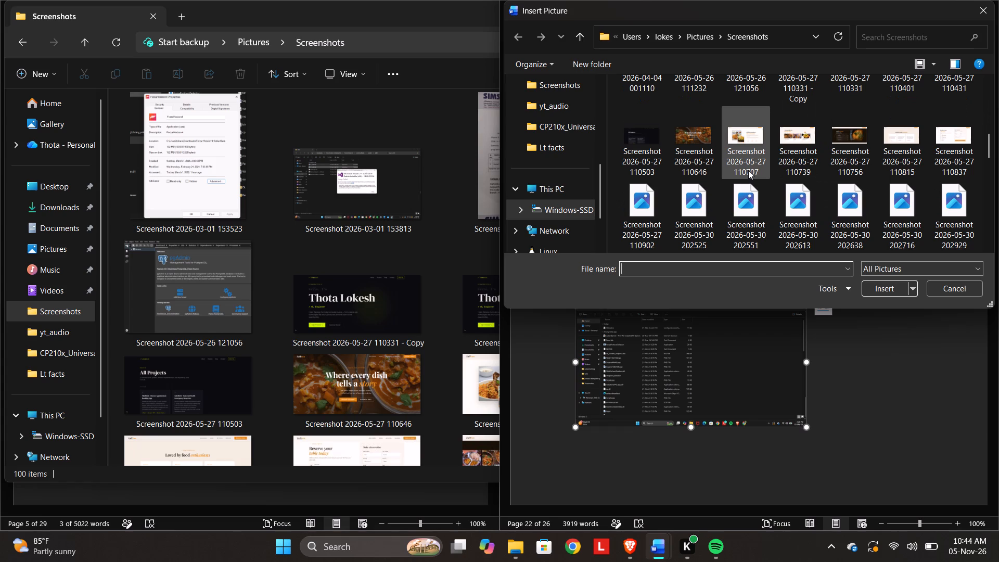
scroll(785, 167, down, 1)
scroll(785, 167, up, 1)
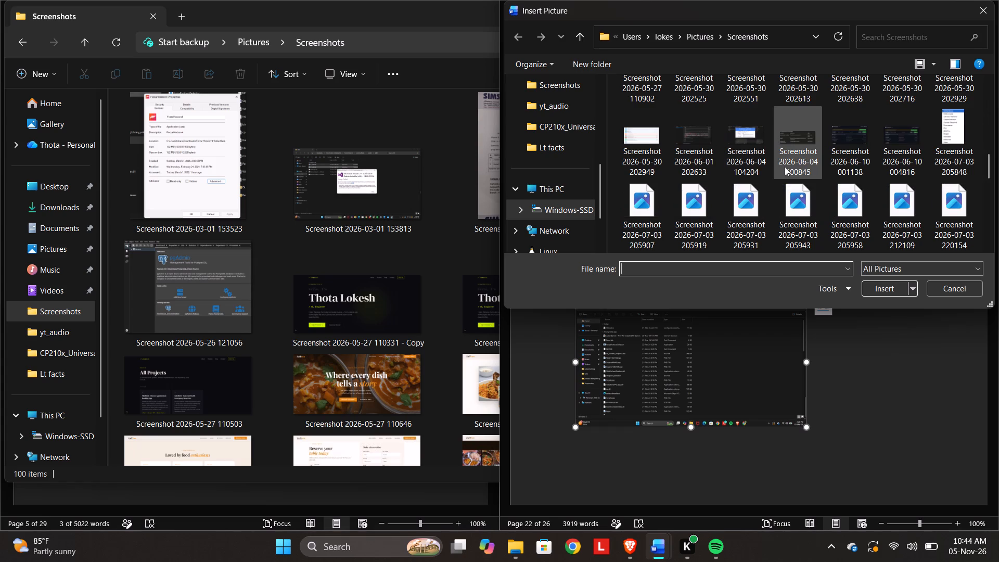
scroll(785, 167, up, 4)
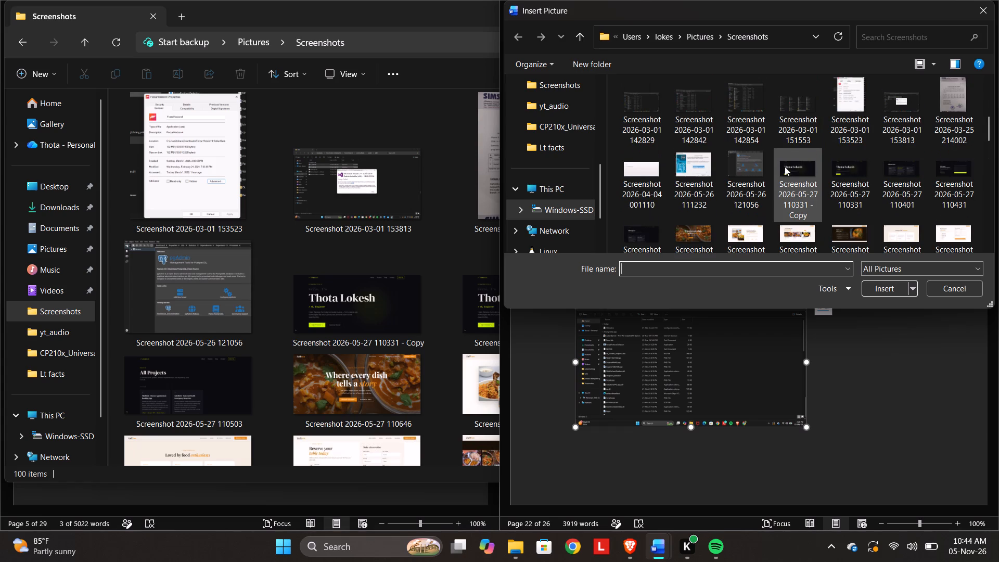
scroll(785, 167, up, 1)
scroll(785, 167, down, 1)
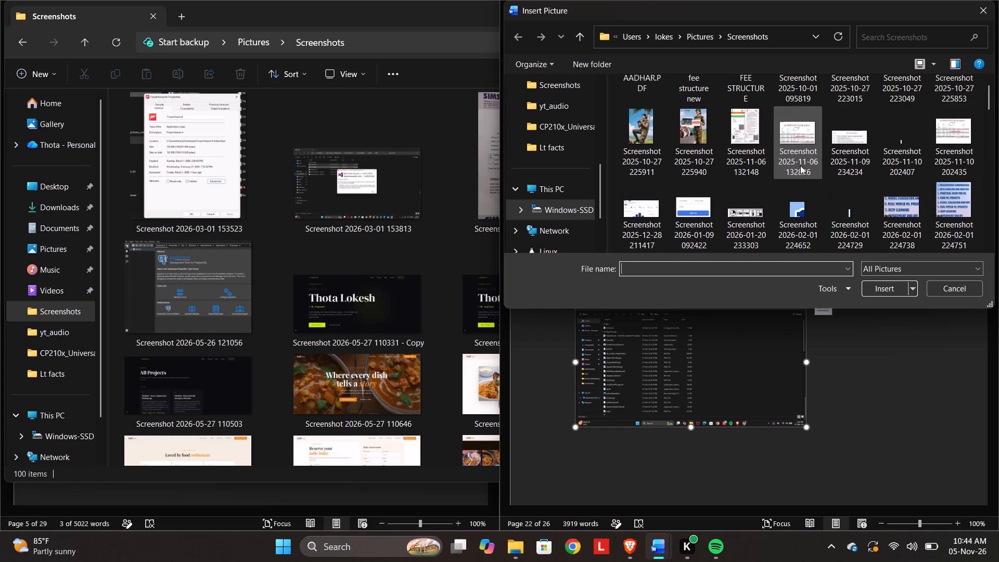
scroll(739, 174, down, 2)
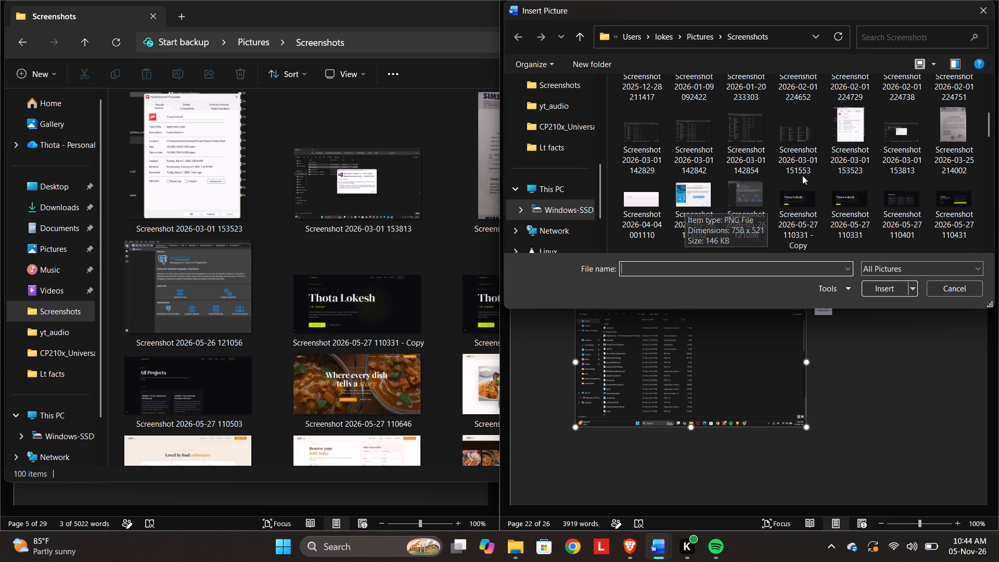
double_click(904, 139)
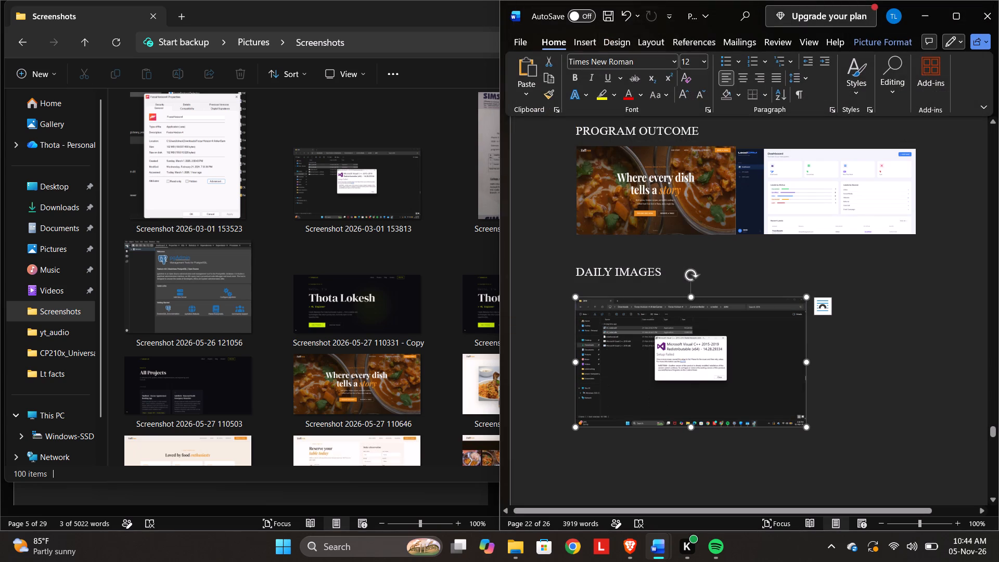
click(785, 273)
Start changing the code editor photo on the page after Daily Images and look through the Screenshots folder for a replacement.
scroll(785, 273, down, 3)
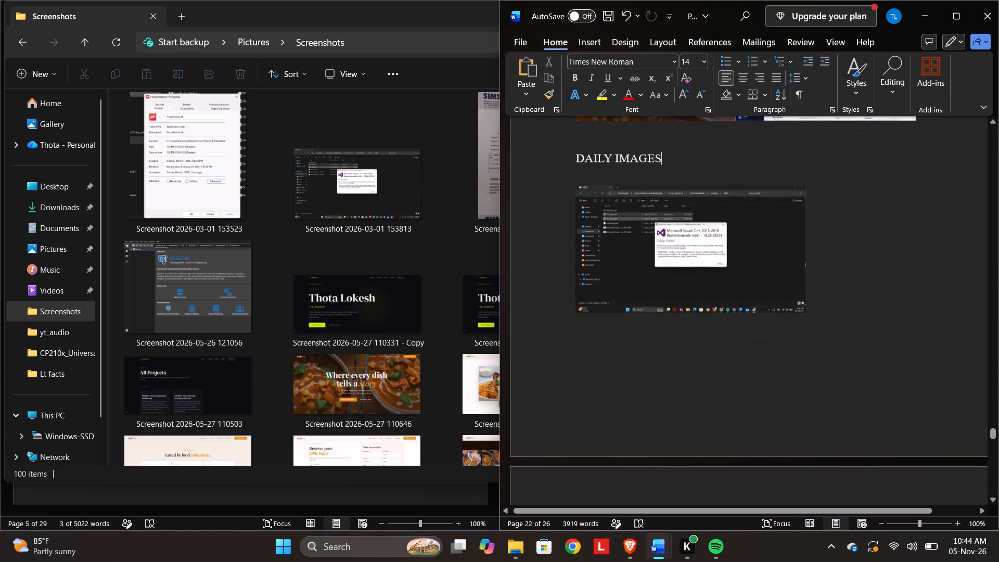
scroll(785, 273, down, 3)
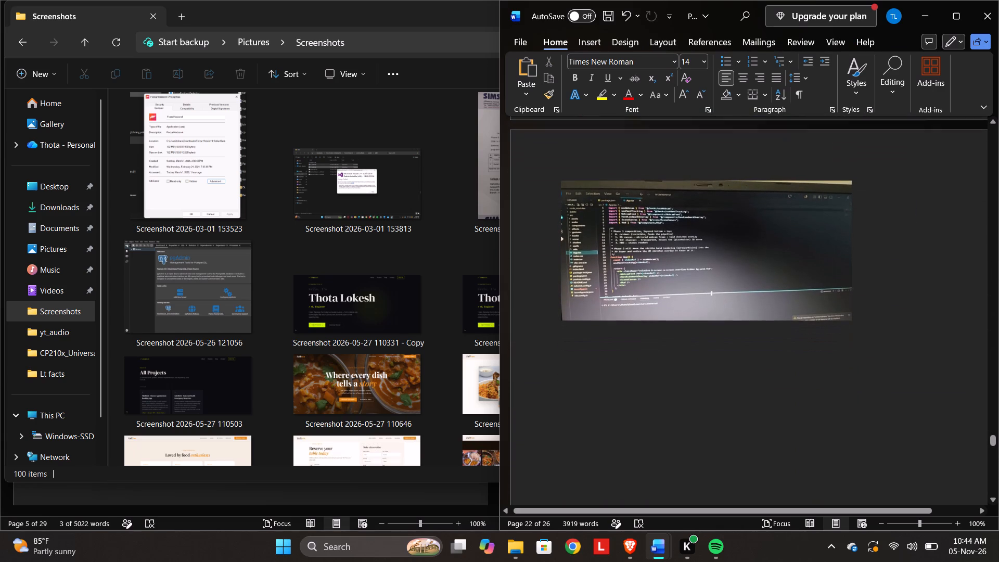
click(632, 265)
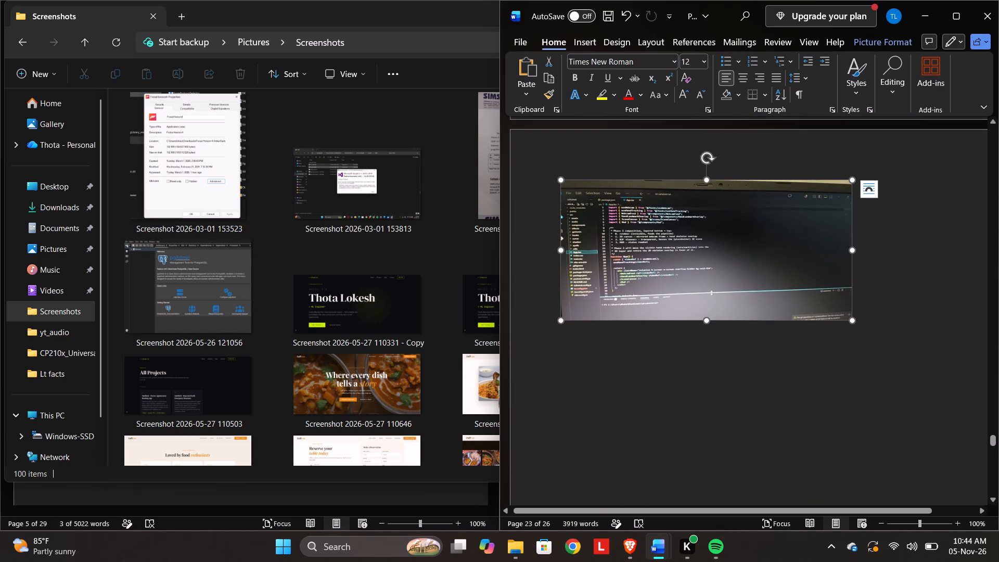
right_click(632, 265)
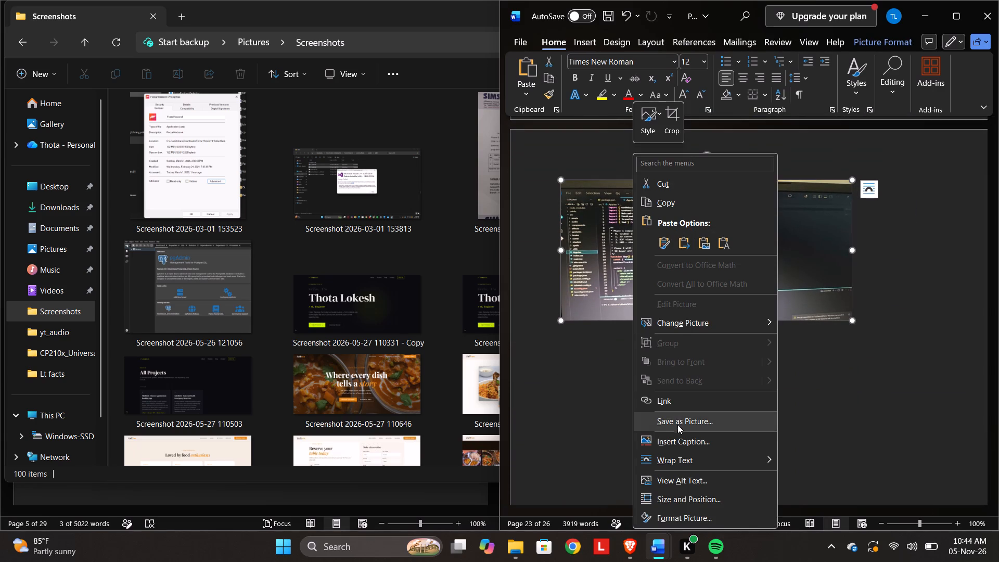
click(685, 329)
click(824, 318)
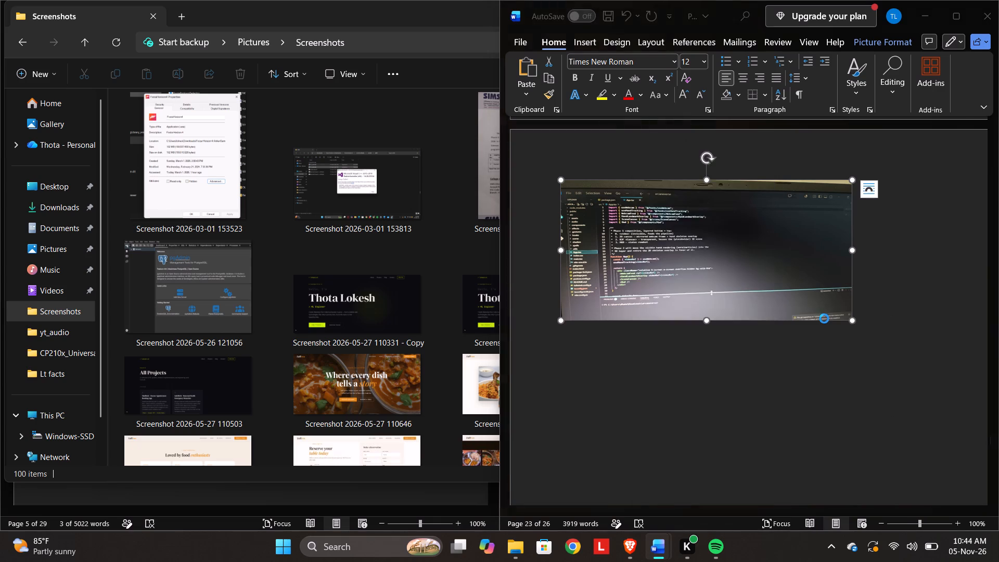
scroll(790, 177, down, 1)
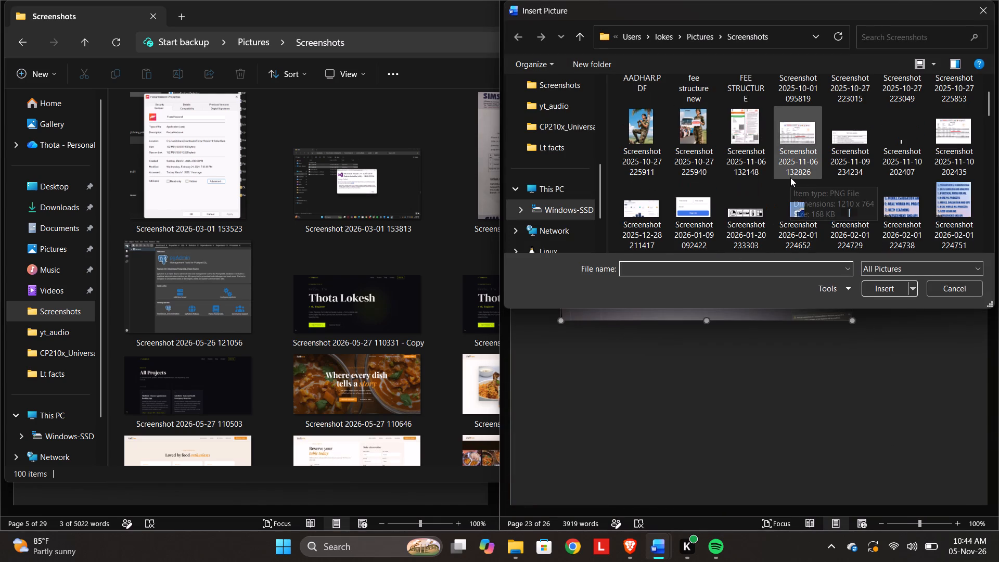
scroll(790, 177, down, 2)
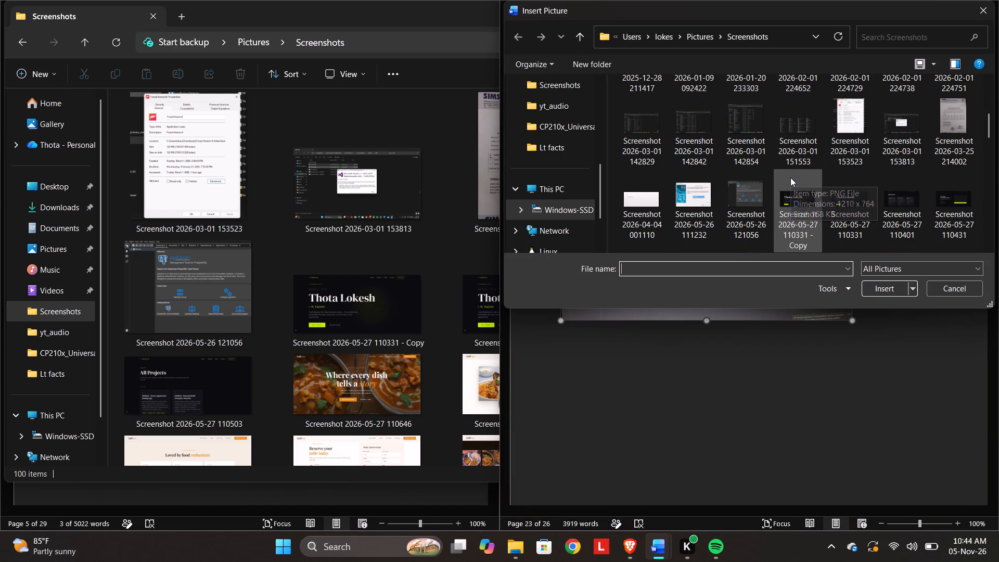
scroll(790, 177, down, 2)
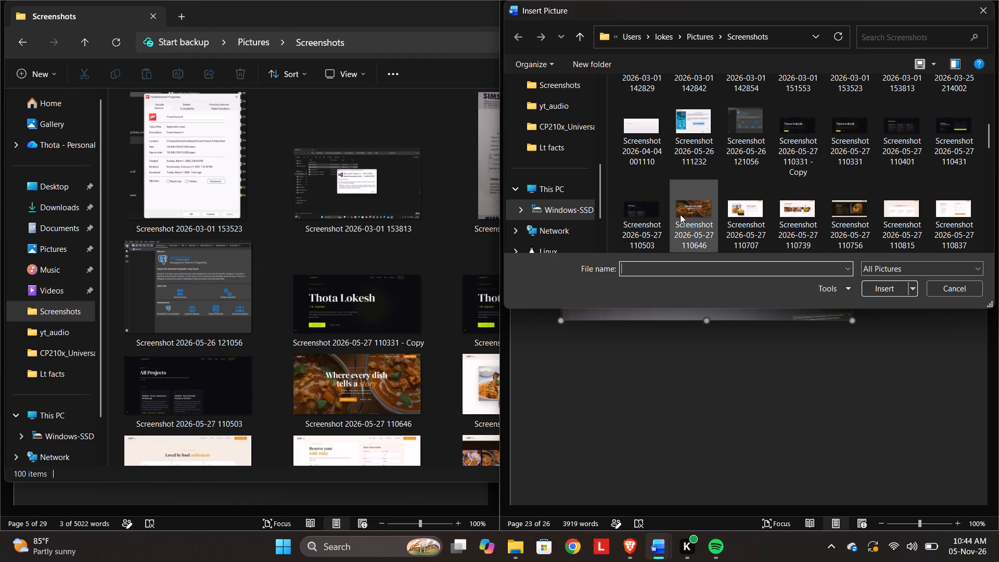
scroll(680, 214, down, 1)
scroll(781, 212, down, 1)
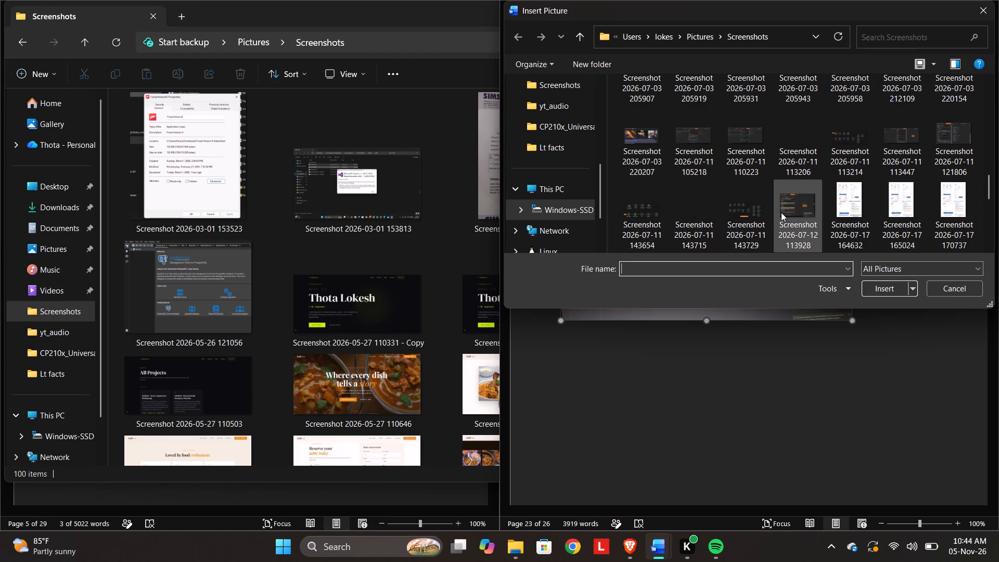
scroll(714, 174, down, 1)
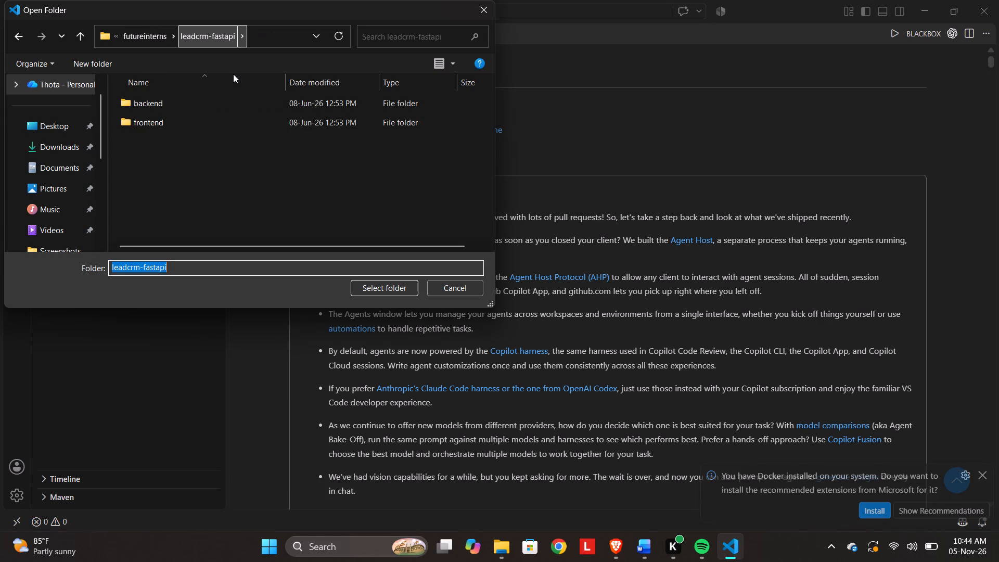
double_click(184, 106)
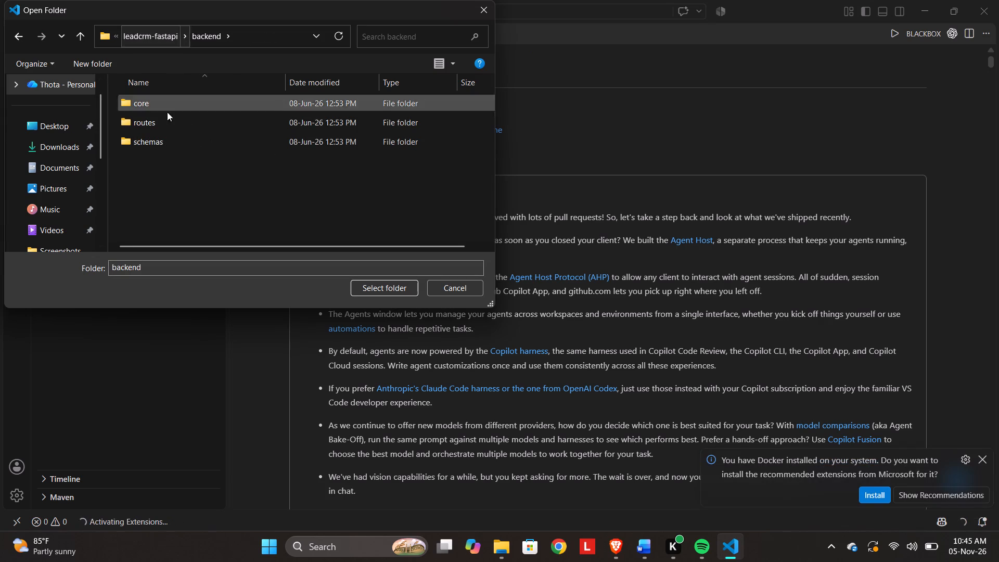
click(150, 36)
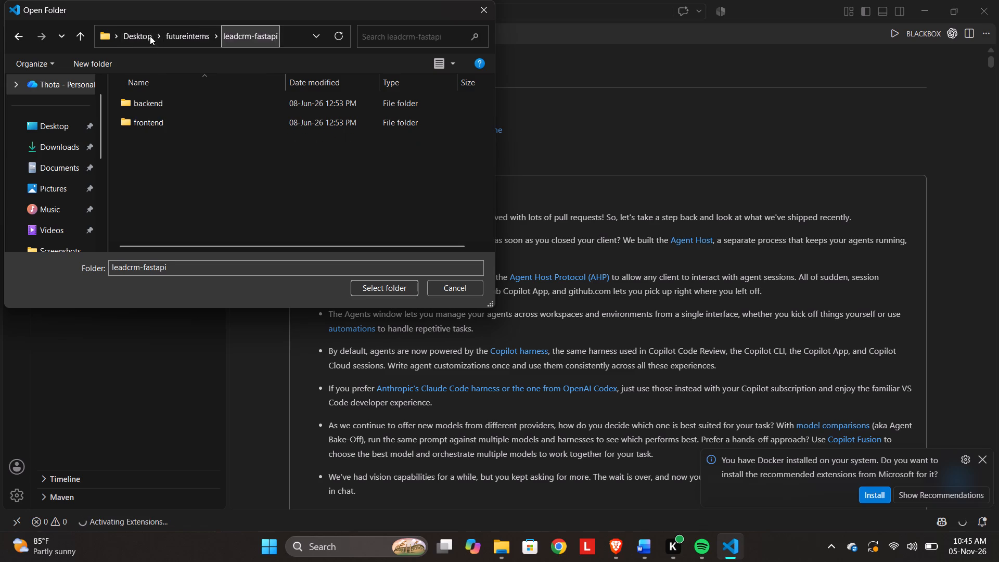
double_click(147, 124)
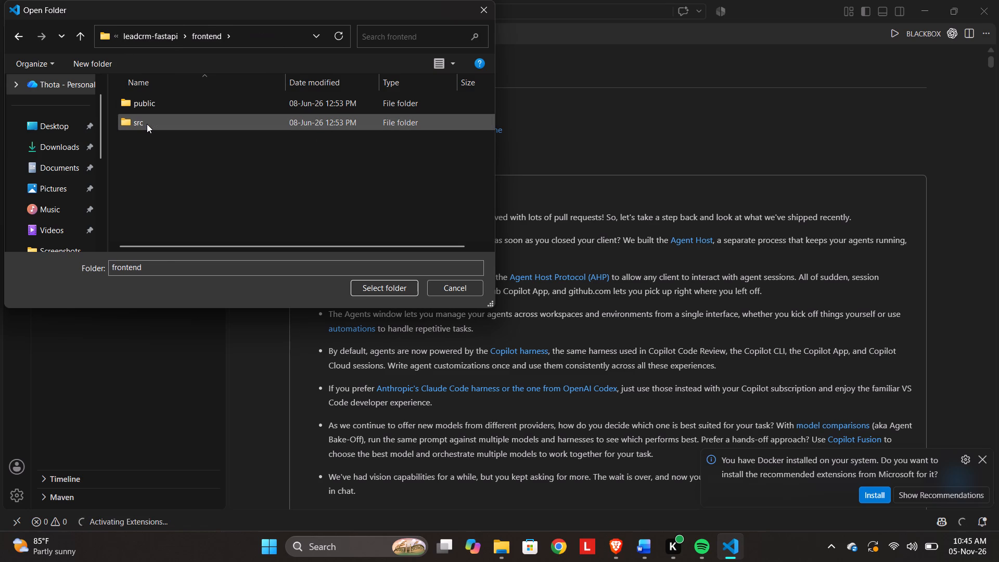
click(144, 30)
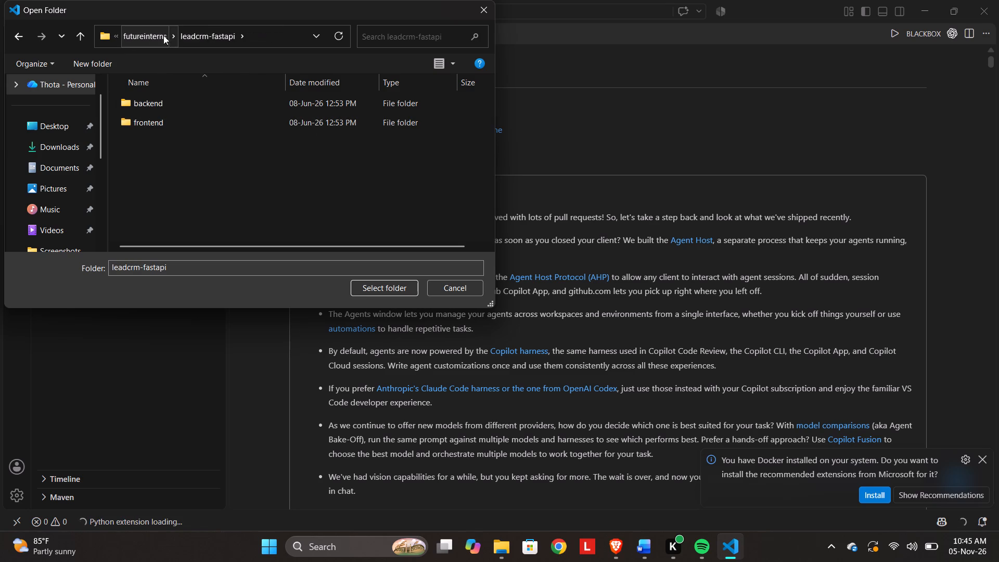
click(146, 122)
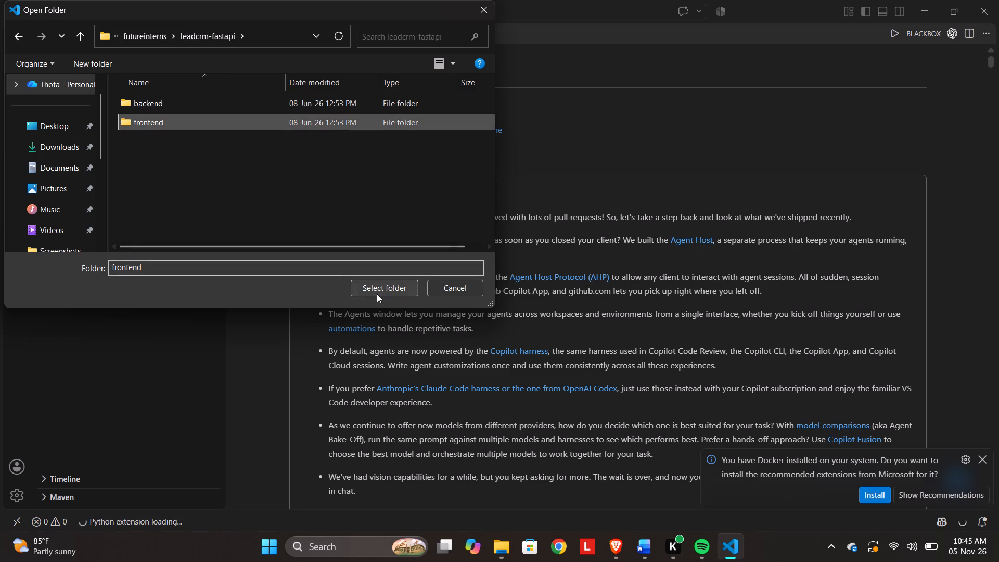
click(369, 283)
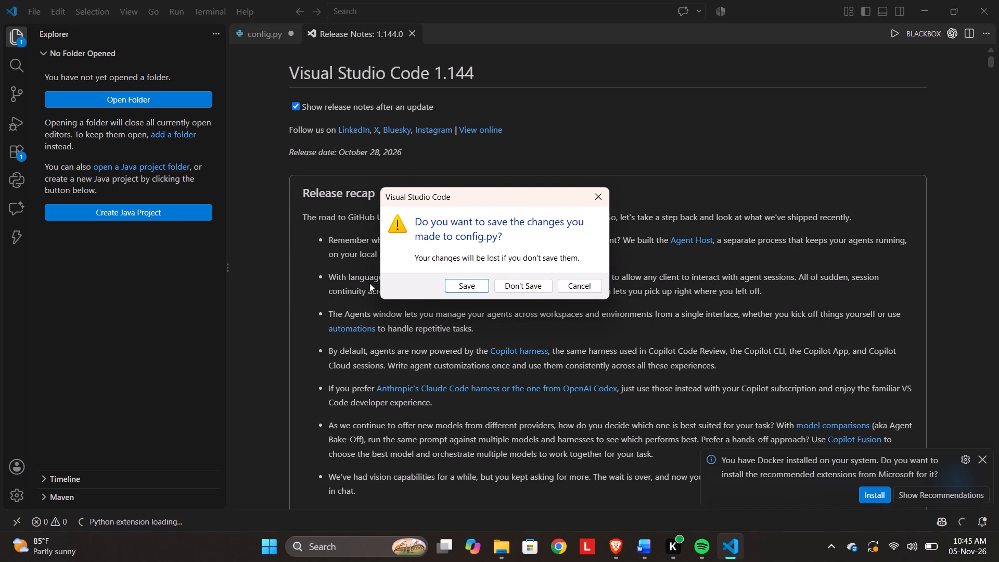
click(506, 283)
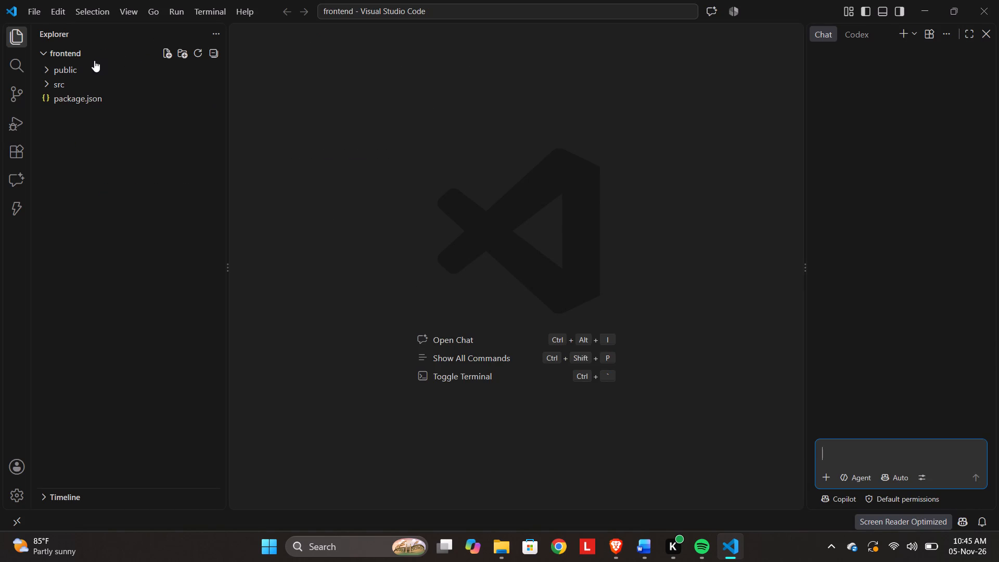
Open App.js from the frontend project's src folder in the editor.
click(86, 55)
click(87, 63)
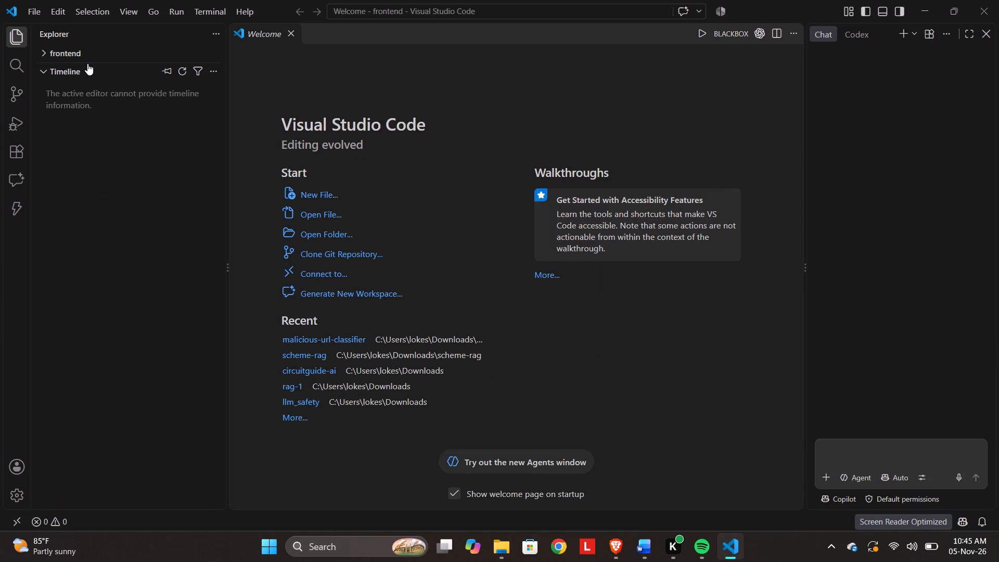
click(78, 56)
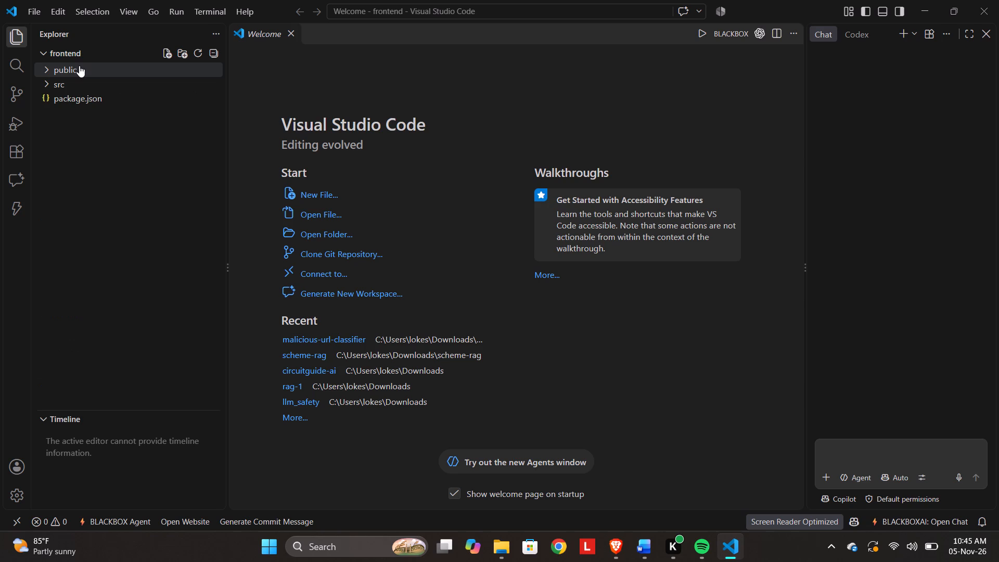
click(79, 66)
click(85, 80)
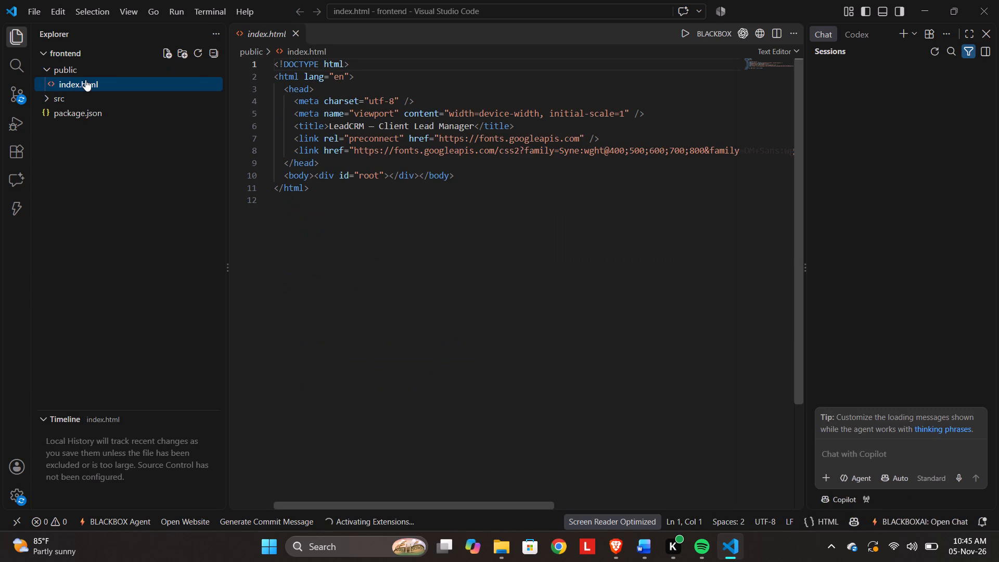
click(110, 92)
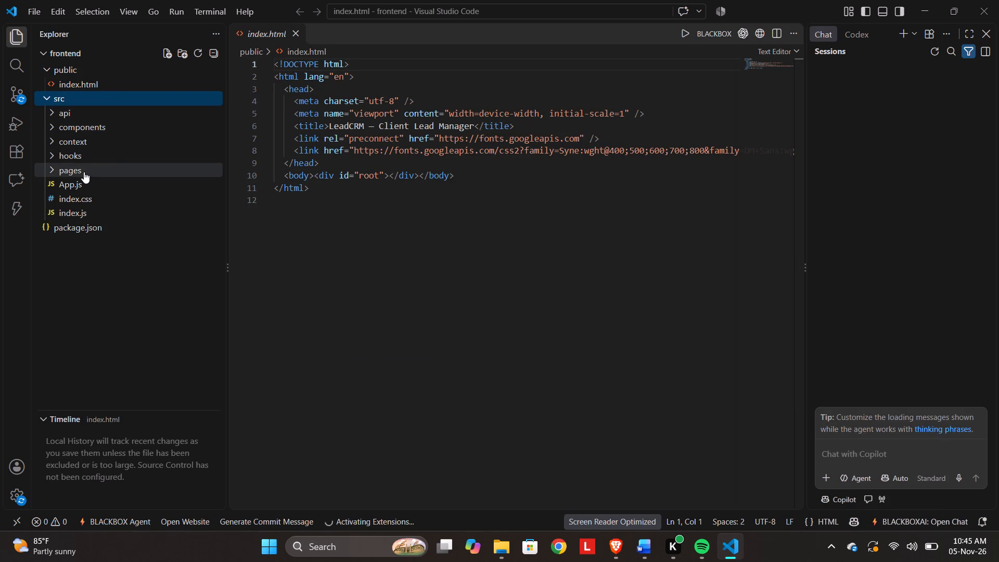
click(83, 189)
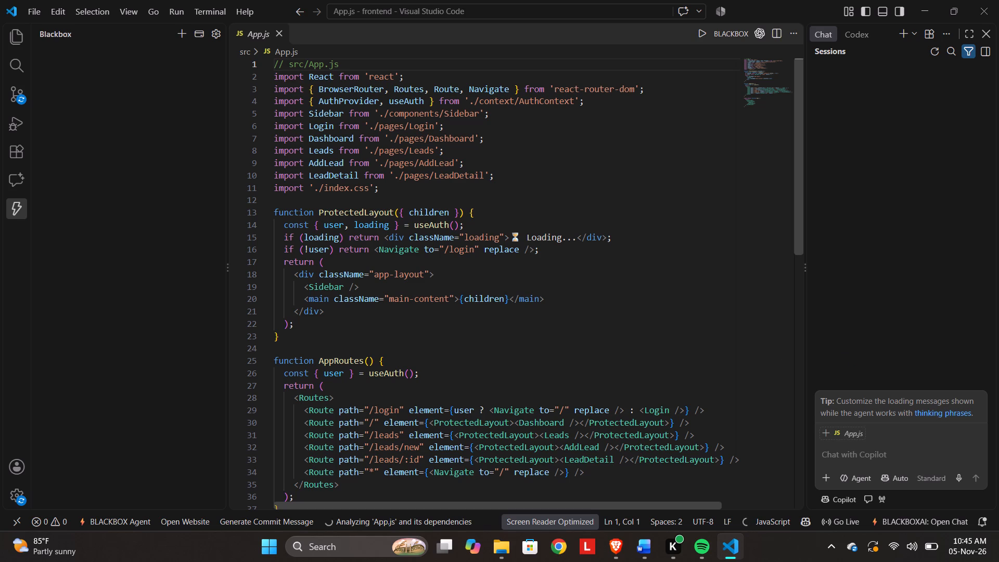
Capture a screenshot of the whole screen with the App.js code displayed.
key(shift+super+s)
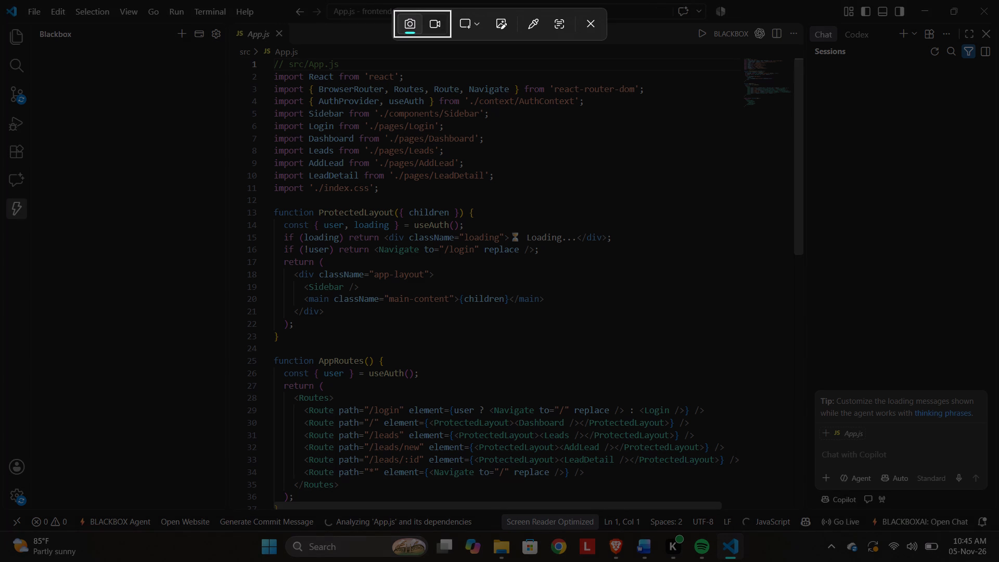
drag(5, 3, 503, 357)
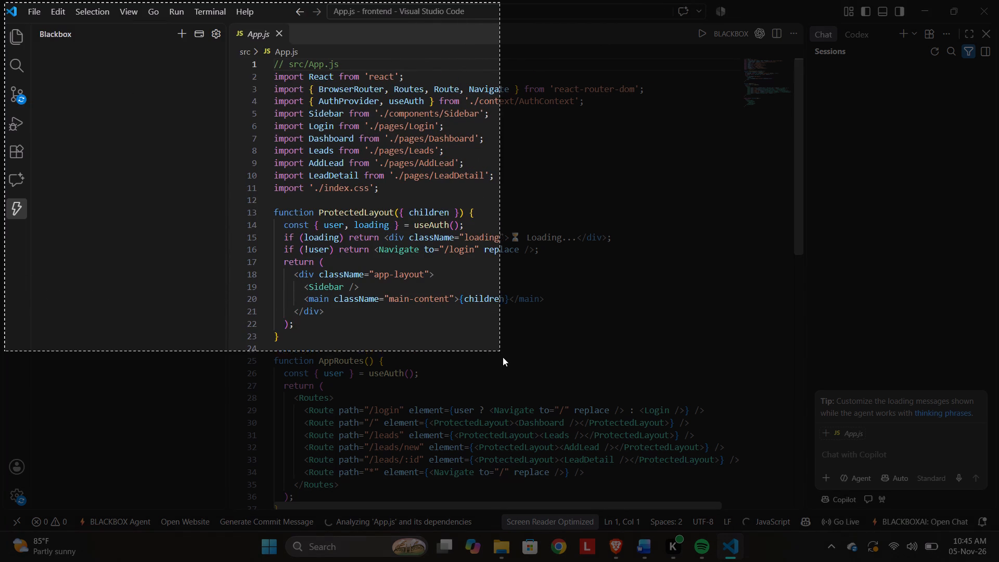
drag(503, 357, 795, 456)
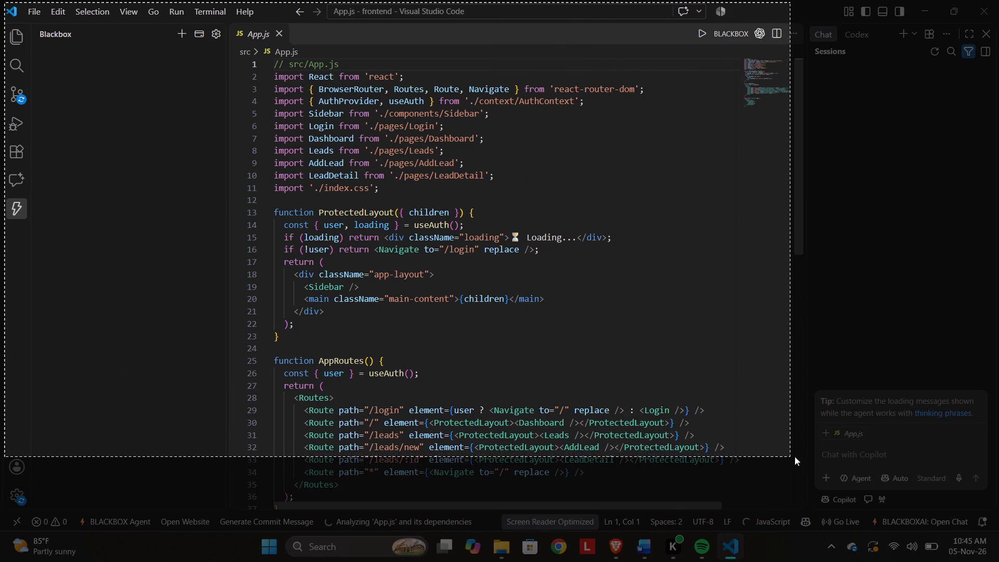
drag(795, 456, 993, 532)
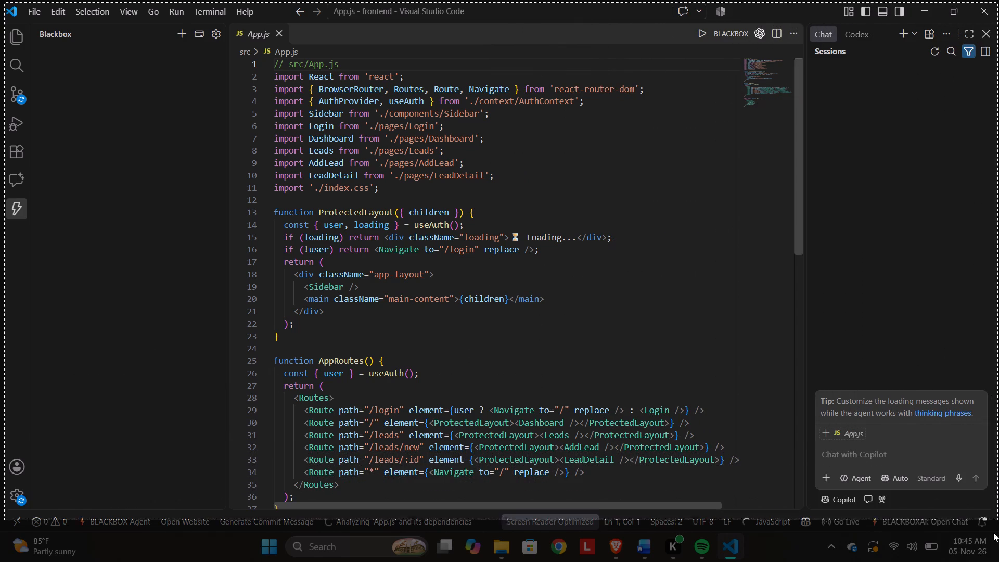
drag(993, 532, 998, 561)
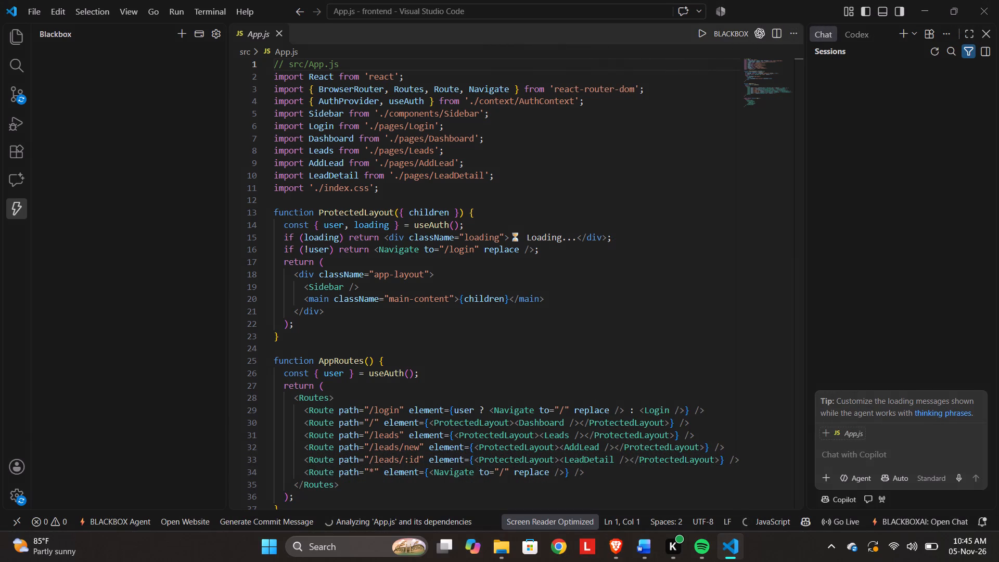
click(841, 336)
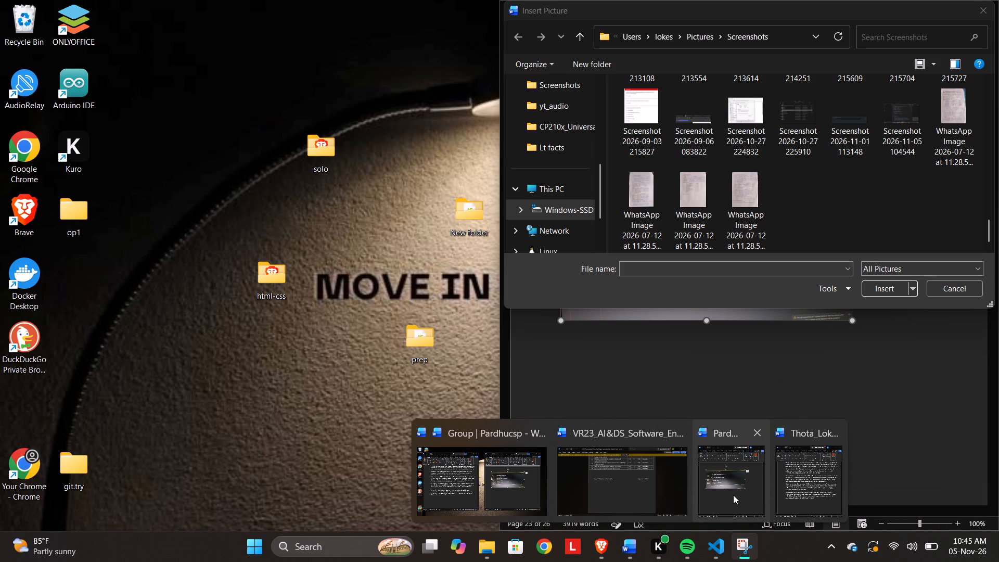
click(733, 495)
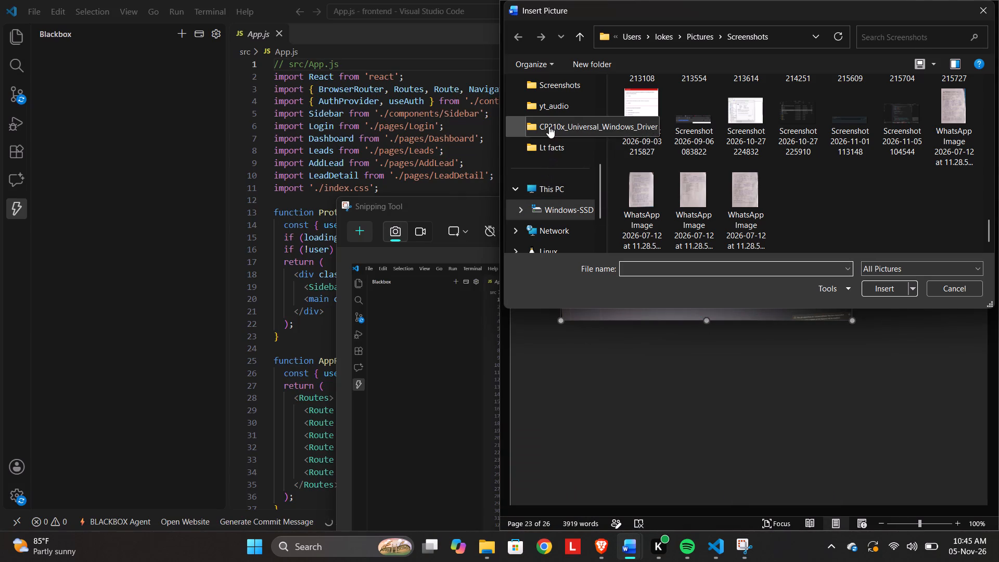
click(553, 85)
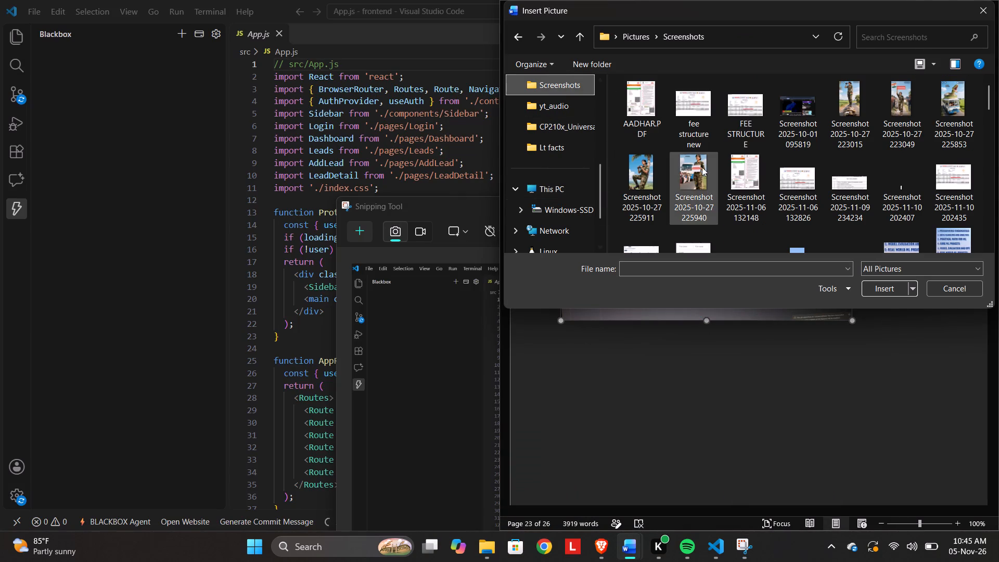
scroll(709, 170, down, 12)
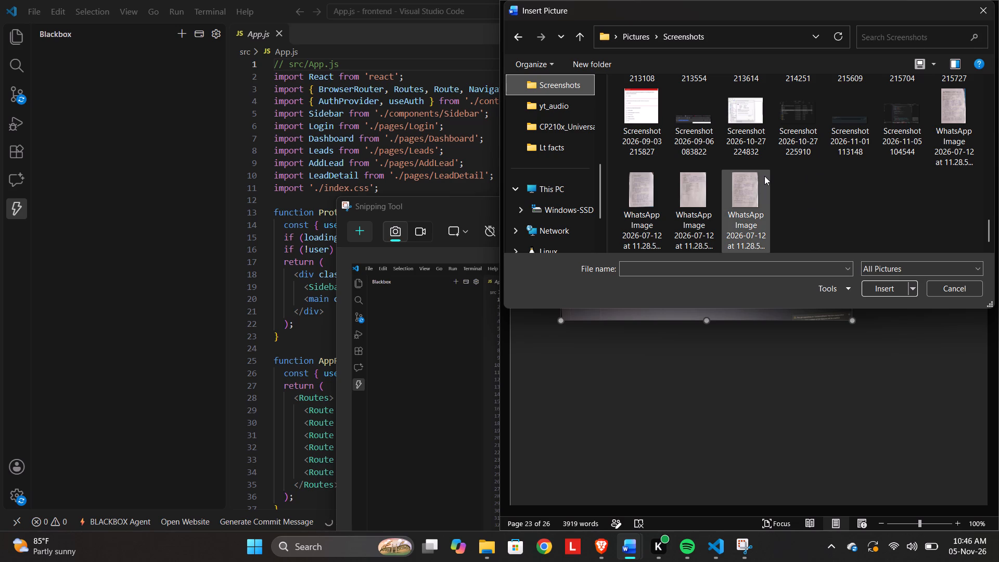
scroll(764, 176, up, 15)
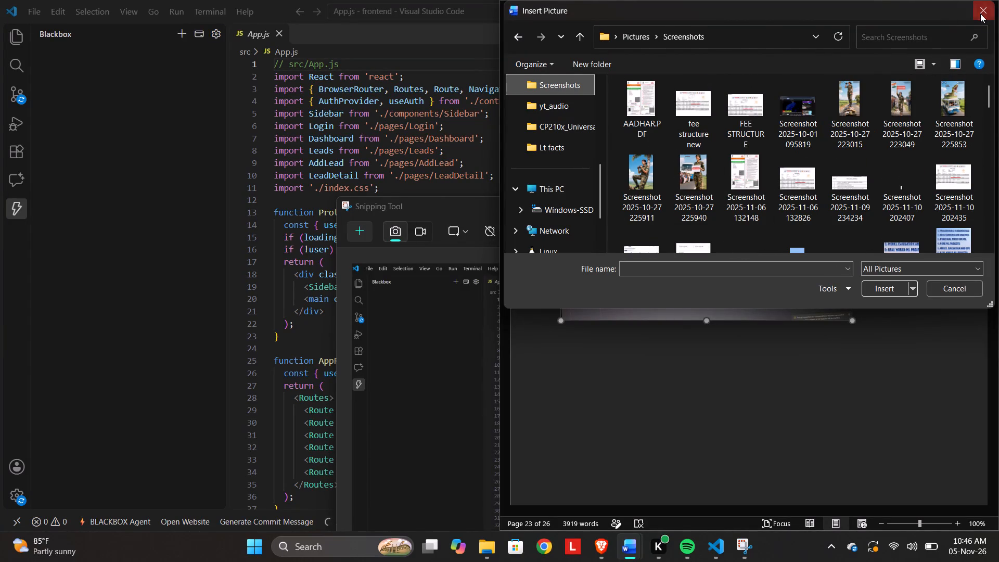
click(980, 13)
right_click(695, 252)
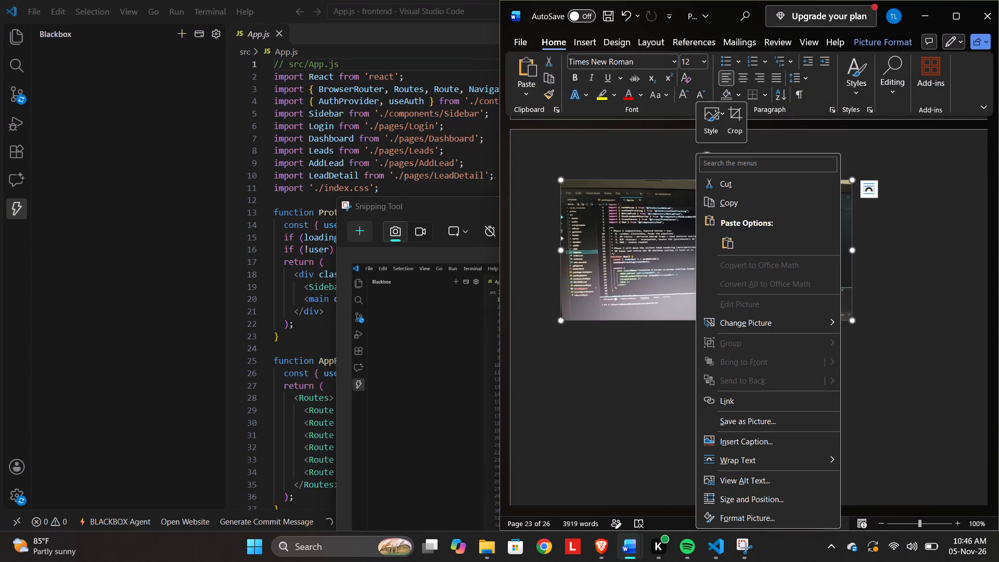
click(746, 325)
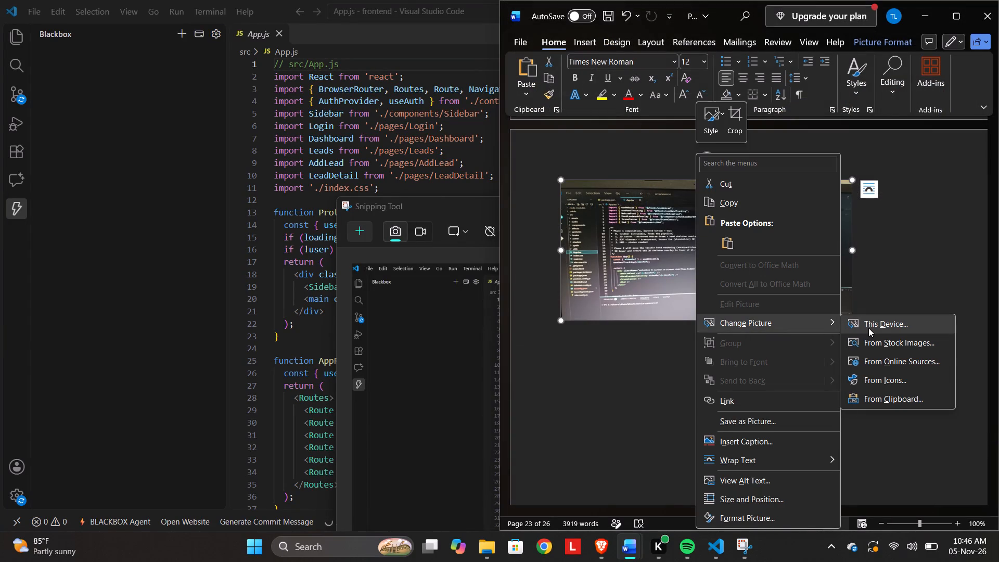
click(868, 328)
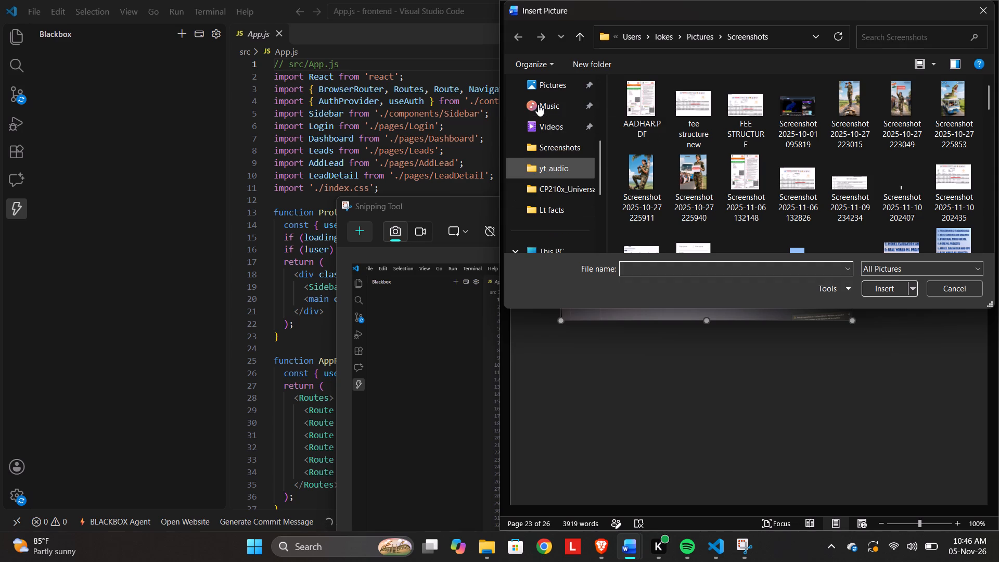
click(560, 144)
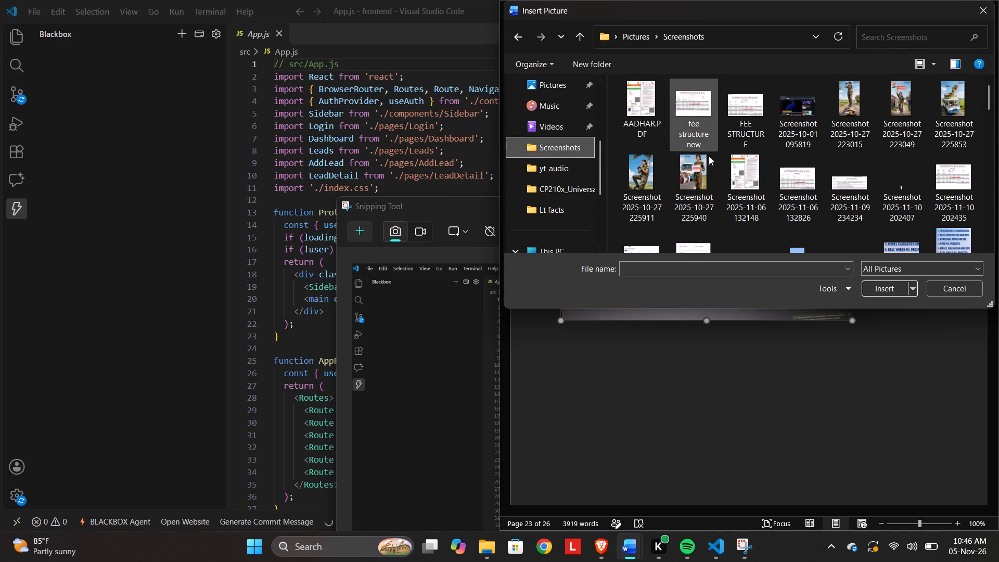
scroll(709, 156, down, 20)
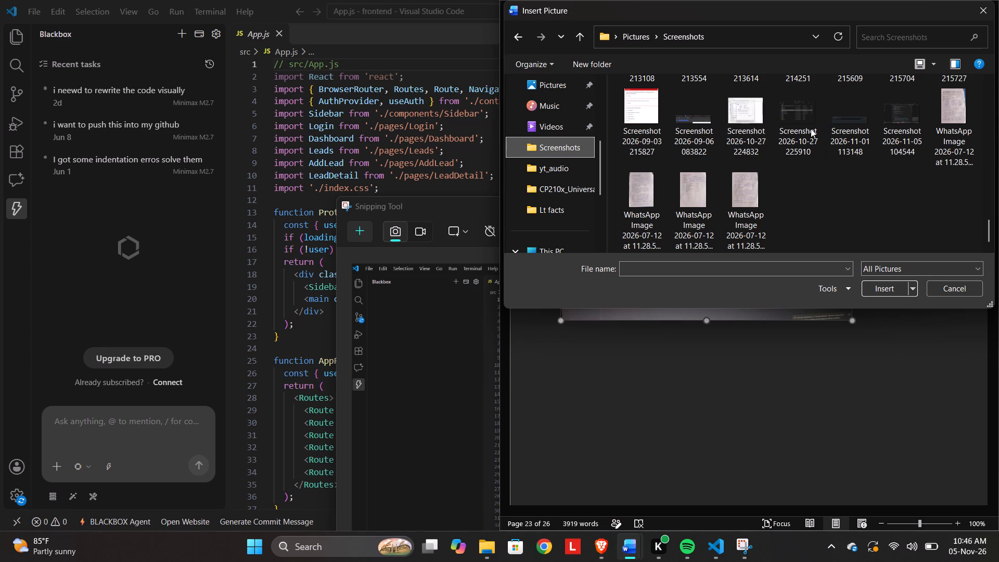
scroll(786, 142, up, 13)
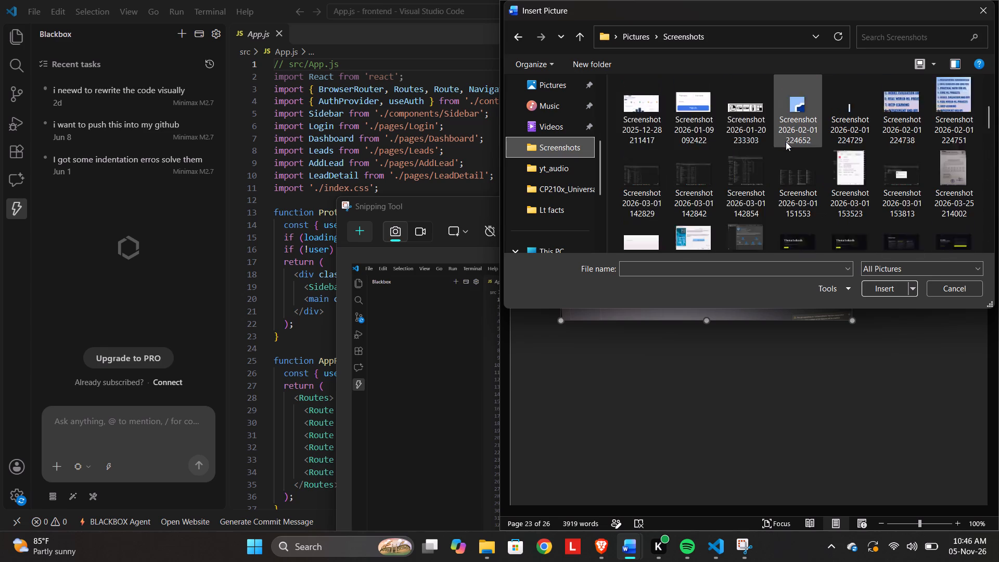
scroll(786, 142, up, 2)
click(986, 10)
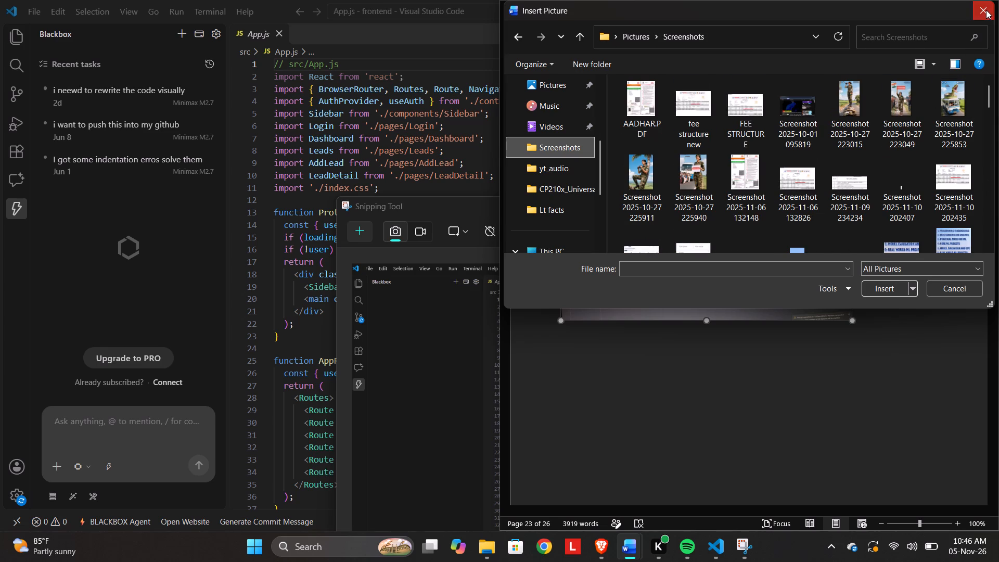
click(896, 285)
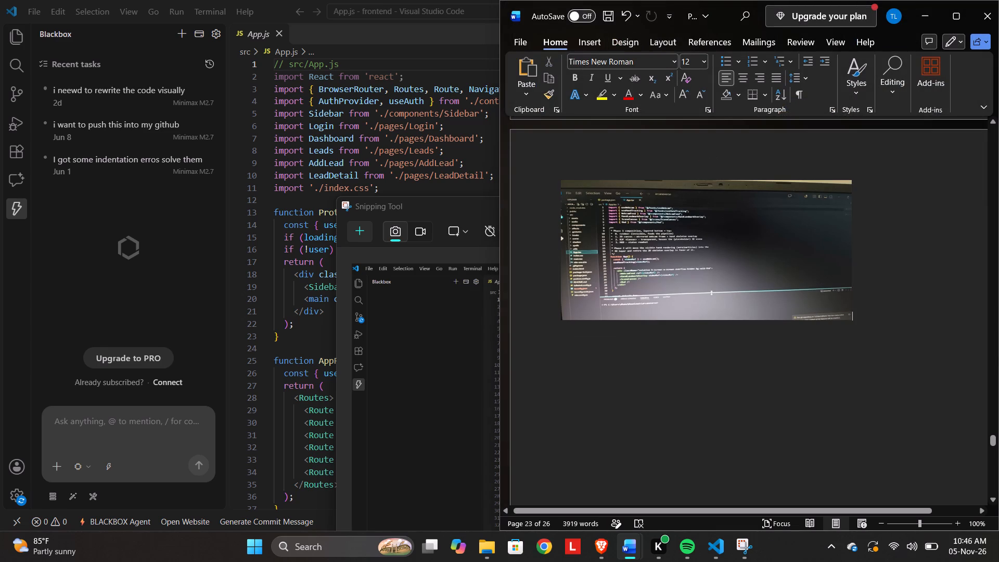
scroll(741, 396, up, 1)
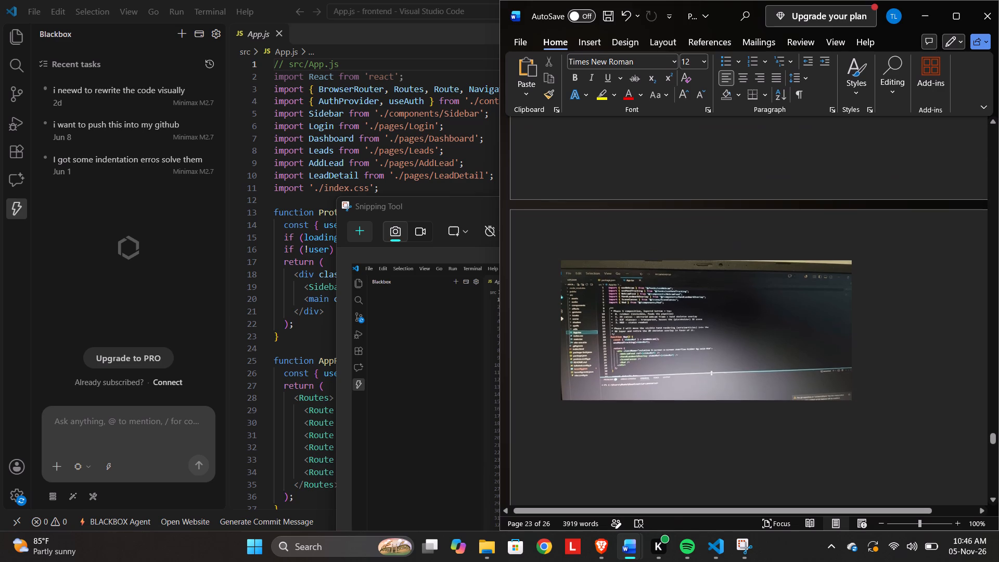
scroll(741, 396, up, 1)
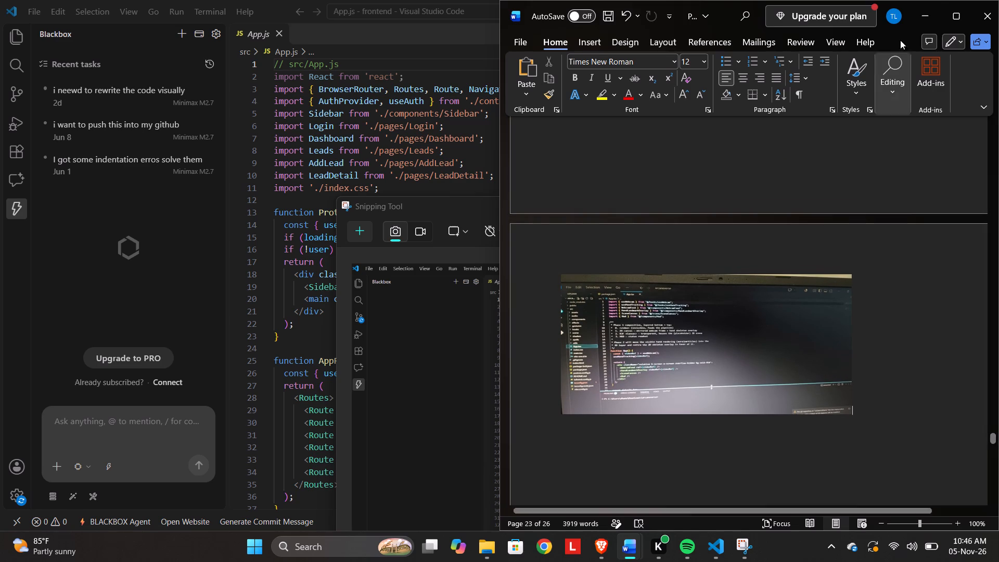
Put the report window away, close the Snipping Tool and dismiss the Git repository notification in Visual Studio Code.
click(921, 14)
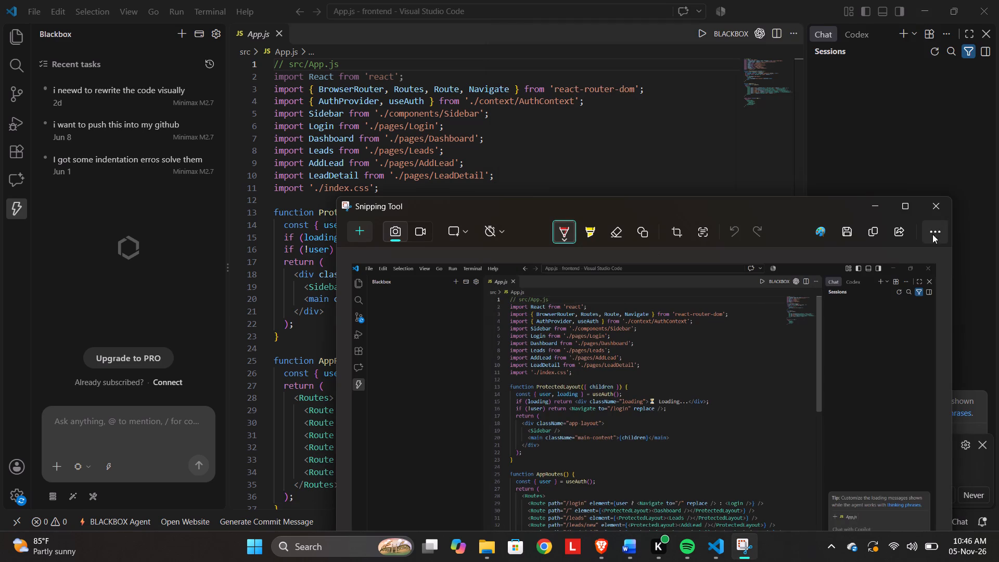
click(937, 206)
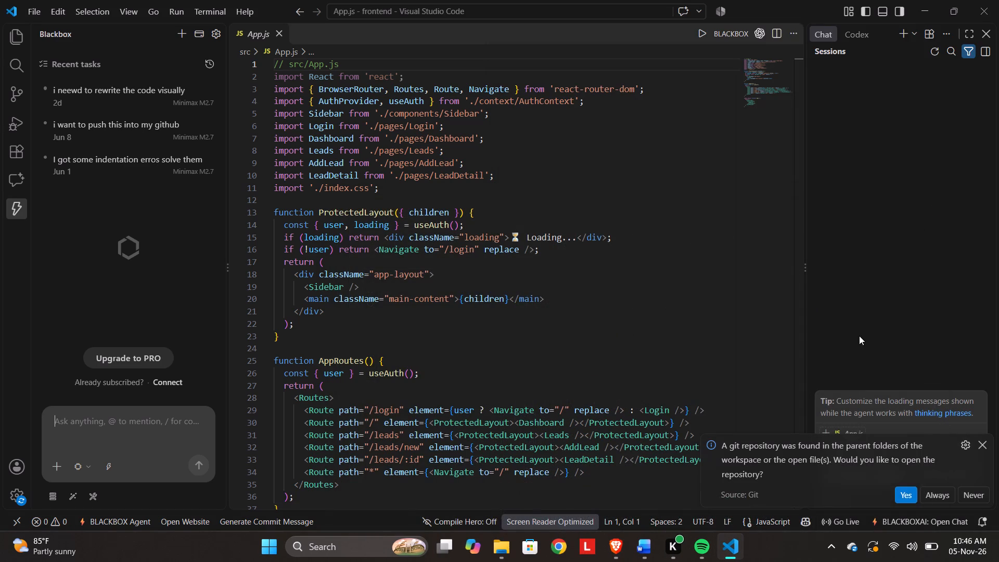
click(987, 448)
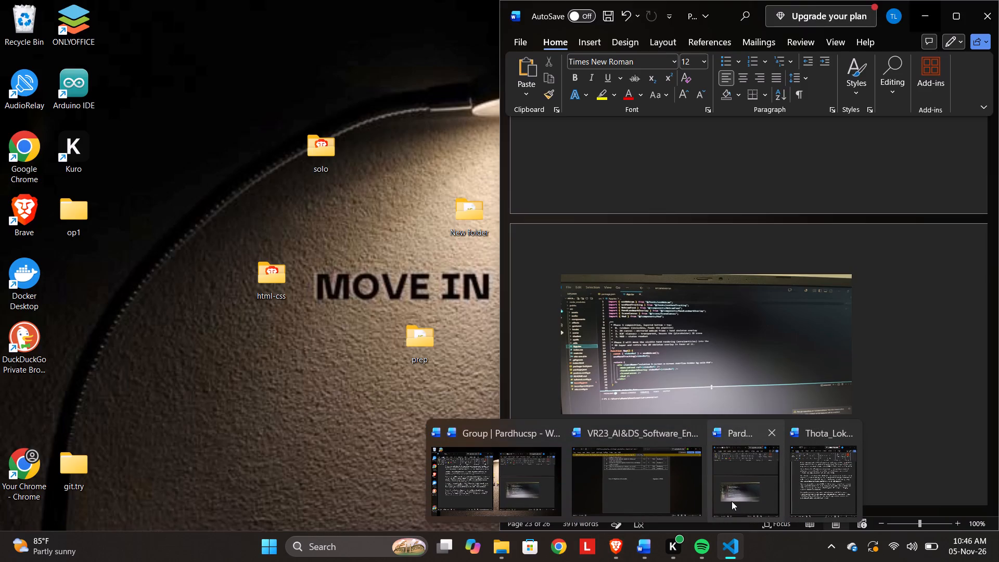
click(732, 501)
right_click(696, 346)
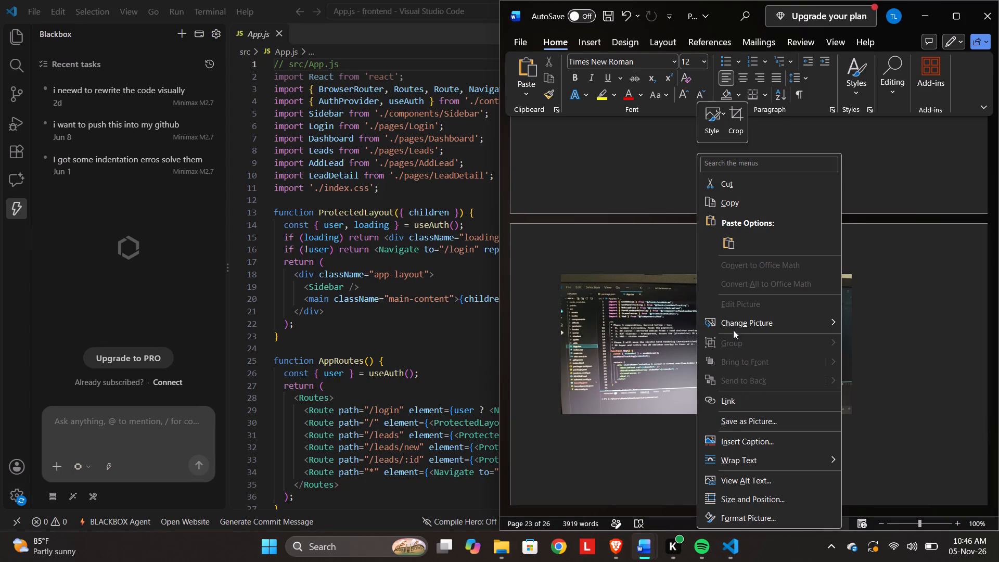
click(751, 325)
click(873, 329)
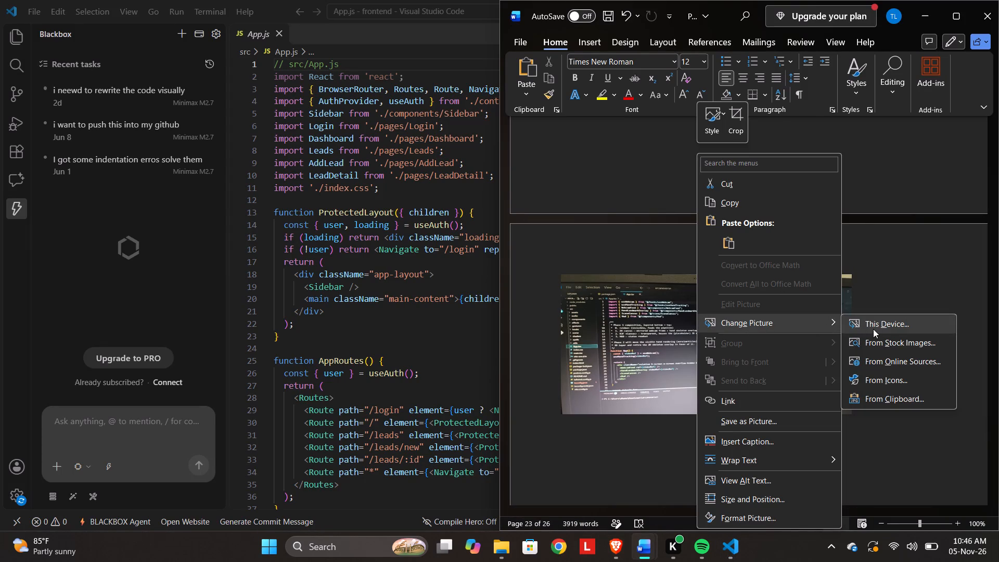
scroll(762, 162, down, 4)
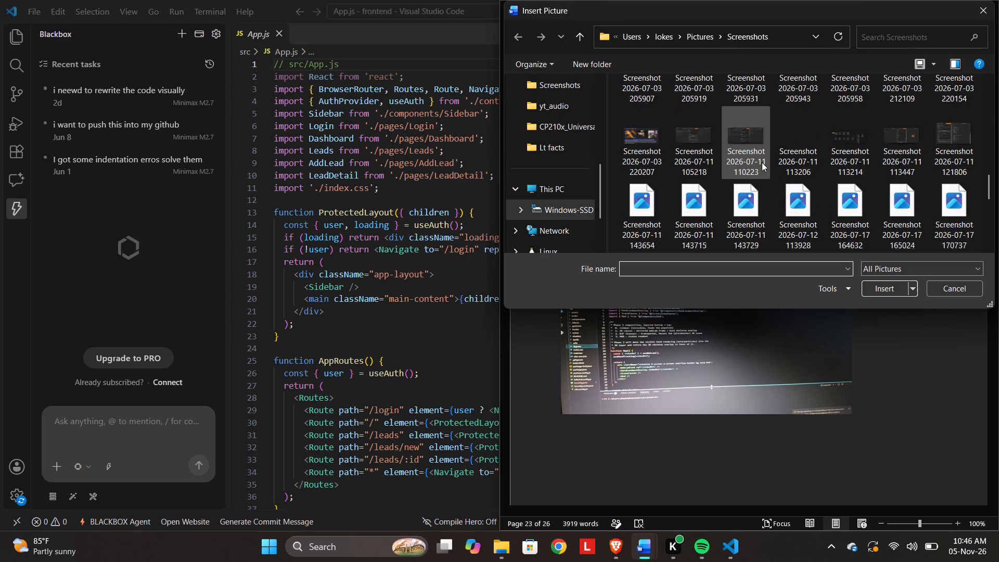
scroll(762, 162, down, 3)
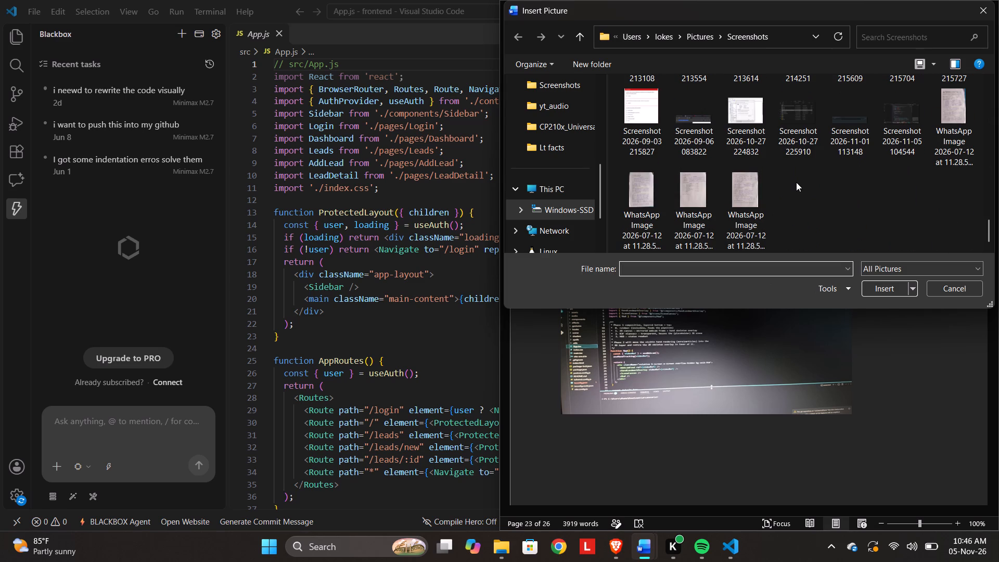
scroll(796, 182, up, 12)
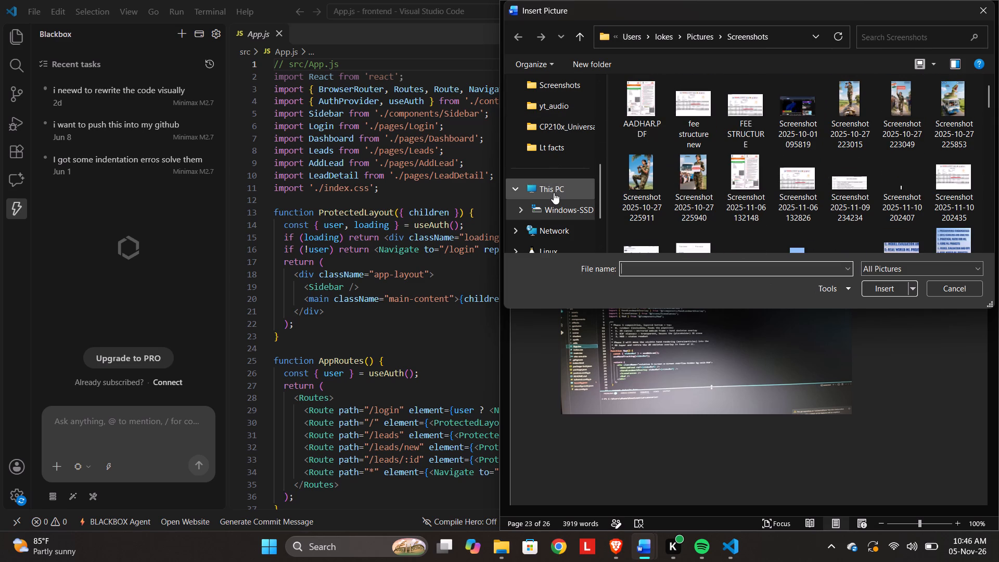
scroll(554, 193, up, 2)
click(547, 82)
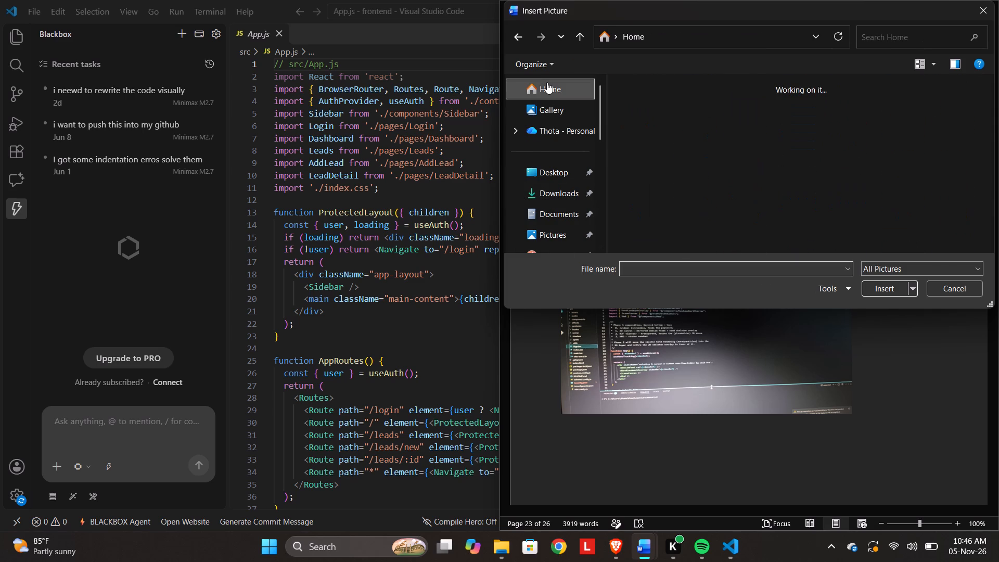
click(553, 113)
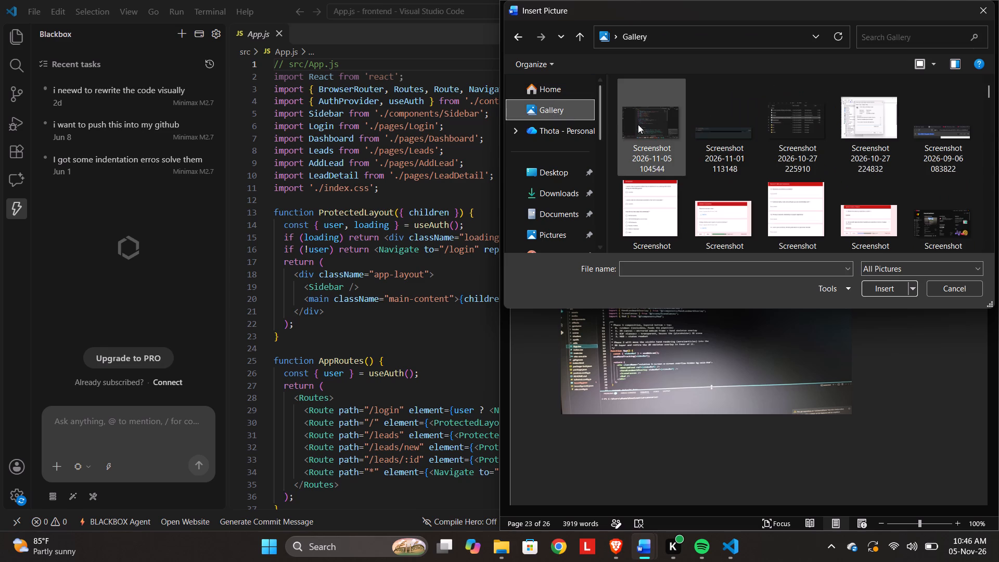
click(642, 124)
double_click(642, 124)
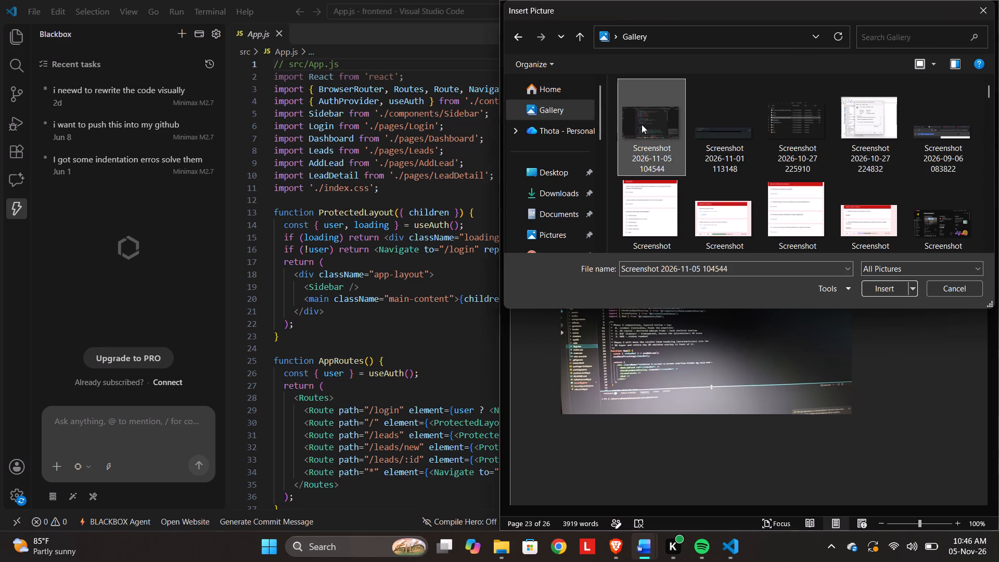
click(725, 192)
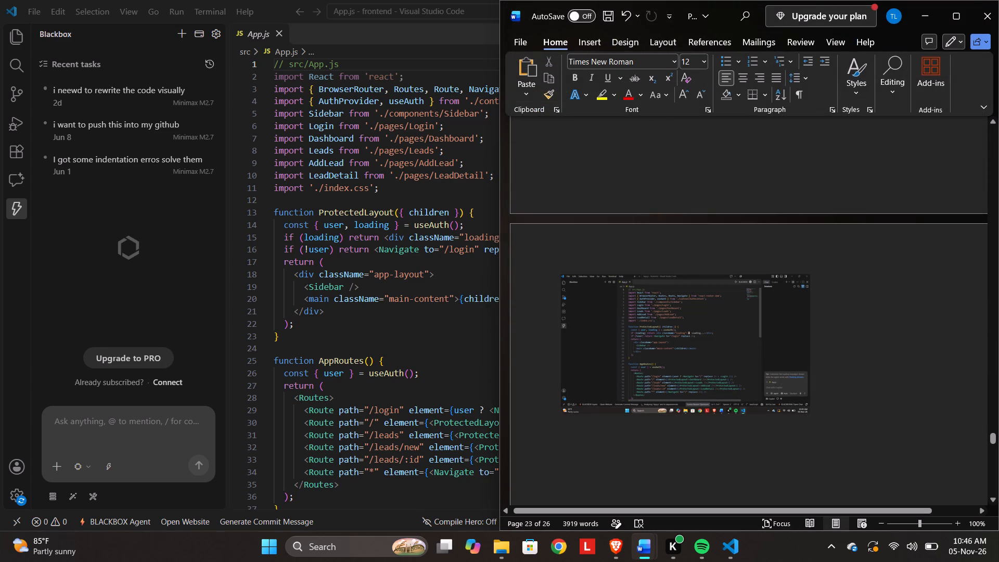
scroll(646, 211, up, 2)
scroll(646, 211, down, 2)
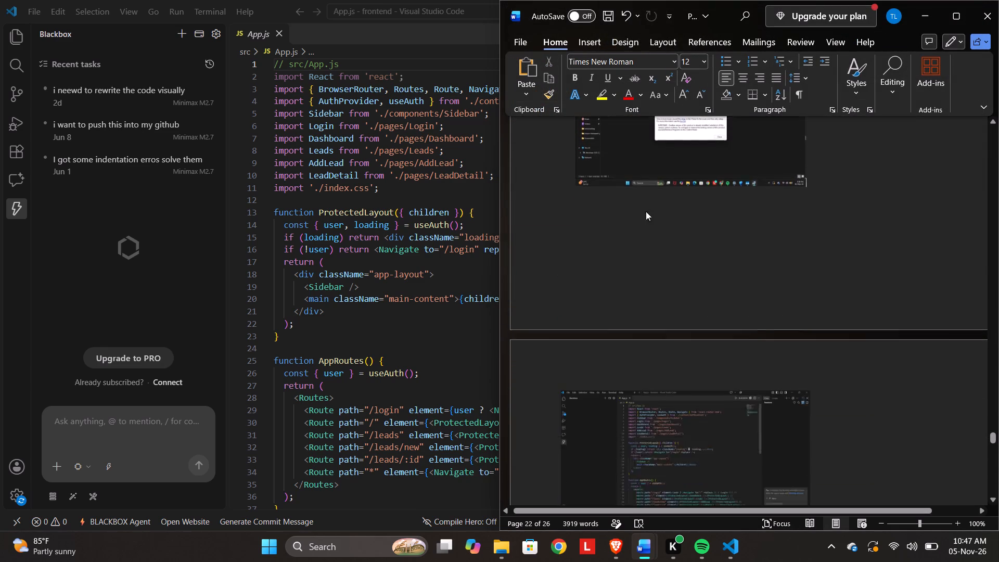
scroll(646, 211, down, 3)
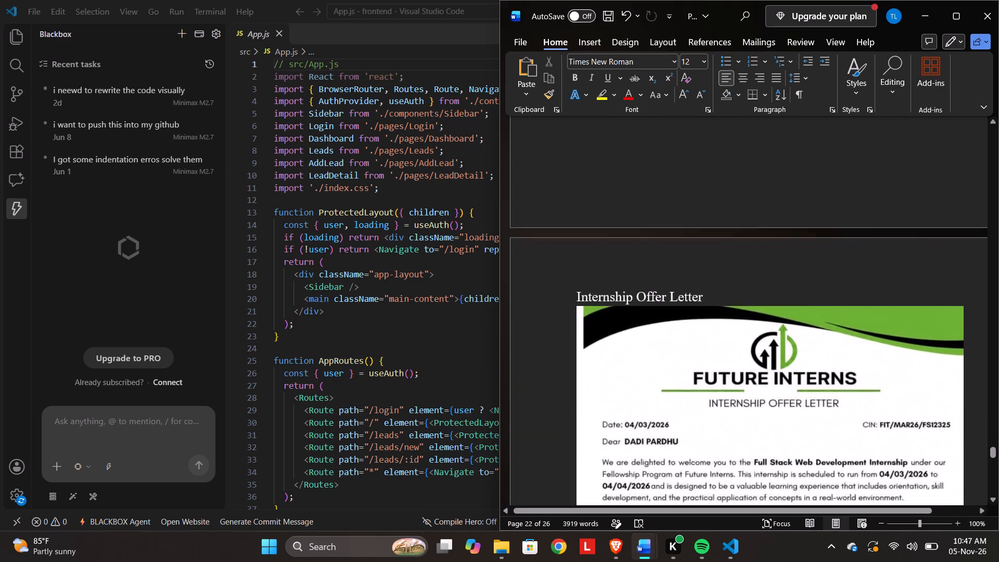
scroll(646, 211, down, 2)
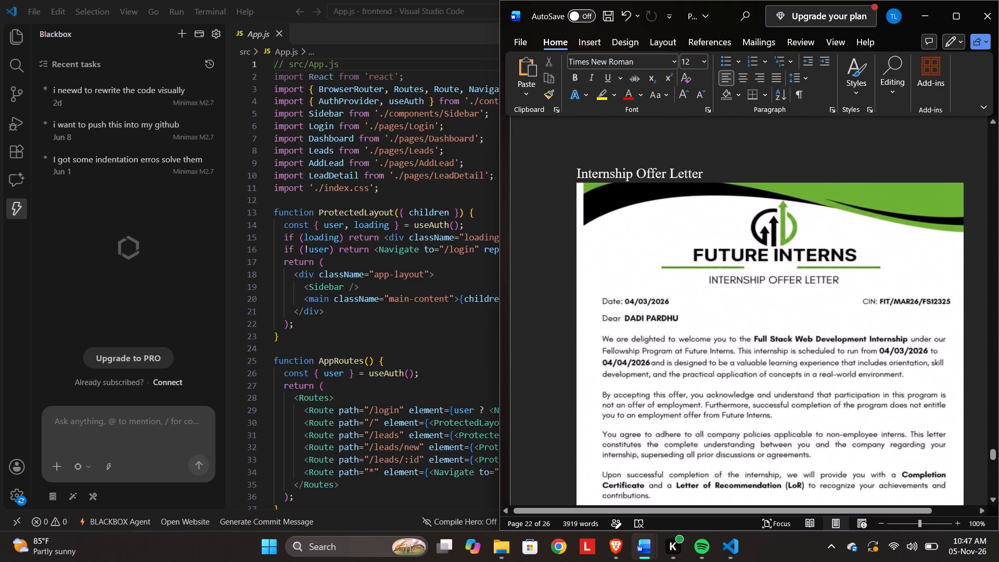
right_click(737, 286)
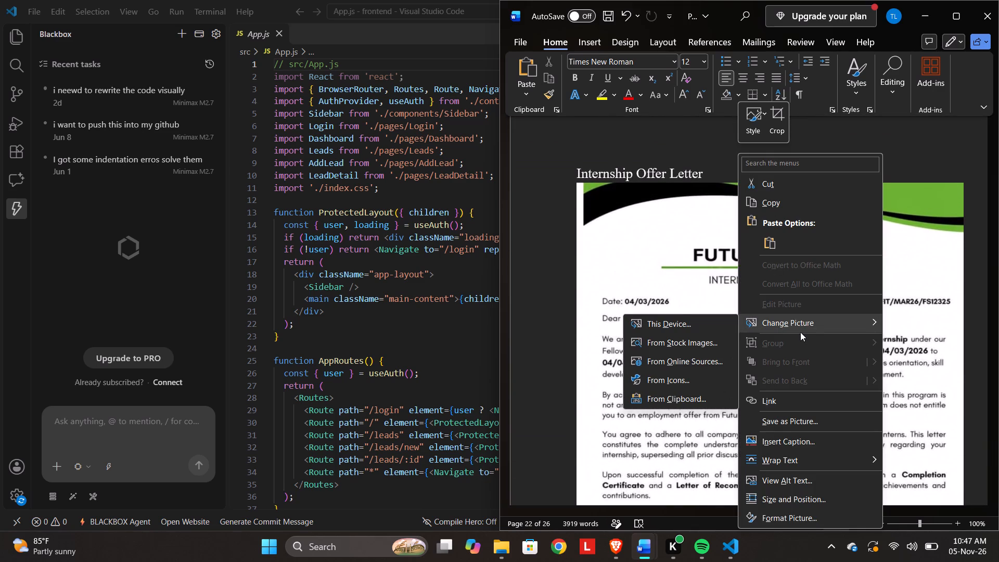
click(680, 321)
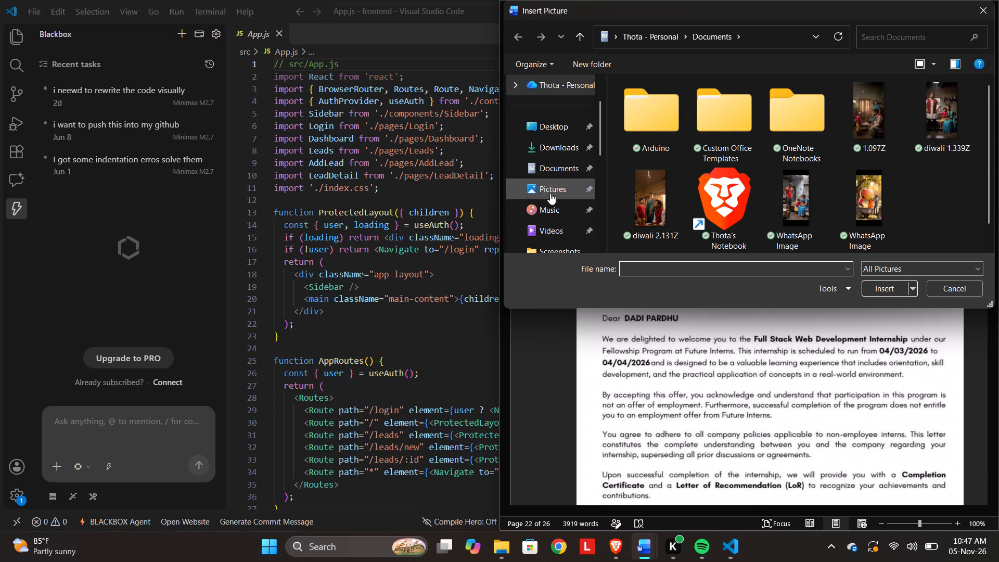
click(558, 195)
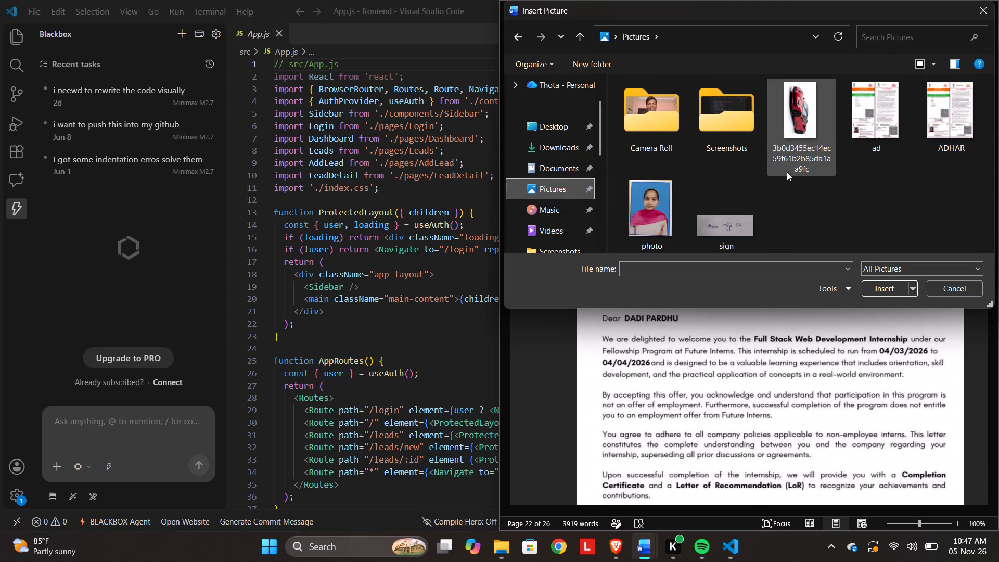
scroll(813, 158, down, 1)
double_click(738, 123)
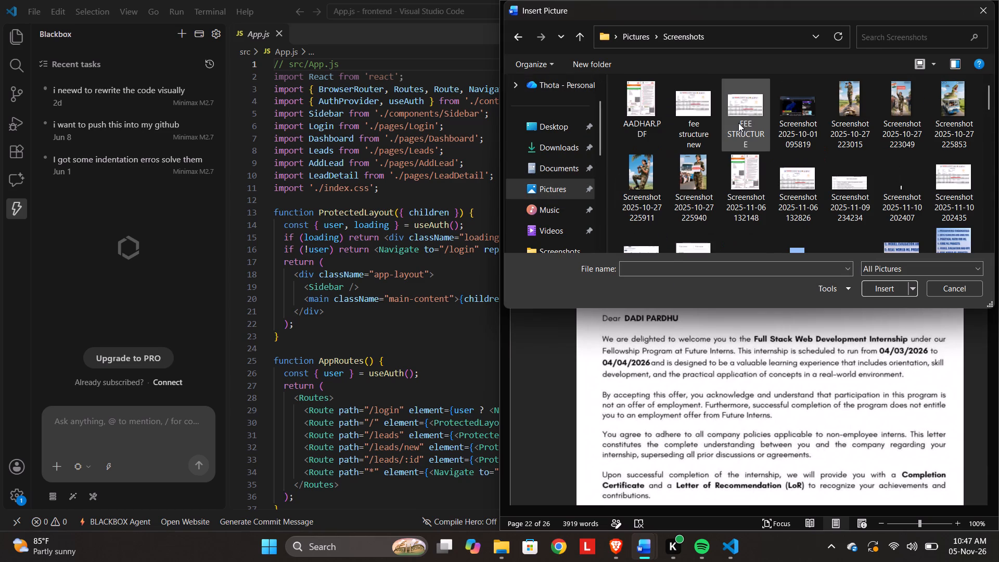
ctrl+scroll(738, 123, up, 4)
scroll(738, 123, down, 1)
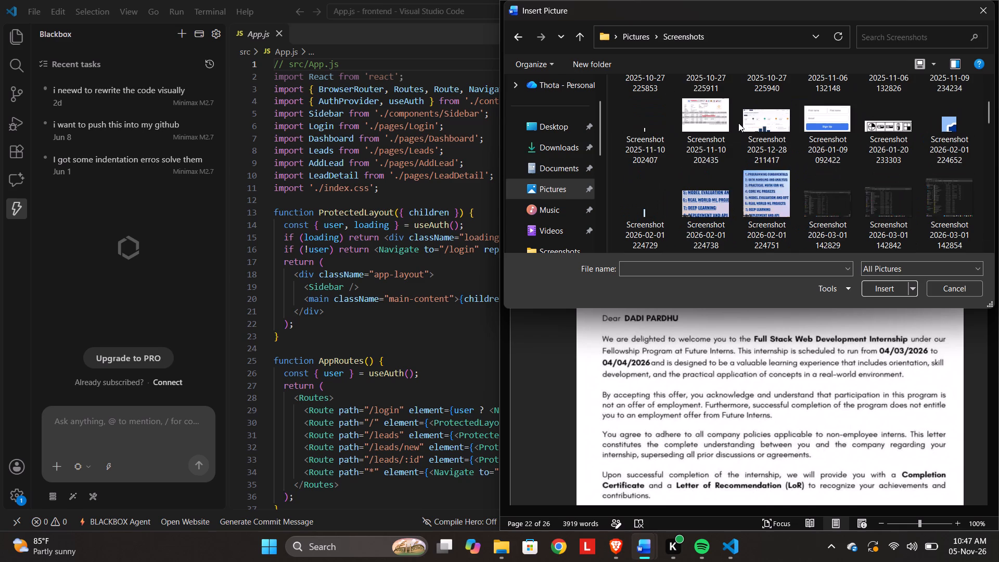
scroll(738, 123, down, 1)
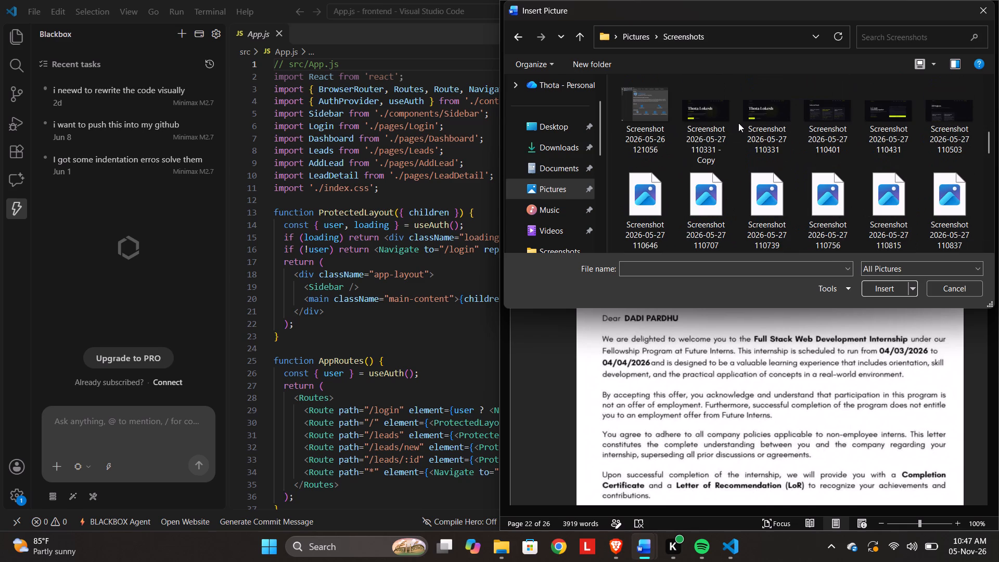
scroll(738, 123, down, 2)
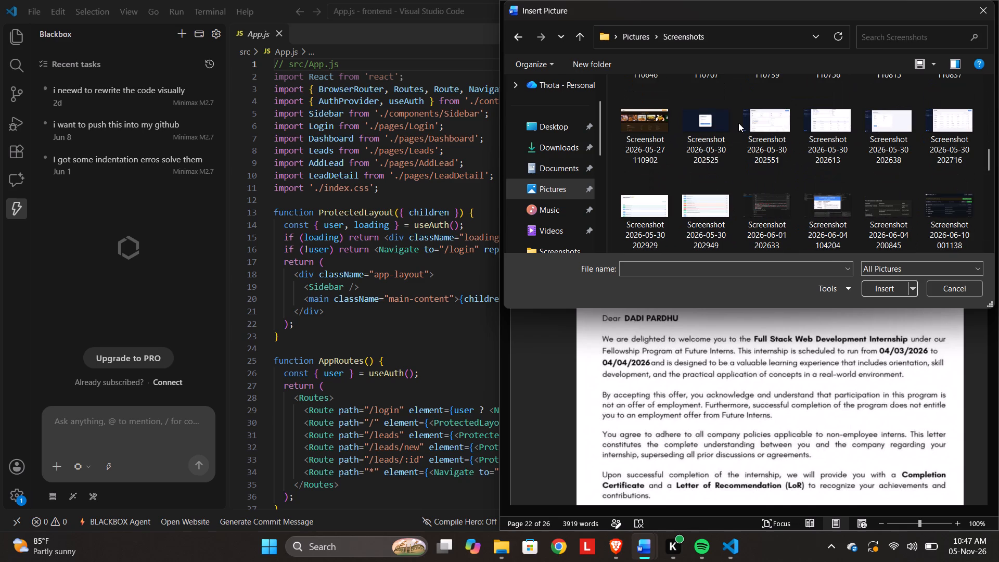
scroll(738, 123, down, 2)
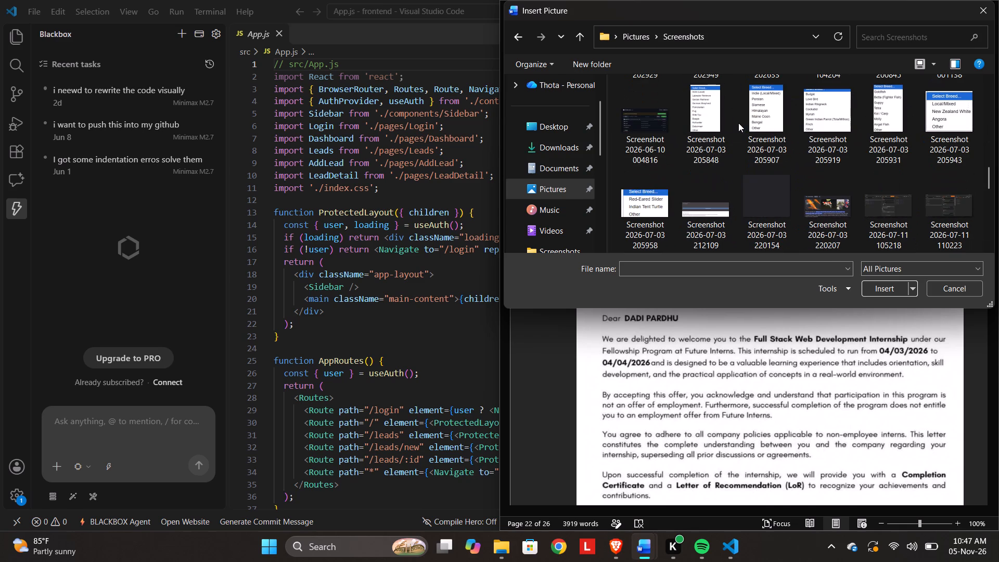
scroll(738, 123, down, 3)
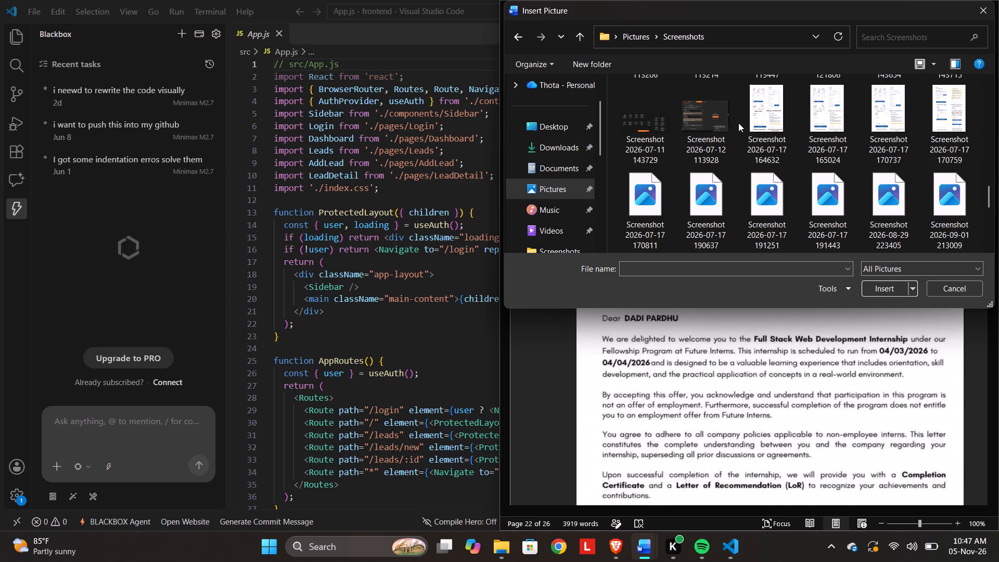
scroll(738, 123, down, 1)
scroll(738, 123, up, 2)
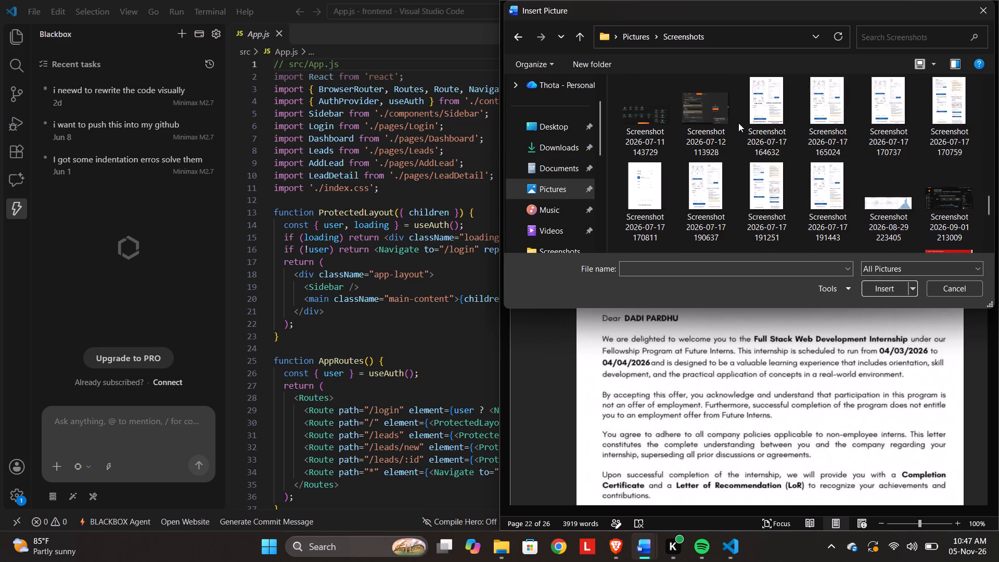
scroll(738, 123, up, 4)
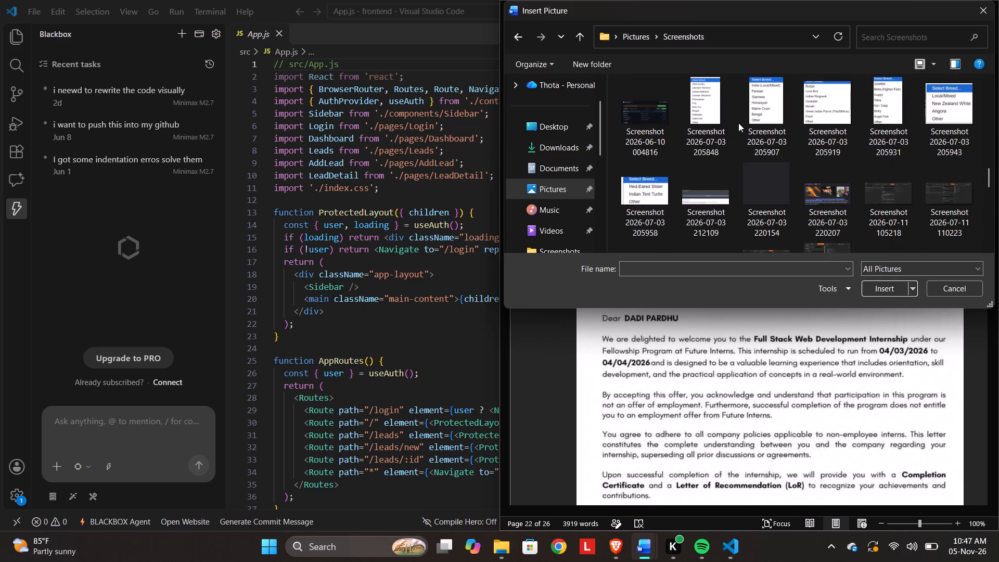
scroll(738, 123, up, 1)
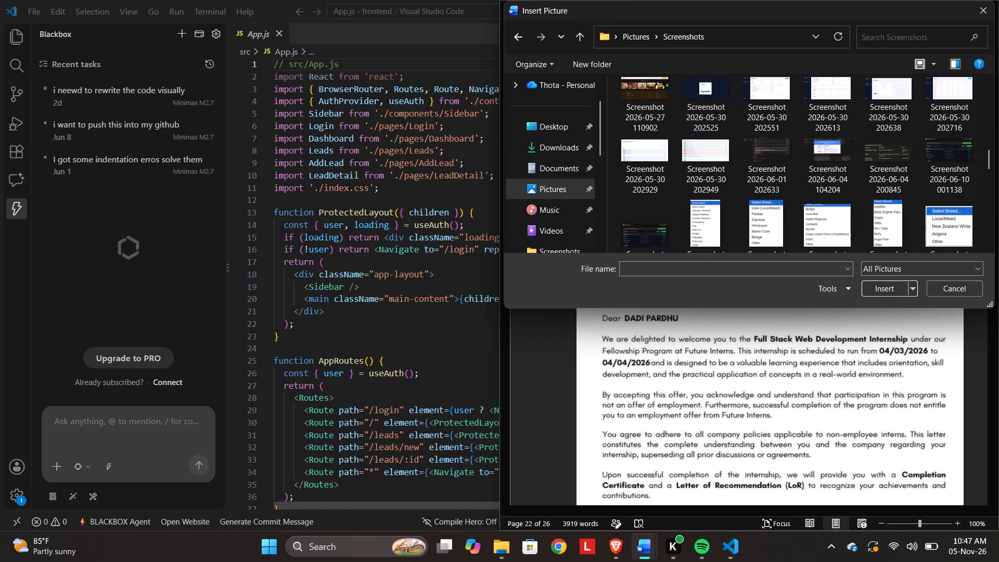
Bring up the completed 29-page reference report beside this one and cancel the pending picture insertion for the offer letter.
click(388, 216)
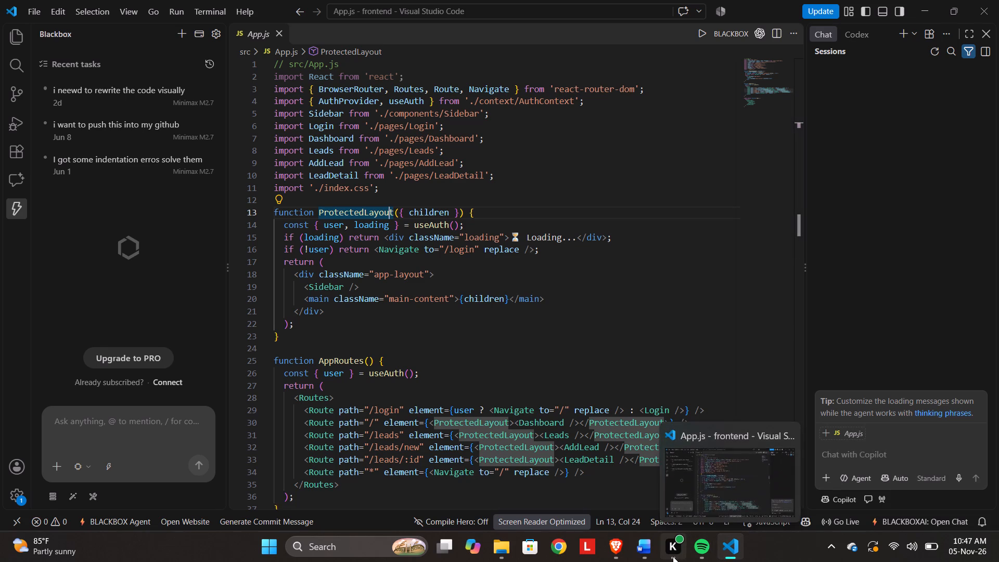
click(828, 501)
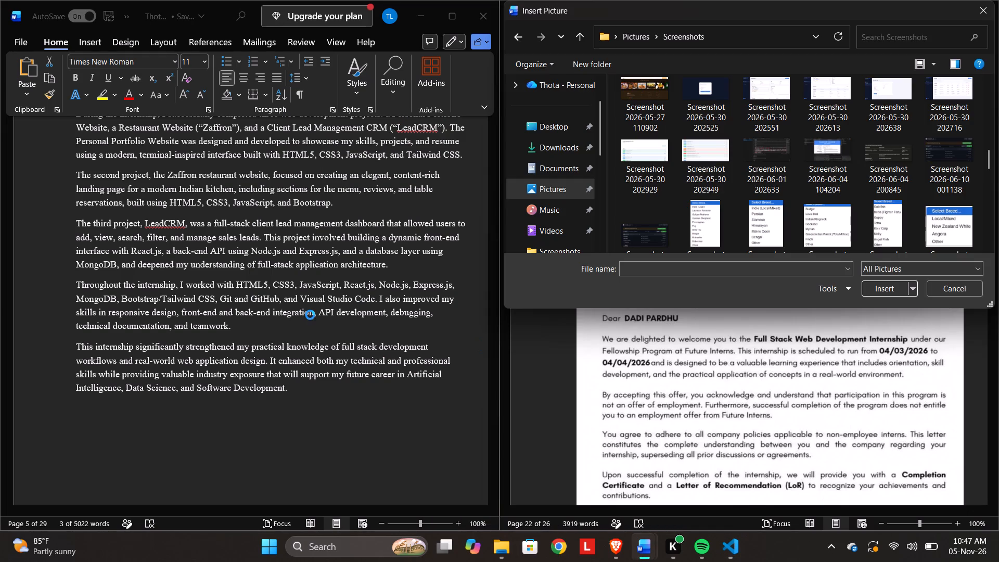
scroll(247, 312, down, 6)
scroll(323, 262, down, 3)
scroll(358, 309, up, 3)
click(358, 305)
scroll(358, 305, down, 1)
click(988, 9)
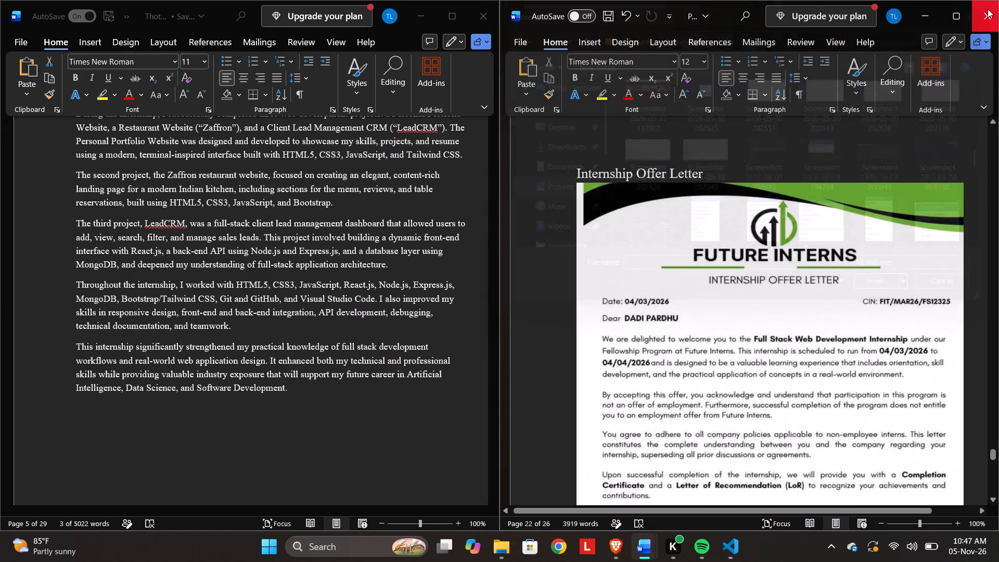
Save the Internship Offer Letter image from the reference report to Downloads as a JPEG named Picture1.
scroll(350, 180, down, 20)
scroll(350, 180, down, 9)
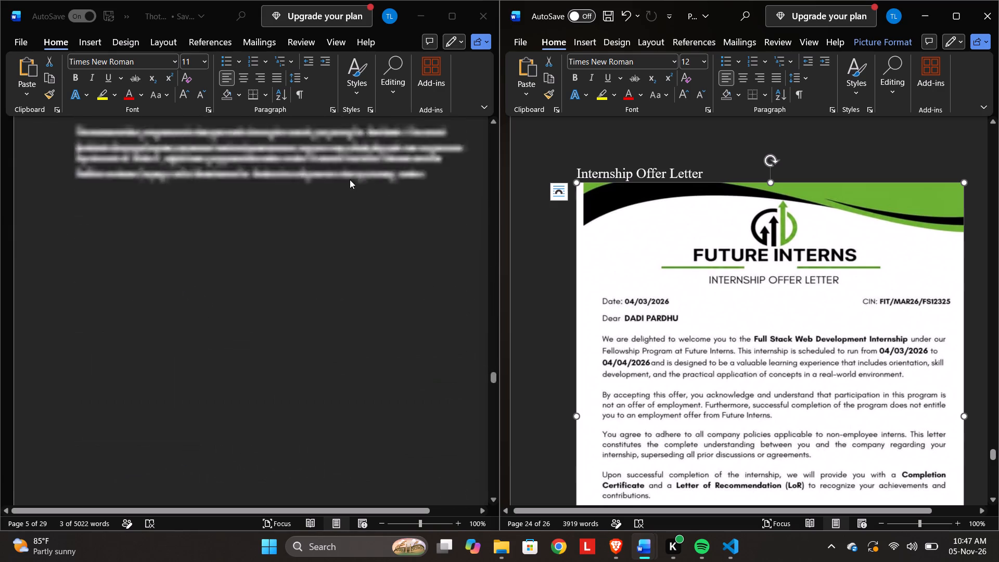
scroll(350, 180, down, 7)
scroll(350, 180, up, 2)
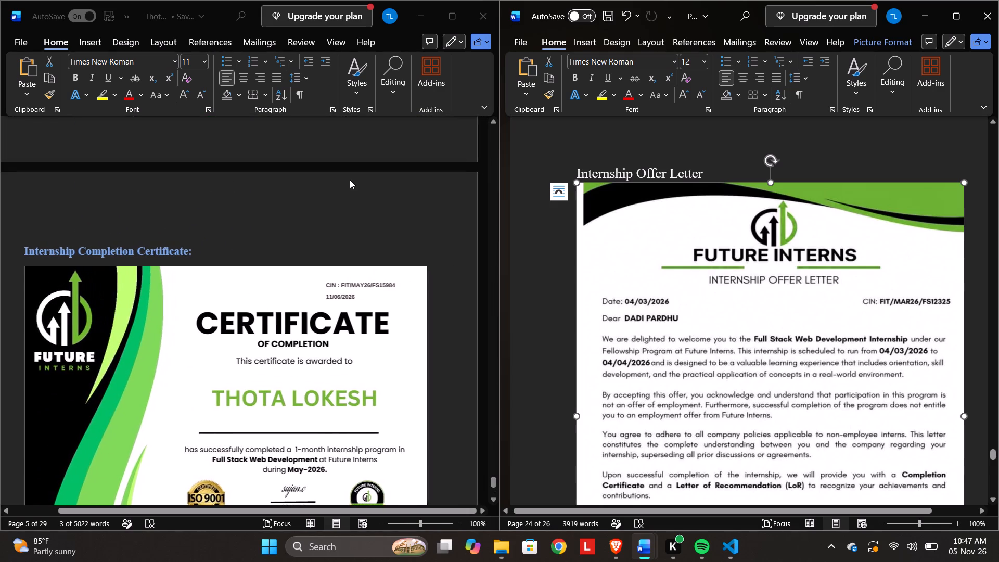
scroll(326, 244, up, 2)
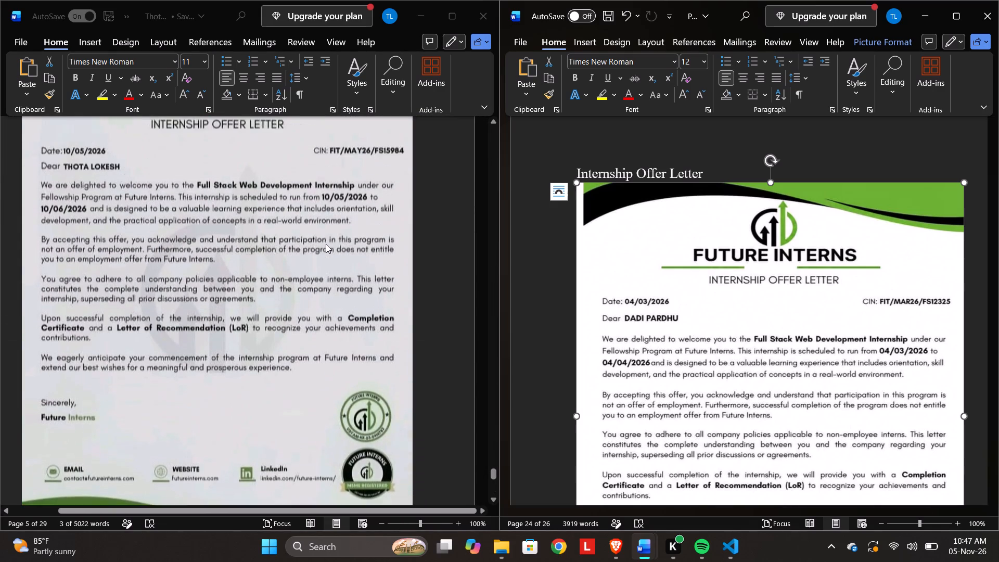
scroll(326, 244, up, 2)
right_click(247, 251)
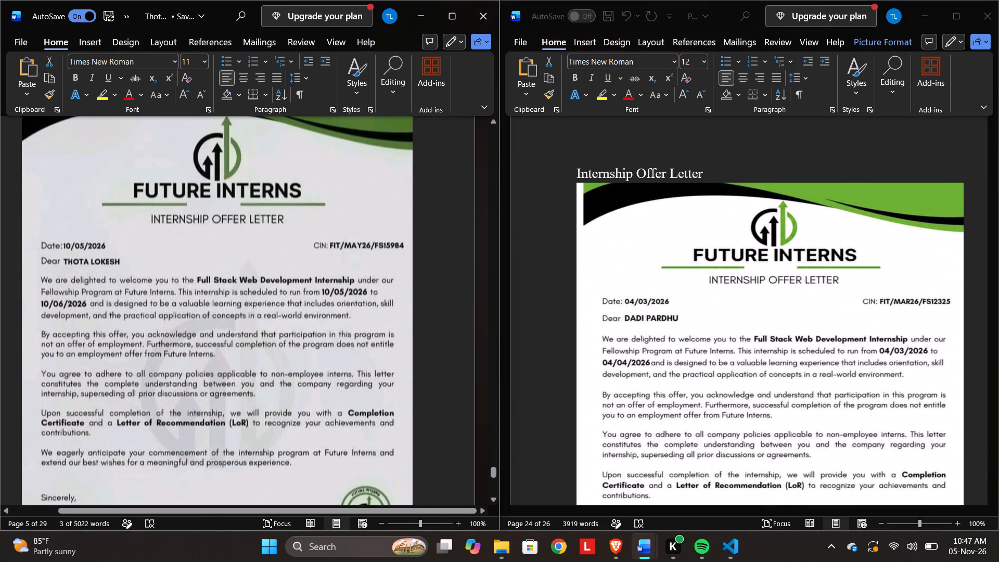
right_click(247, 251)
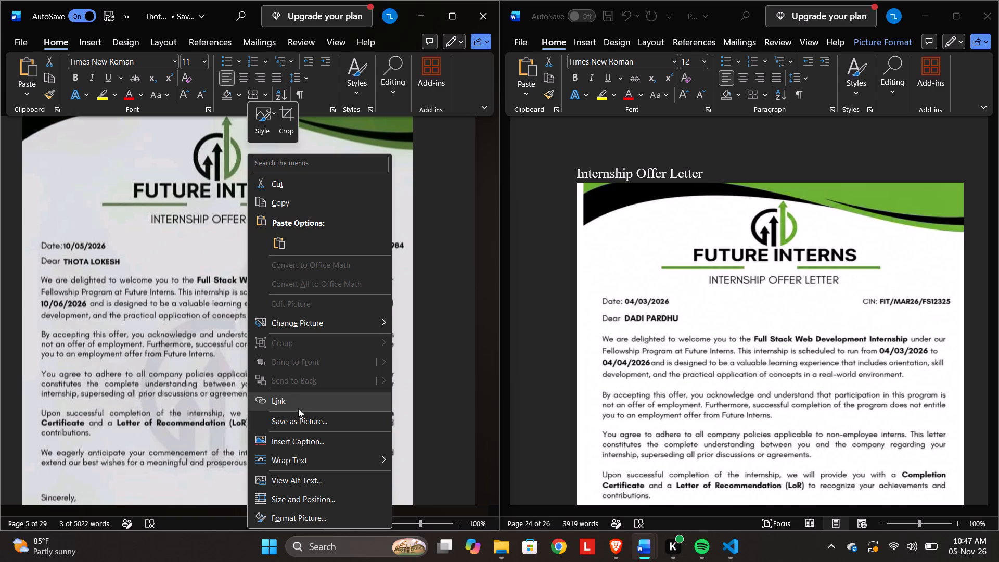
click(299, 416)
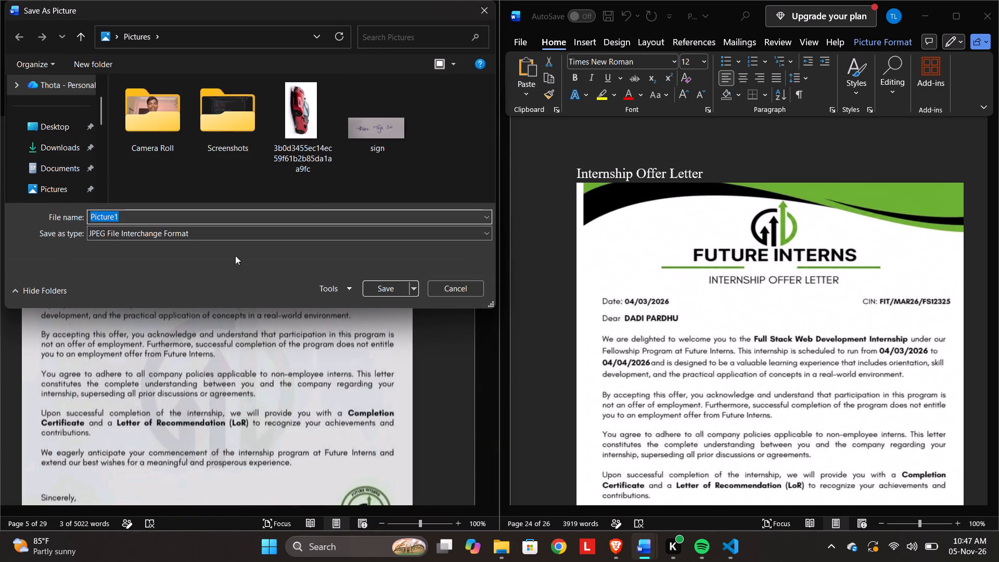
click(55, 151)
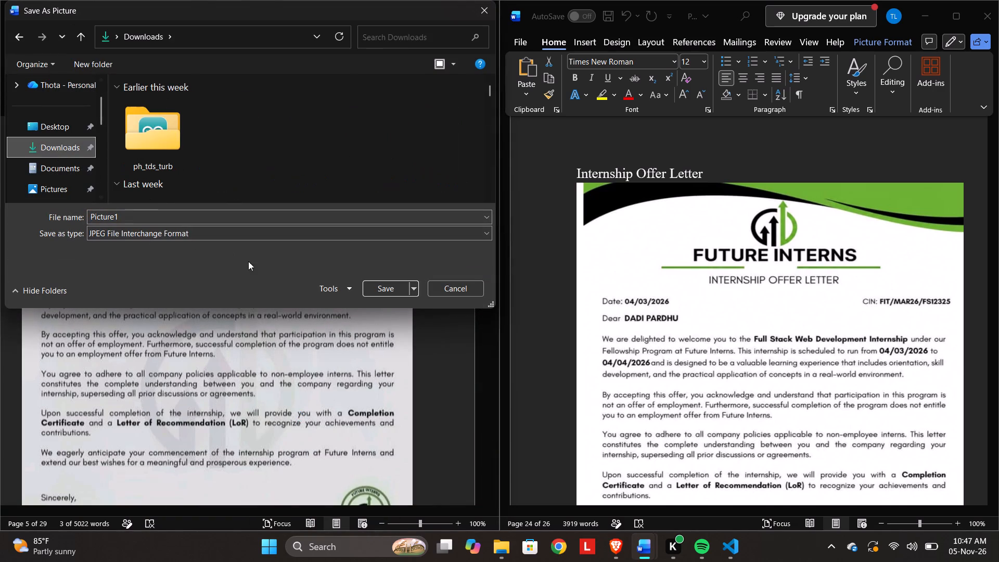
click(379, 291)
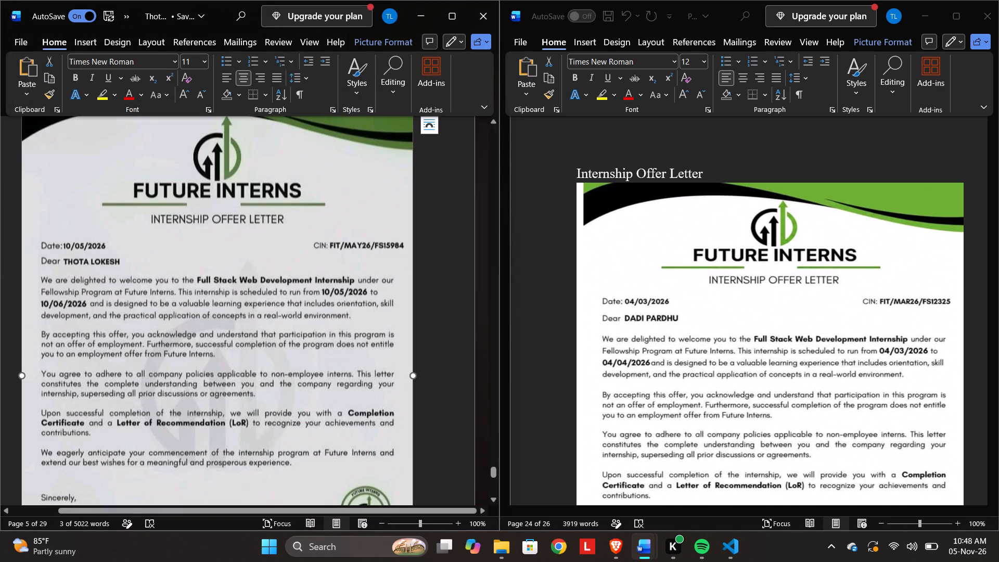
Replace the Internship Offer Letter picture on page 24 of the 26-page report with Picture1 from Downloads.
click(682, 351)
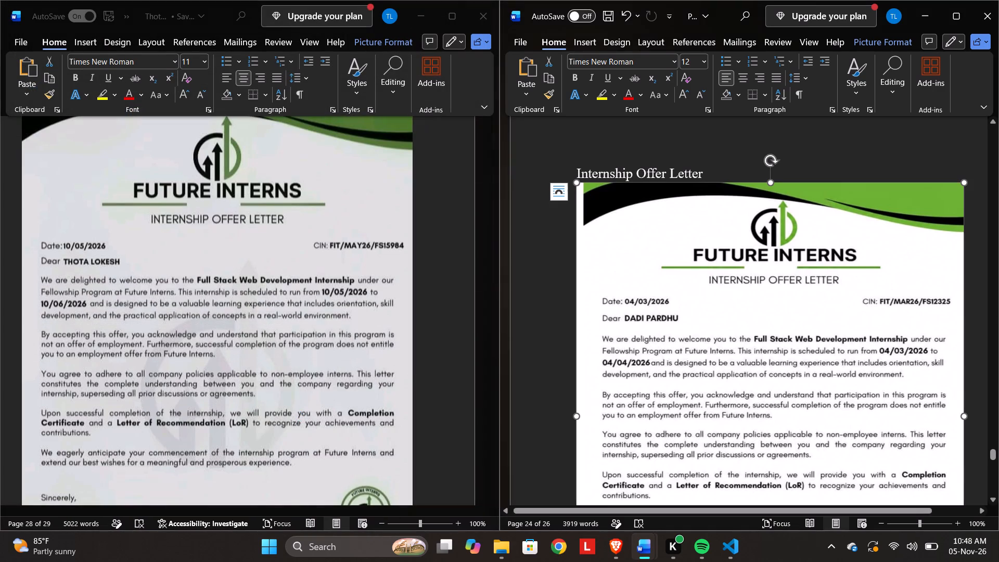
right_click(680, 320)
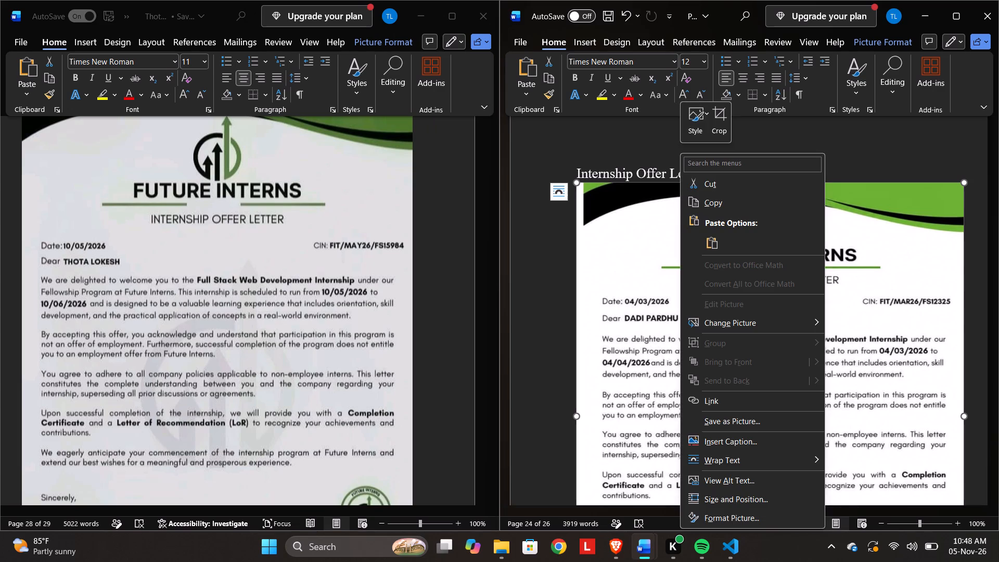
click(733, 326)
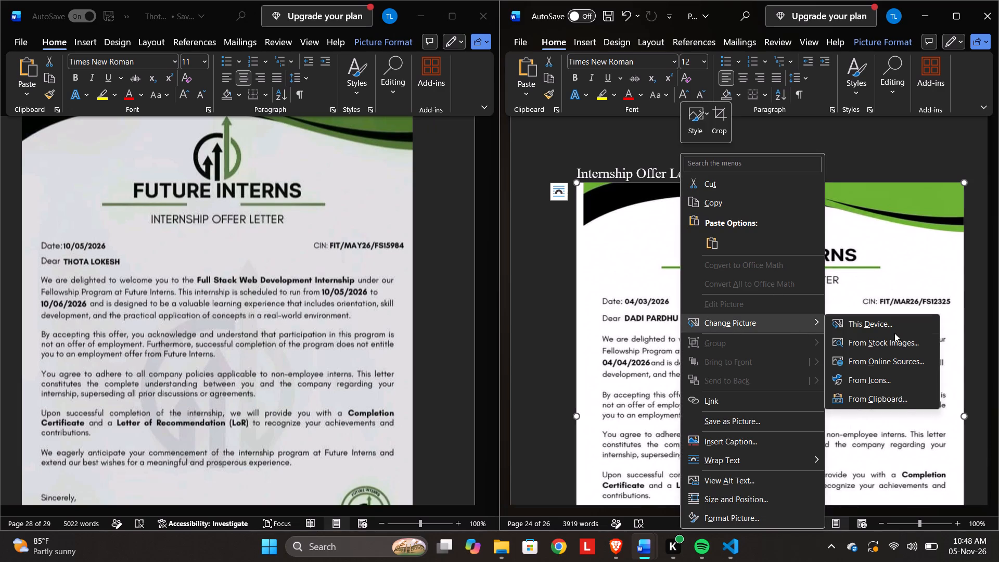
click(894, 333)
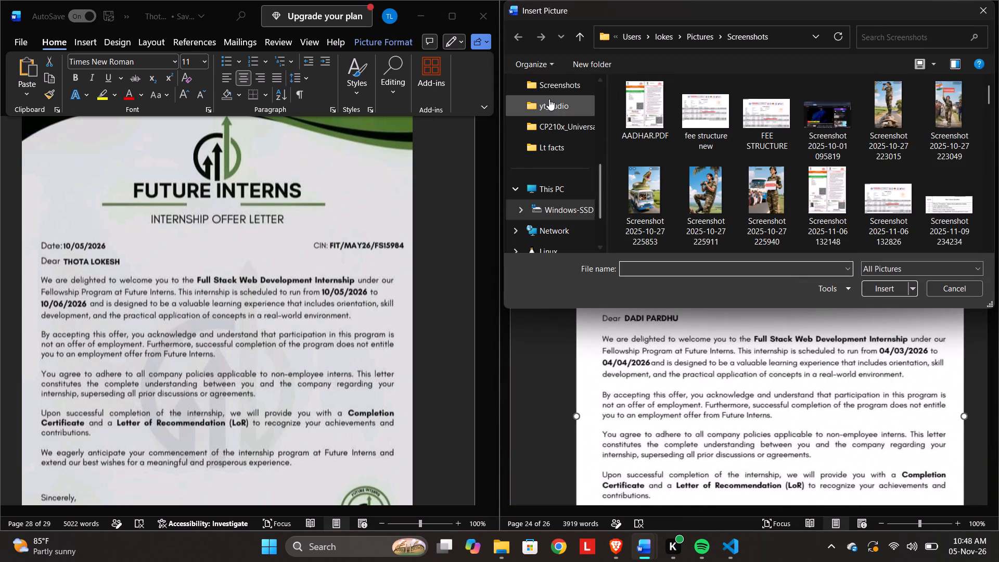
scroll(549, 99, up, 2)
click(560, 97)
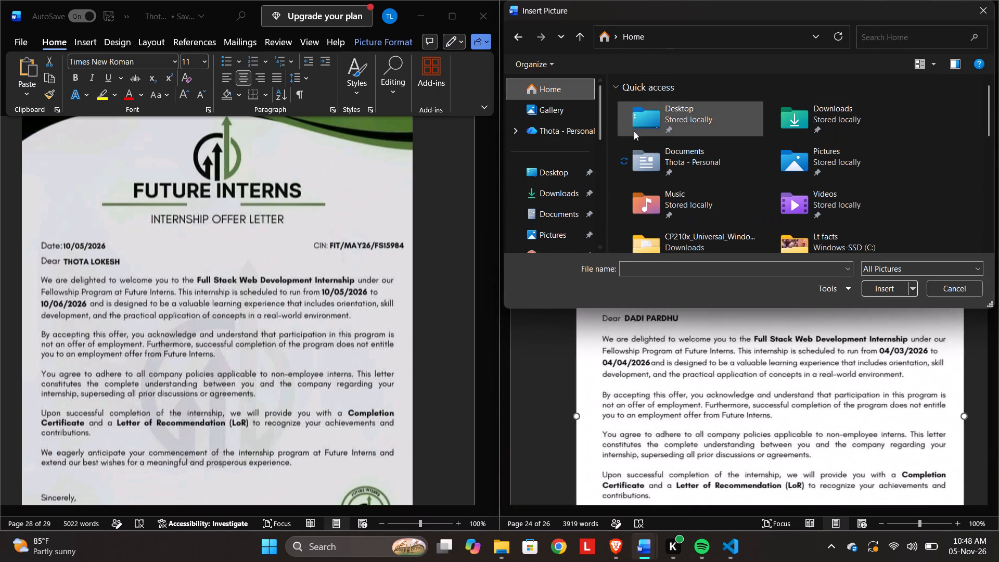
scroll(643, 173, down, 1)
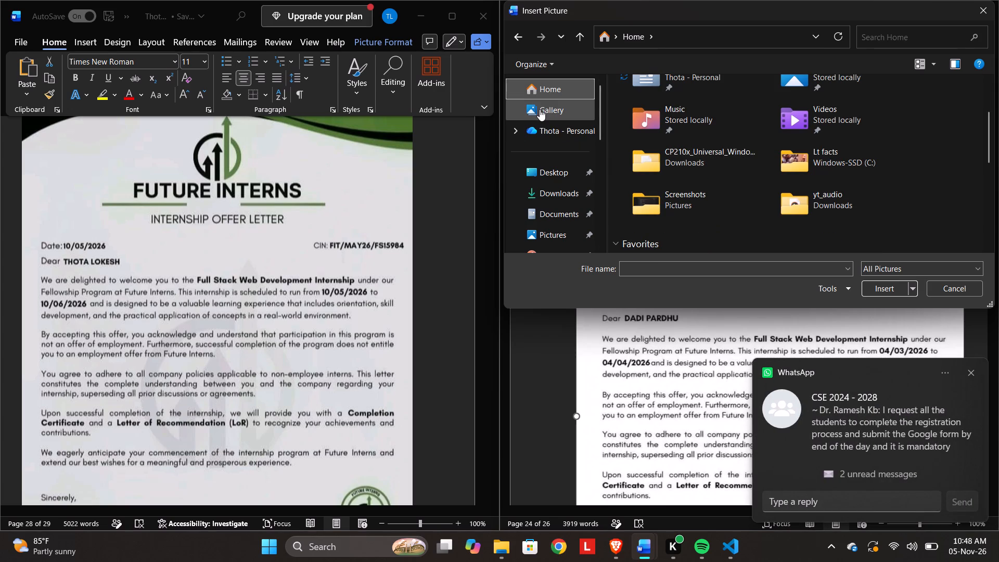
click(540, 109)
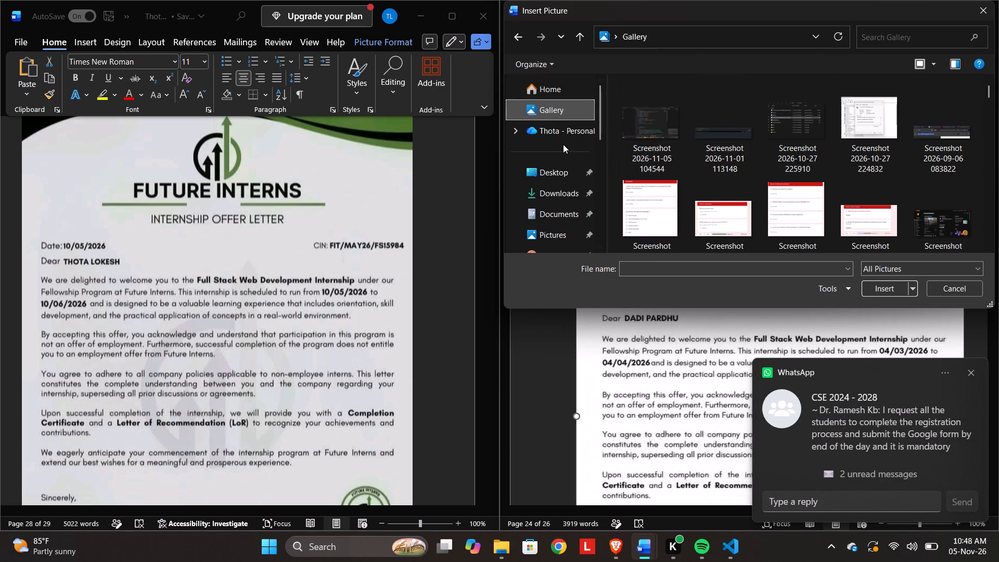
click(563, 189)
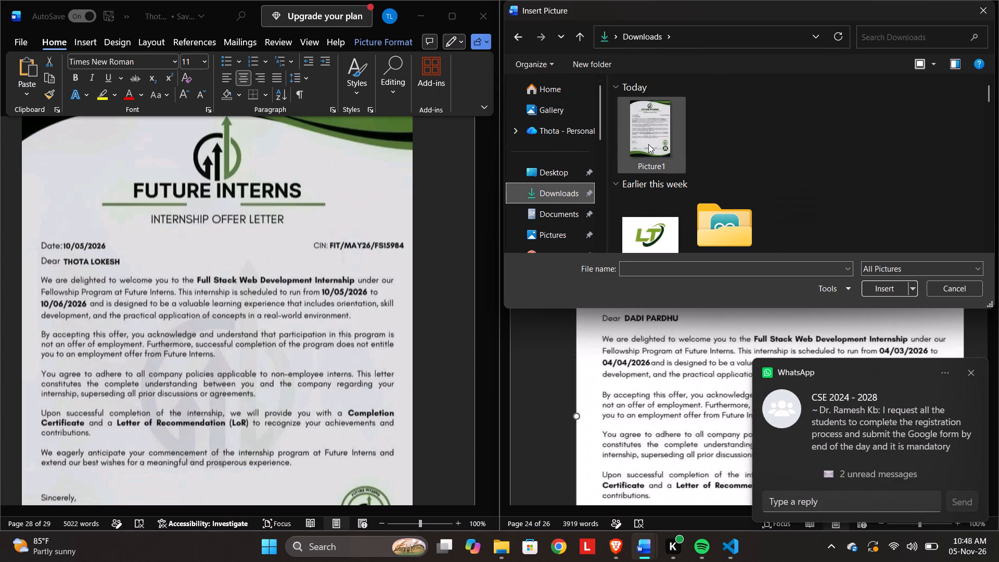
double_click(648, 144)
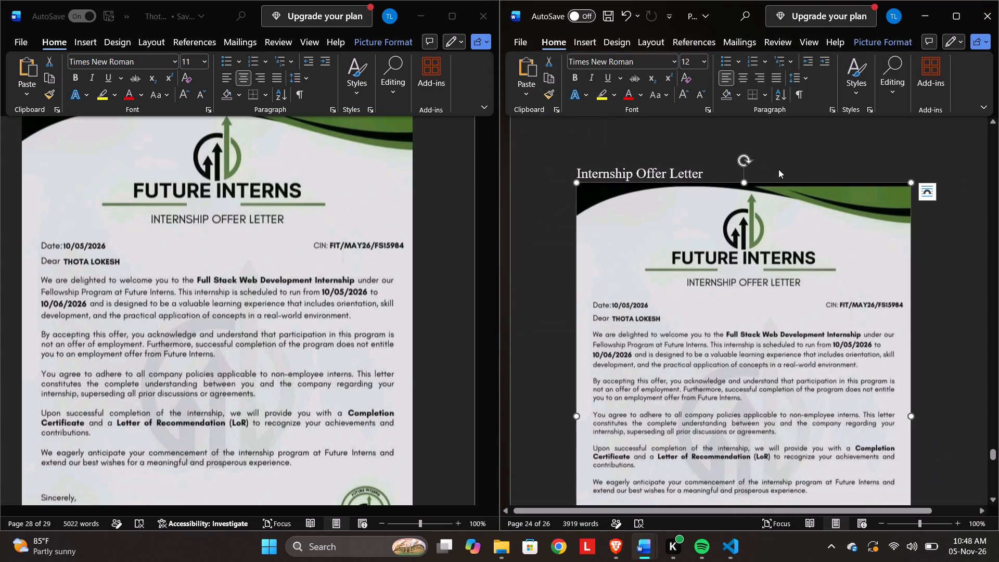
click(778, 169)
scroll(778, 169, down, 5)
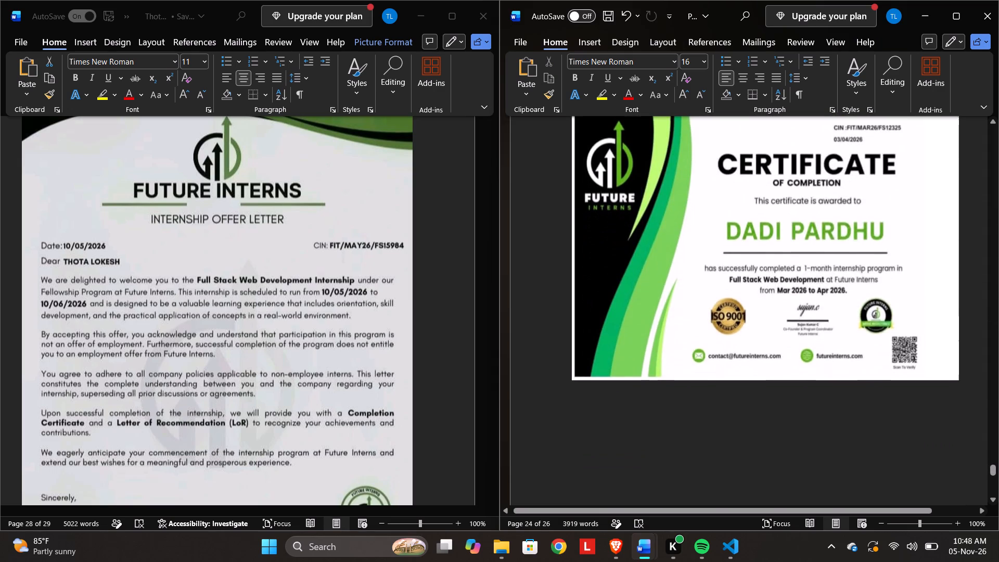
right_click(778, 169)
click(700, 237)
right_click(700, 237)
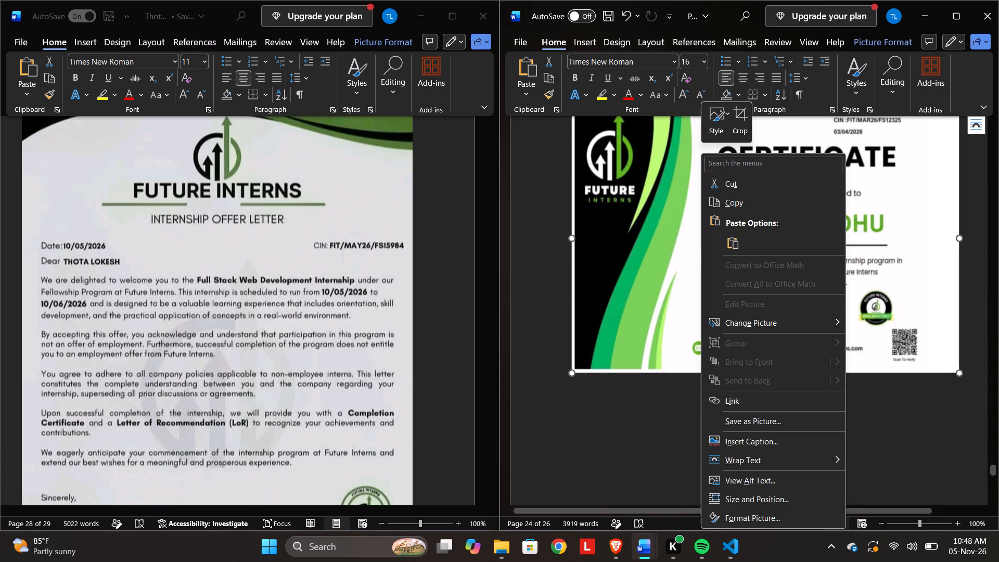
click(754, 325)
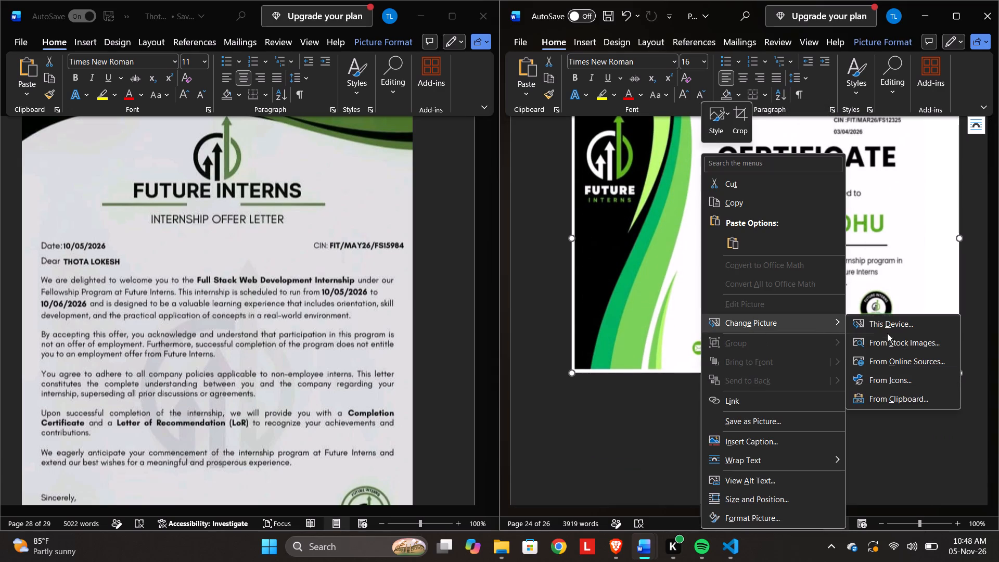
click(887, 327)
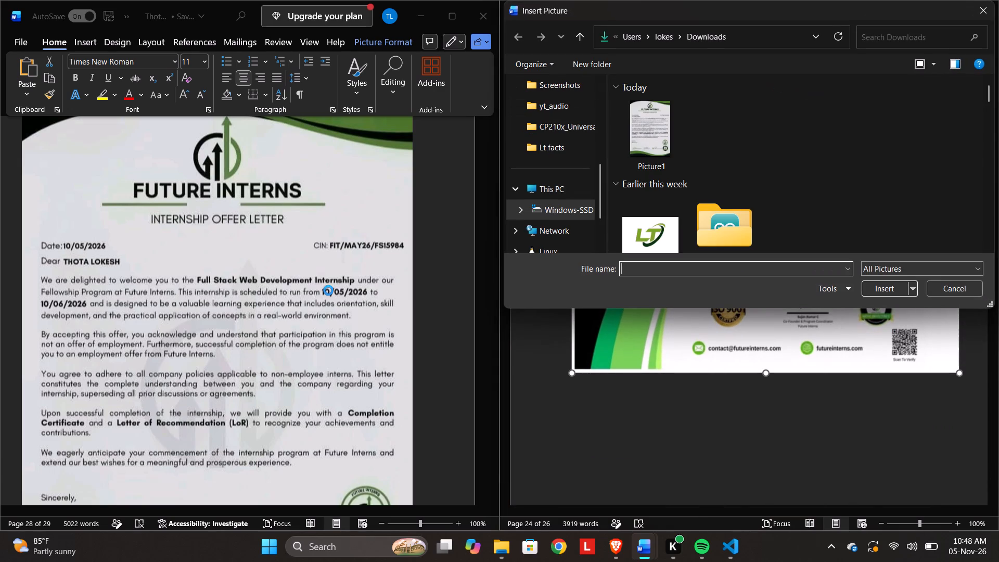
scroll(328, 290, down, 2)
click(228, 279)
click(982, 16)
Save the Internship Completion Certificate image on page 29 of the reference report to Downloads as a picture.
scroll(431, 208, down, 4)
right_click(308, 222)
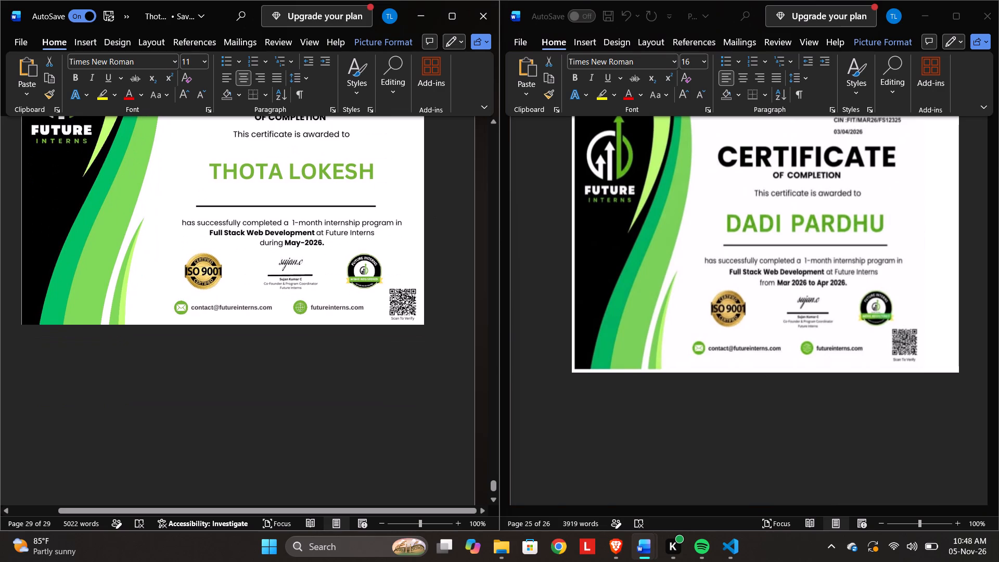
scroll(308, 222, up, 1)
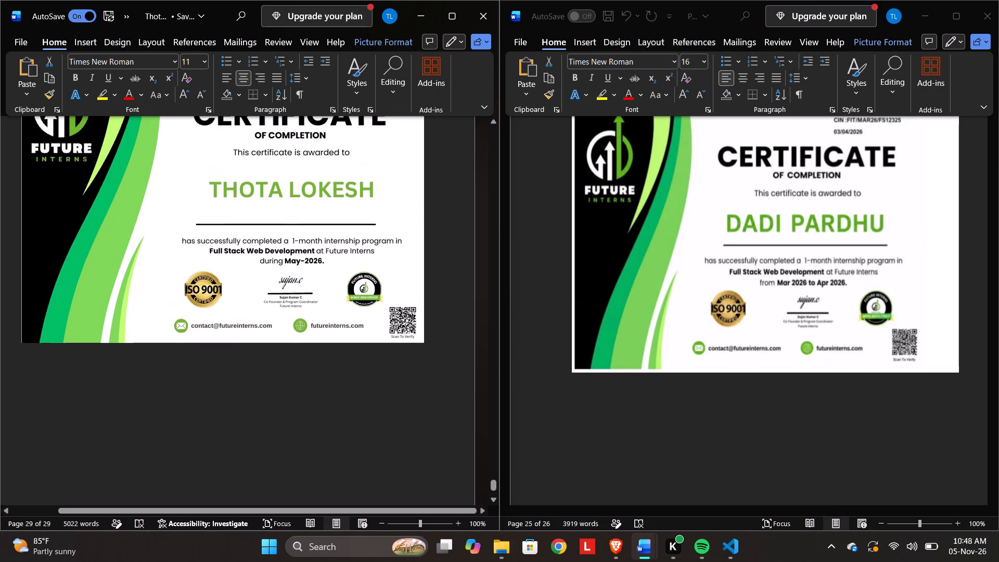
scroll(308, 222, up, 1)
right_click(308, 222)
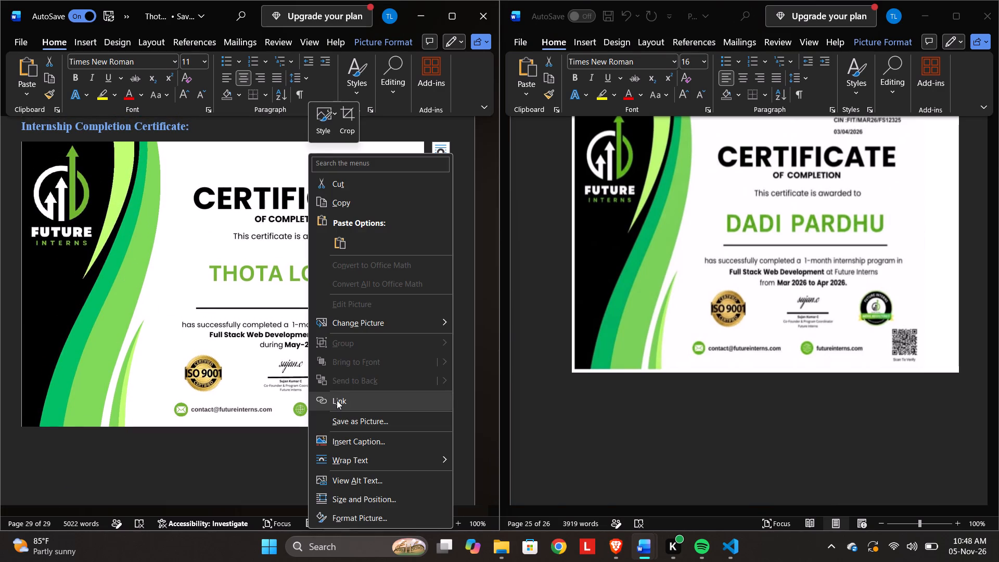
click(360, 416)
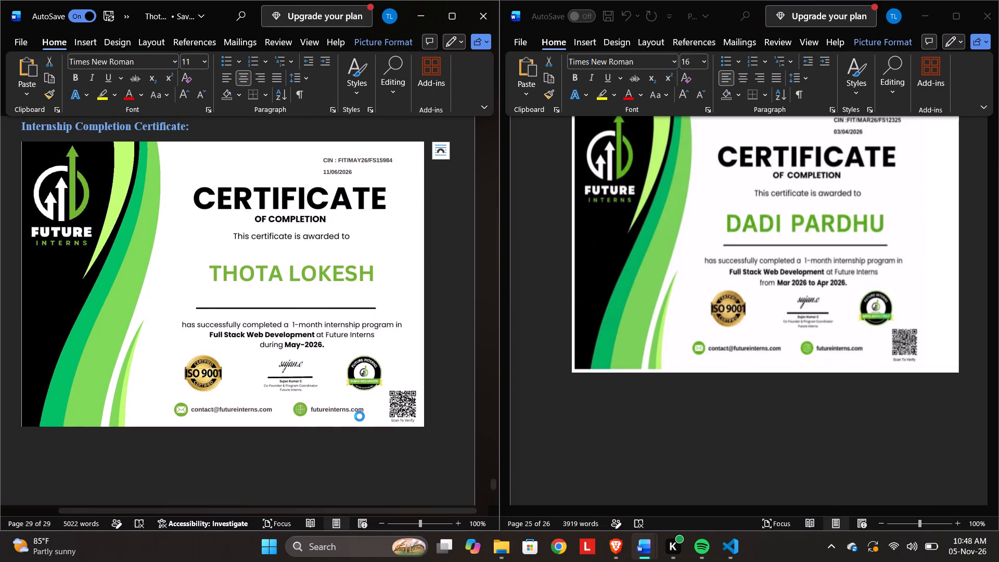
click(382, 288)
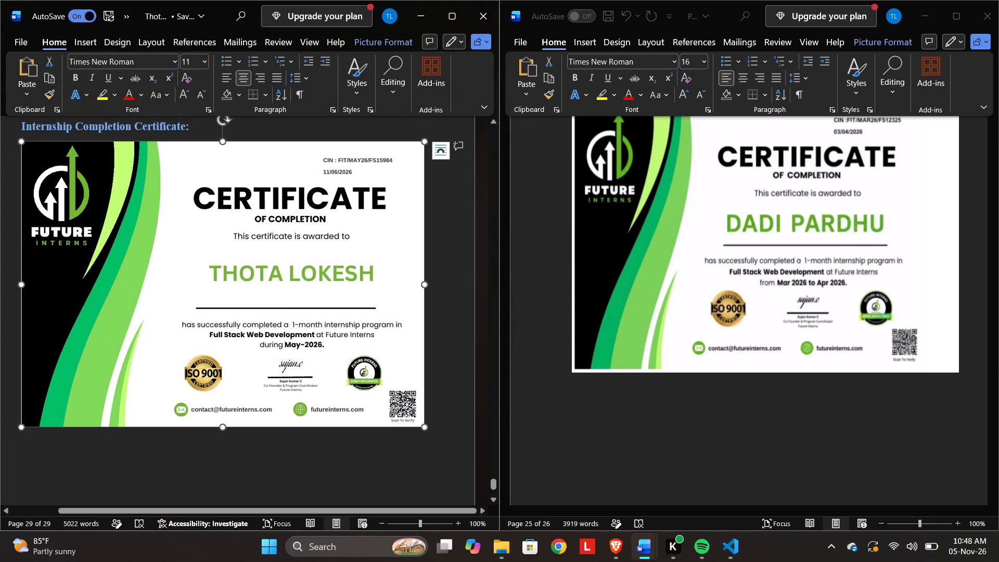
Replace the Internship Certificate picture on page 25 with the certificate image just saved in Downloads.
right_click(647, 308)
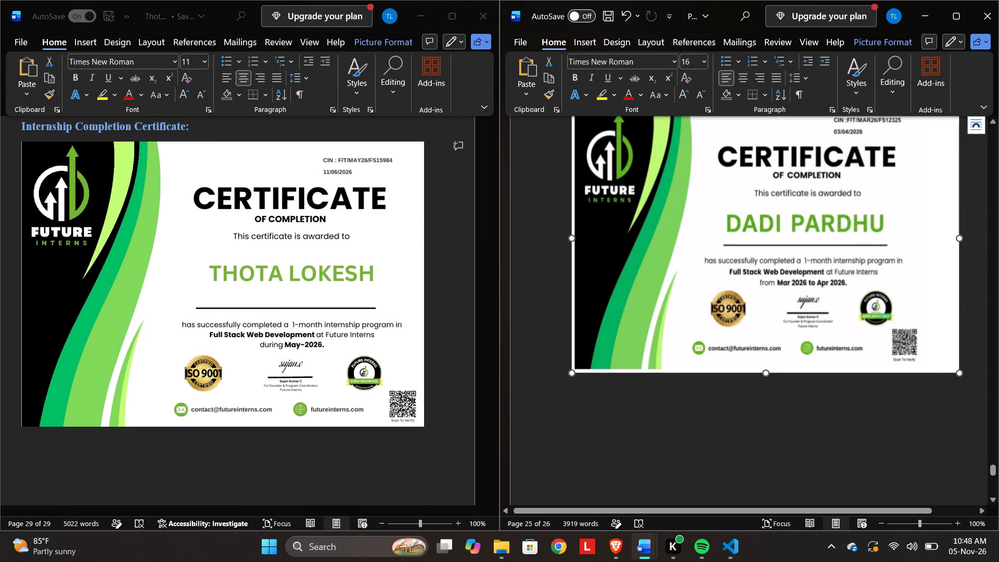
right_click(647, 308)
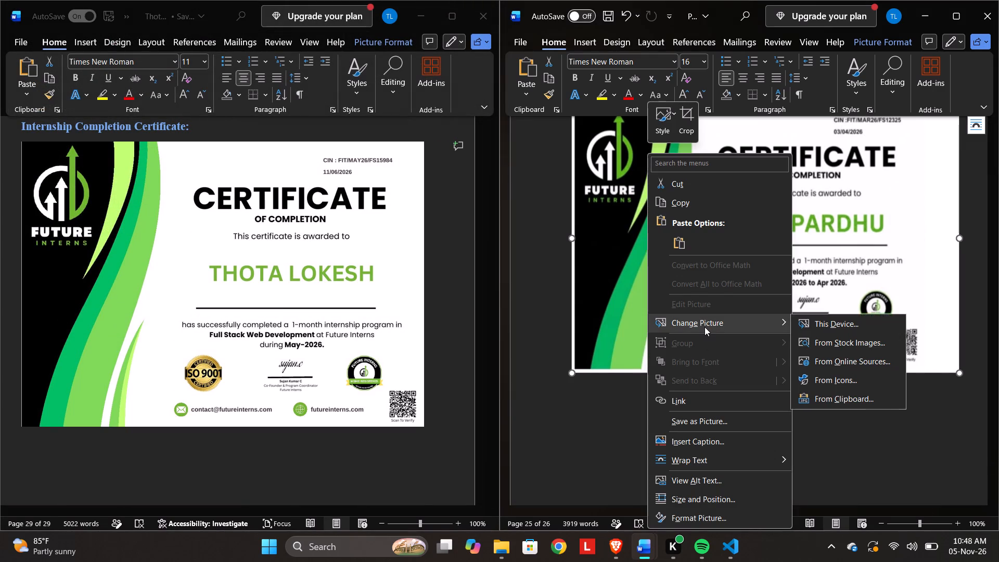
click(705, 327)
click(825, 324)
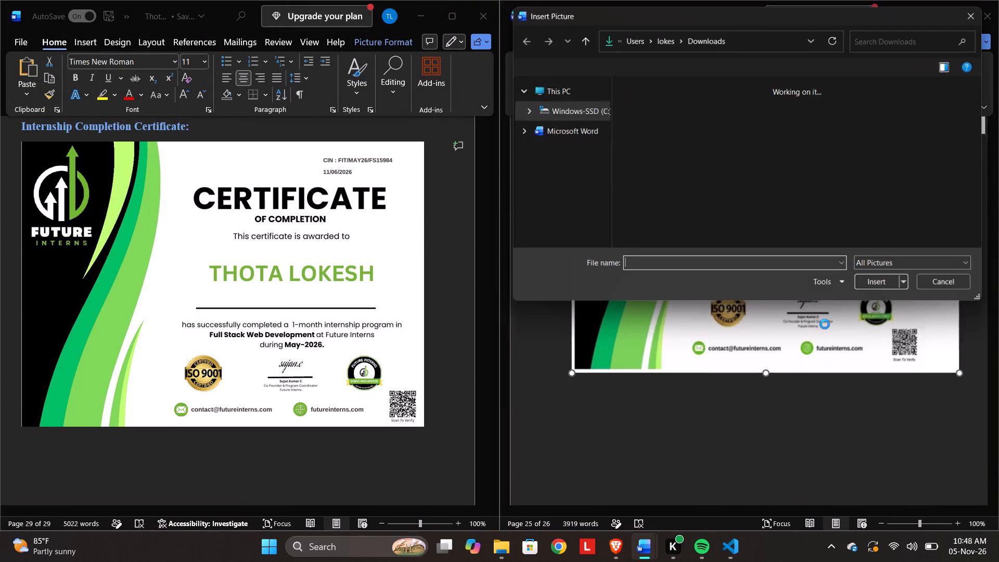
double_click(667, 166)
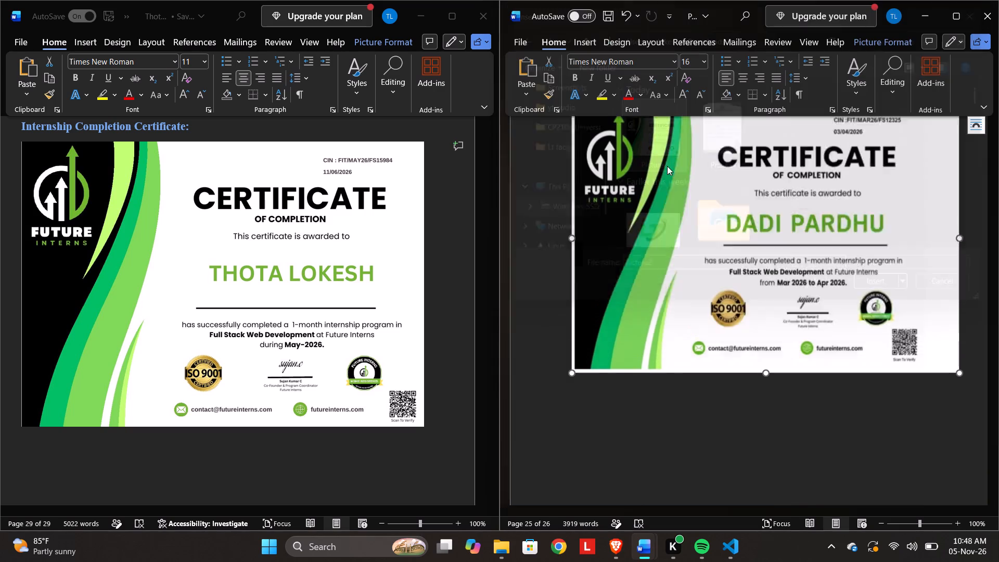
Review the report's closing pages, from the technical and managerial skills through the Program Outcome and Daily Images to the last page.
scroll(748, 259, up, 3)
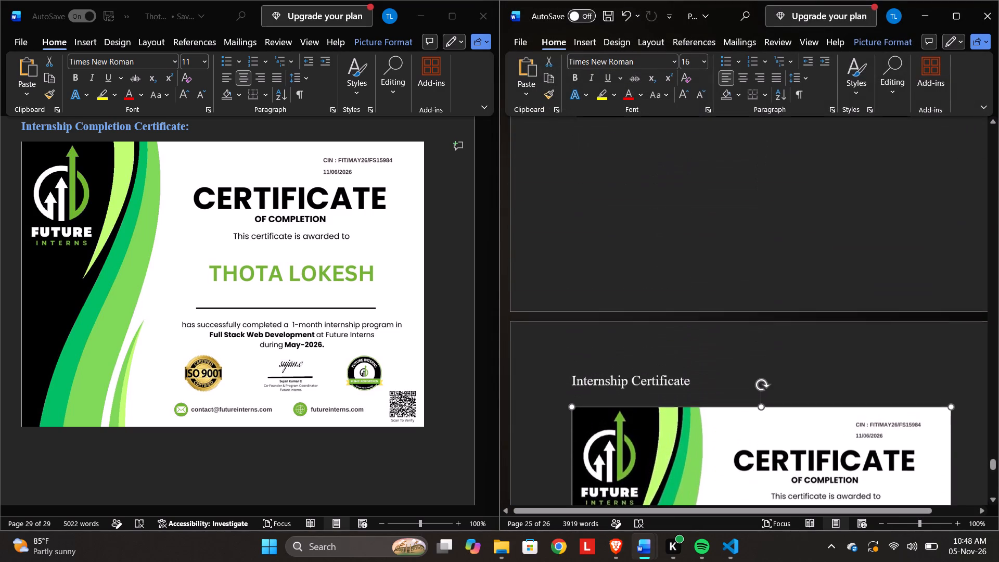
scroll(748, 259, up, 3)
scroll(748, 259, down, 1)
scroll(748, 259, up, 4)
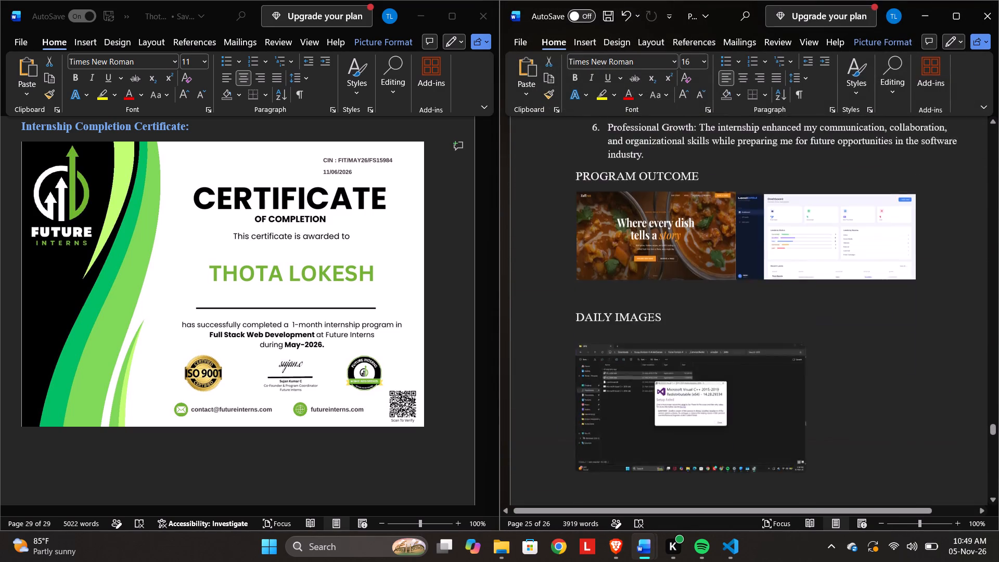
scroll(748, 259, up, 2)
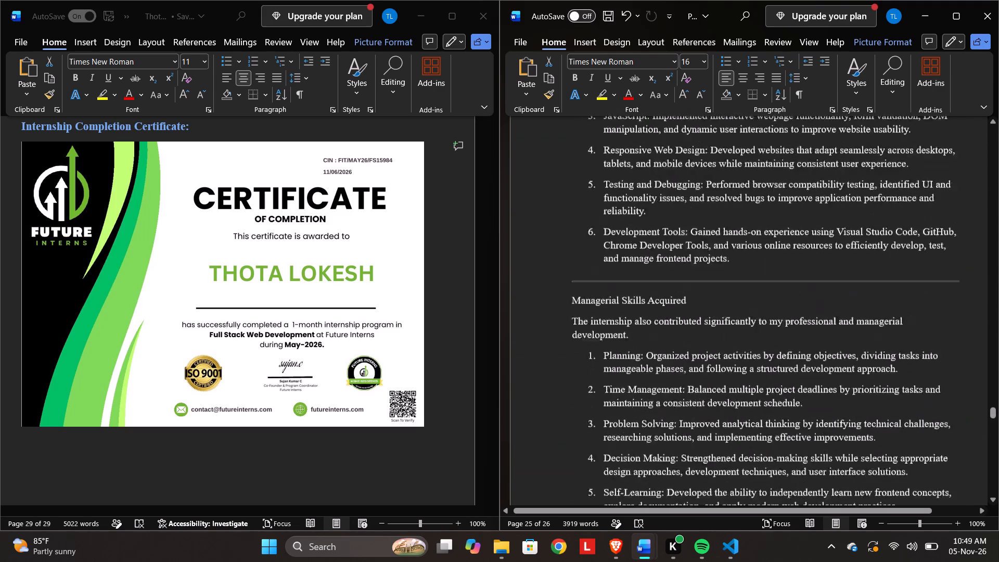
scroll(748, 259, up, 3)
scroll(748, 259, down, 6)
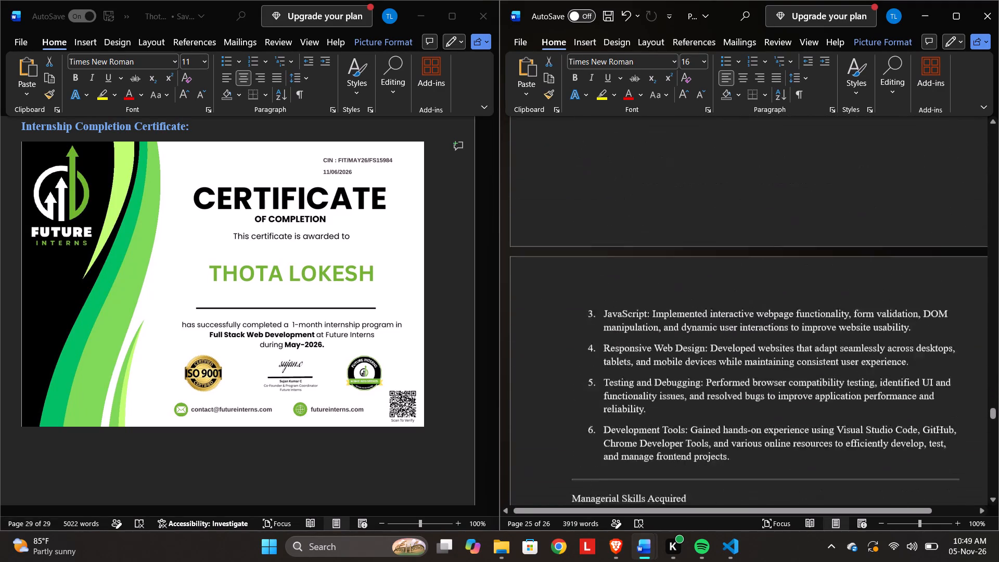
scroll(748, 259, down, 10)
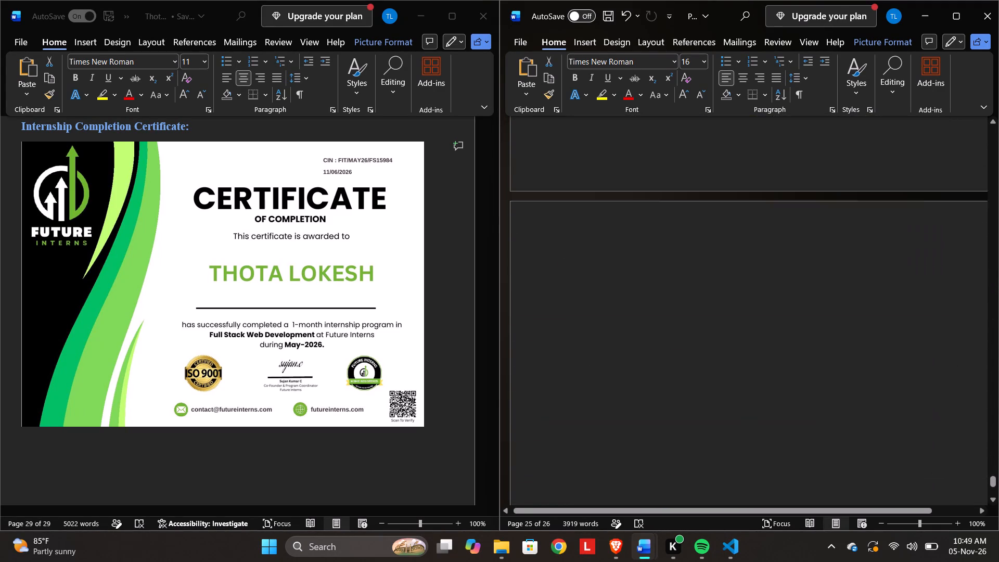
scroll(748, 259, down, 1)
Maximize the edited report's window and look back through its pages from the certificate to the title page.
click(953, 5)
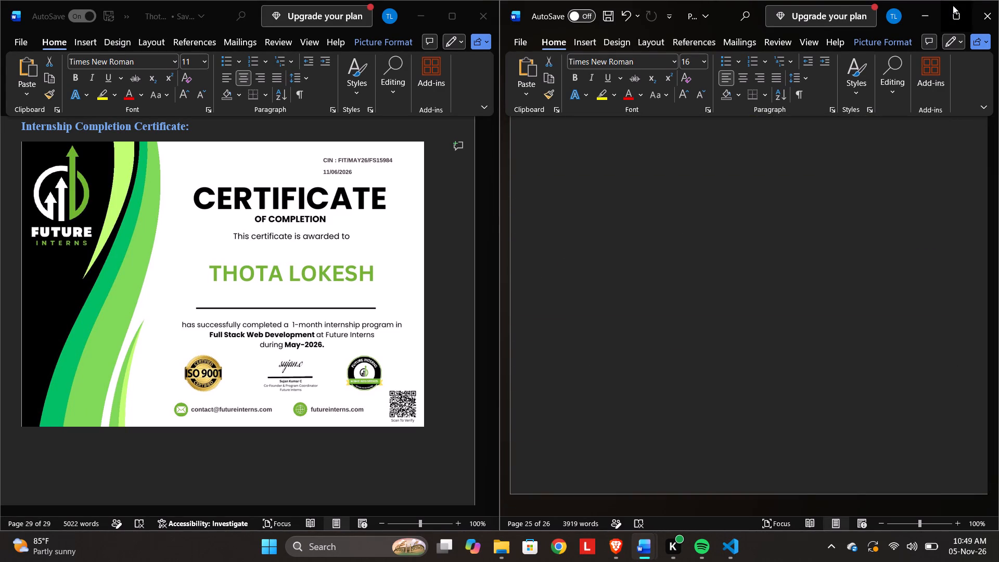
scroll(633, 203, up, 3)
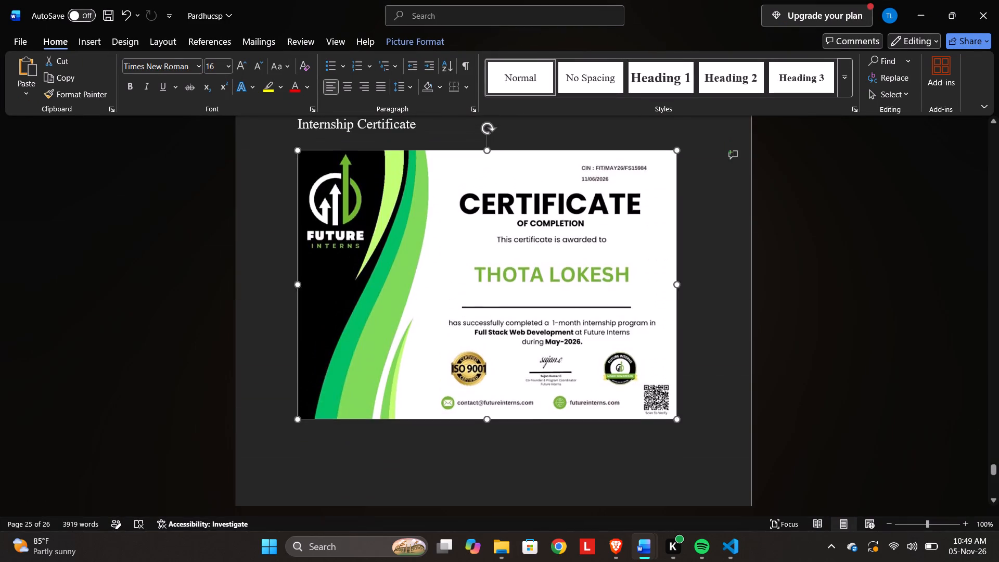
scroll(633, 203, up, 5)
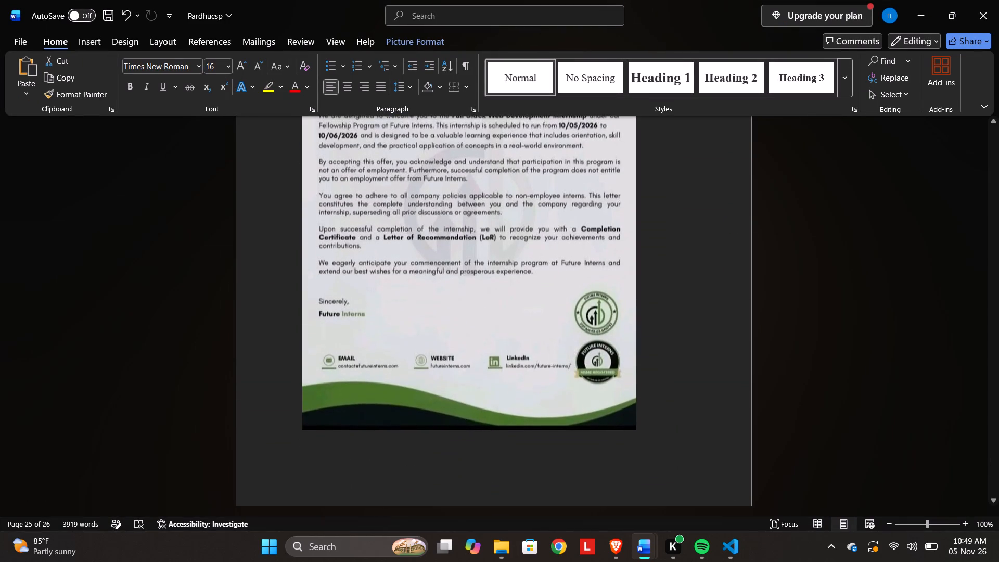
scroll(633, 203, up, 3)
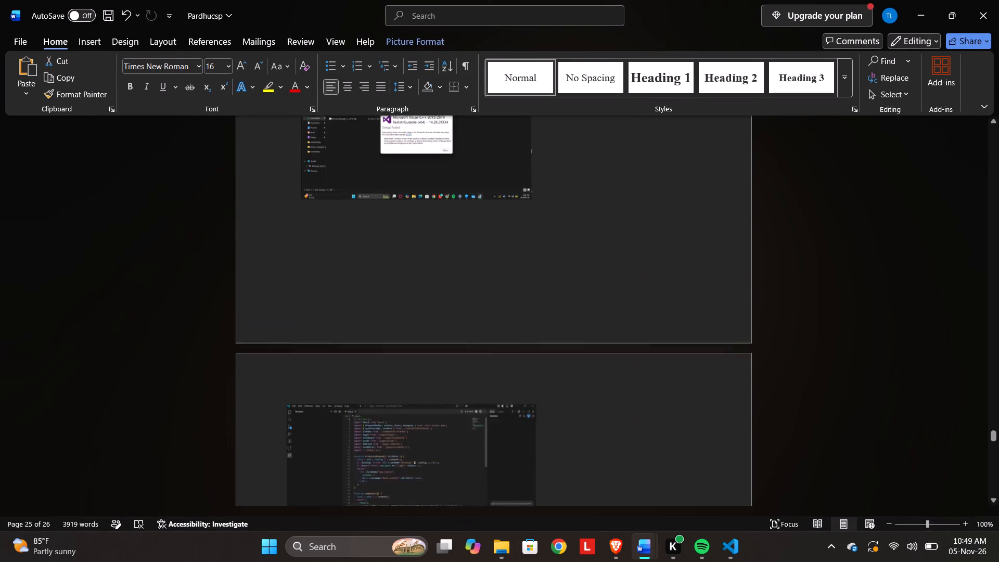
scroll(633, 203, up, 6)
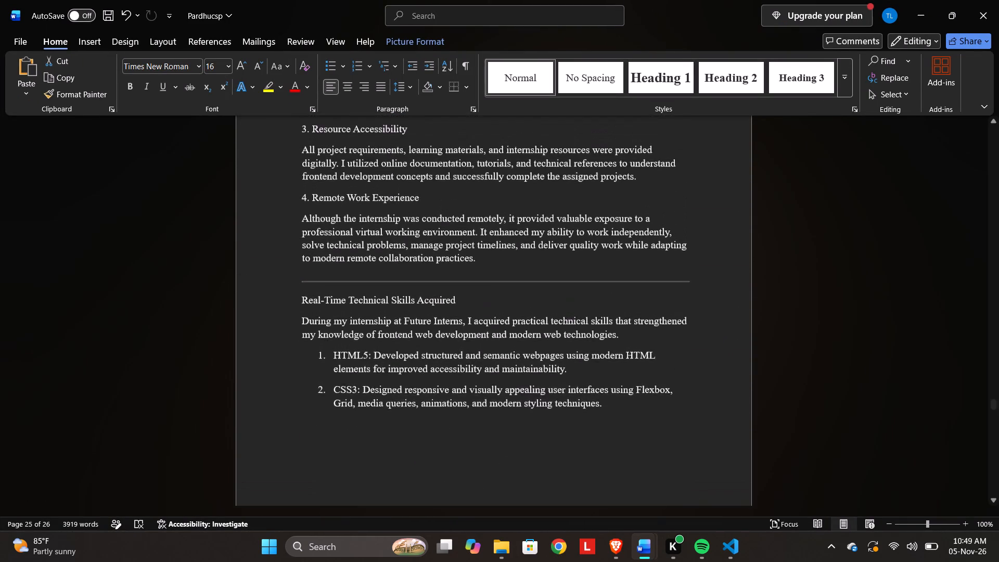
scroll(633, 203, up, 14)
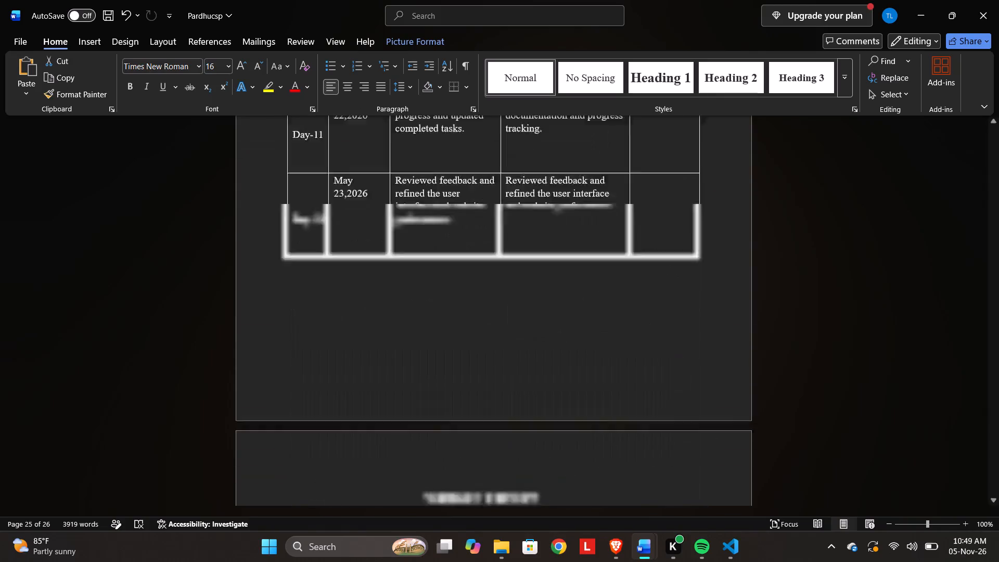
scroll(633, 203, up, 6)
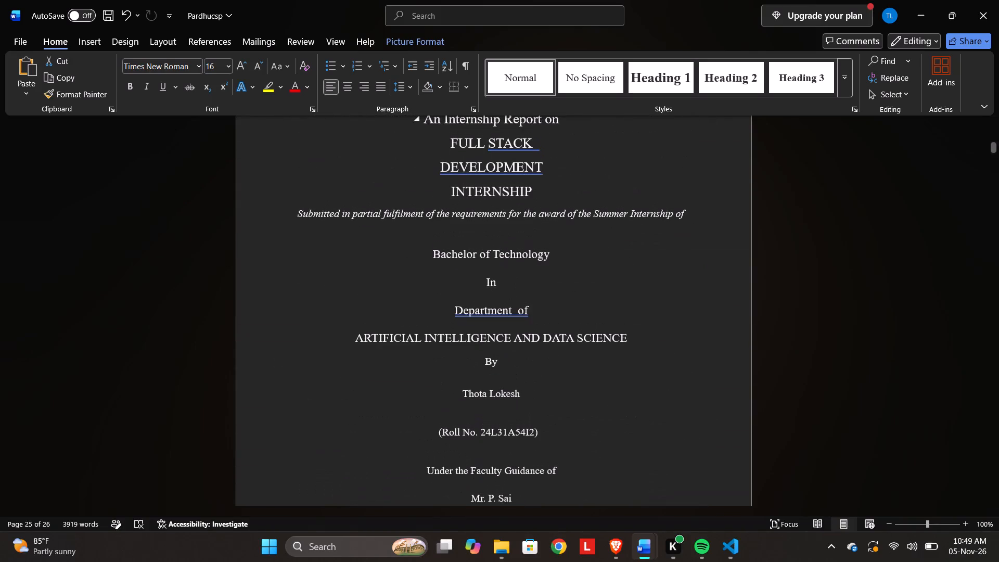
Turn on AutoSave for the report by uploading it to OneDrive - Personal.
click(86, 10)
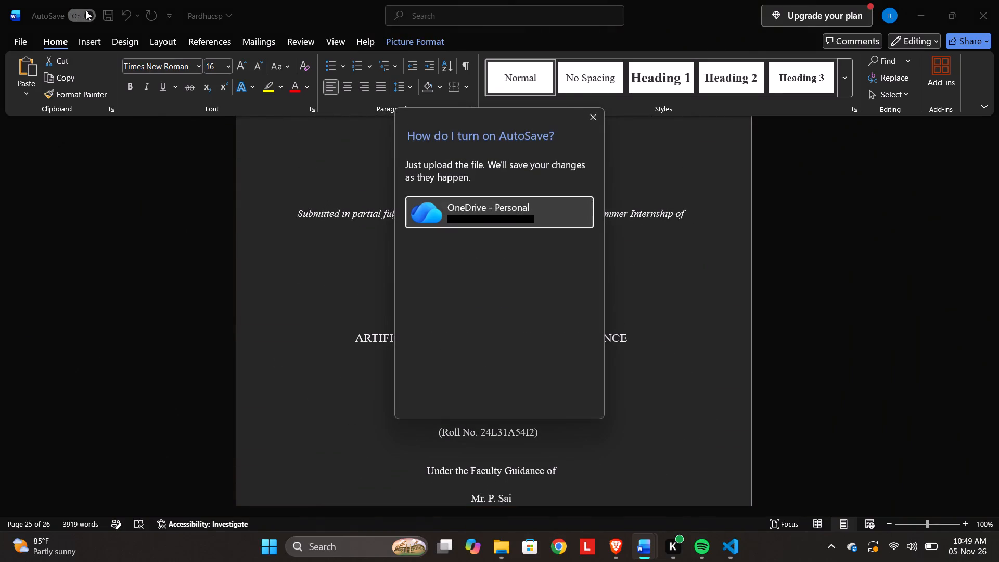
click(524, 209)
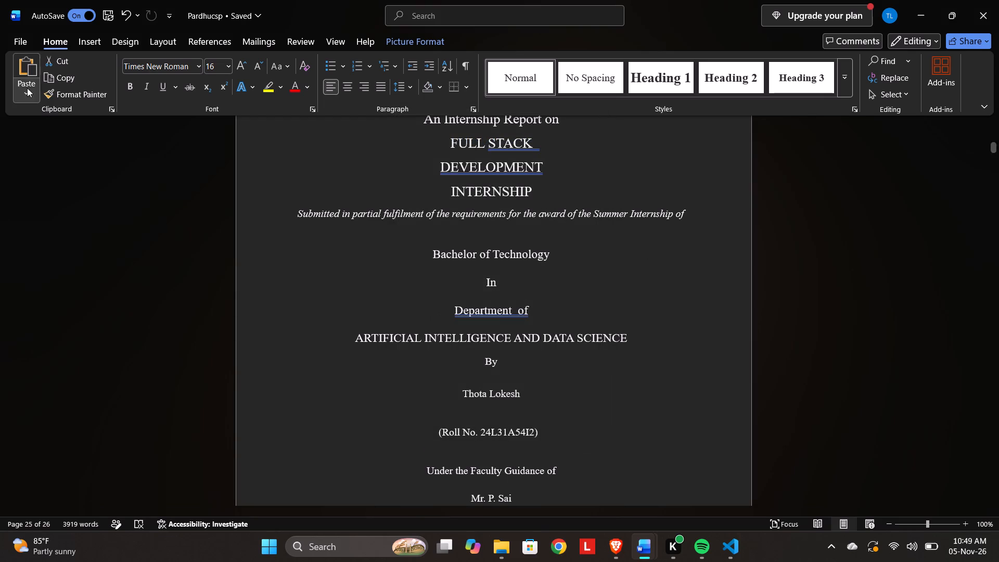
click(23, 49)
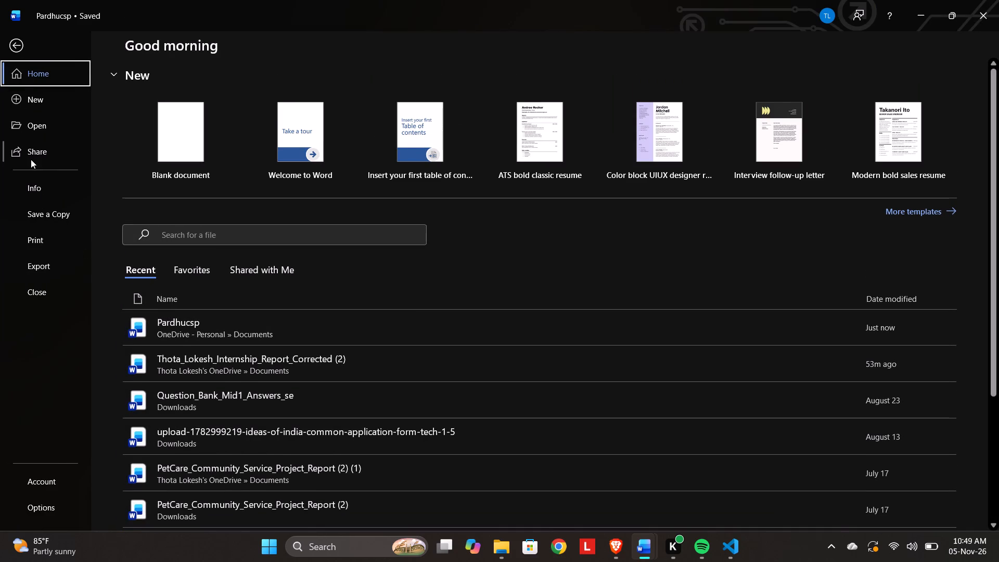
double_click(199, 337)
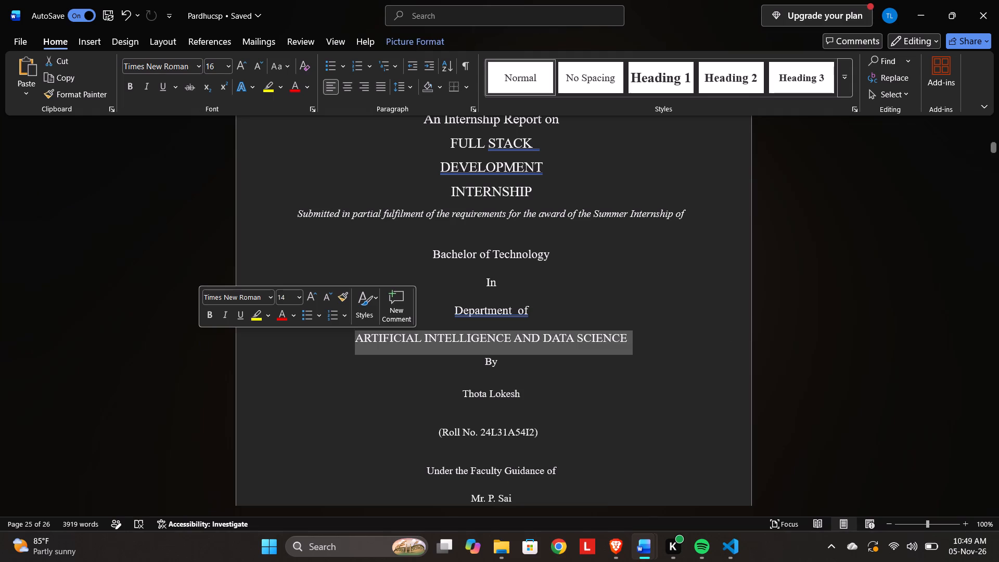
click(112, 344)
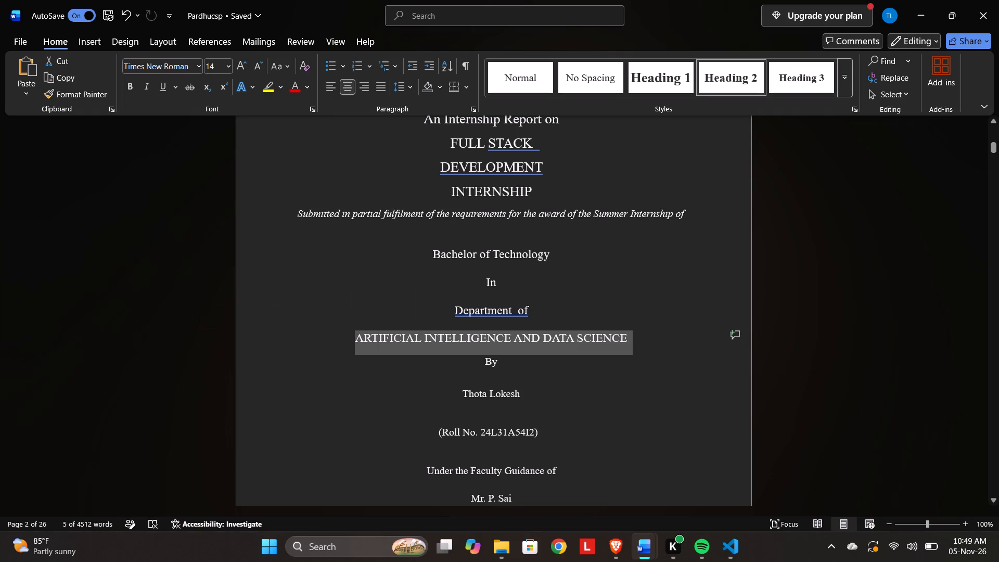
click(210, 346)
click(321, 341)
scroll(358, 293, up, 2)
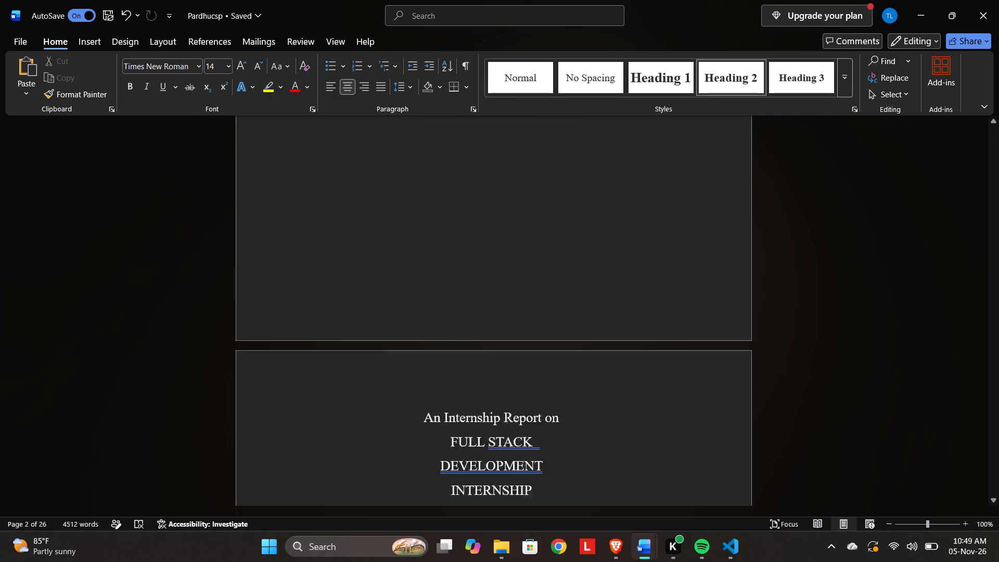
Rename the report file as LokeshIntern, keeping it in the OneDrive Documents folder.
click(242, 17)
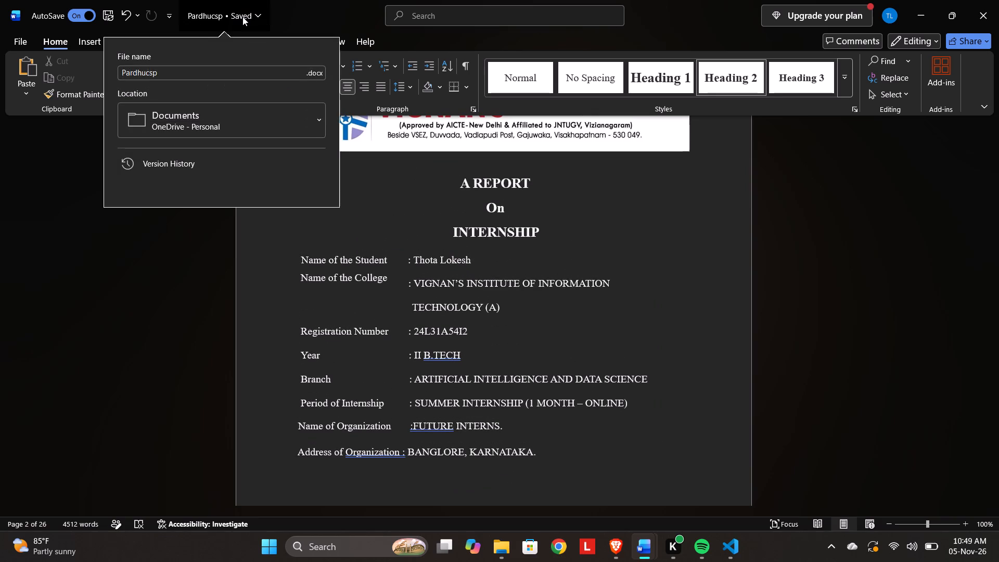
key(BackSpace)
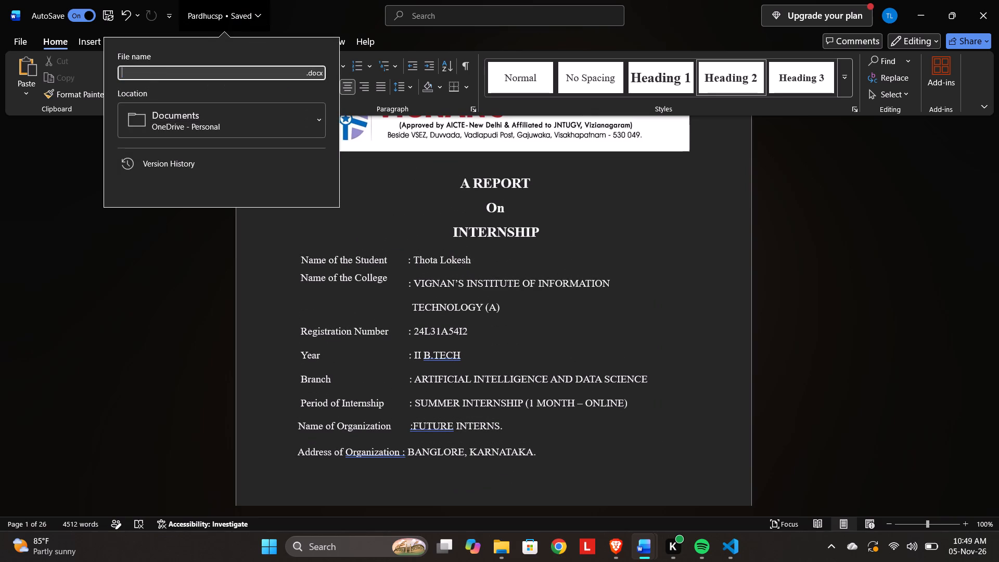
text(Lok4s)
key(BackSpace)
key(BackSpace)
text(eshIntern)
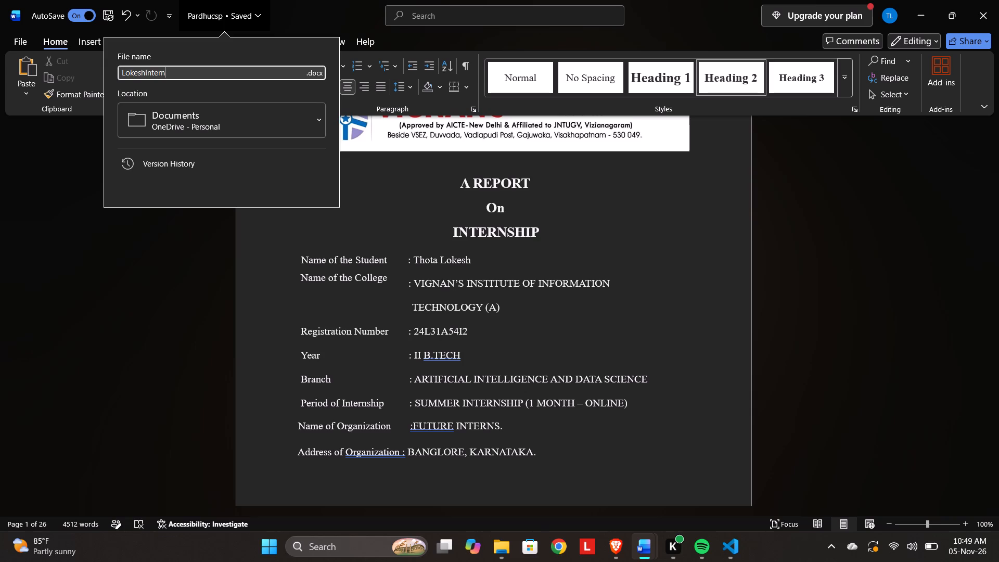
key(Return)
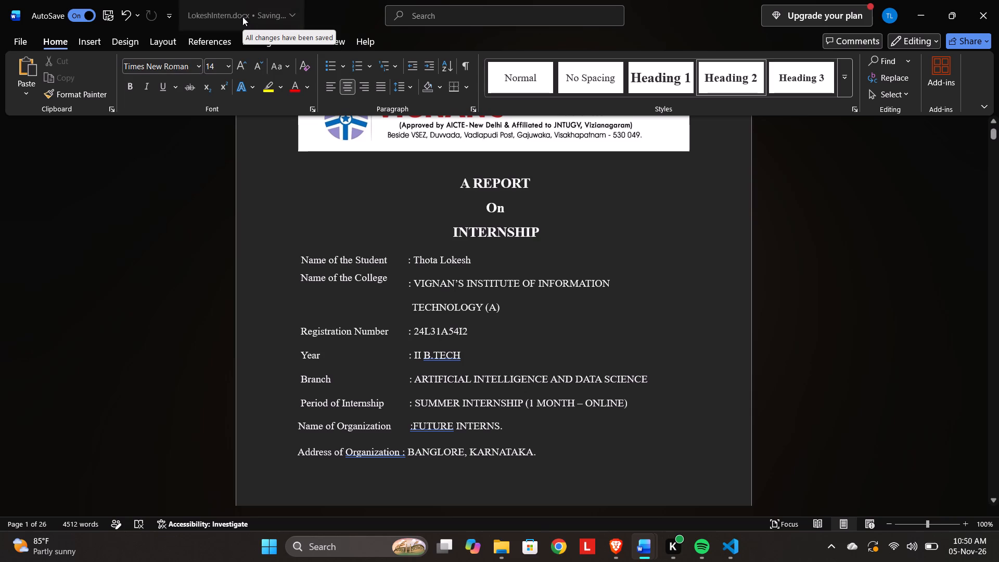
Save a copy of the report as a Word document named LokeshIntern in the Downloads folder.
click(24, 42)
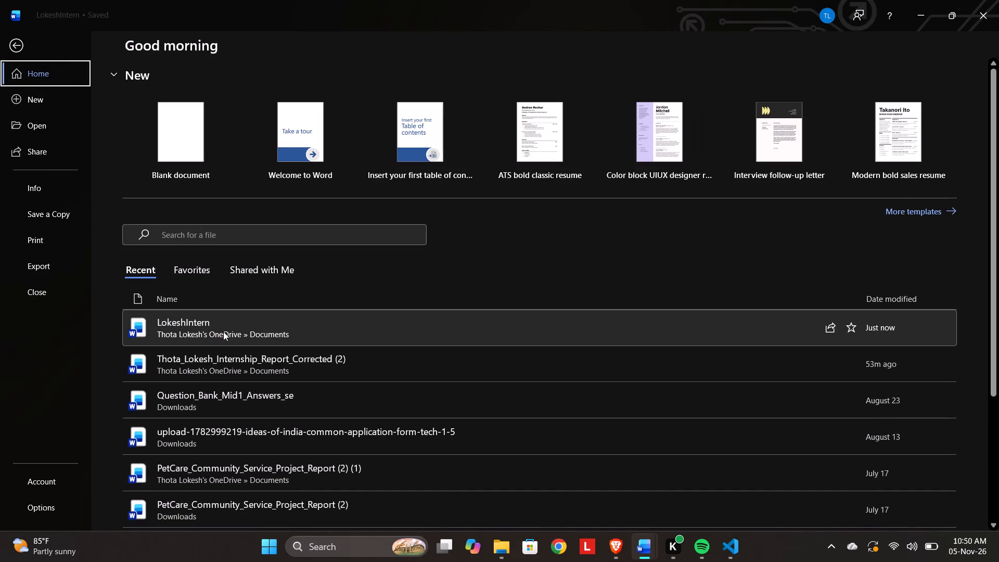
right_click(810, 323)
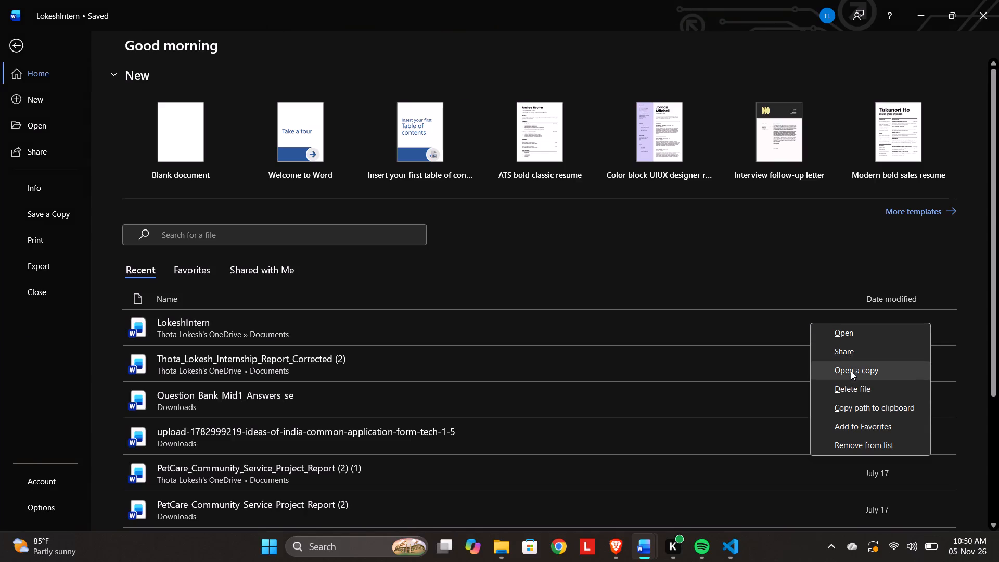
click(729, 283)
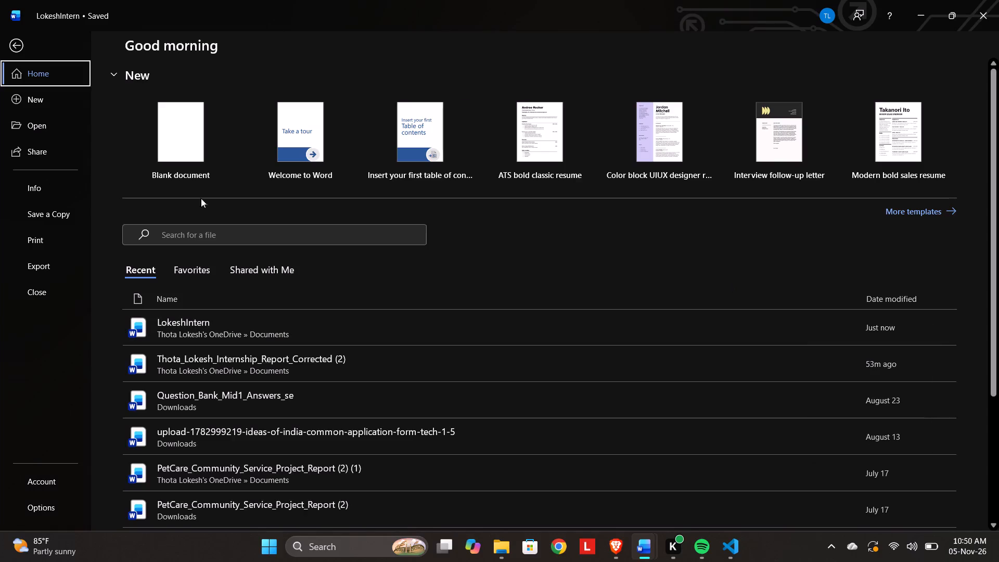
click(39, 211)
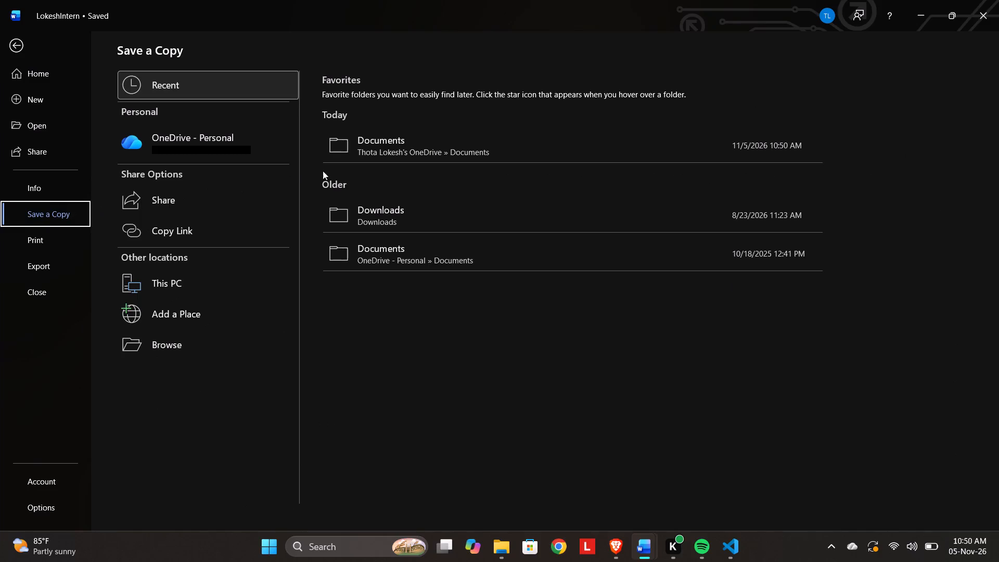
click(402, 218)
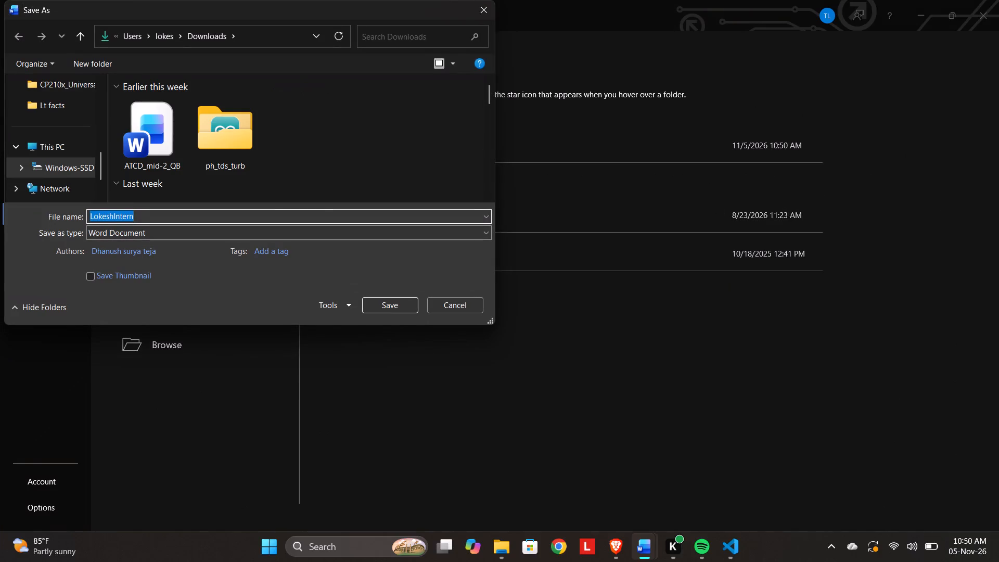
click(389, 301)
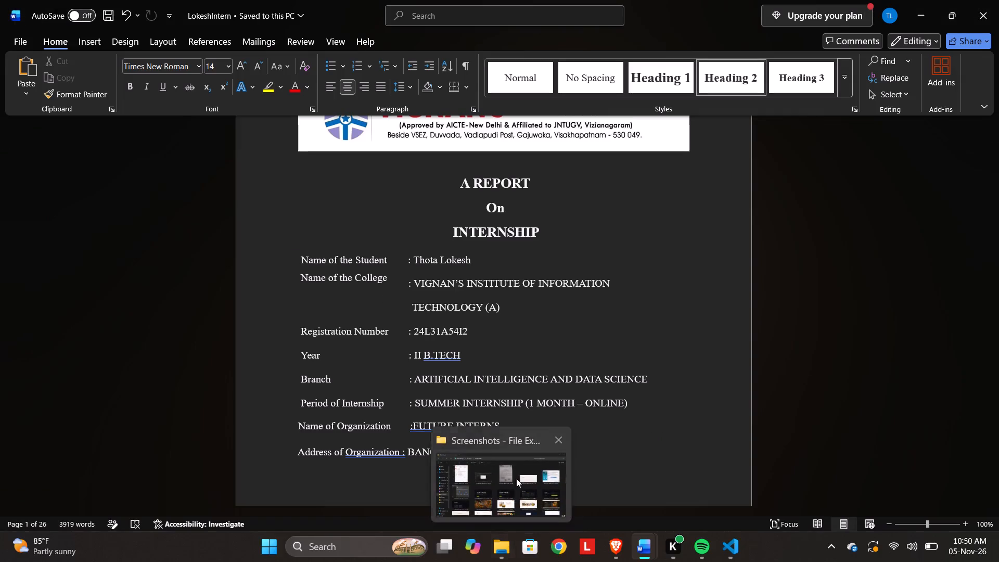
Close the Screenshots folder window and open the LokeshIntern copy in Downloads from File Explorer's recent files.
click(516, 478)
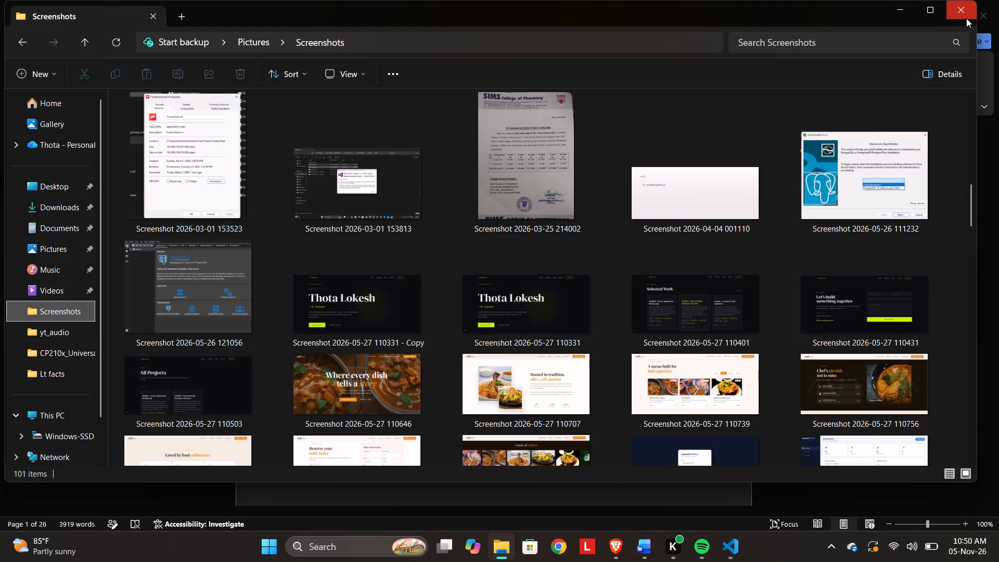
click(966, 18)
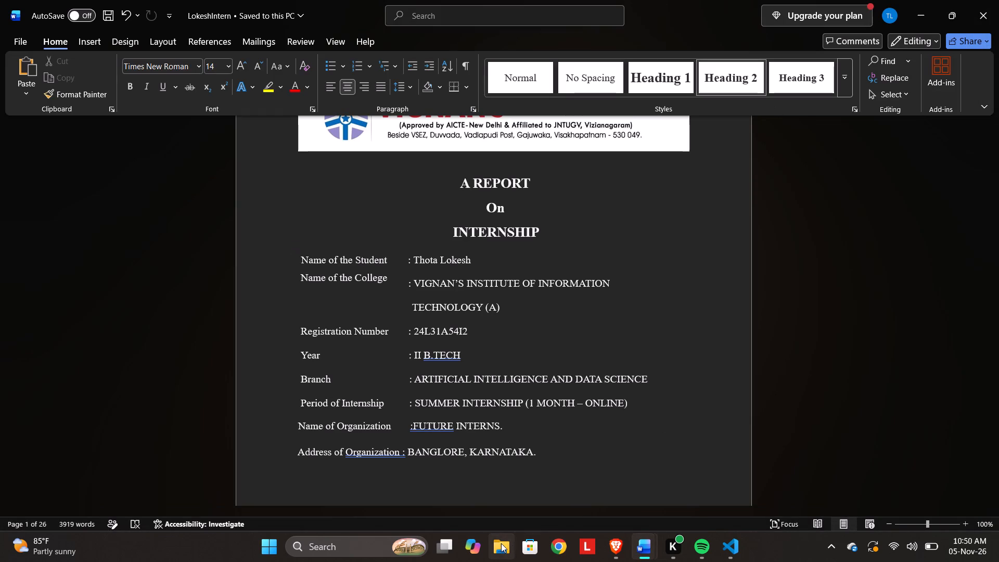
click(501, 543)
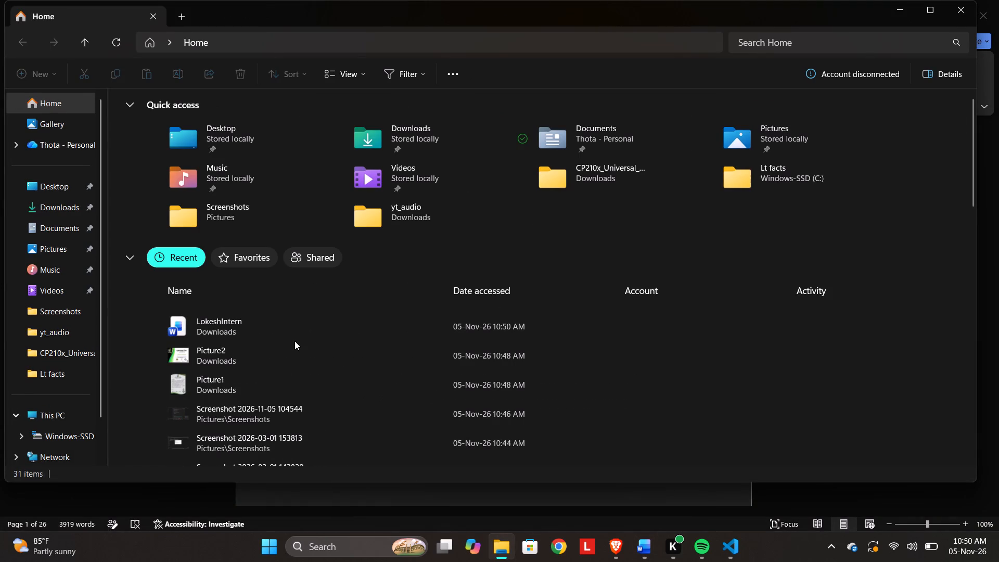
double_click(289, 329)
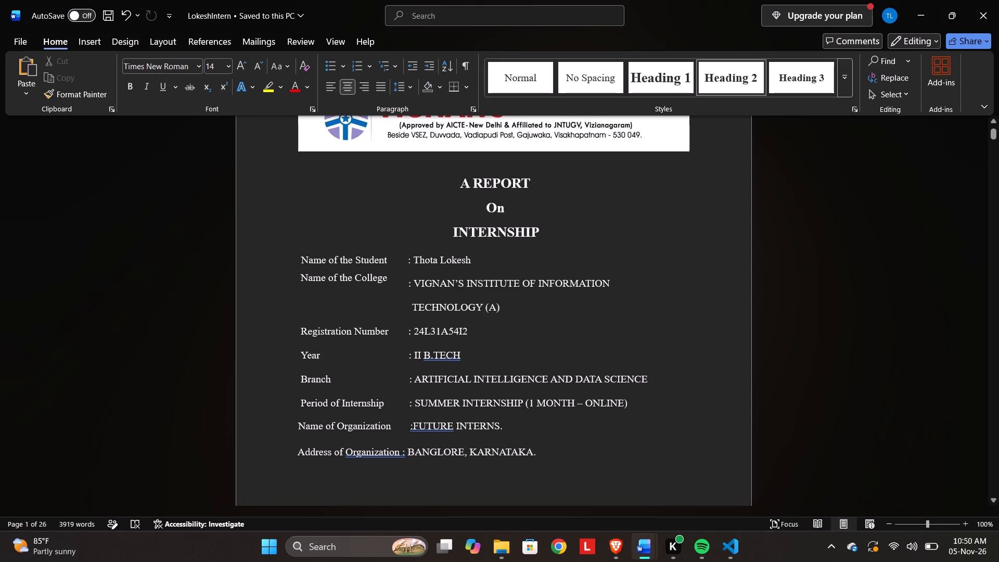
Review the saved report from the title page through the department certificate and abstract to the acknowledgement paragraphs.
scroll(482, 312, up, 1)
scroll(482, 312, down, 1)
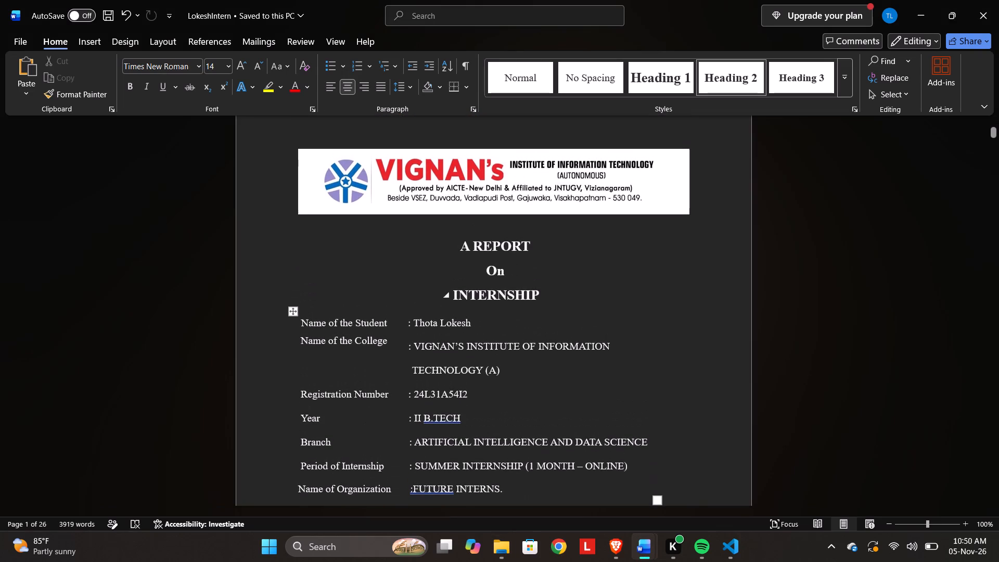
scroll(482, 312, down, 7)
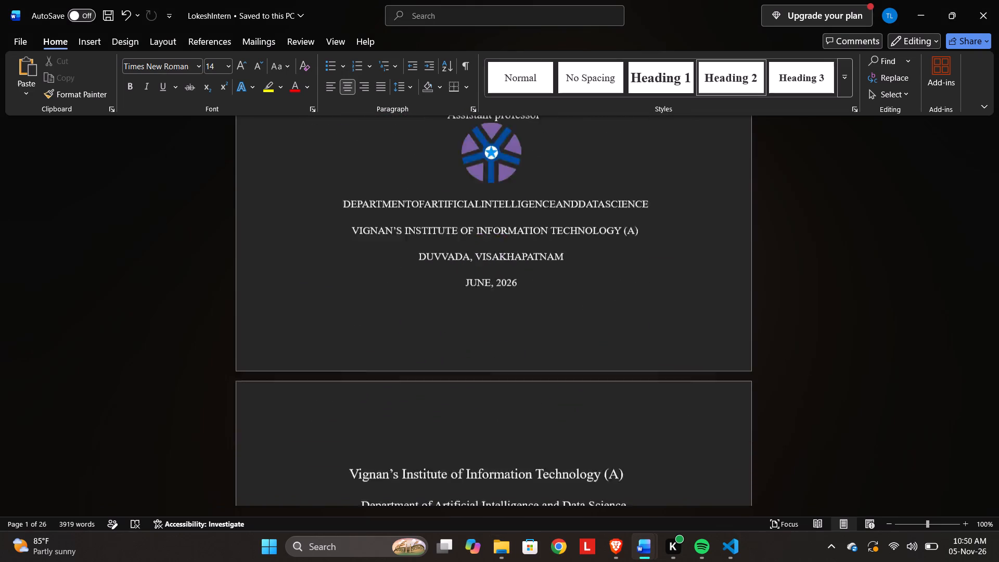
scroll(482, 312, down, 4)
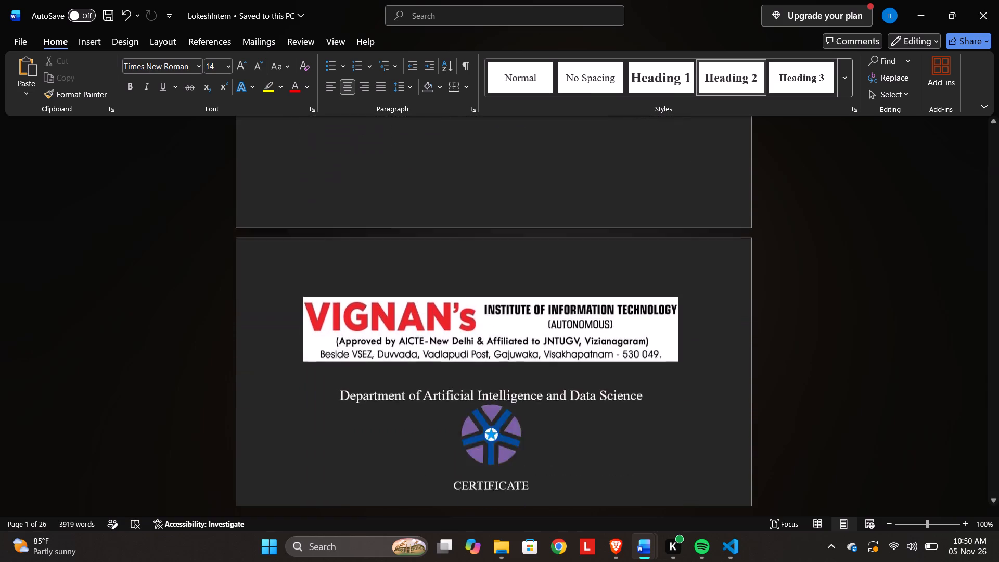
scroll(482, 312, down, 1)
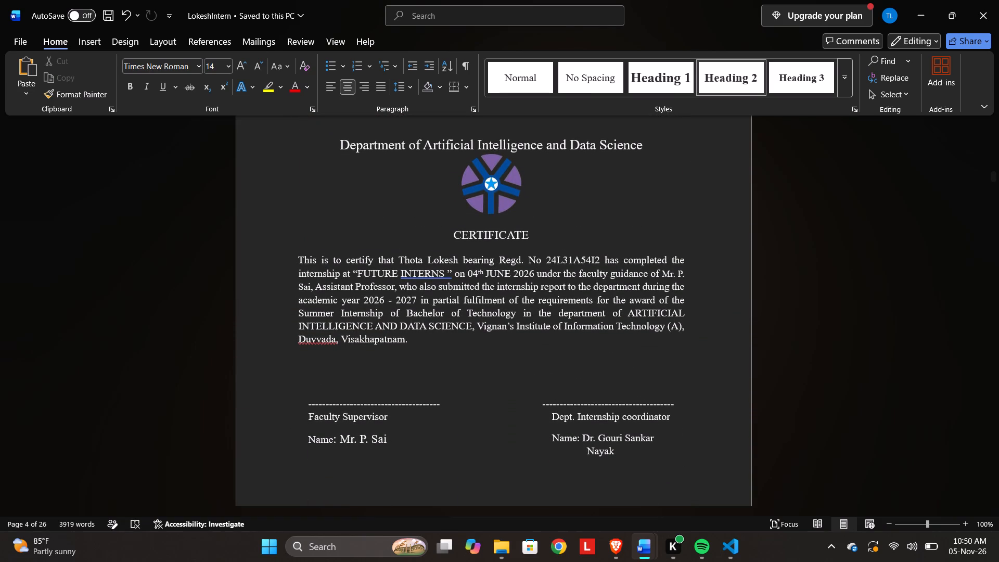
scroll(482, 312, down, 1)
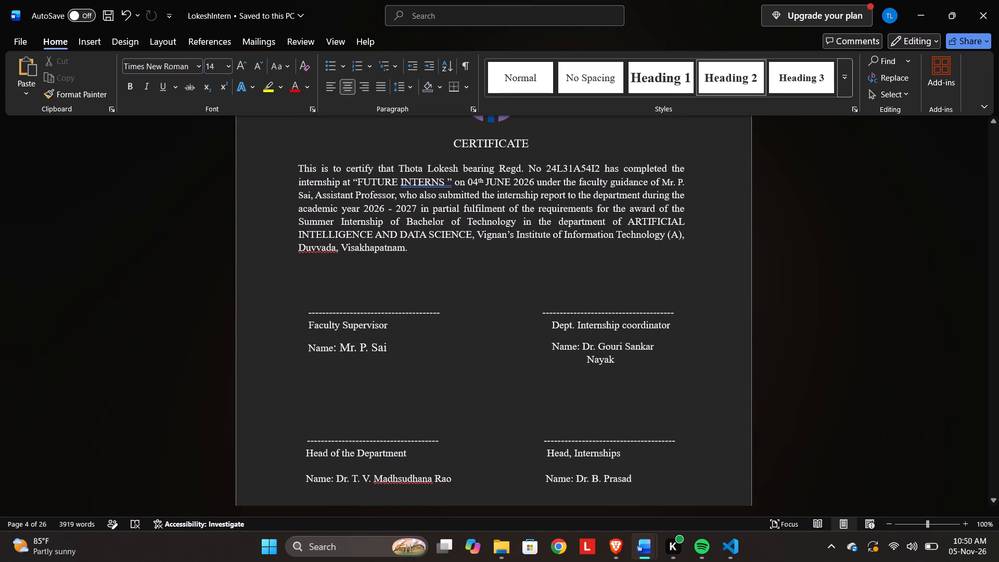
scroll(592, 294, down, 2)
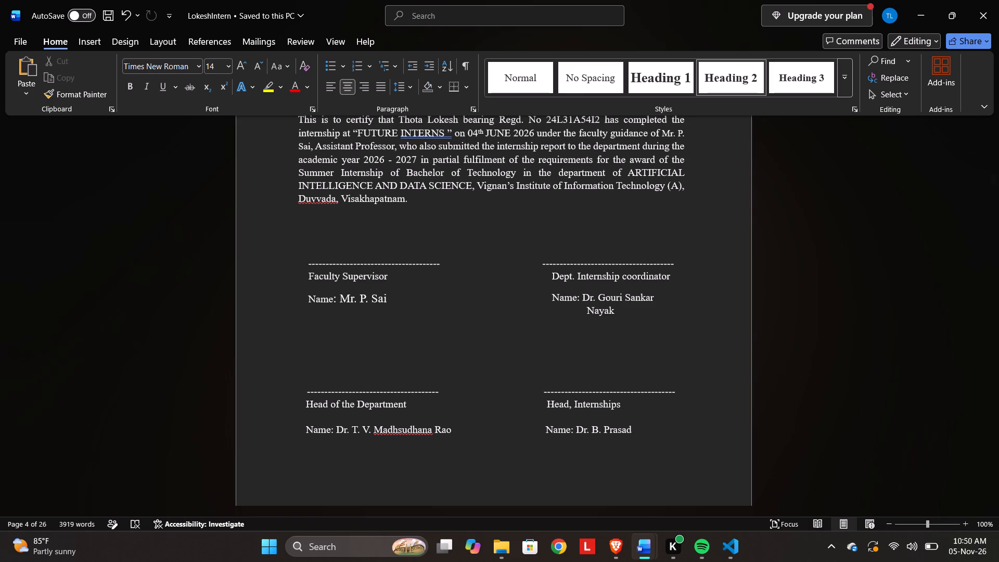
scroll(592, 294, down, 3)
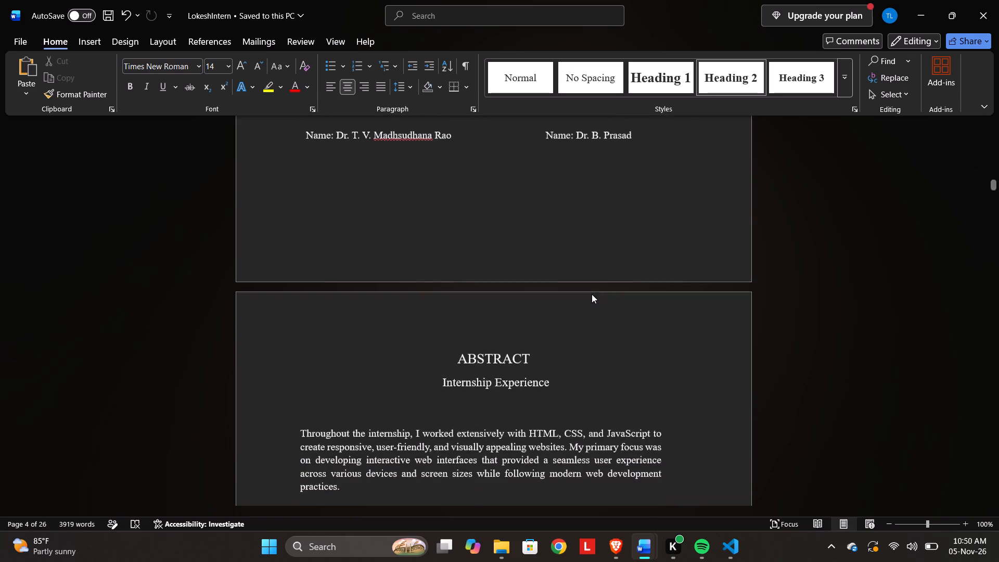
scroll(592, 294, down, 3)
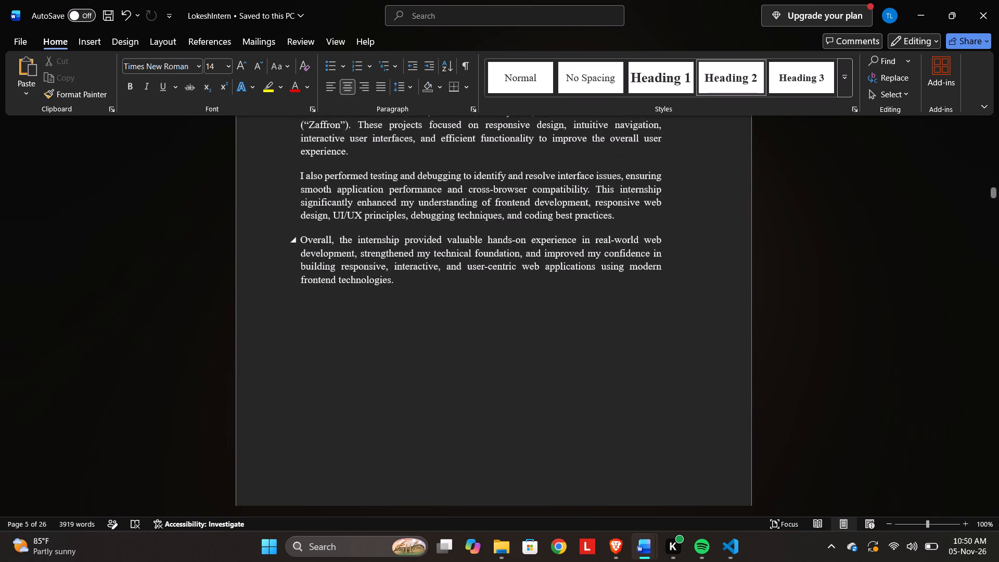
scroll(592, 294, down, 3)
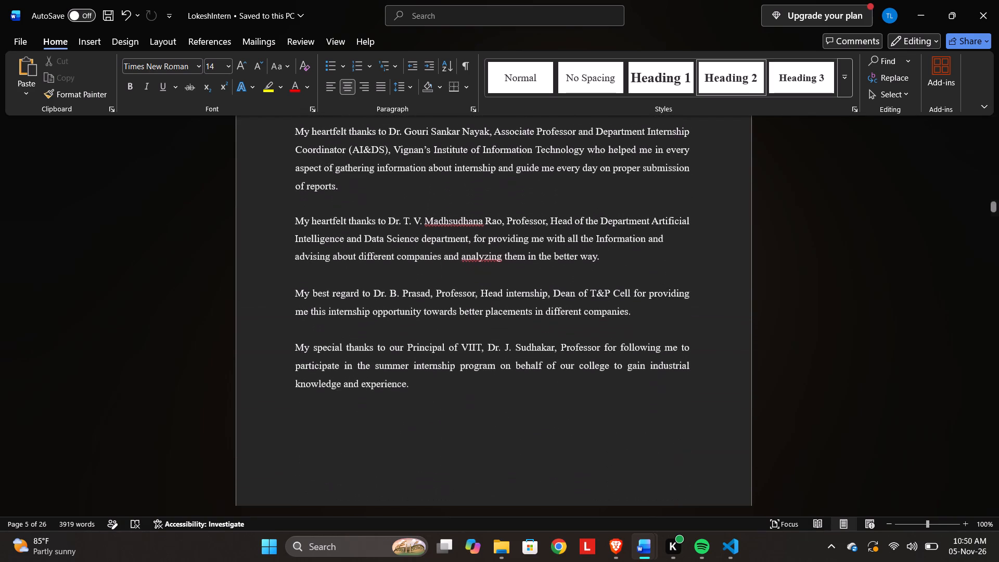
scroll(592, 294, up, 1)
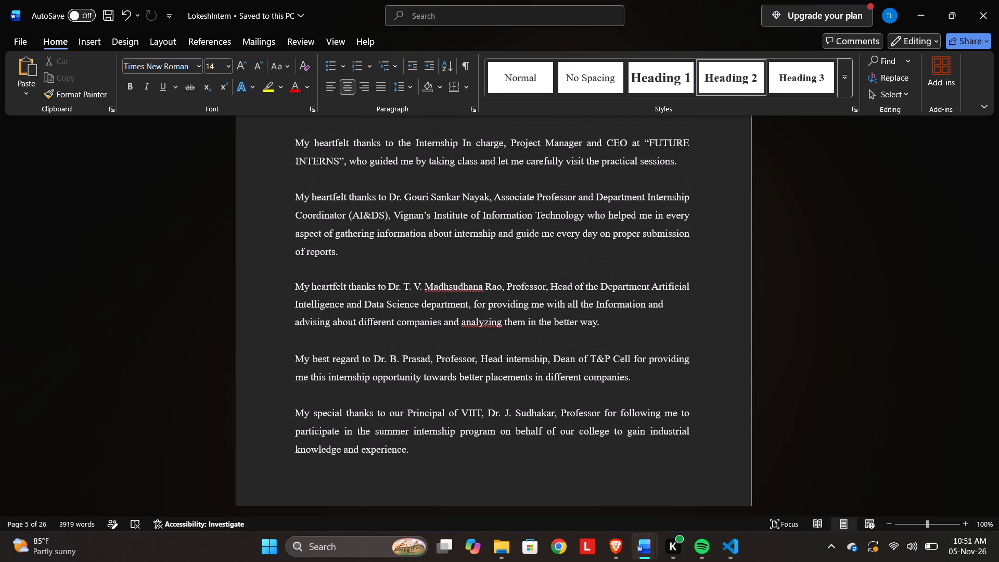
scroll(592, 294, up, 1)
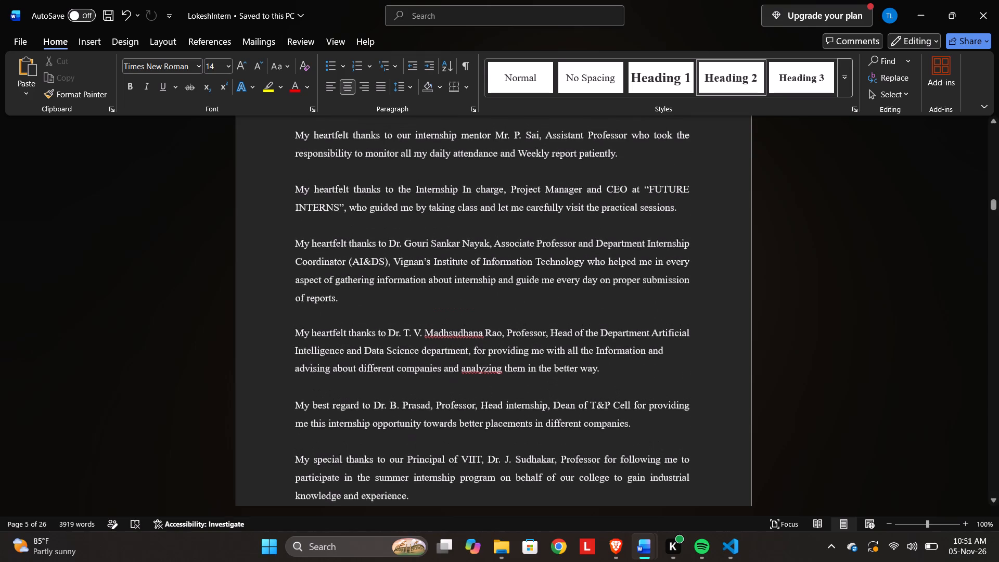
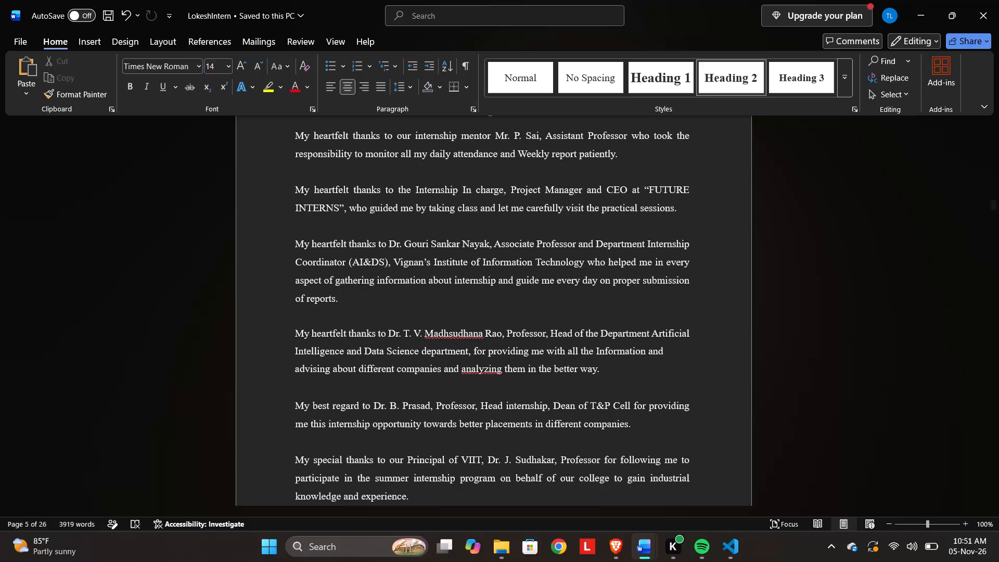
Review the internship report from the acknowledgement paragraphs through the Index table and on into the chapter text.
scroll(592, 294, down, 1)
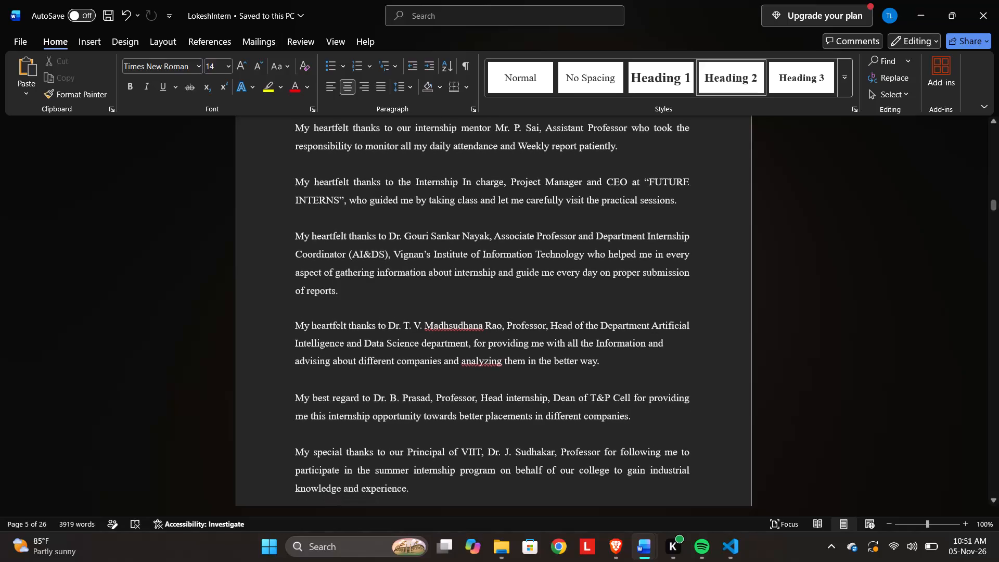
scroll(592, 294, down, 2)
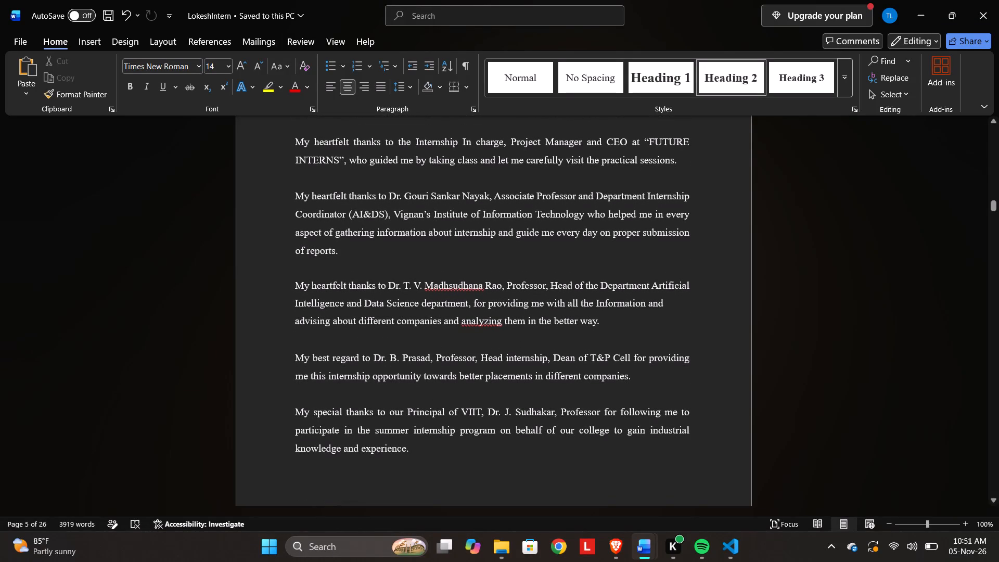
scroll(592, 294, down, 3)
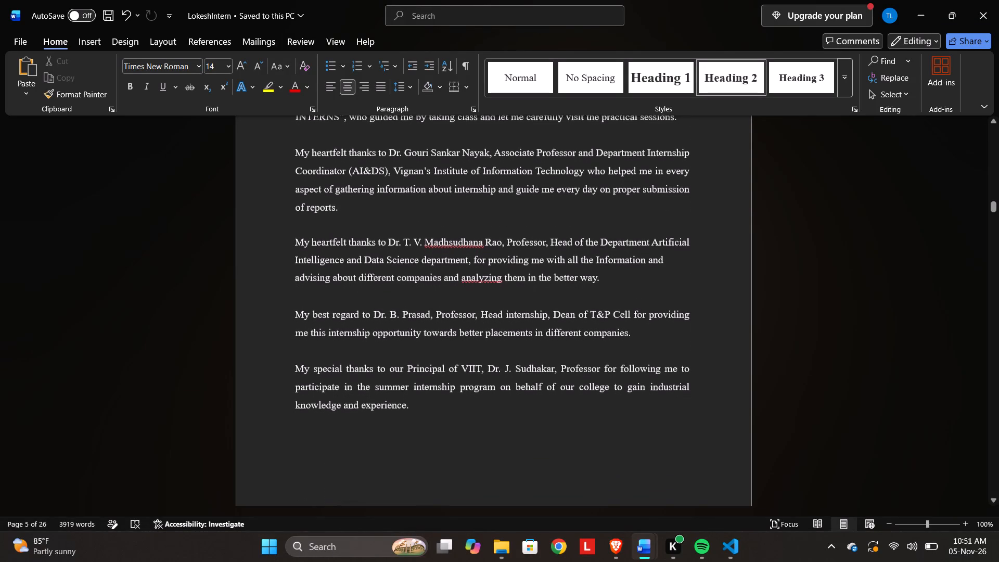
scroll(592, 294, down, 2)
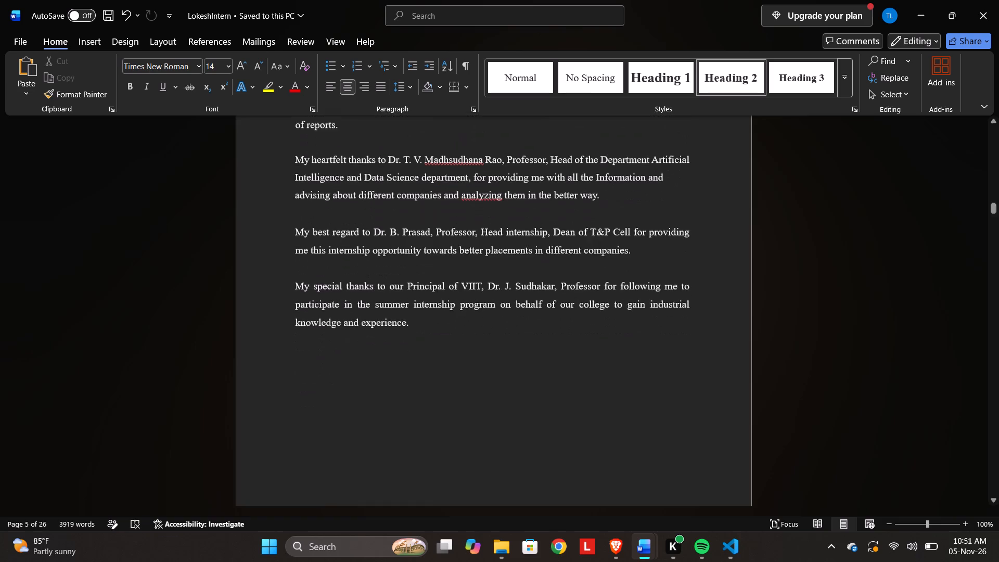
scroll(592, 294, down, 2)
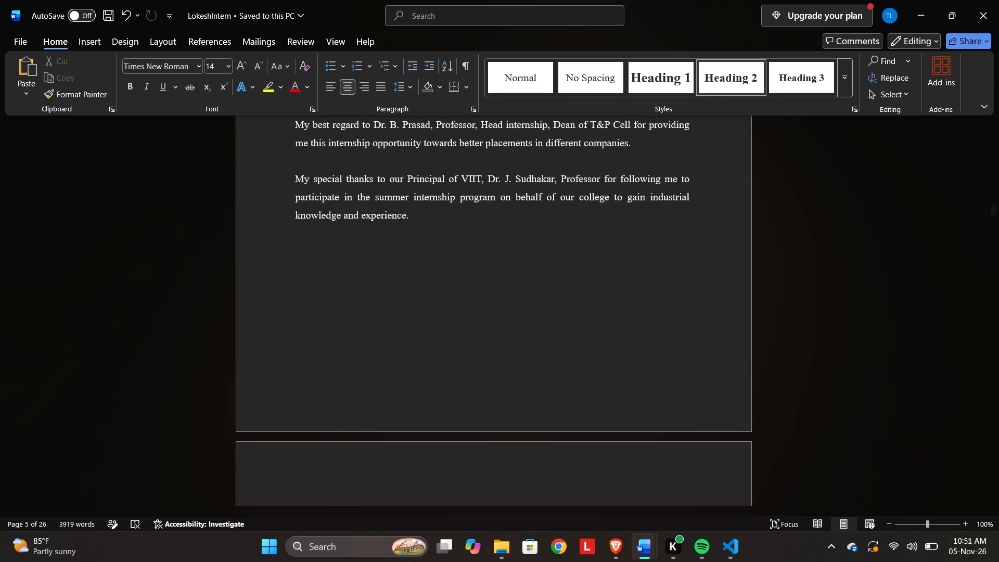
scroll(592, 294, down, 3)
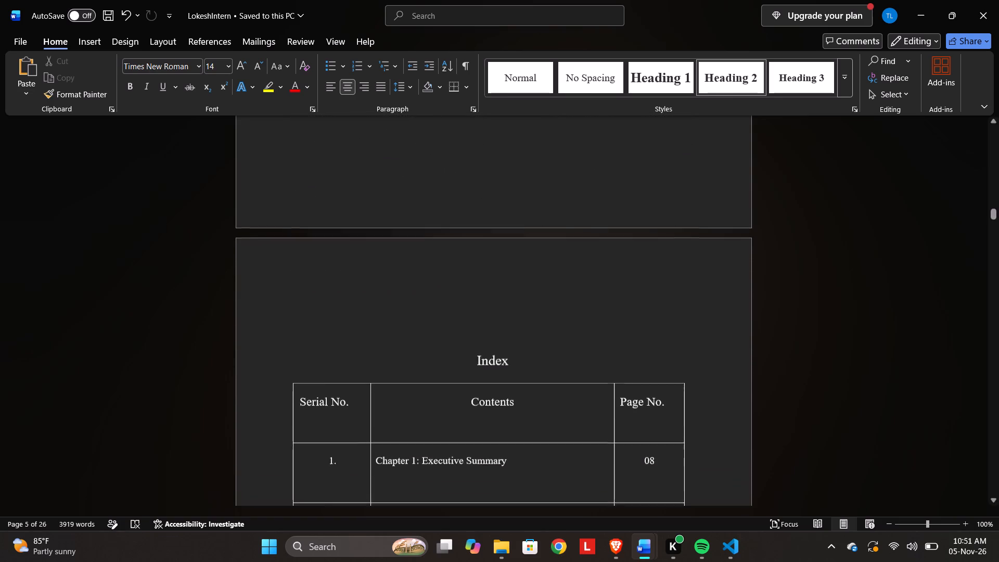
scroll(592, 294, down, 5)
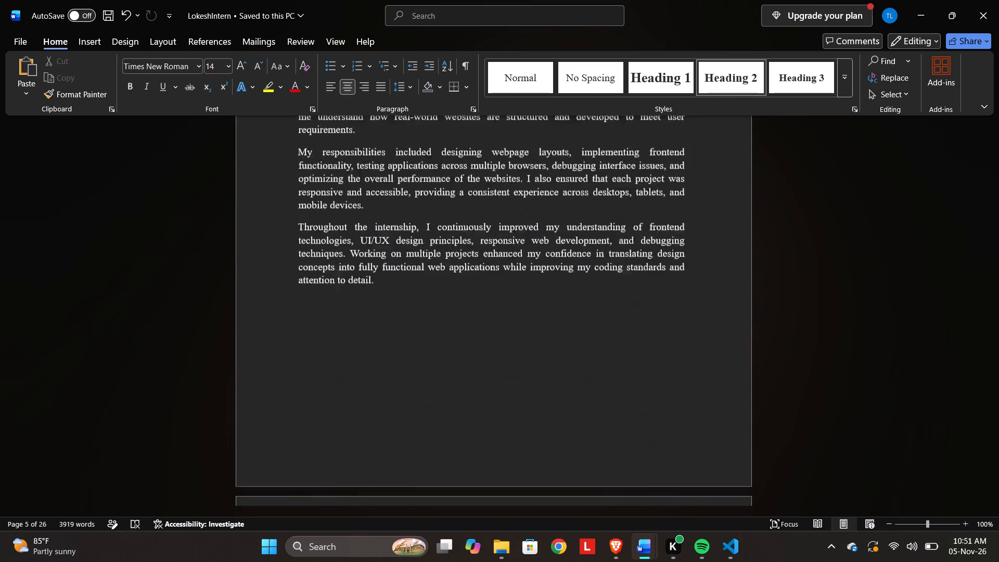
scroll(612, 279, down, 1)
Search Windows for "what" to bring up the WhatsApp app.
click(336, 549)
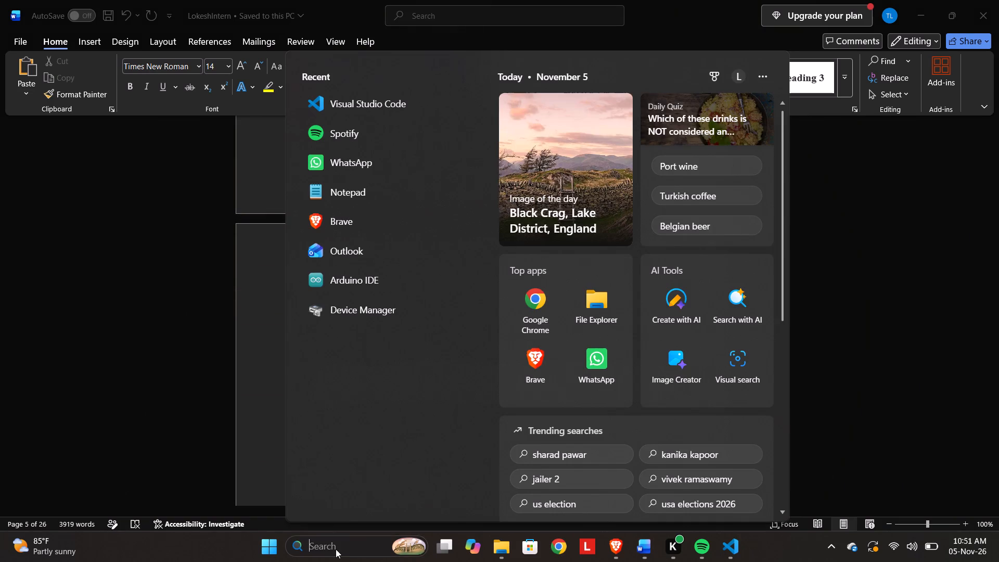
text(what)
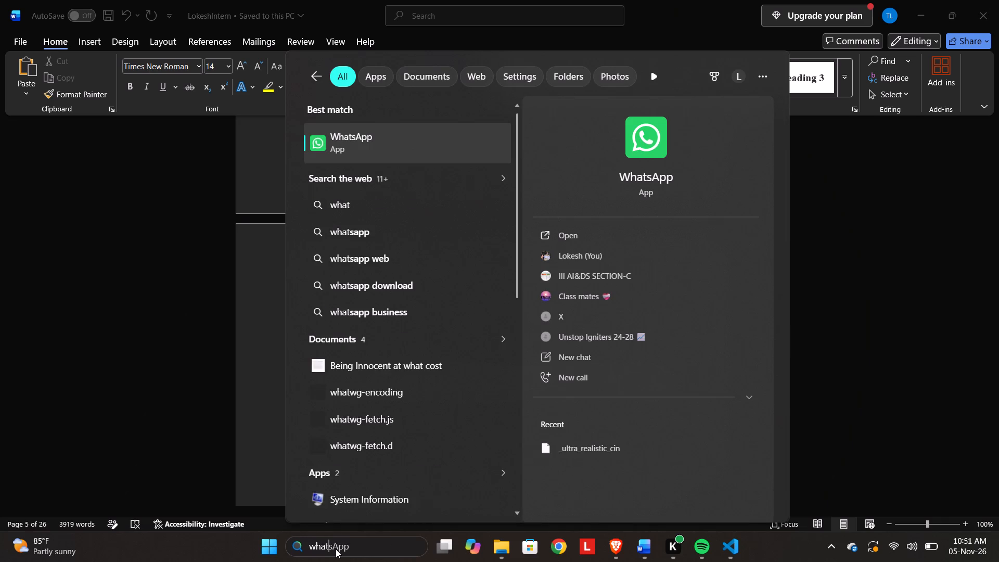
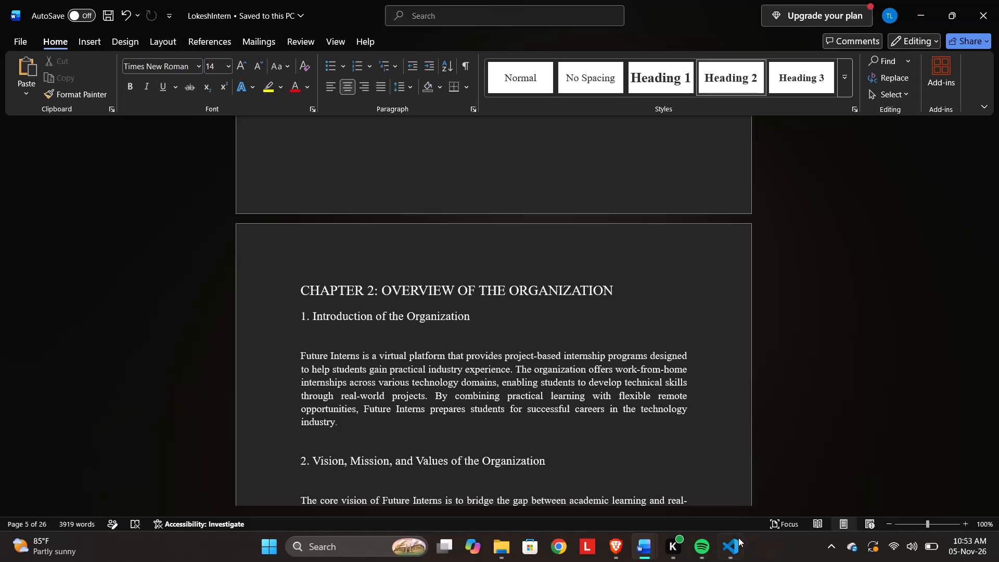
Switch to Visual Studio Code and look through the App.js code of the frontend project.
click(712, 500)
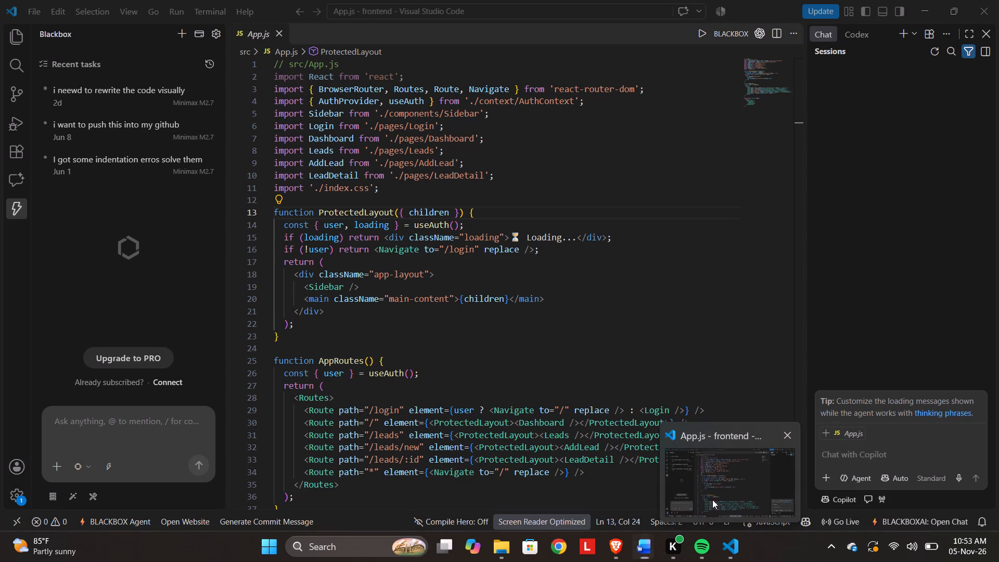
scroll(540, 402, down, 3)
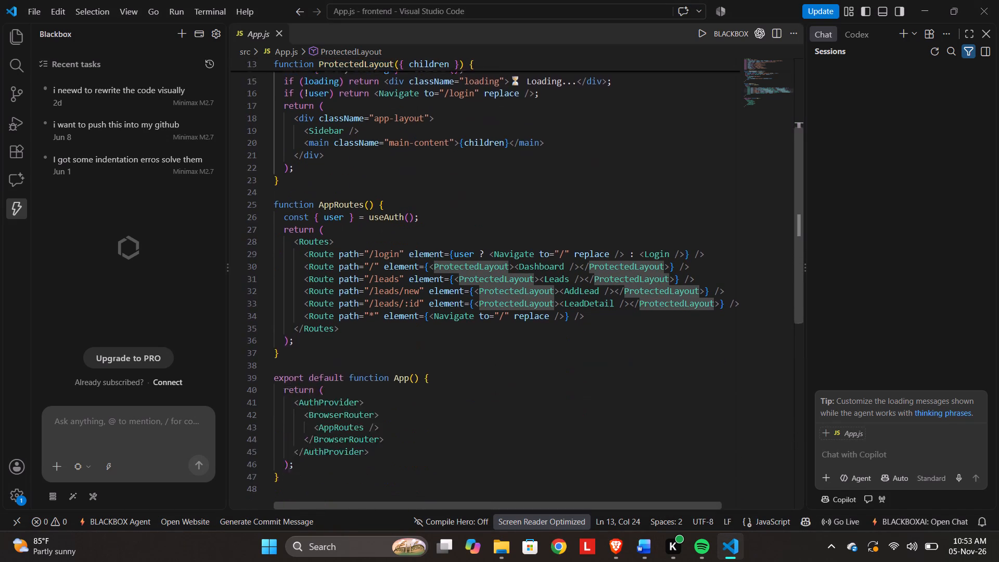
scroll(540, 402, down, 4)
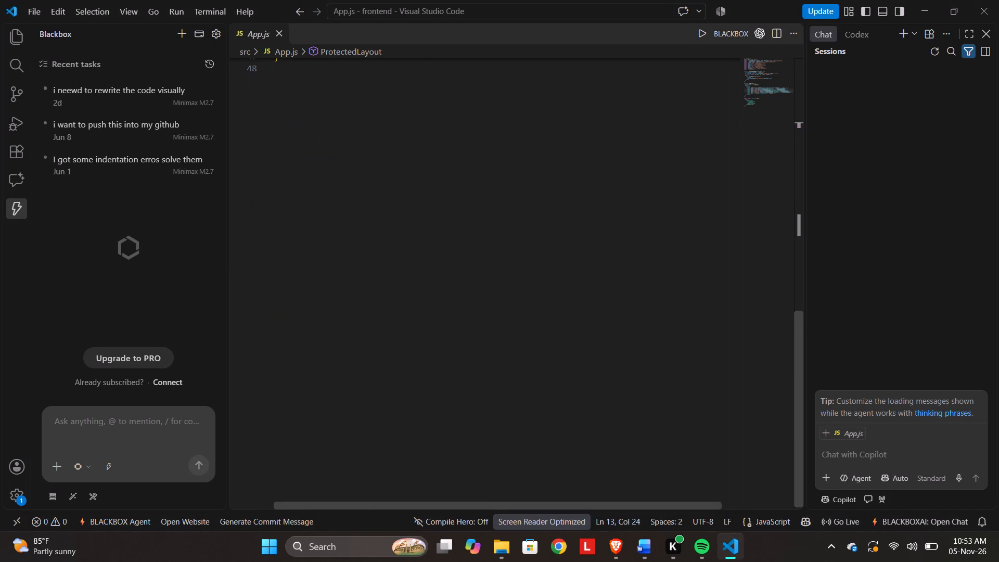
scroll(540, 402, down, 6)
scroll(540, 402, up, 7)
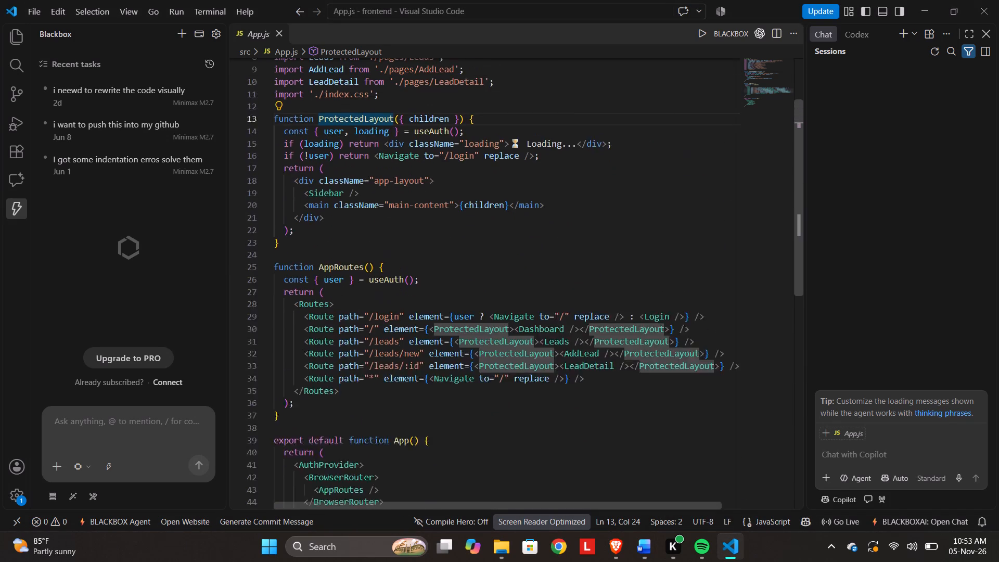
scroll(540, 402, up, 4)
scroll(540, 402, right, 5)
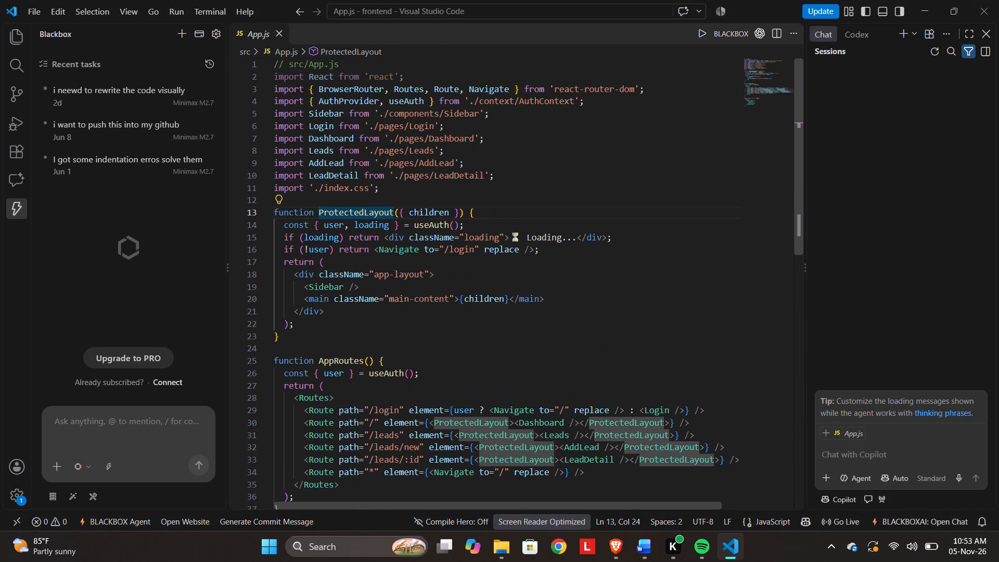
scroll(563, 285, up, 5)
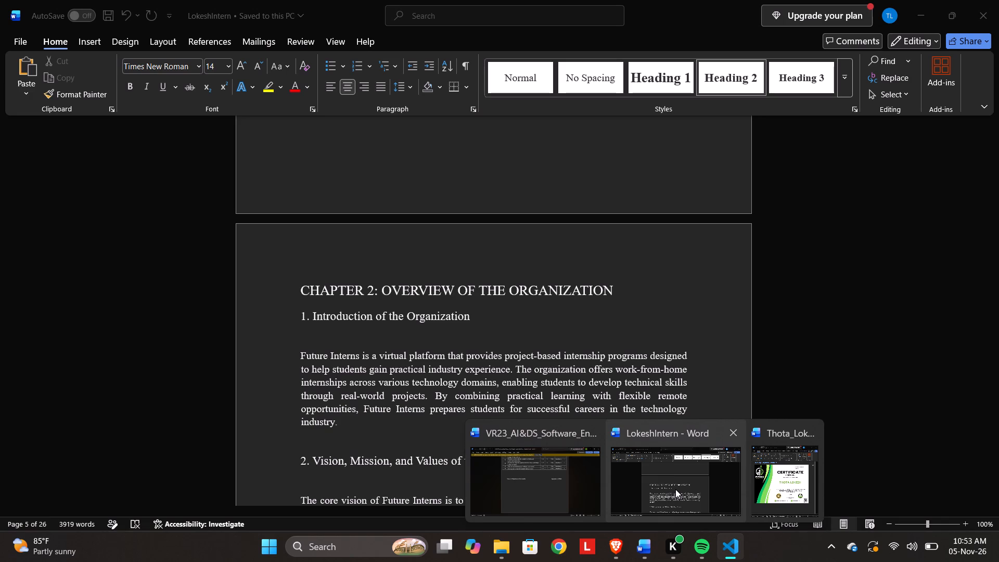
Return to the LokeshIntern report in Word and review it from Chapter 2 through the activity logs and skills sections to the closing pages.
click(675, 489)
scroll(636, 389, down, 5)
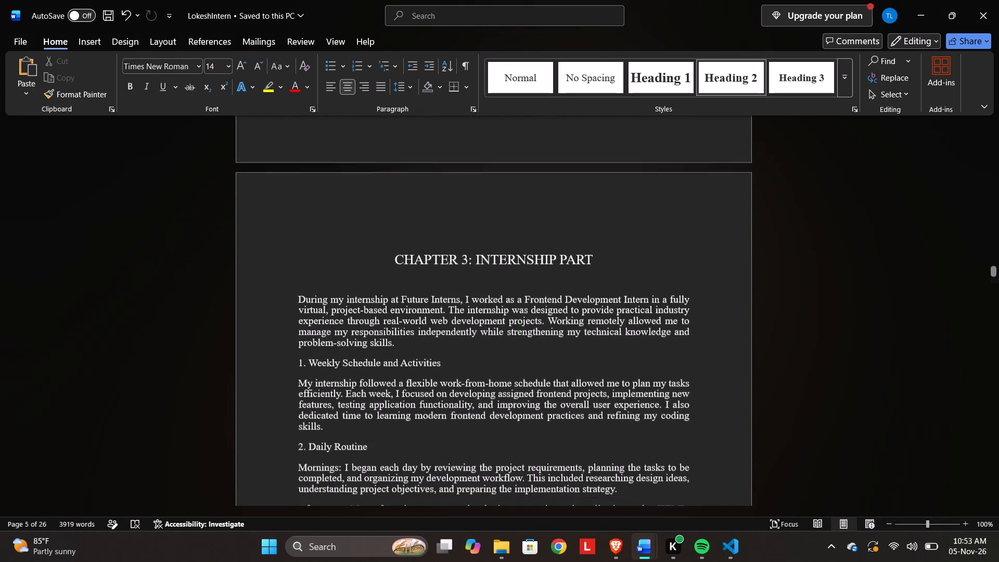
scroll(636, 389, down, 10)
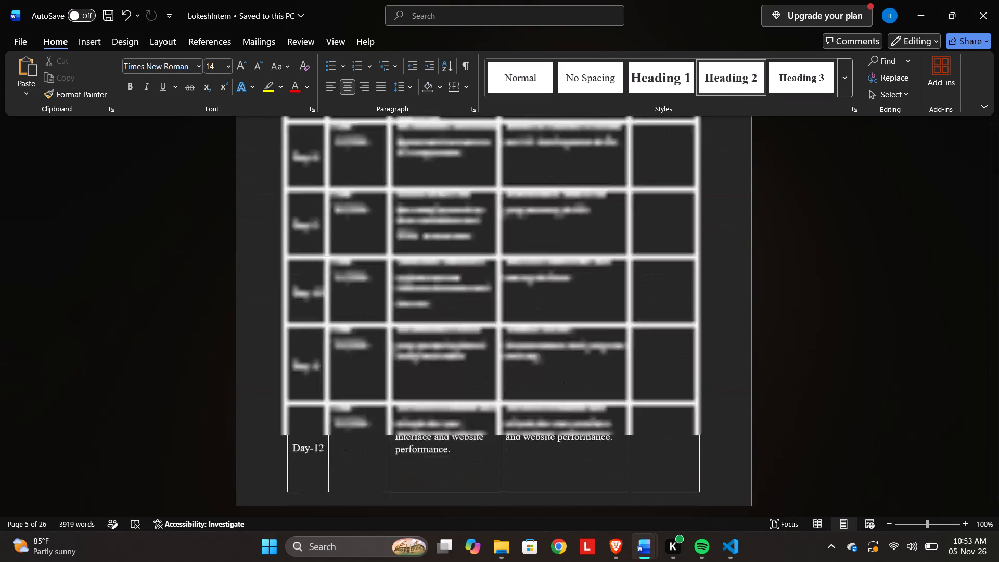
scroll(636, 389, down, 5)
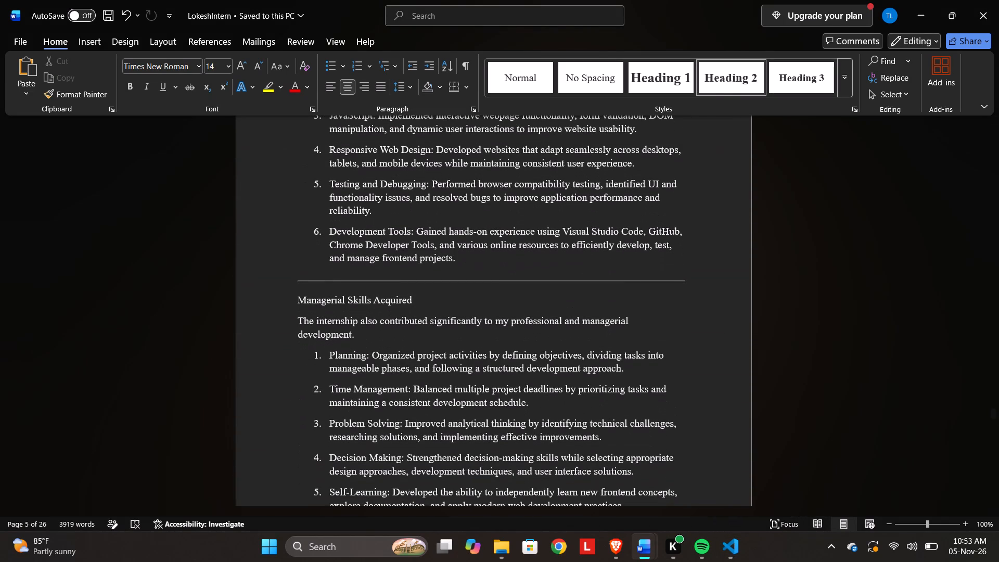
scroll(636, 389, down, 2)
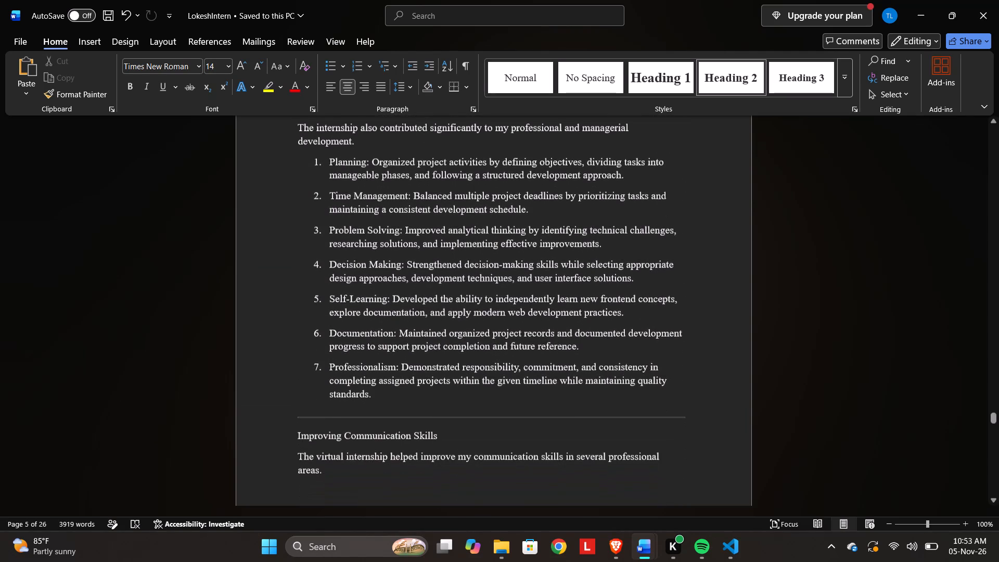
scroll(636, 389, down, 3)
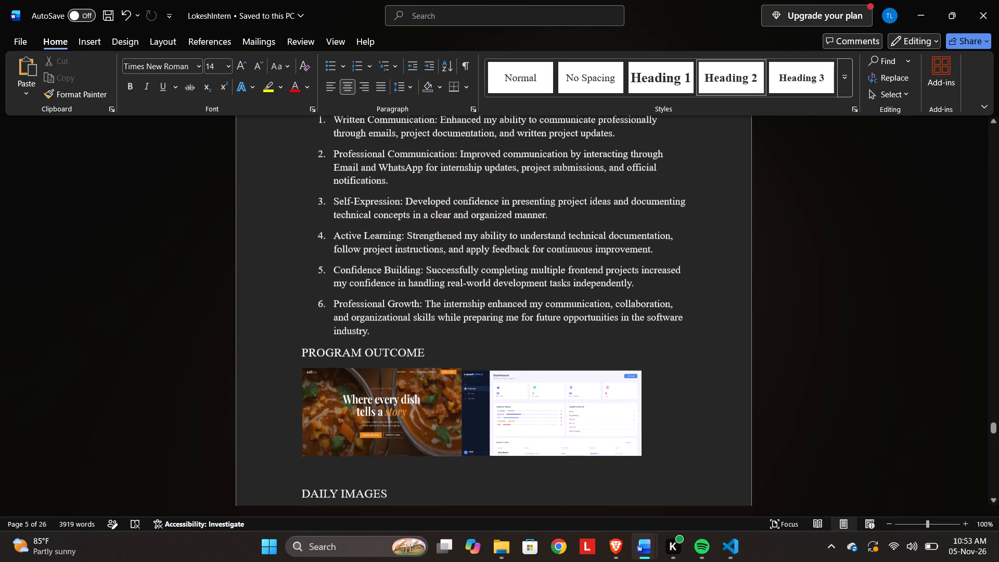
scroll(636, 389, down, 5)
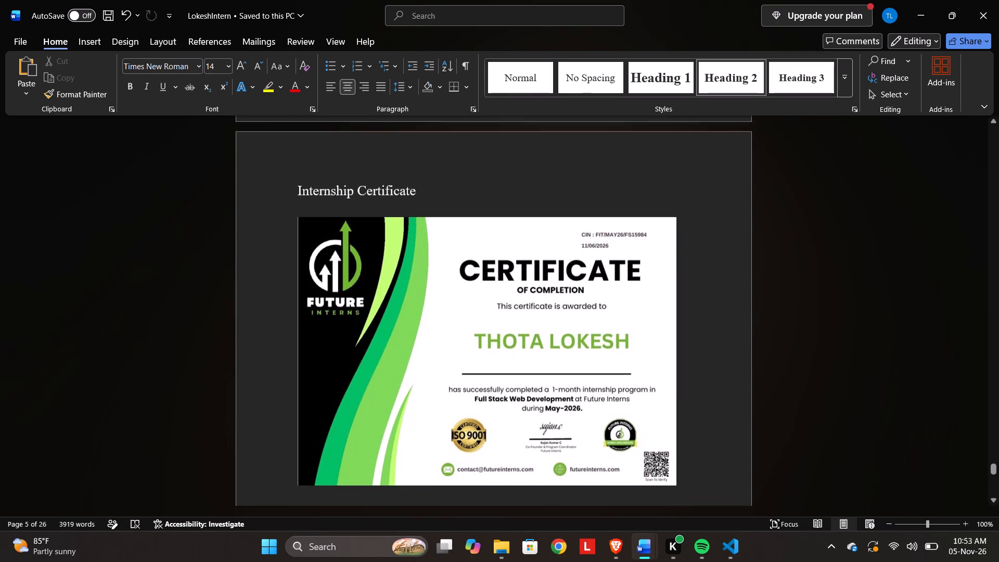
scroll(636, 389, down, 7)
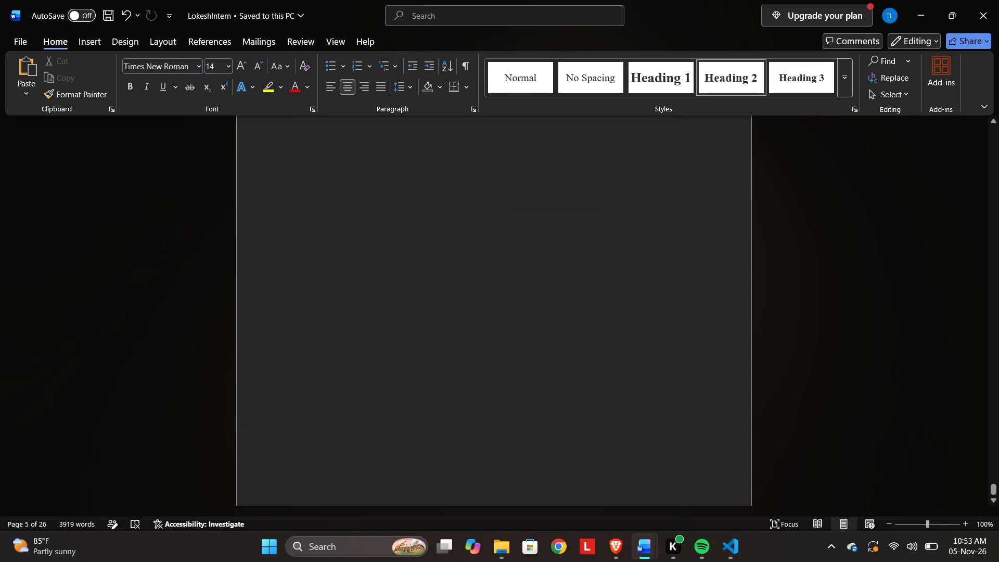
Recheck the internship certificate and the report's closing pages, and go back to the cover page.
scroll(636, 389, up, 4)
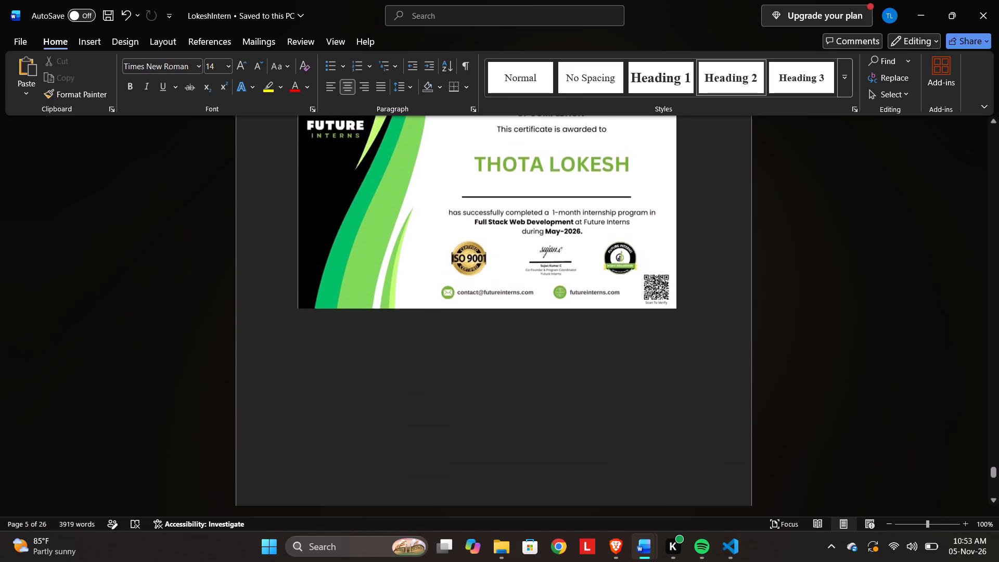
scroll(636, 389, up, 1)
scroll(636, 389, down, 7)
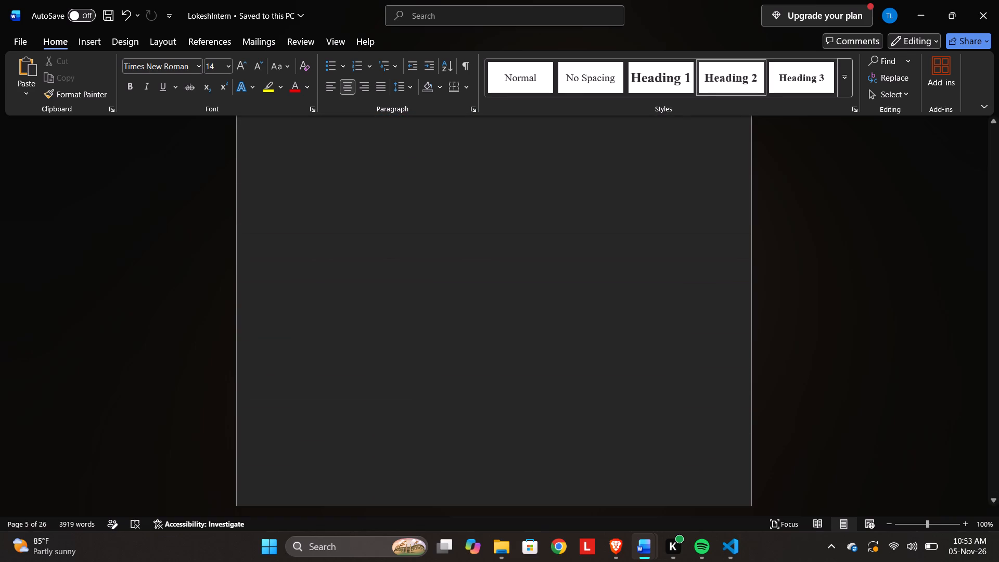
scroll(636, 389, up, 18)
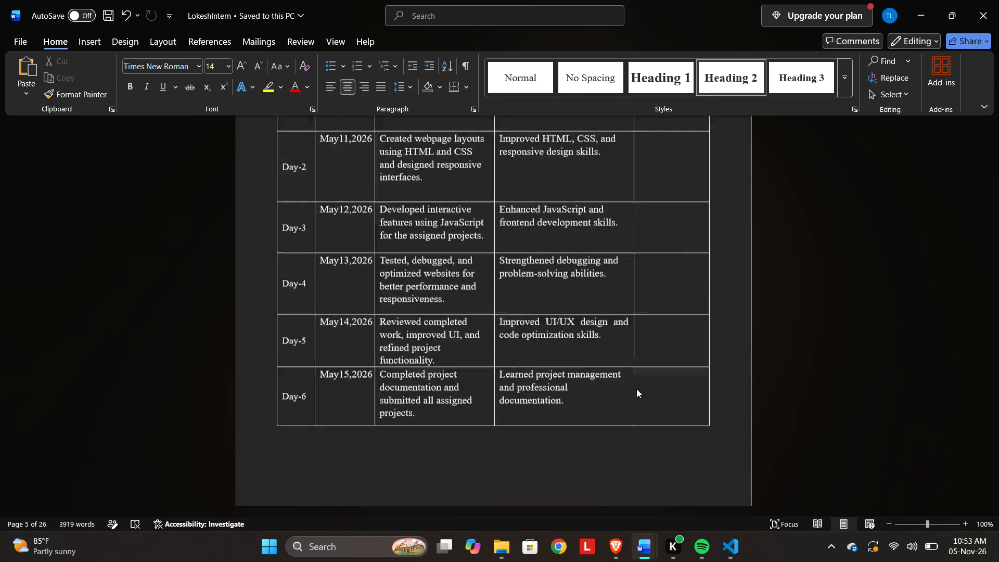
scroll(636, 389, up, 9)
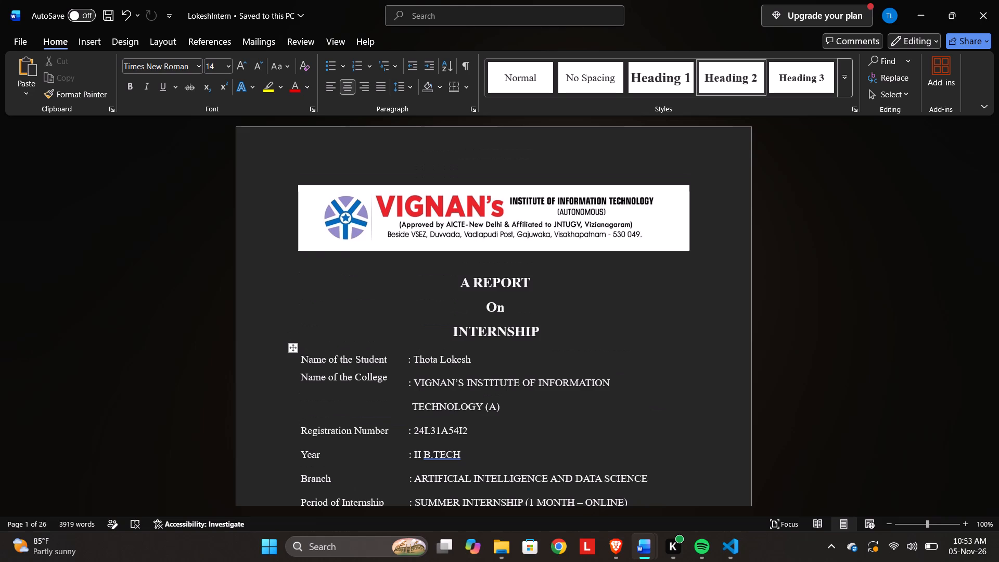
Review the report from the cover page through the student declaration and chapters to the WEEK-2 activity log.
scroll(636, 389, down, 3)
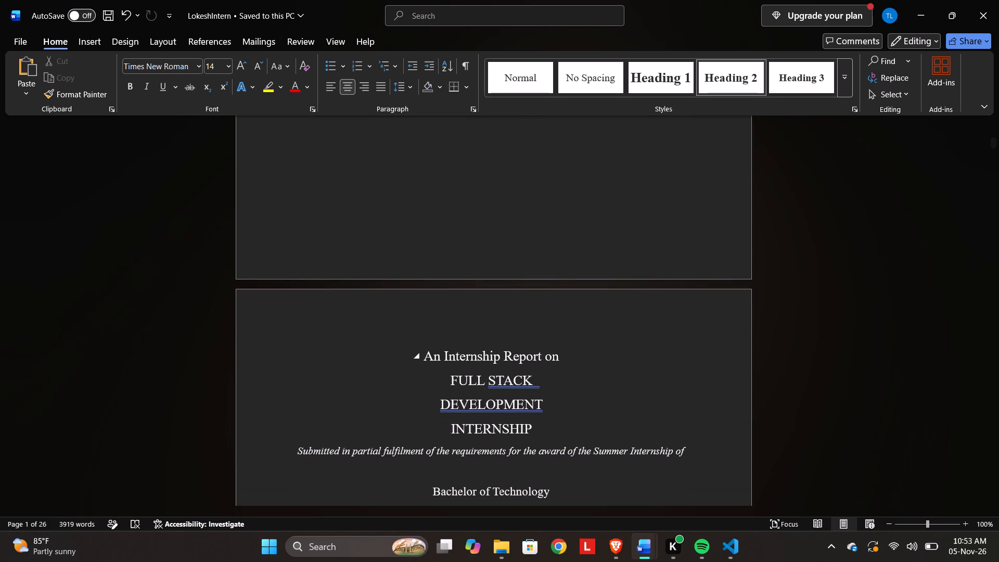
scroll(636, 389, down, 5)
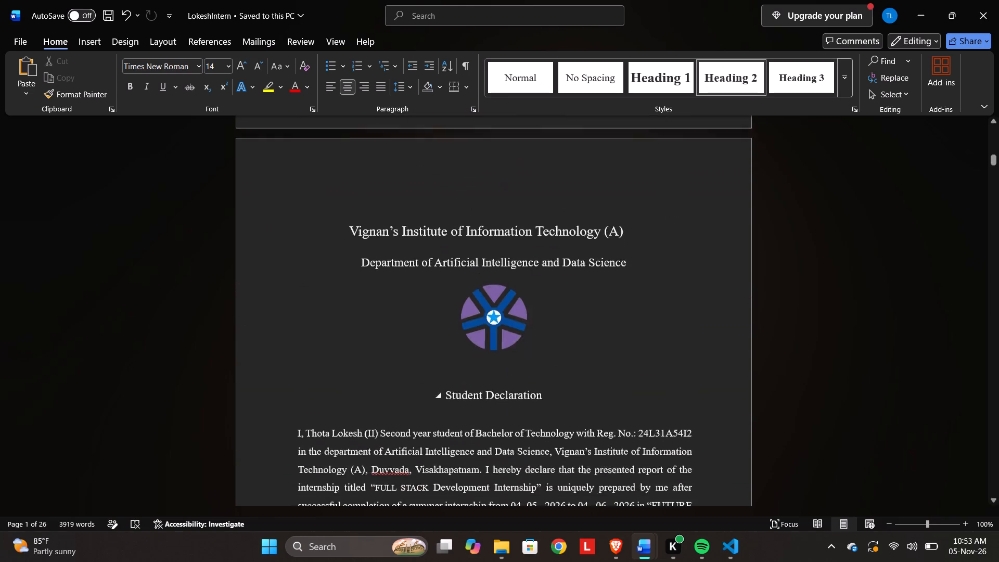
scroll(636, 389, down, 9)
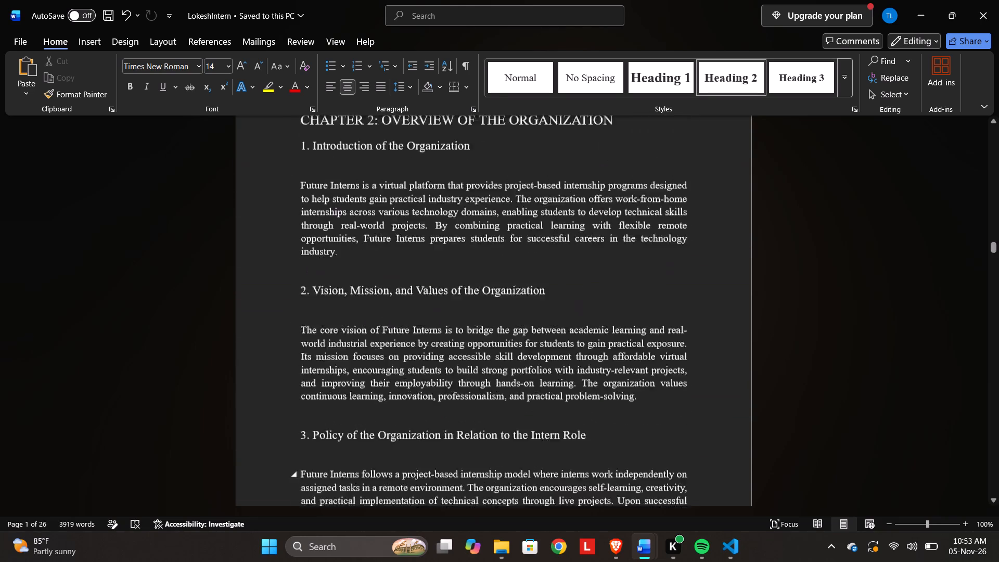
scroll(636, 389, down, 8)
scroll(636, 389, up, 3)
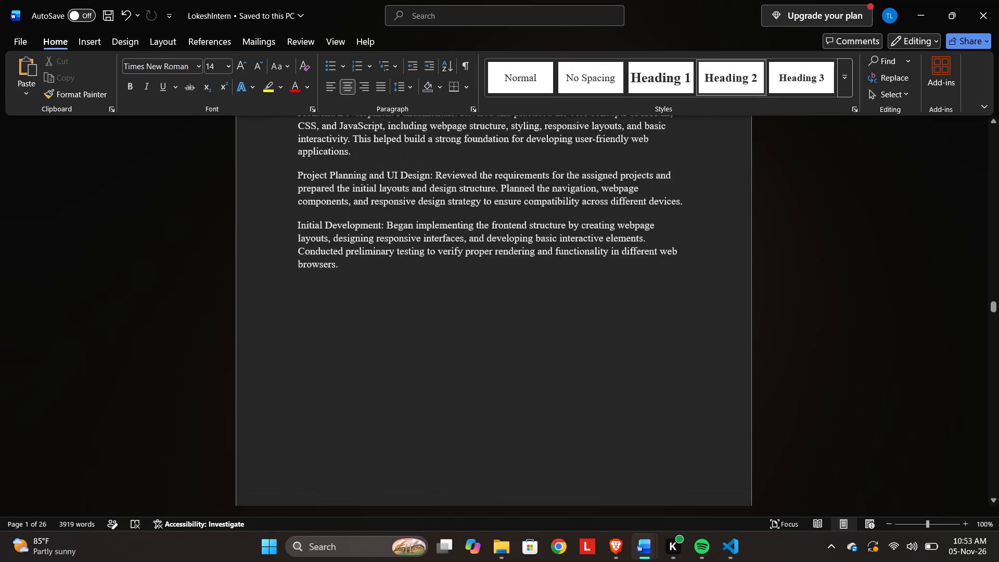
scroll(636, 389, down, 4)
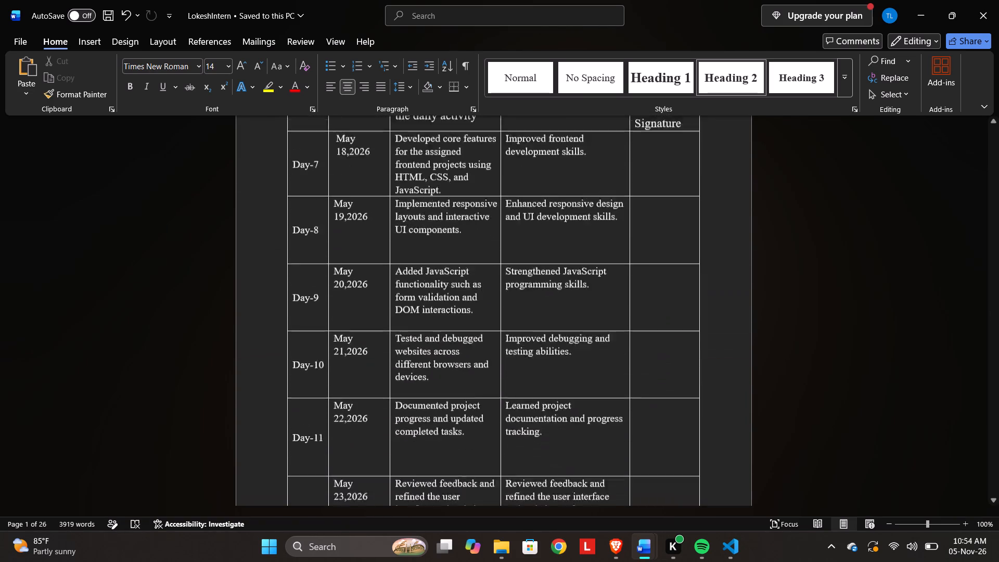
scroll(636, 389, down, 1)
Examine the Week 1 and Week 2 weekly reports and the activity logs up to WEEK-3, checking their dates and entries.
scroll(636, 389, up, 5)
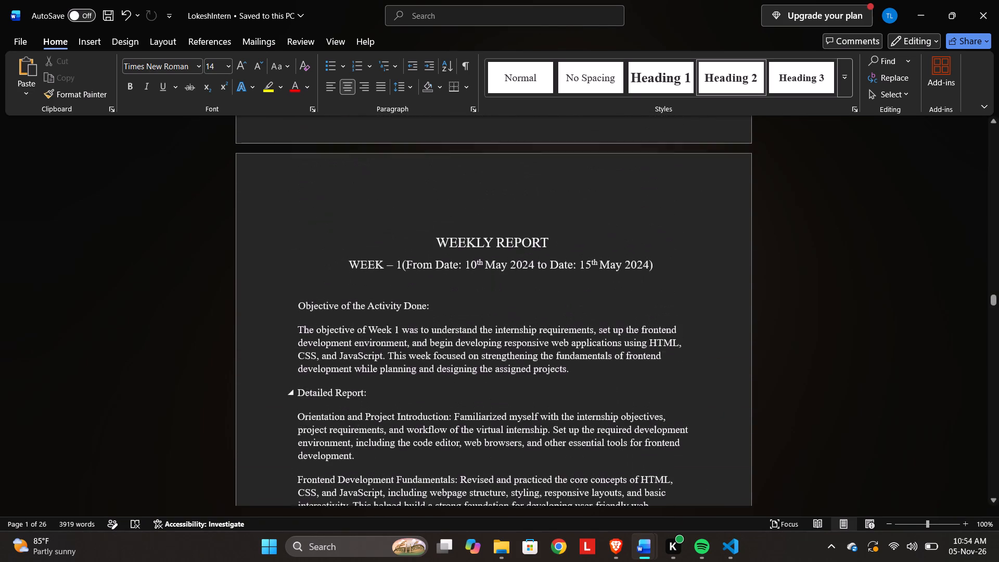
scroll(636, 389, down, 6)
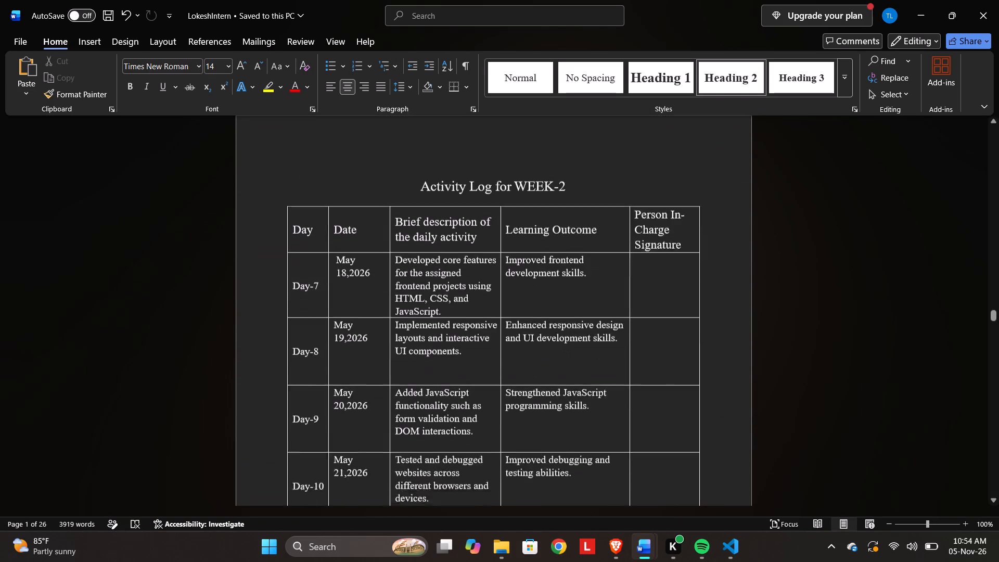
scroll(636, 389, up, 3)
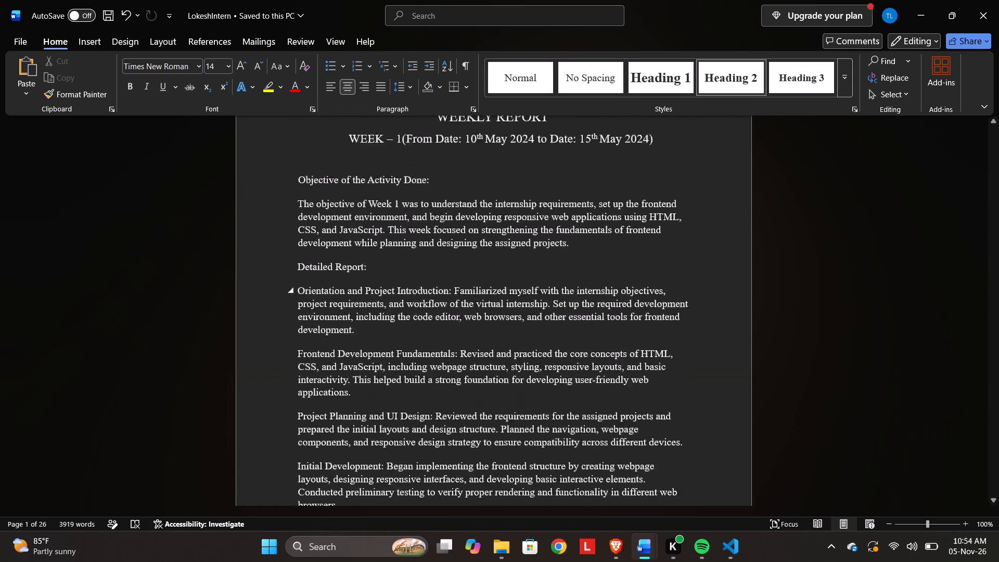
scroll(636, 389, up, 1)
scroll(636, 389, down, 3)
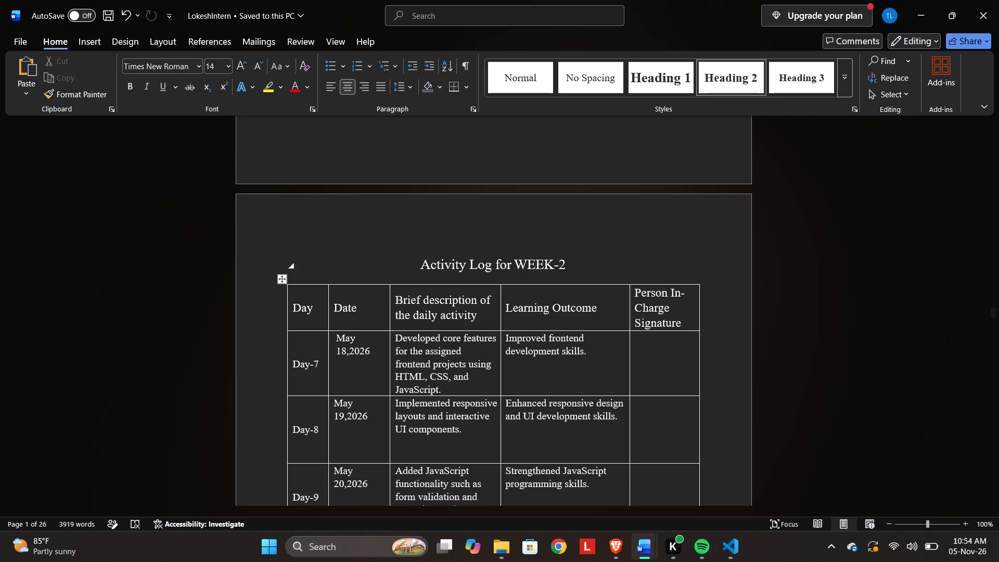
scroll(586, 274, down, 3)
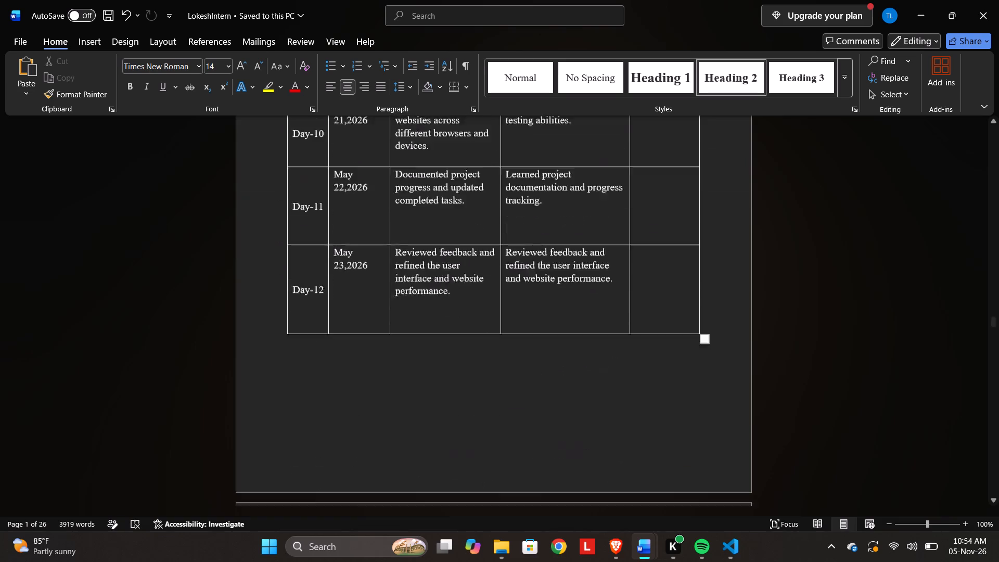
scroll(586, 274, down, 2)
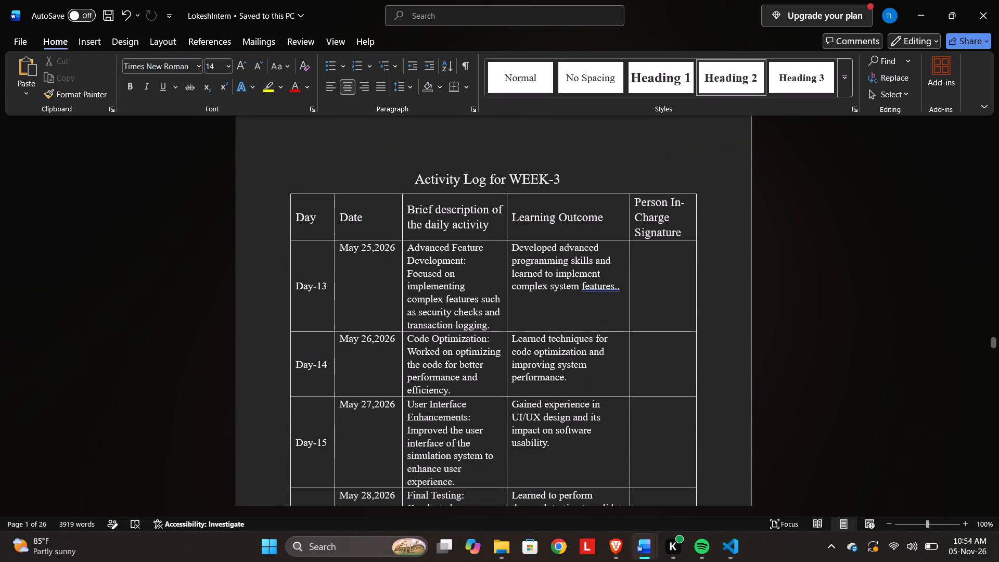
scroll(586, 274, up, 4)
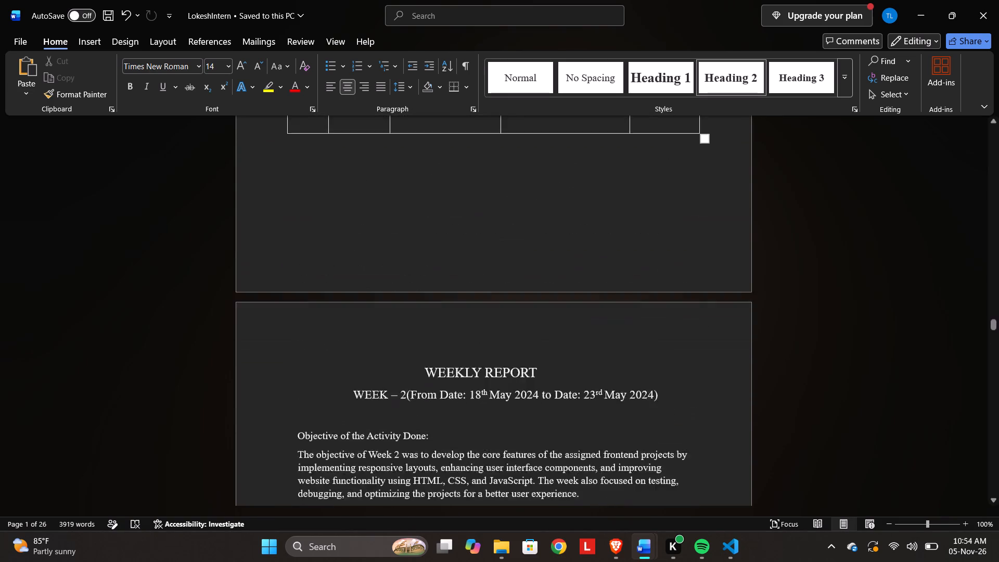
scroll(586, 274, up, 5)
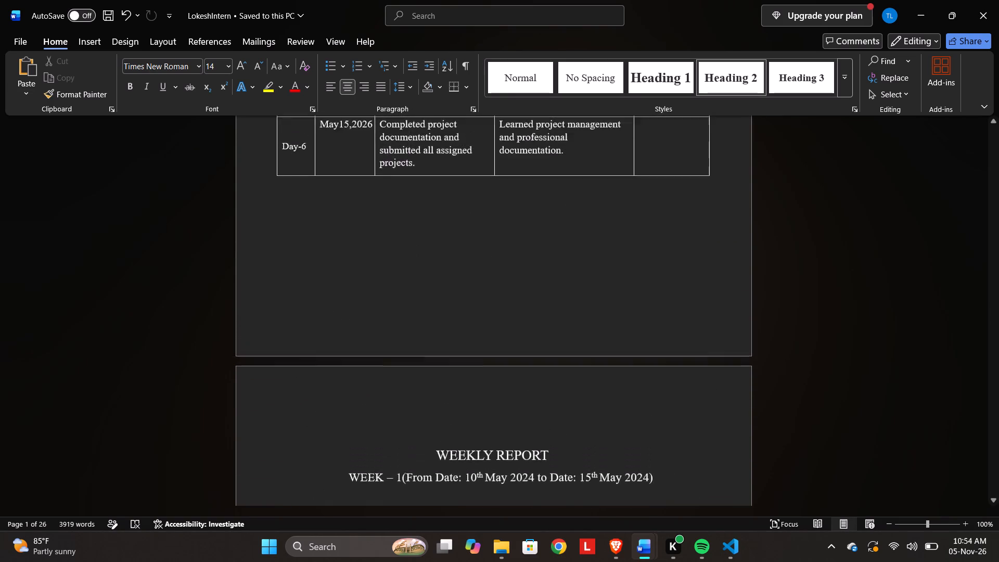
scroll(586, 274, up, 3)
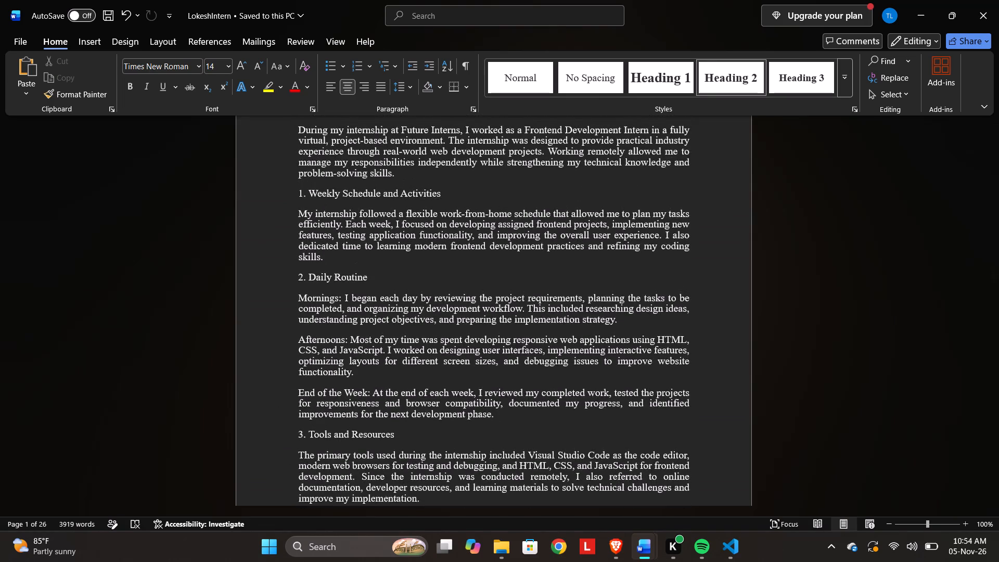
Reread the Chapter 3 internship text and the beginning of the WEEK-1 activity log.
scroll(586, 274, up, 1)
scroll(586, 274, down, 4)
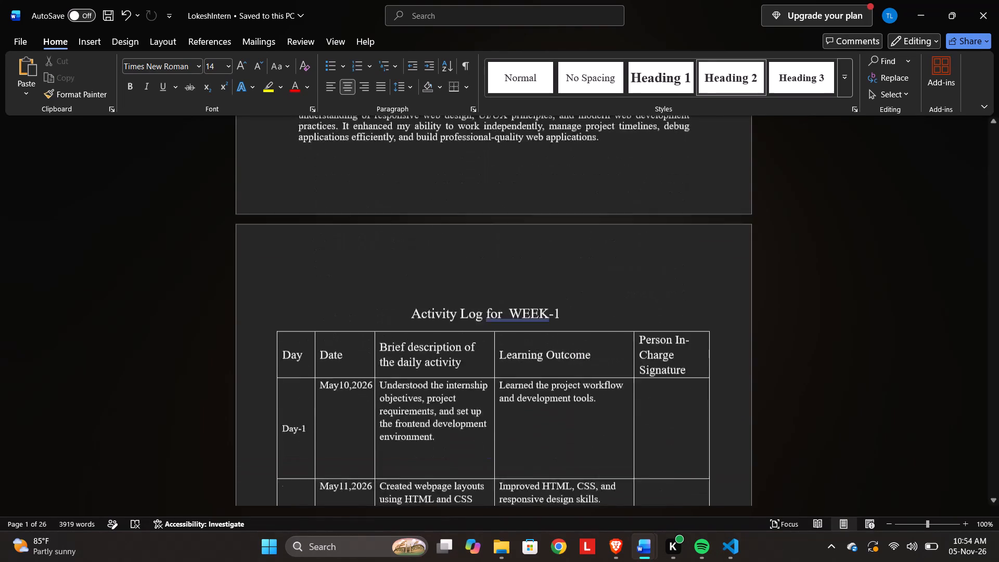
scroll(586, 274, up, 1)
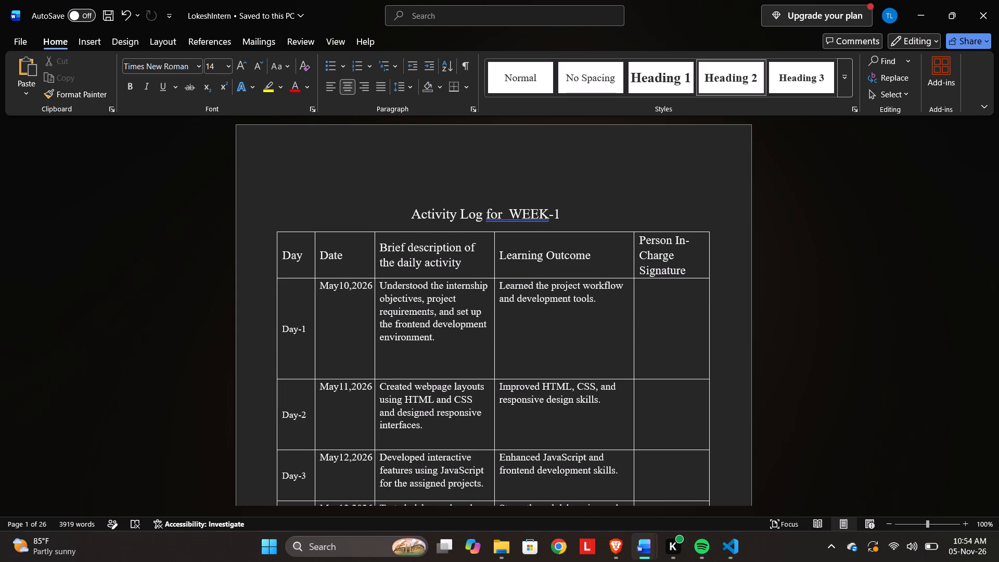
scroll(586, 274, up, 4)
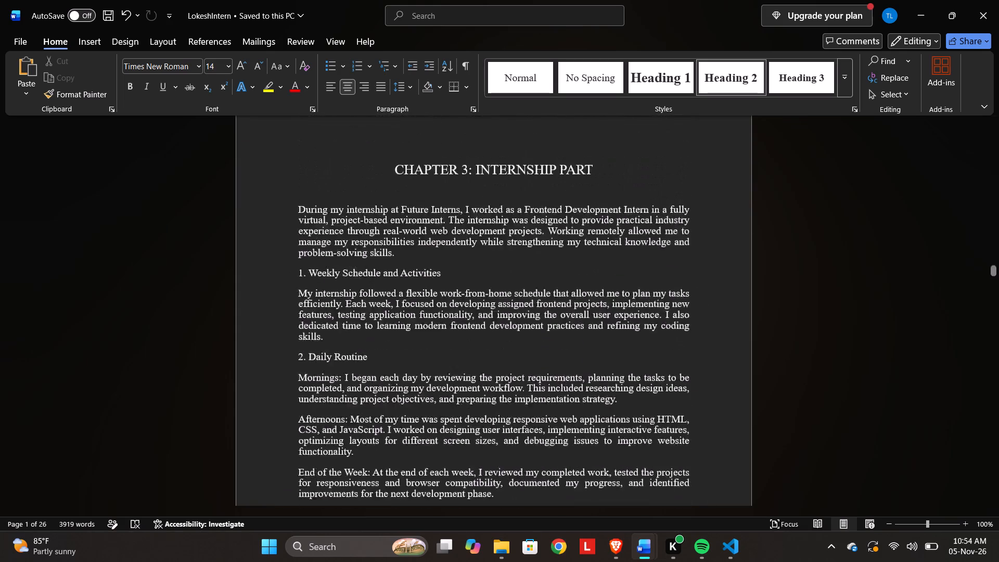
scroll(586, 274, up, 1)
scroll(586, 274, down, 4)
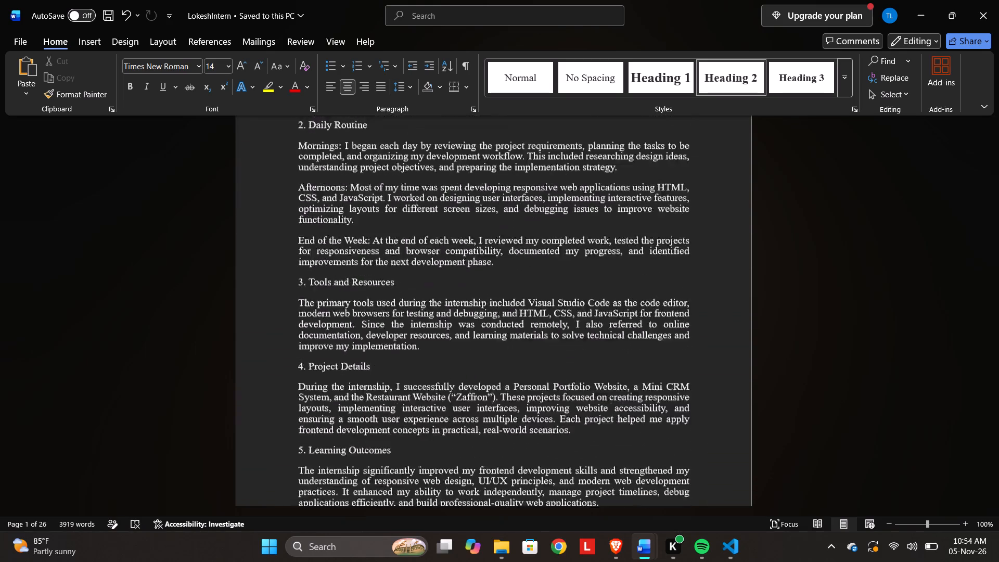
scroll(586, 274, down, 1)
scroll(470, 271, down, 1)
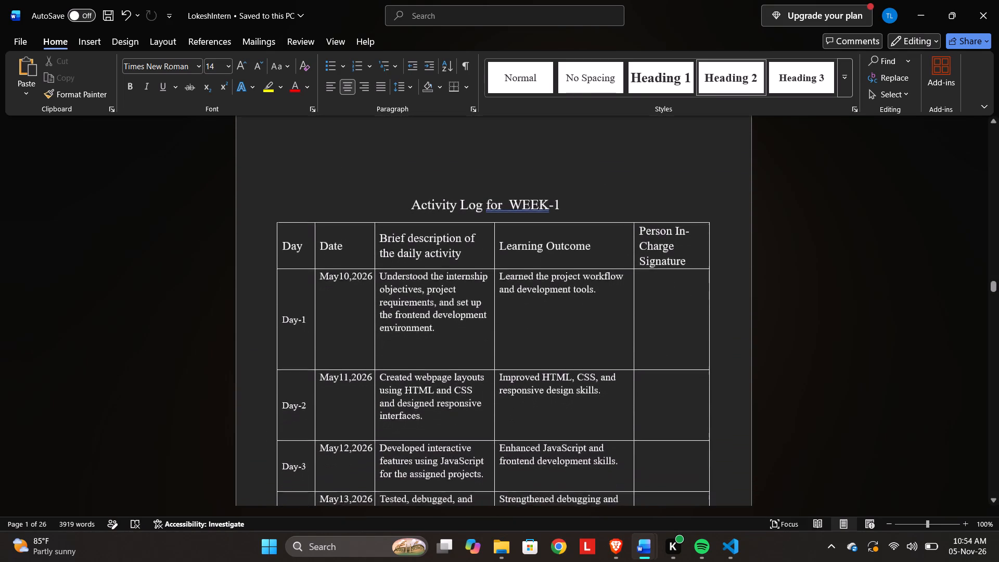
scroll(525, 244, up, 1)
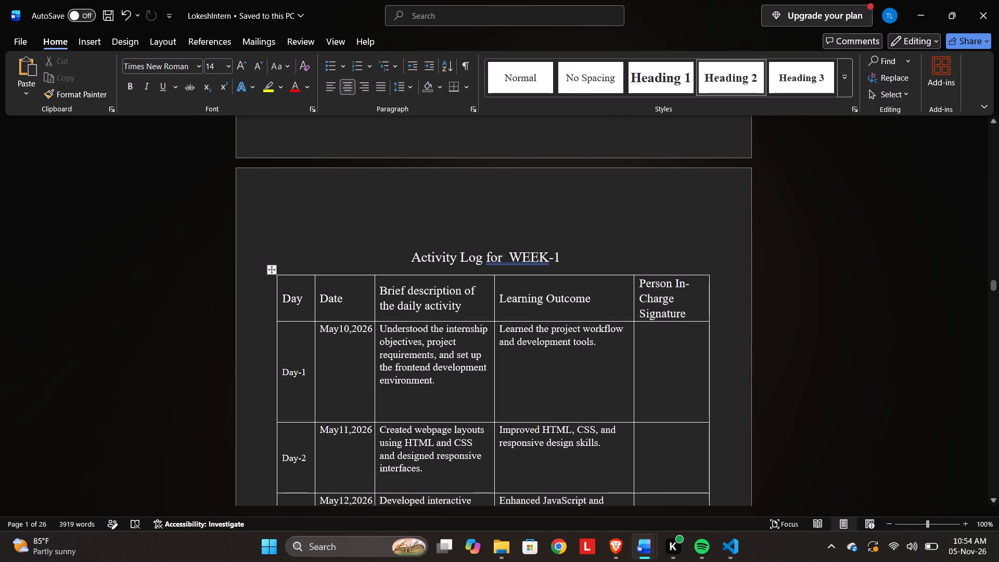
Open Windows search.
click(356, 538)
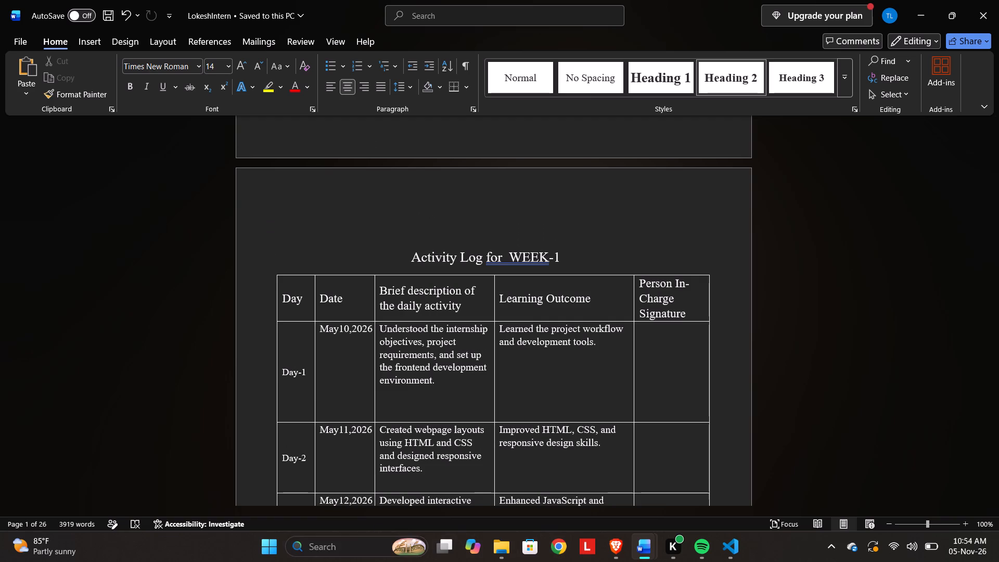
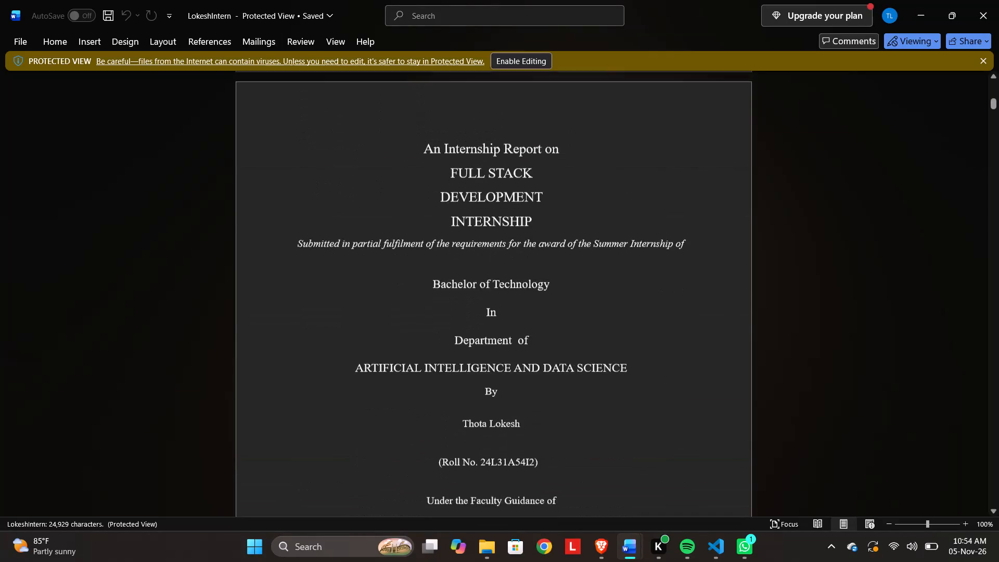
Review the internship report from the cover page through the student declaration, abstract and index to the Chapter 2 organization sections.
scroll(510, 273, down, 4)
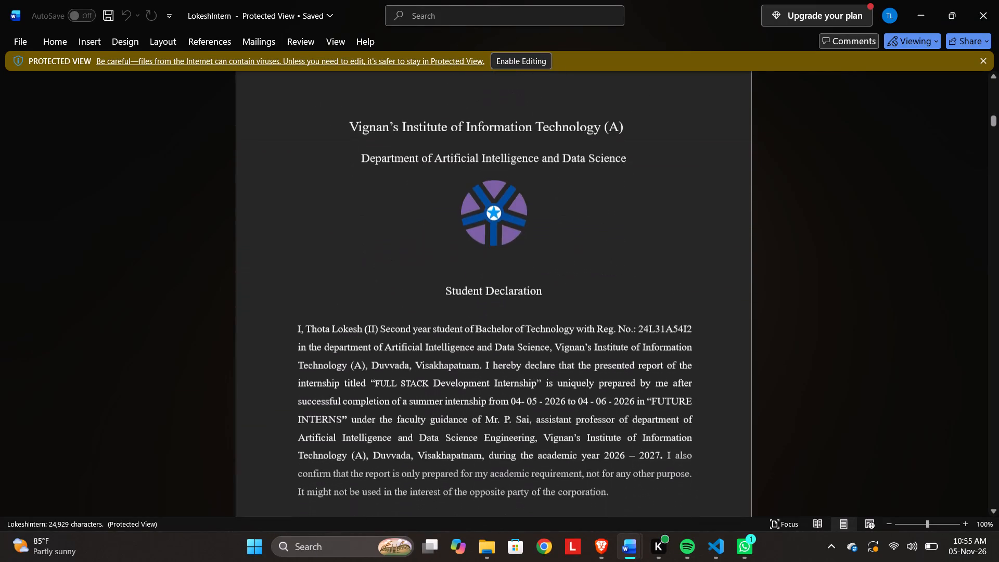
scroll(510, 273, down, 4)
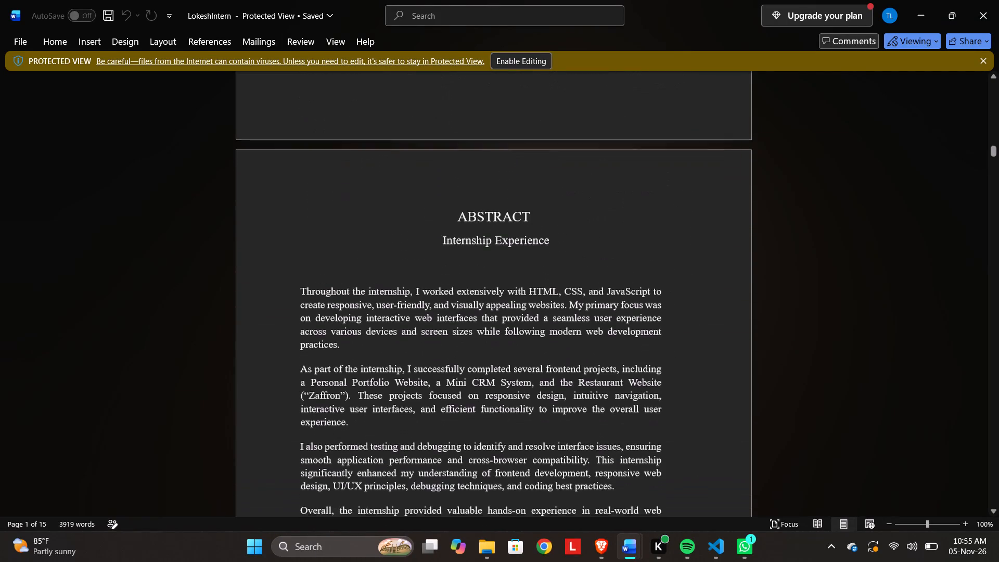
scroll(510, 273, down, 5)
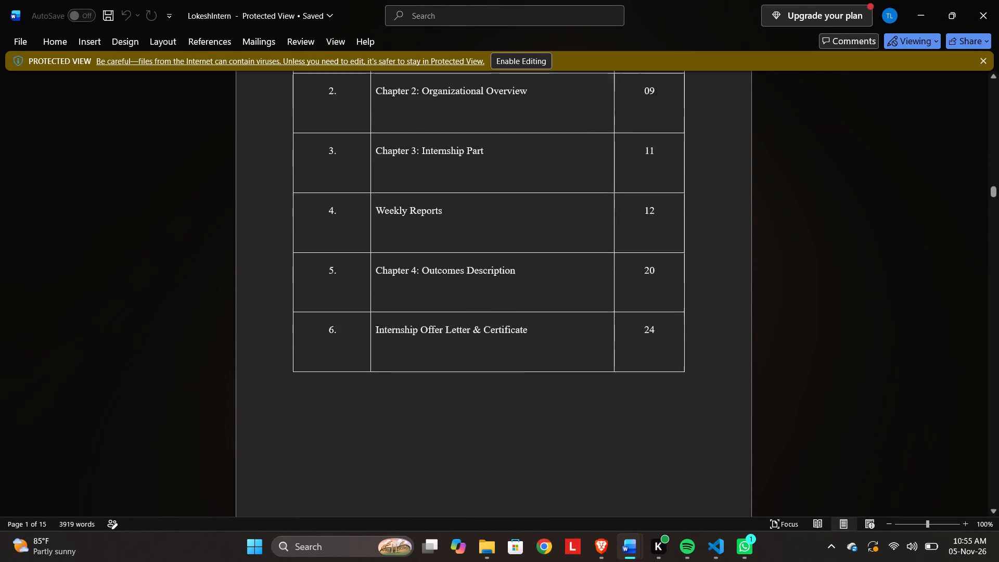
scroll(510, 273, down, 4)
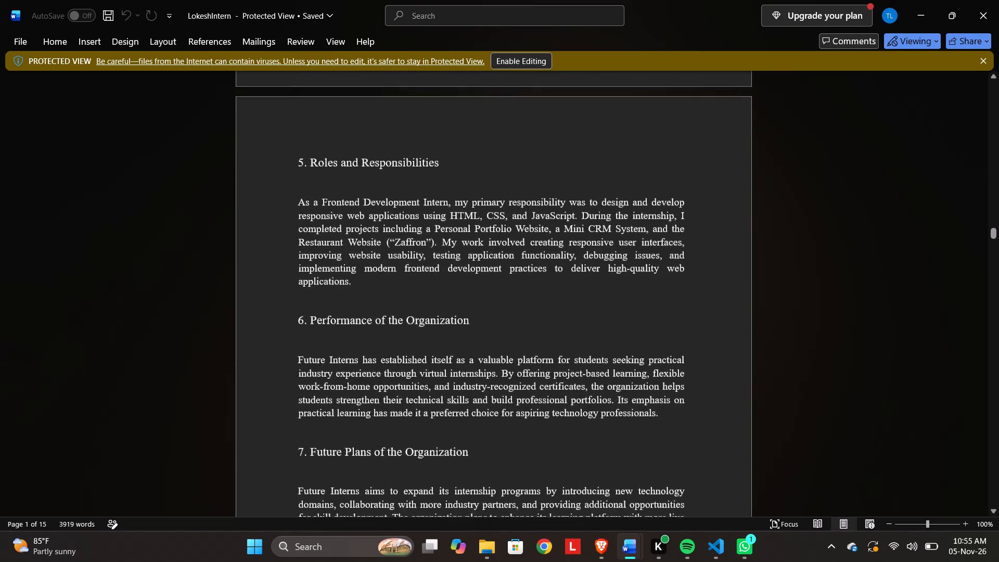
Examine the WEEK-1 activity log, the Week 1 weekly report and the Week 2 log and detailed report.
scroll(510, 273, down, 4)
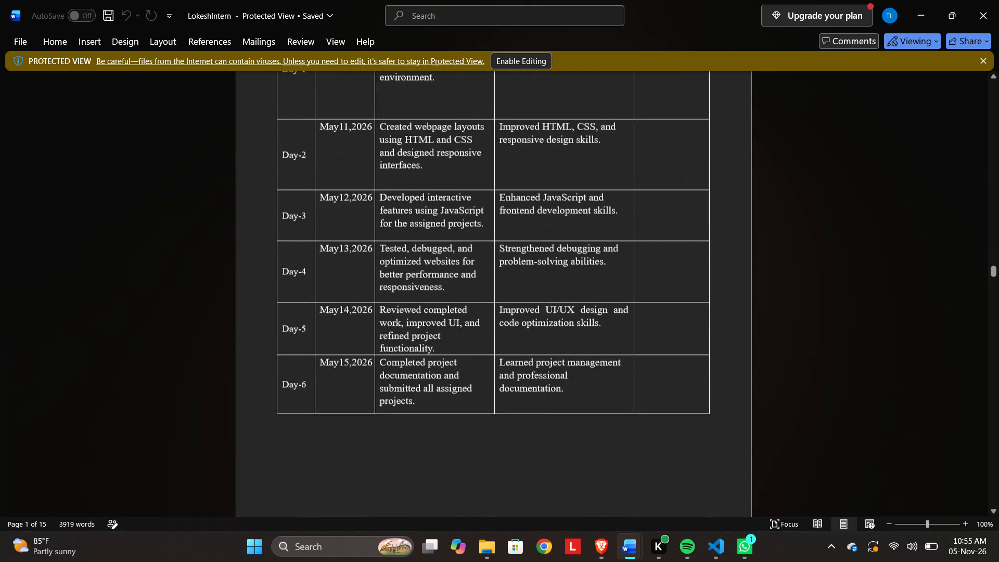
scroll(510, 273, down, 1)
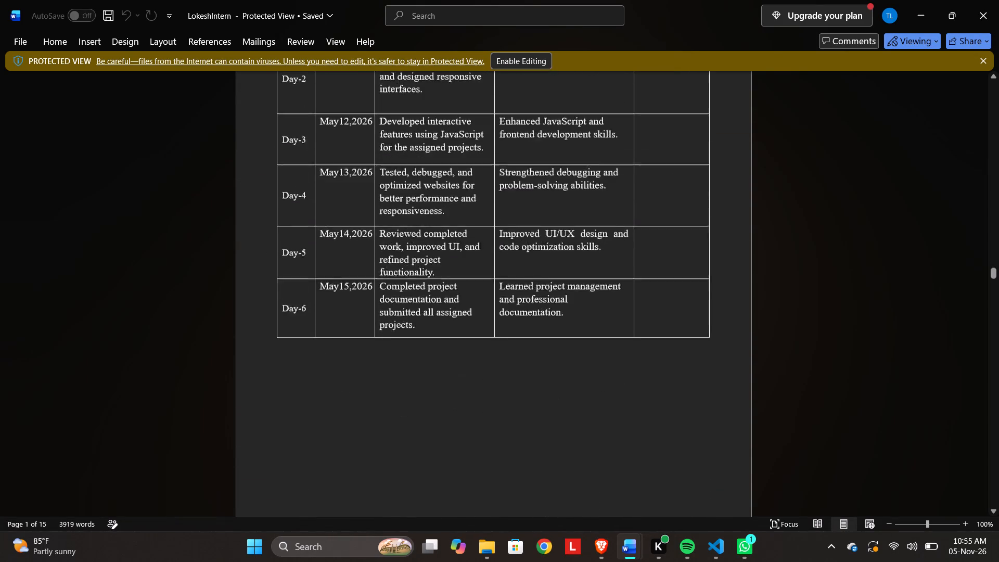
scroll(510, 273, down, 4)
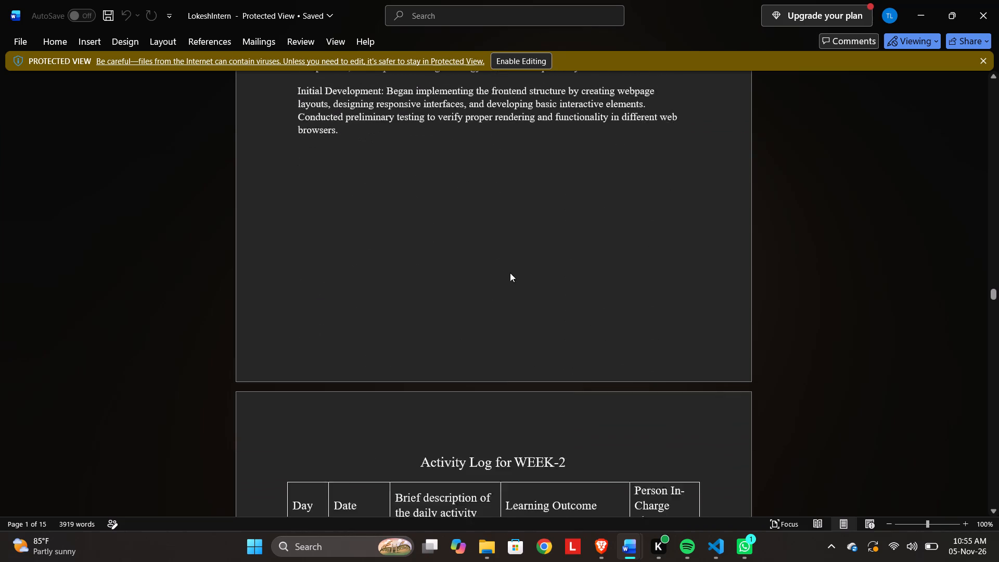
scroll(510, 273, down, 4)
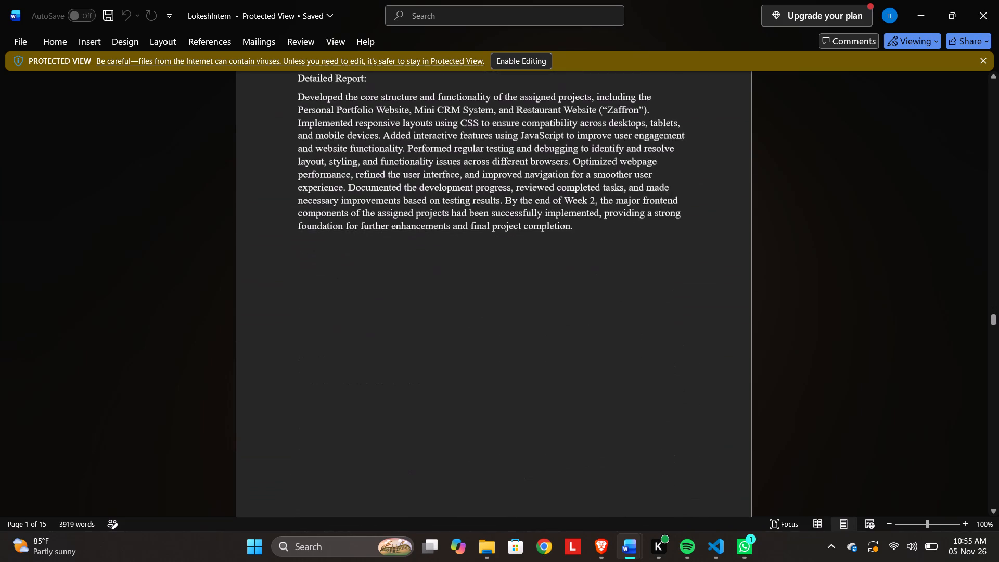
Examine the Week 3 and Week 4 activity logs and weekly reports, including their dates and objectives.
scroll(510, 273, down, 6)
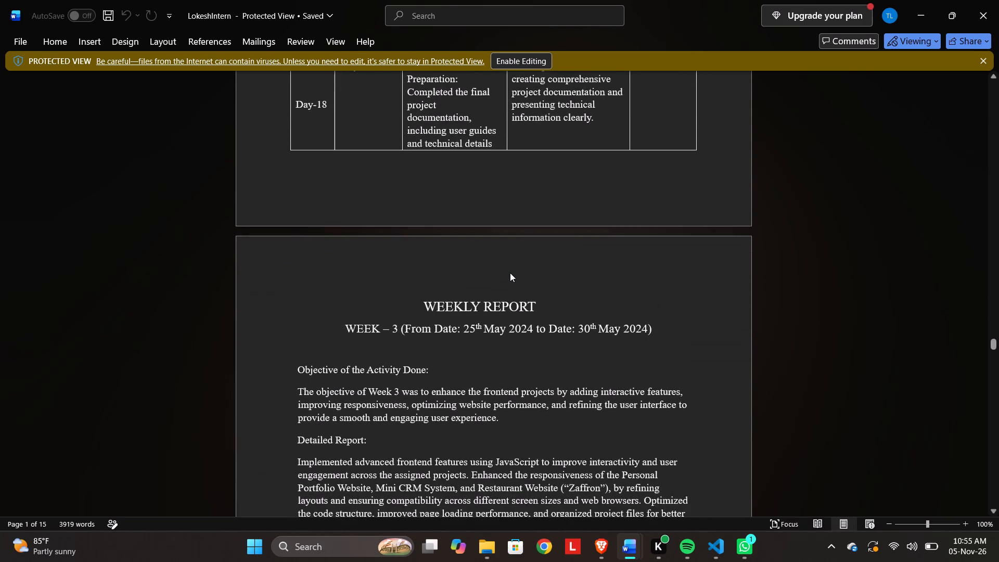
scroll(510, 273, down, 4)
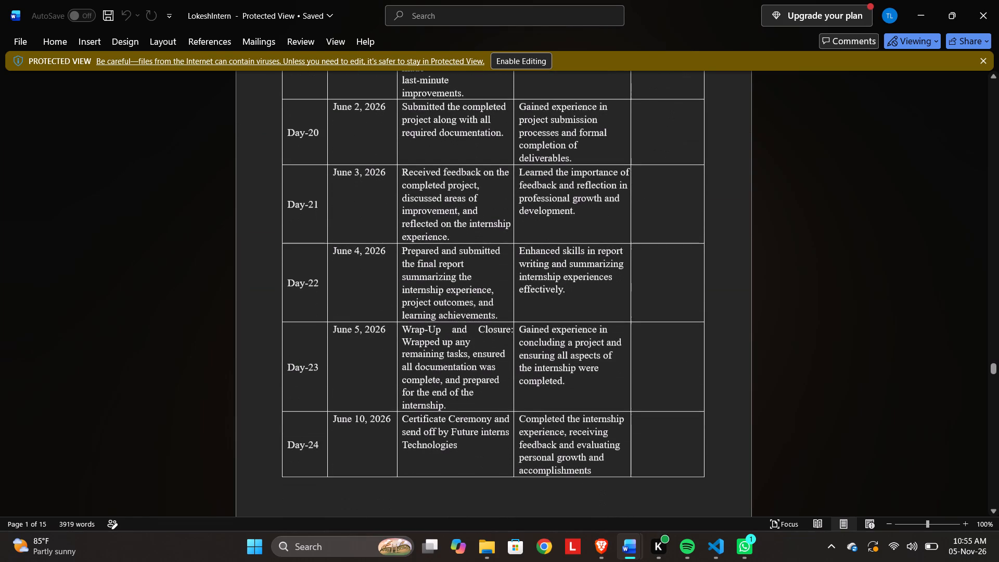
scroll(510, 273, down, 3)
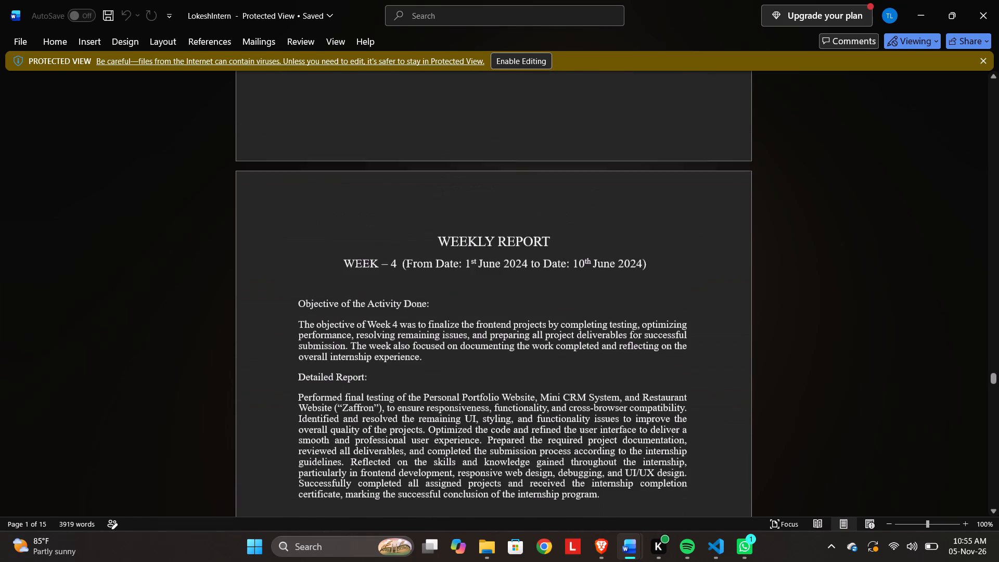
scroll(510, 273, down, 2)
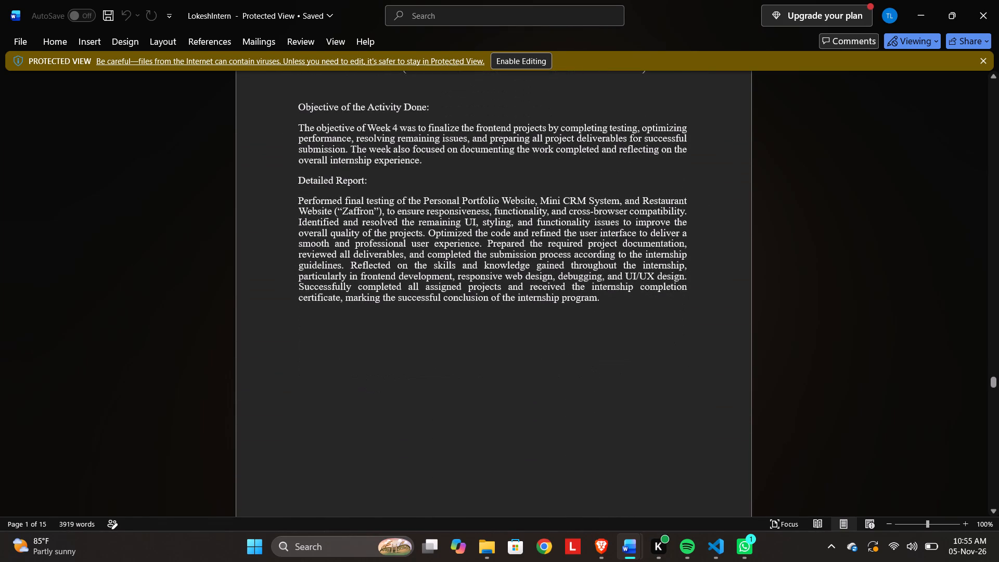
Go back through the WEEK-2 and WEEK-1 activity logs and reread the Chapter 3 internship text.
scroll(510, 273, up, 10)
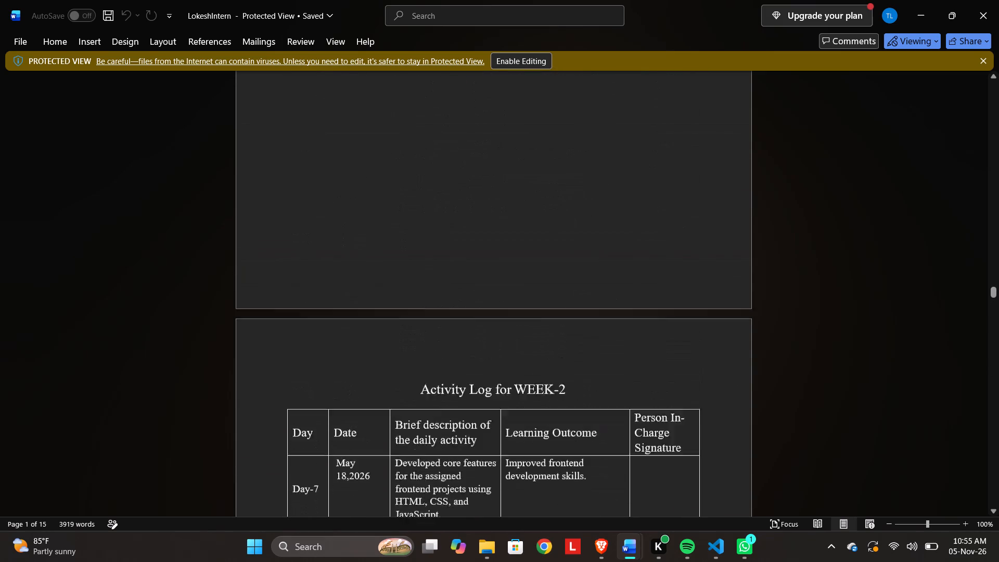
scroll(510, 273, up, 1)
scroll(510, 273, down, 5)
scroll(510, 273, up, 4)
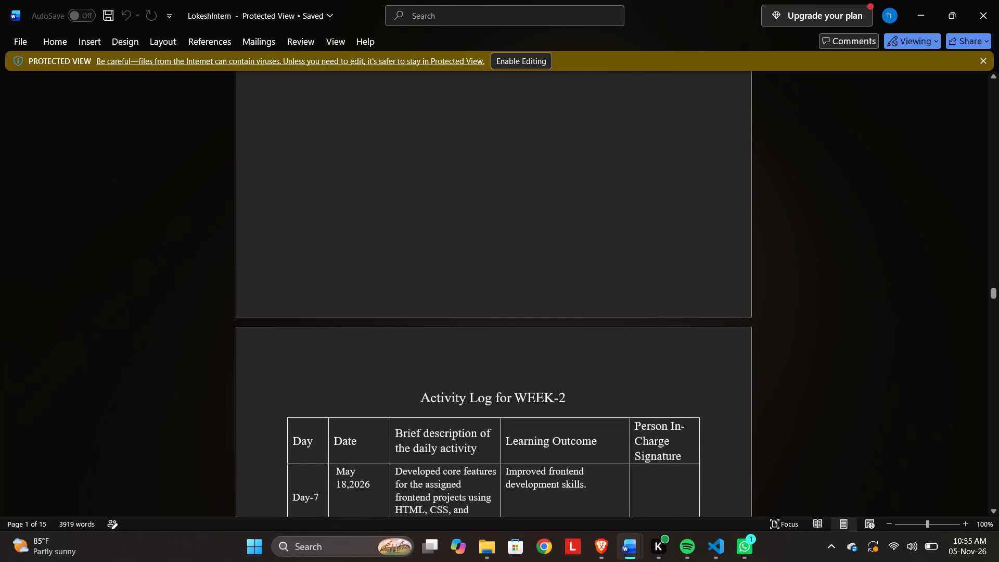
scroll(510, 273, up, 3)
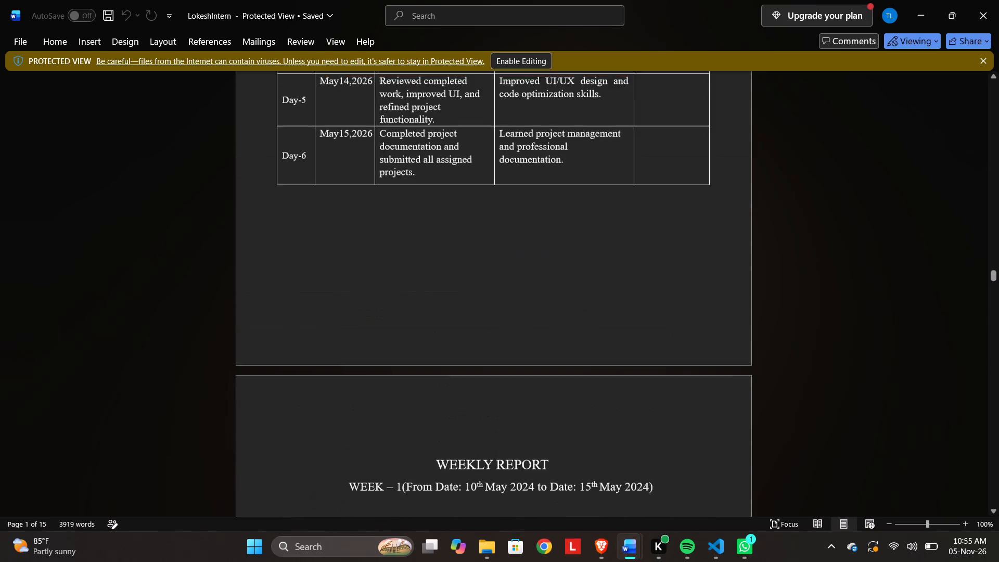
scroll(510, 273, up, 4)
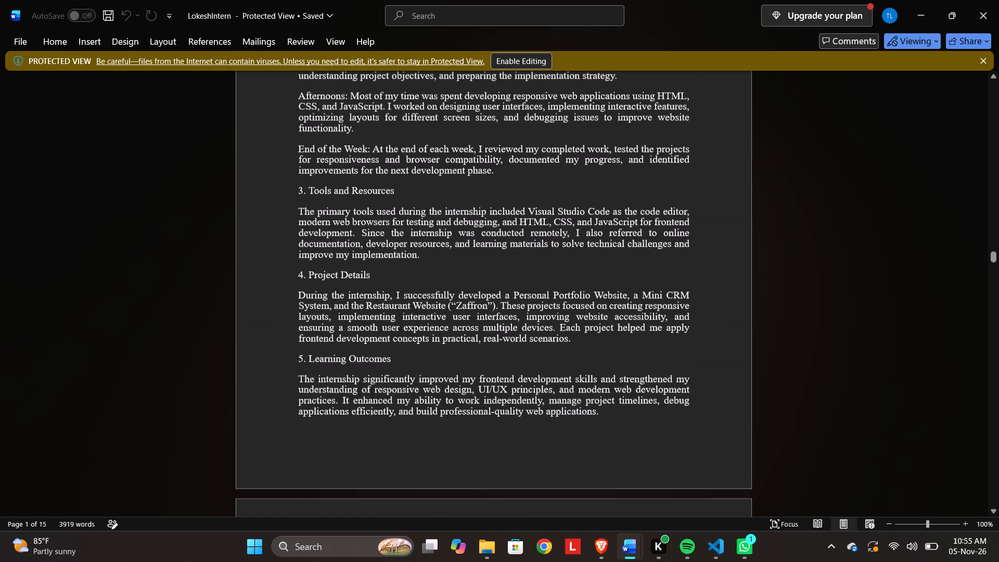
scroll(510, 273, up, 3)
scroll(510, 273, down, 2)
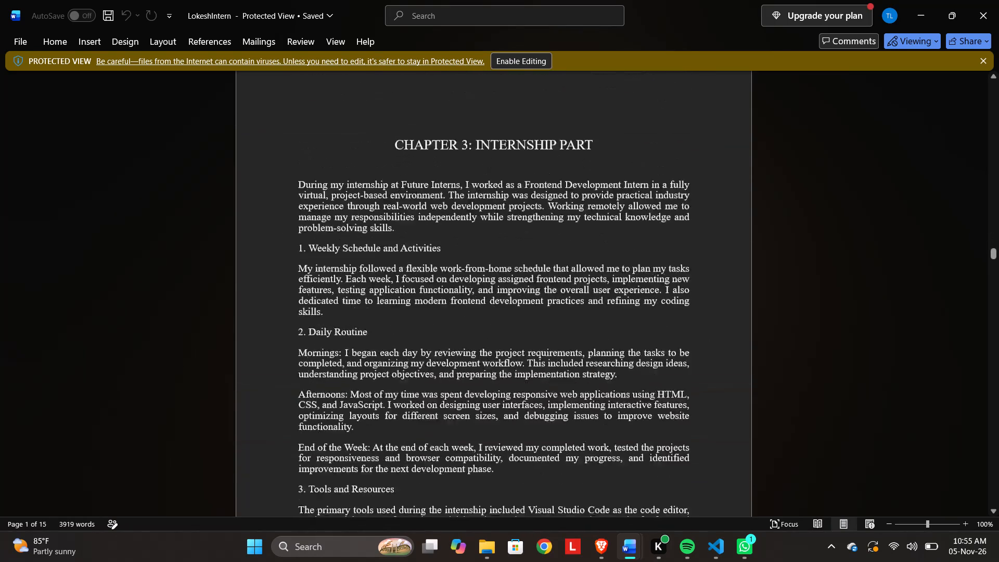
Review the report backwards from Chapter 2 through the executive summary and acknowledgements to the certificate's signature block.
scroll(510, 273, up, 7)
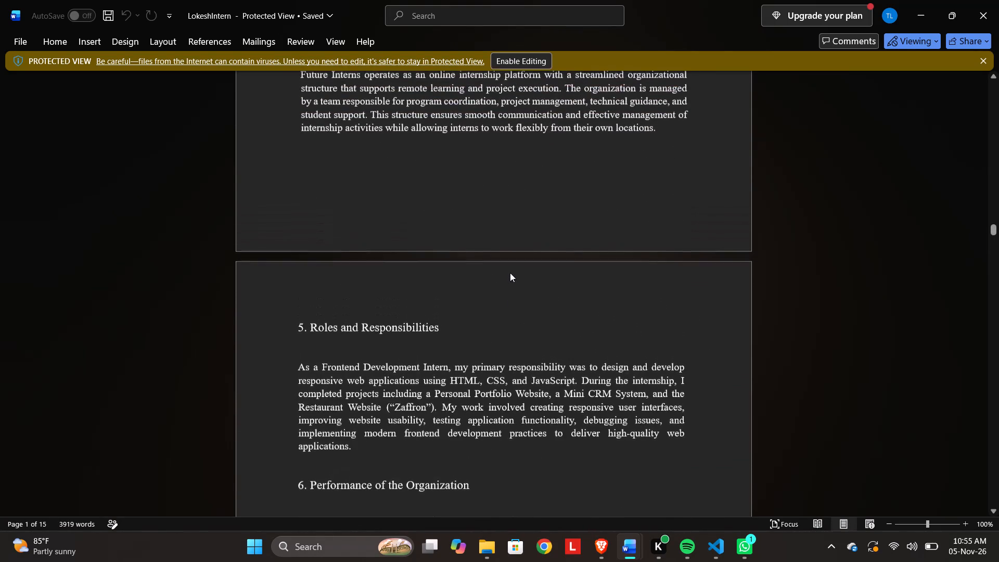
scroll(510, 273, up, 12)
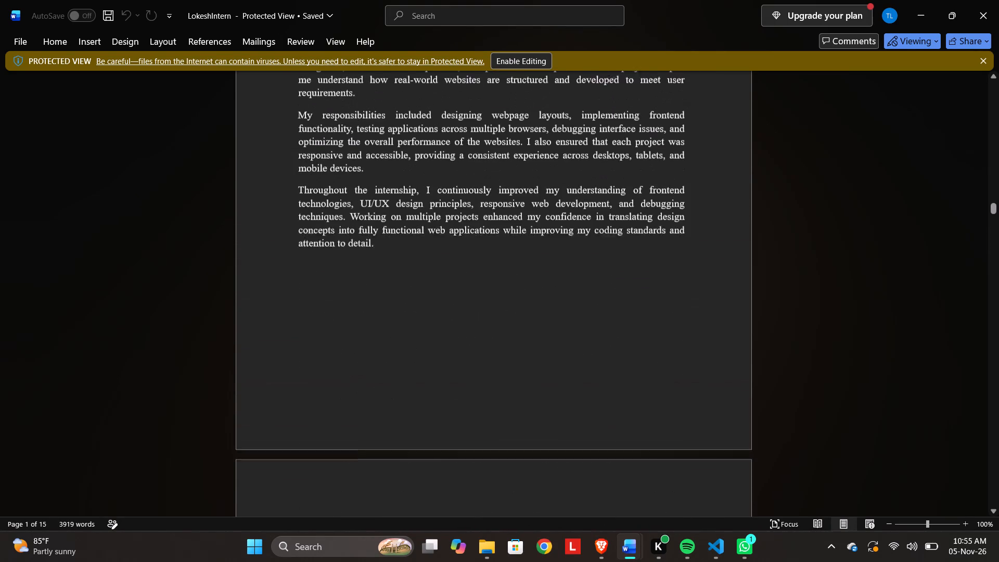
scroll(510, 273, up, 2)
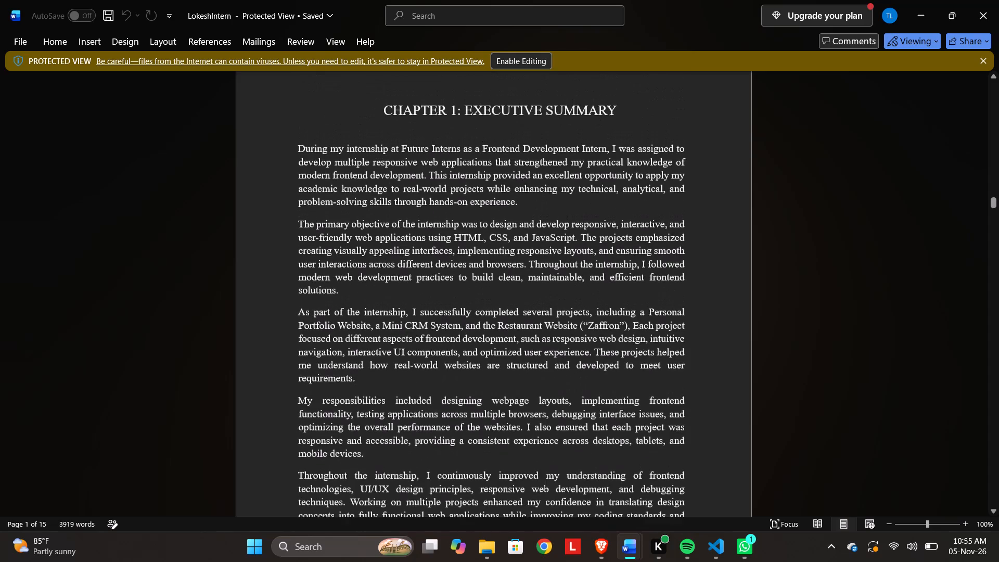
scroll(510, 273, up, 3)
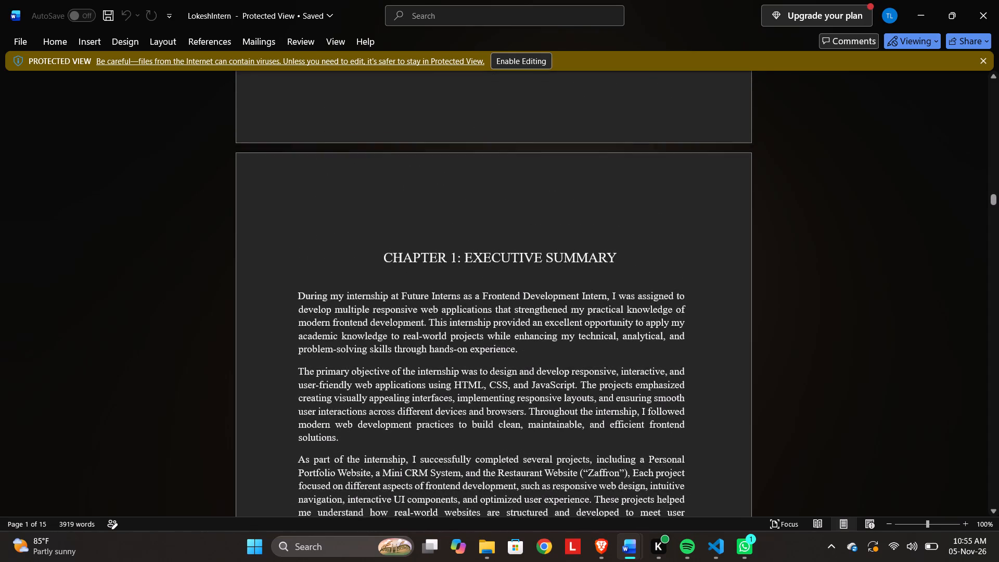
scroll(510, 273, up, 8)
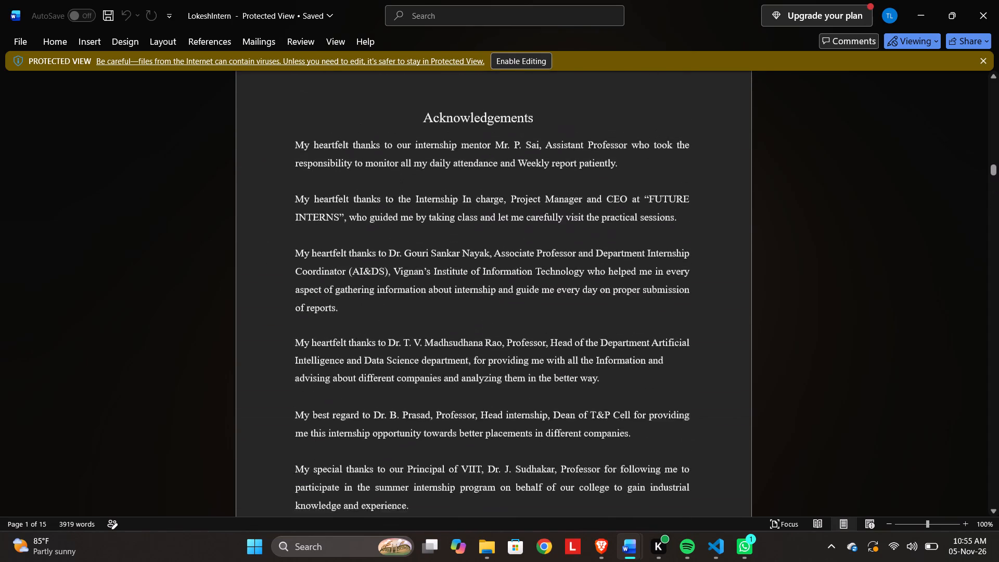
scroll(510, 273, up, 2)
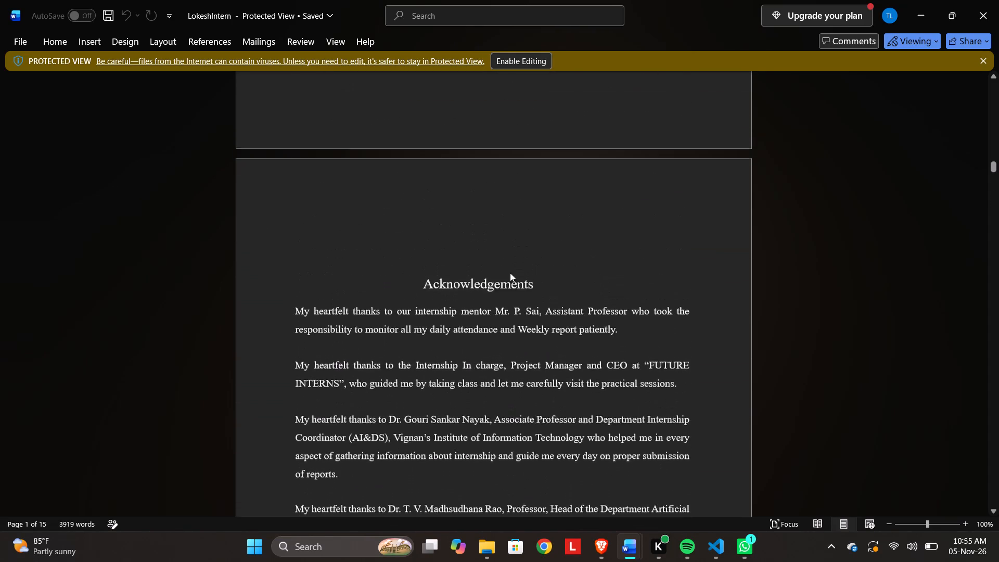
scroll(510, 273, up, 5)
scroll(510, 273, down, 1)
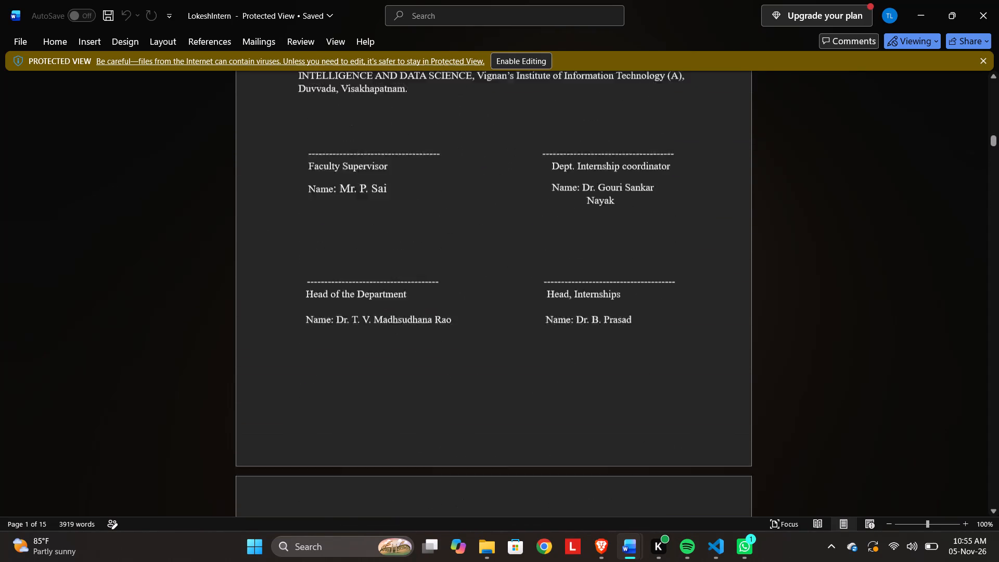
Reread the Chapter 2 organization overview and Chapter 3, continuing to the WEEK-1 activity log.
scroll(510, 273, down, 6)
scroll(510, 273, up, 1)
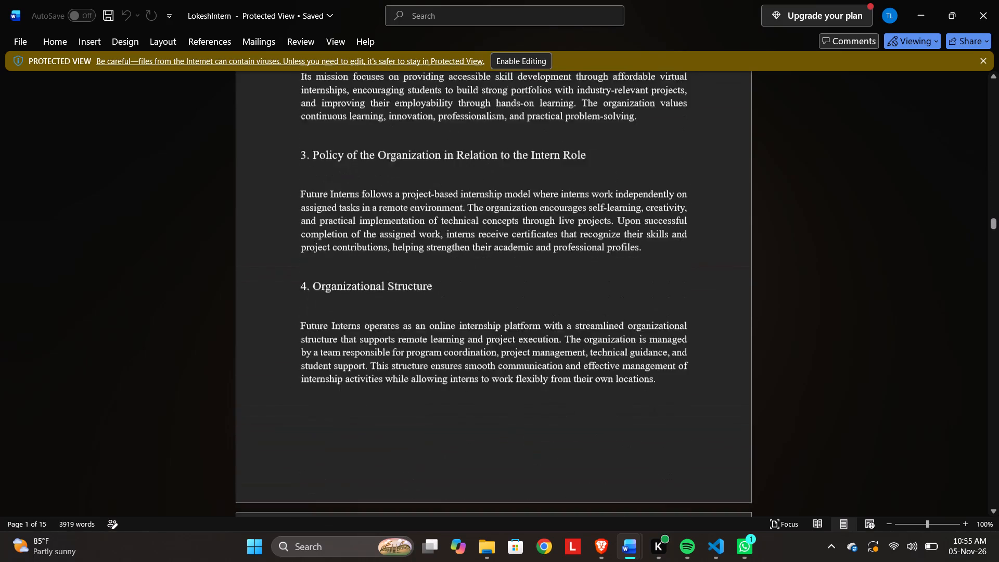
scroll(510, 273, up, 3)
scroll(510, 273, down, 1)
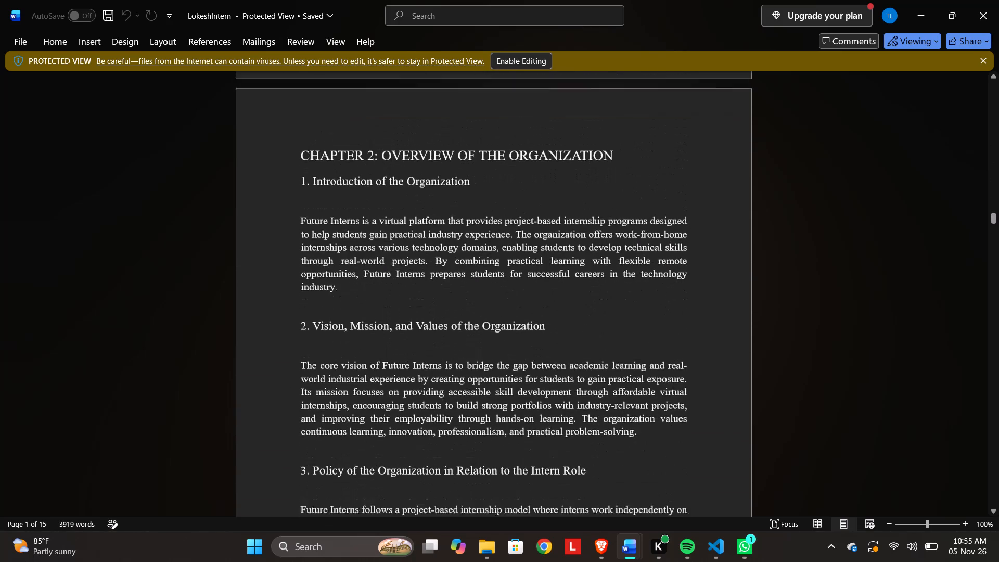
scroll(510, 273, down, 6)
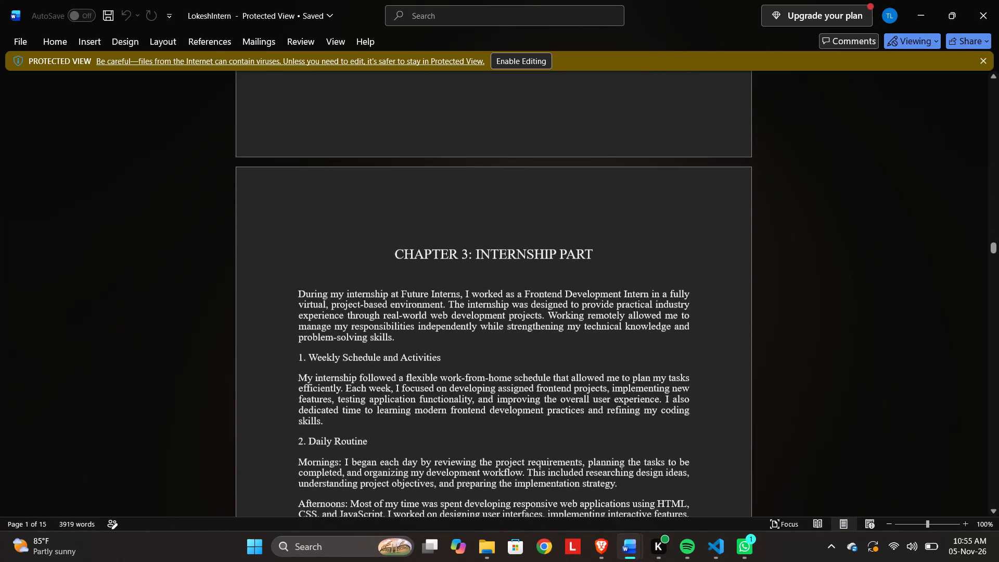
scroll(510, 273, down, 1)
scroll(510, 273, up, 4)
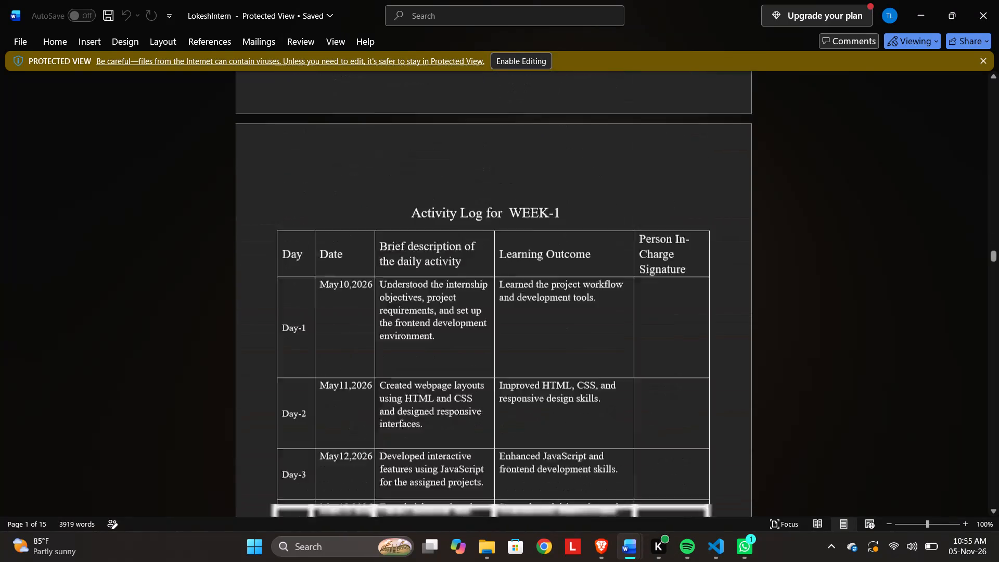
Check the student and organization details page, the certificate, the acknowledgements and the index, returning to the certificate.
scroll(510, 273, up, 13)
scroll(510, 273, down, 2)
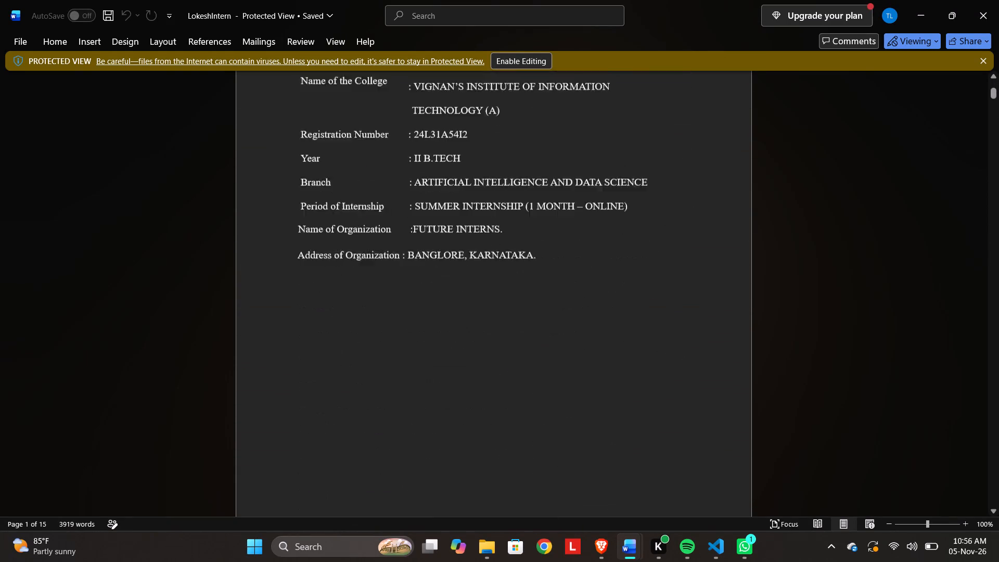
scroll(510, 273, down, 8)
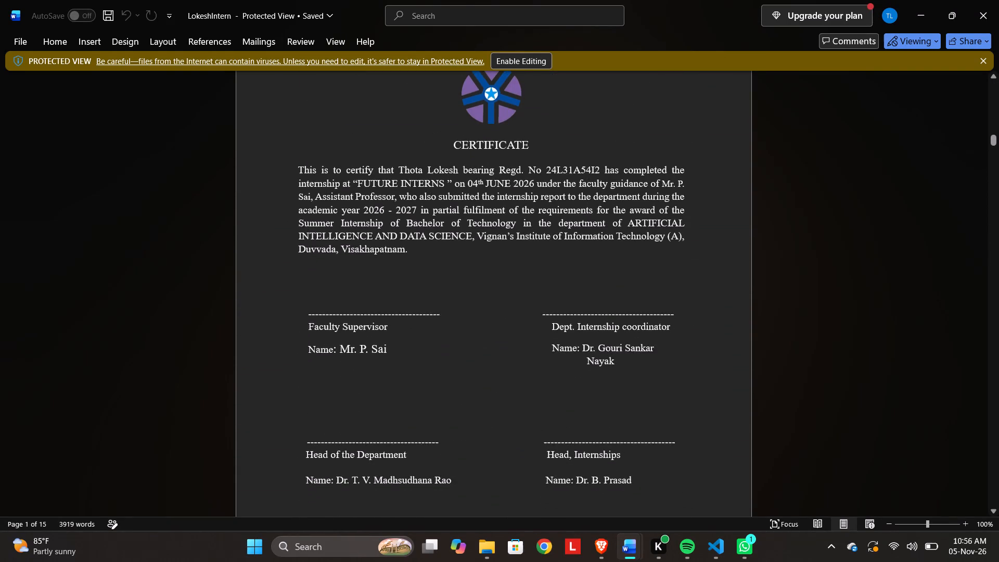
scroll(510, 273, up, 2)
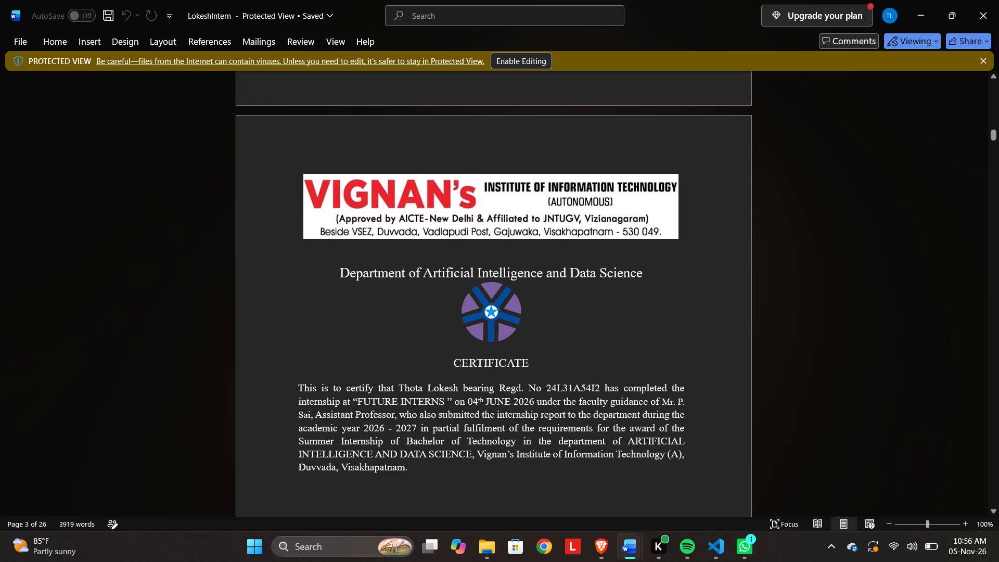
scroll(536, 417, down, 1)
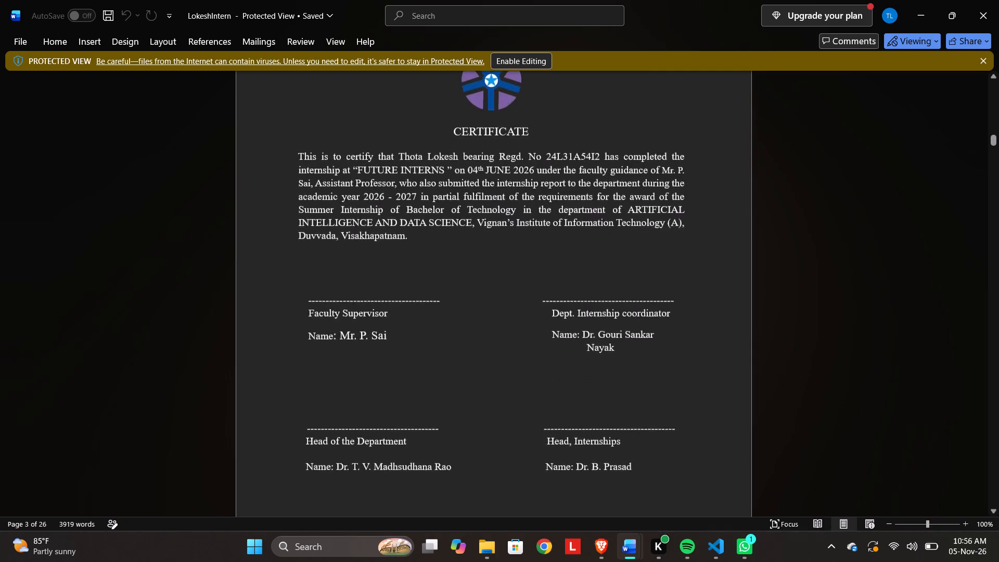
scroll(536, 417, down, 6)
scroll(536, 417, up, 1)
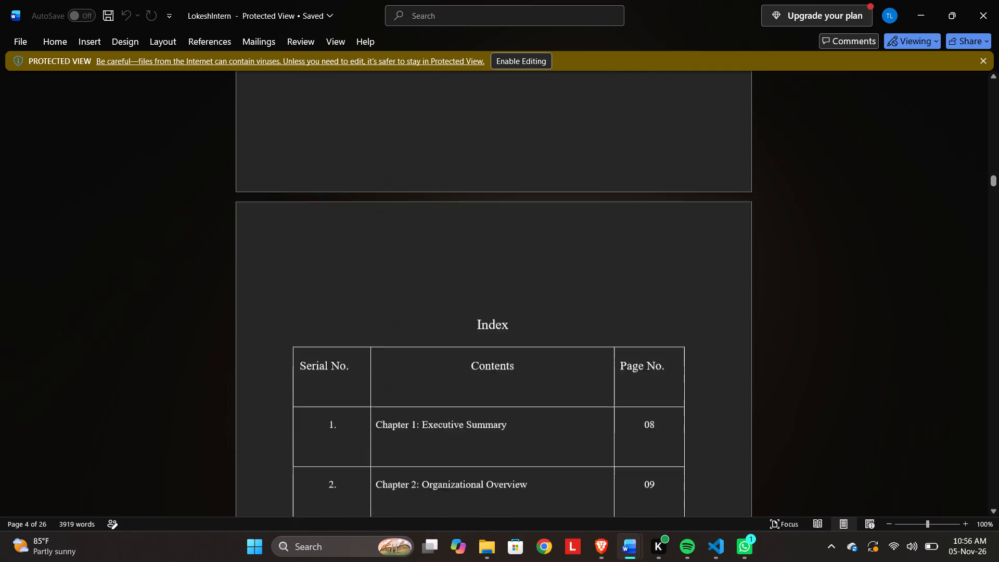
scroll(536, 417, up, 2)
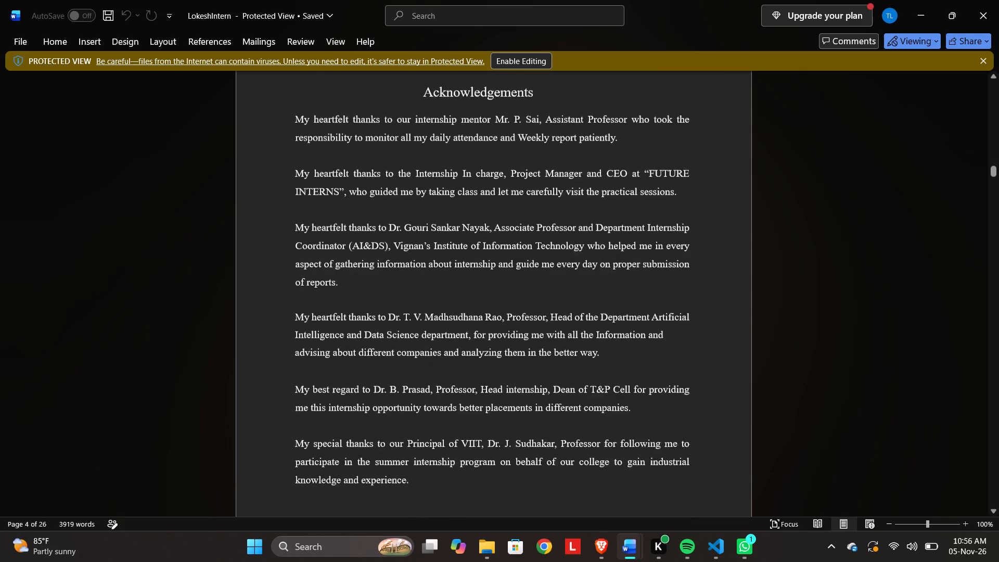
scroll(536, 417, up, 7)
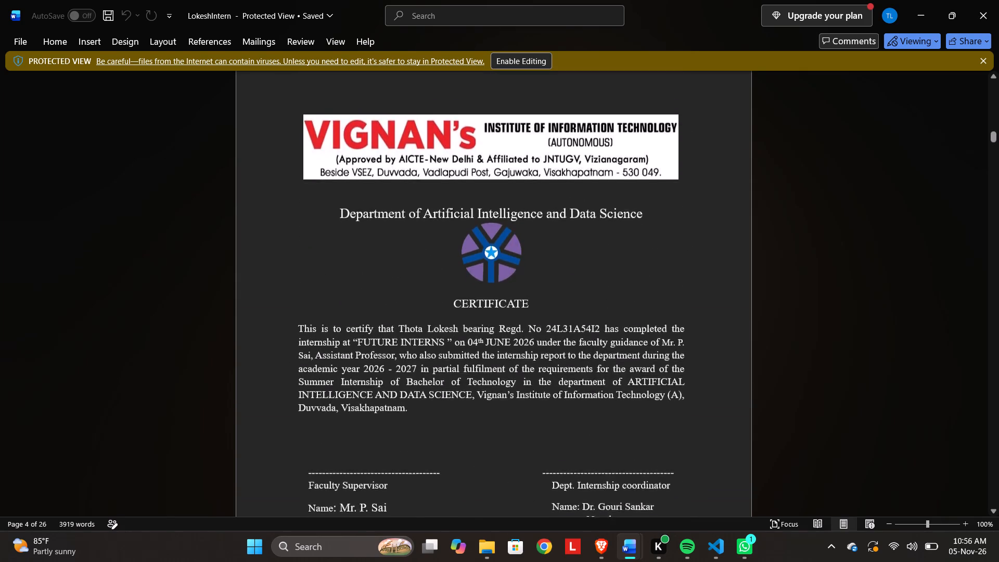
Enable editing of the protected report so that the internship dates in the Student Declaration can be changed.
scroll(536, 417, up, 3)
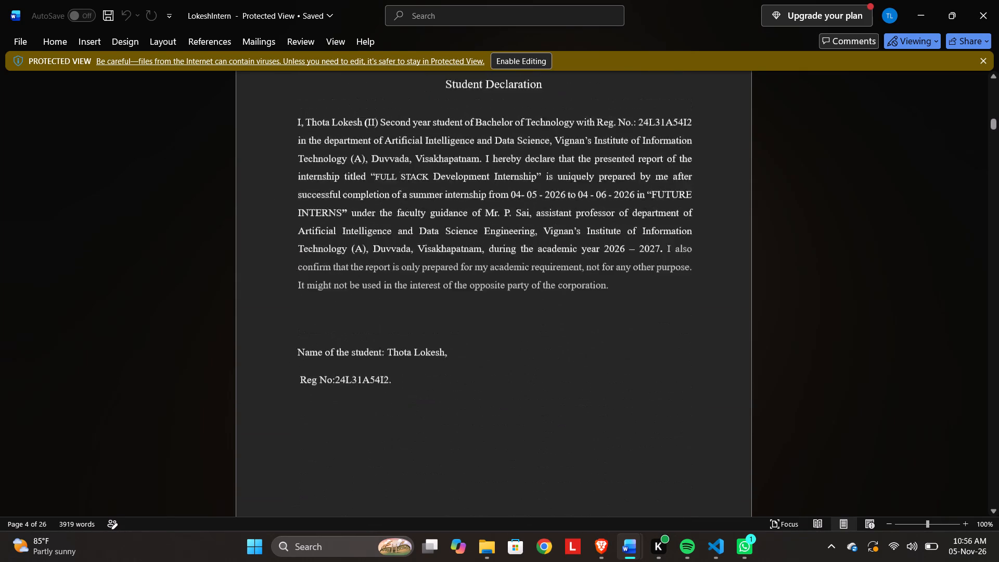
scroll(536, 417, up, 2)
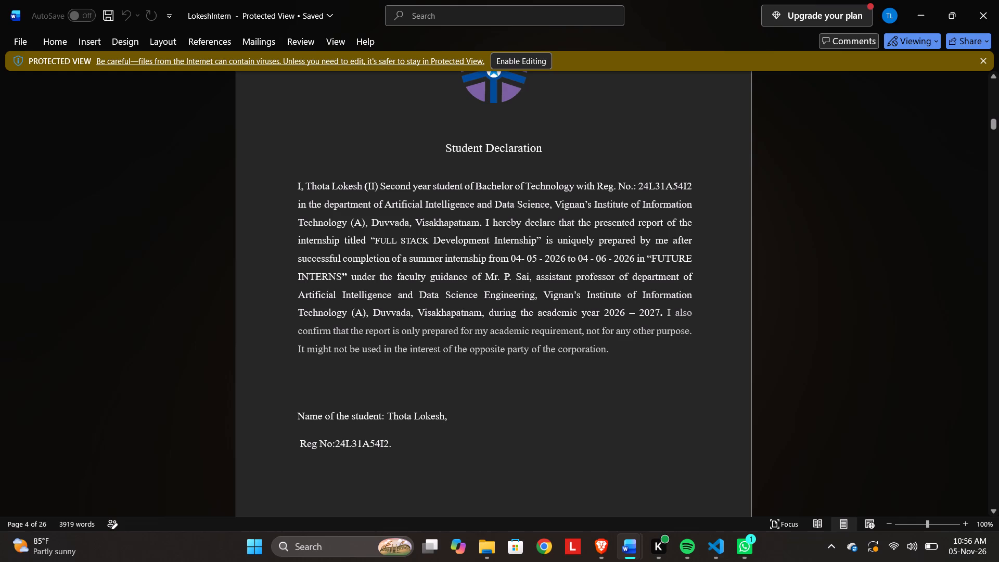
click(521, 261)
key(BackSpace)
key(BackSpace)
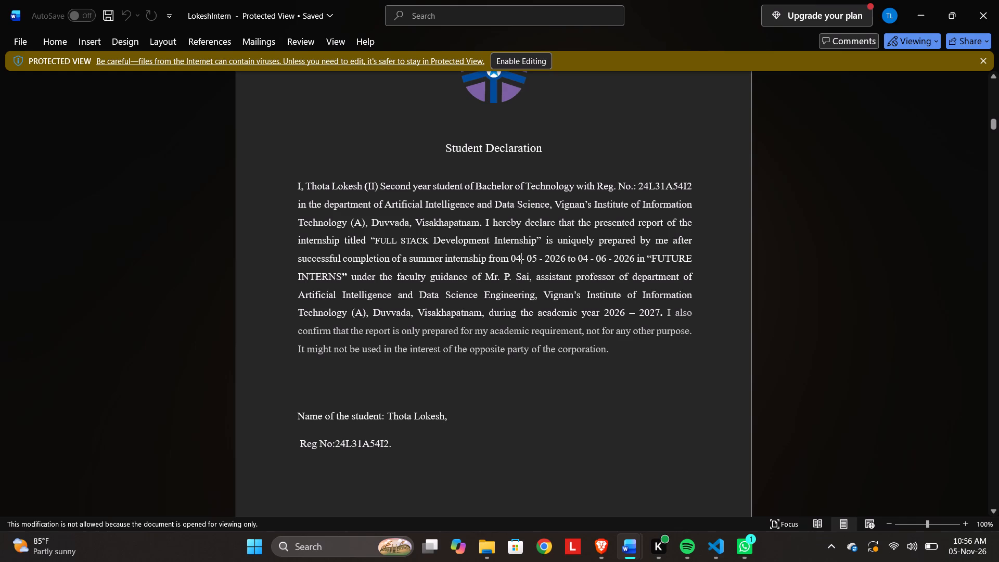
key(BackSpace)
click(532, 62)
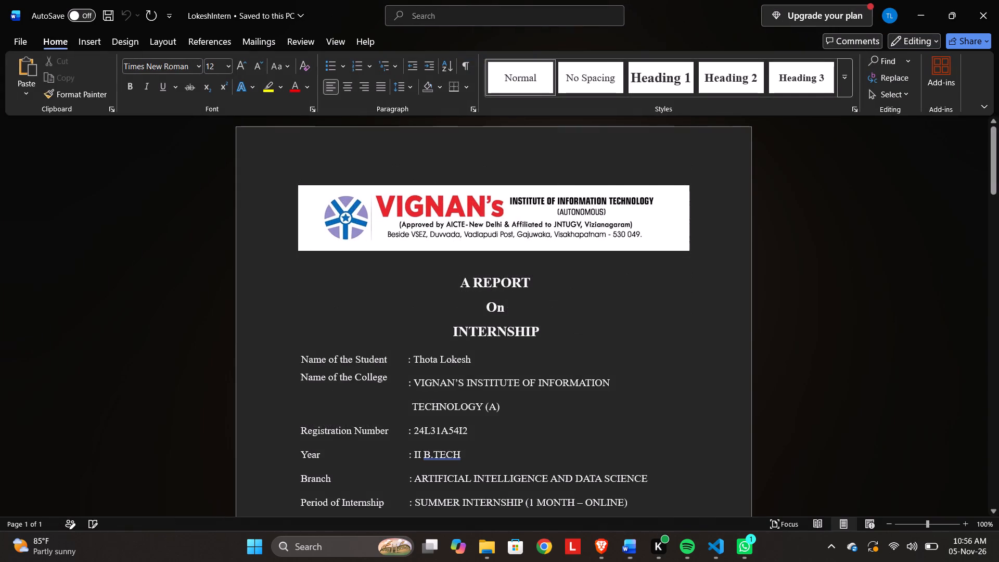
Set the internship start date in the Student Declaration to 10-05-2026.
scroll(544, 325, down, 7)
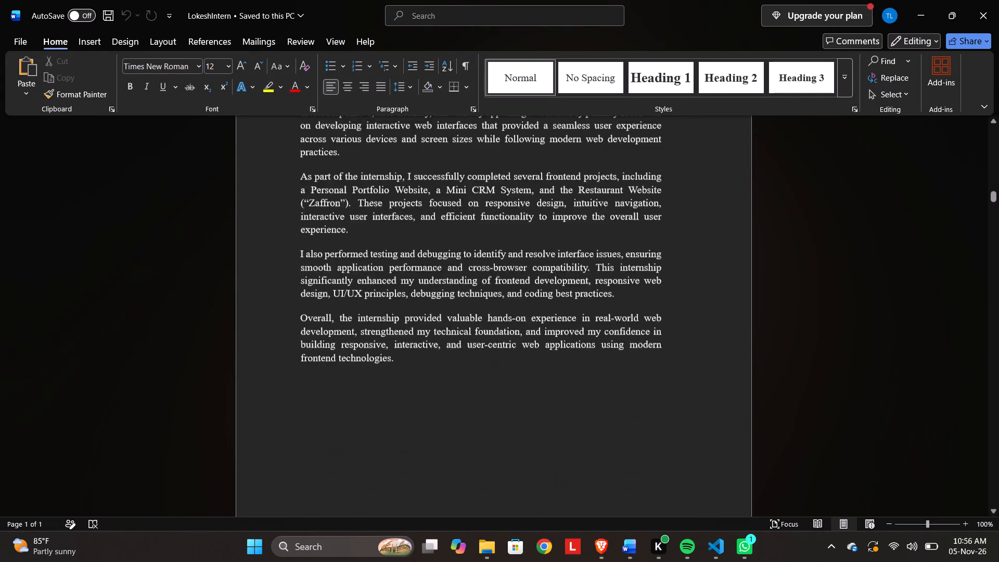
scroll(544, 325, up, 6)
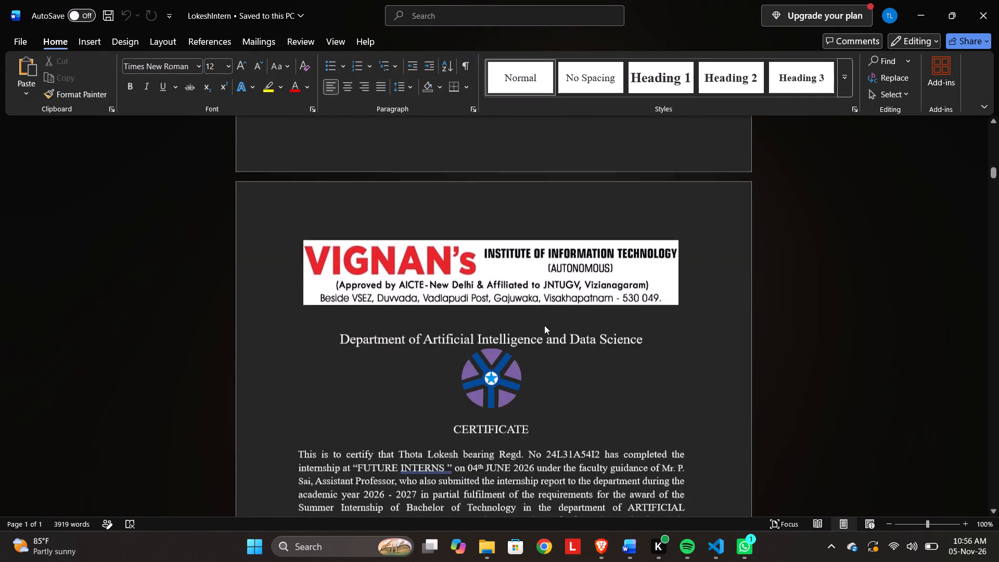
scroll(544, 325, up, 3)
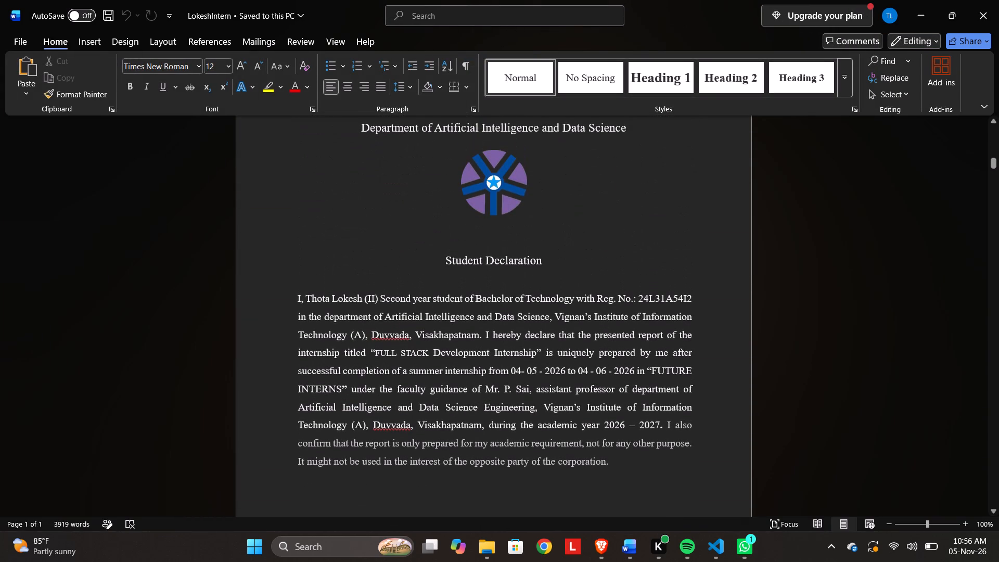
click(522, 368)
key(BackSpace)
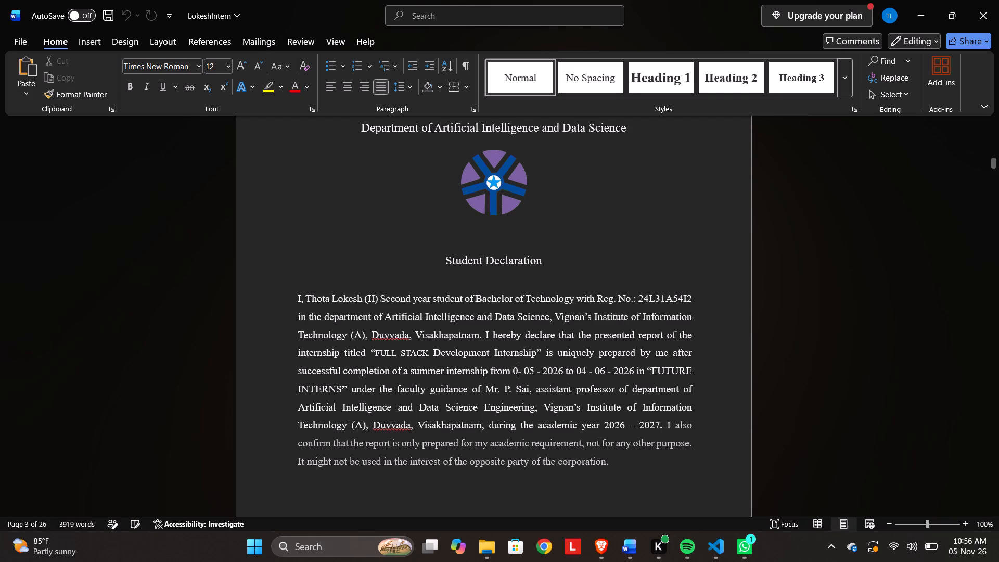
key(BackSpace)
text(10)
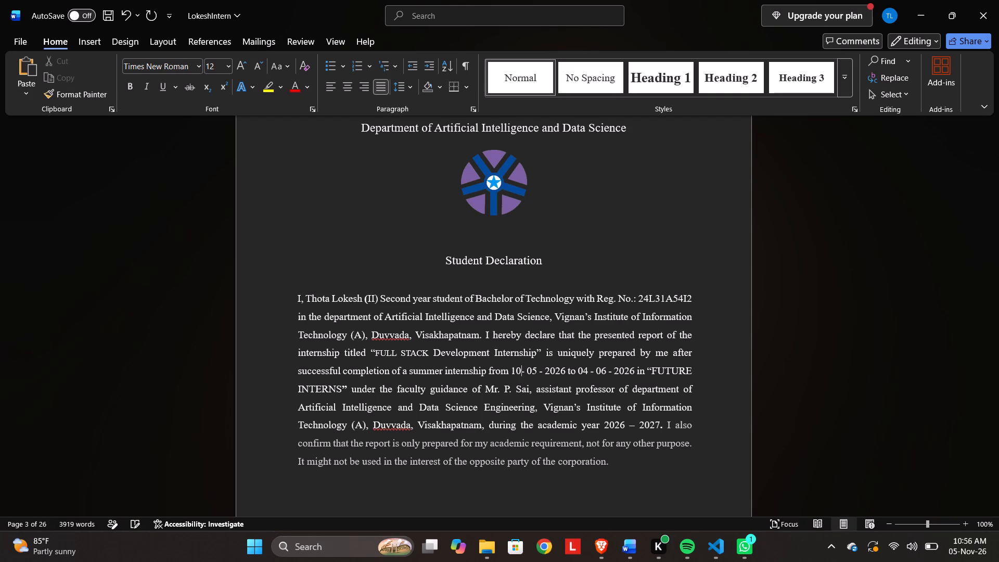
Set the internship end date in the Student Declaration to 10-06-2026.
key(Right)
key(Right)
key(Right)
key(Right)
key(Right)
key(Right)
key(Right)
key(Right)
key(Right)
key(Right)
key(Right)
key(Right)
key(Right)
key(Right)
key(Right)
key(Right)
key(Right)
key(BackSpace)
key(BackSpace)
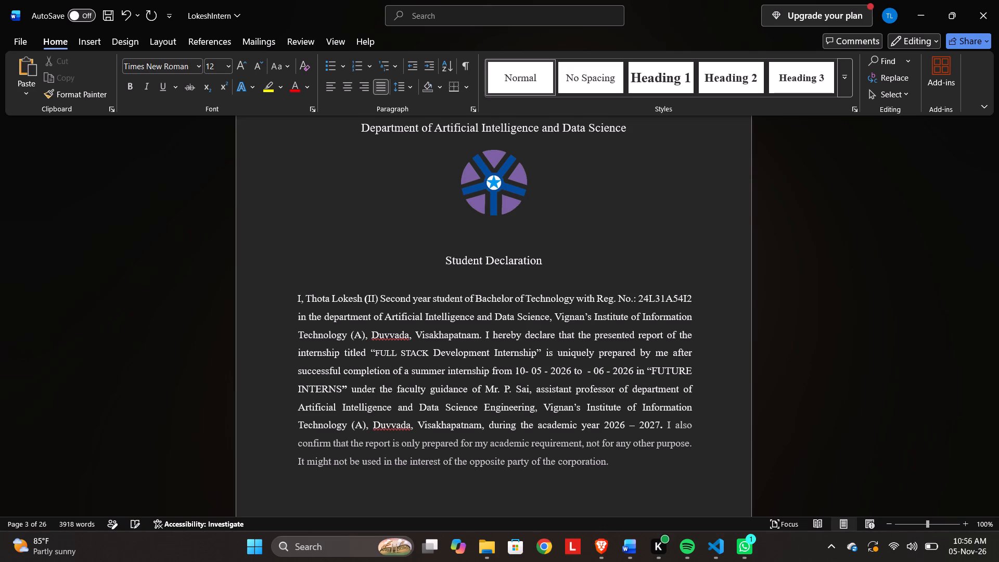
text(10)
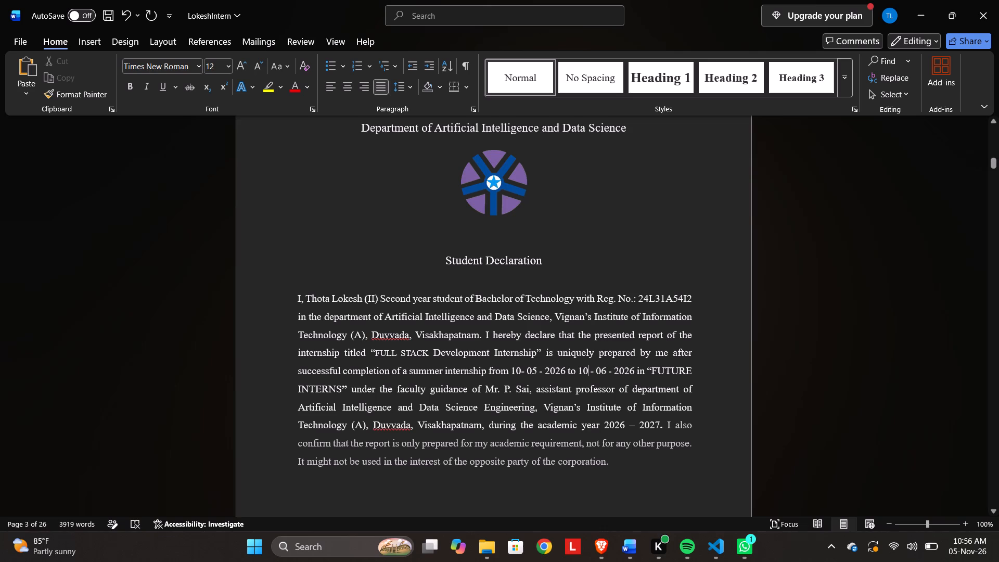
Set the internship completion date in the certificate paragraph to 10th JUNE 2026.
scroll(626, 405, down, 3)
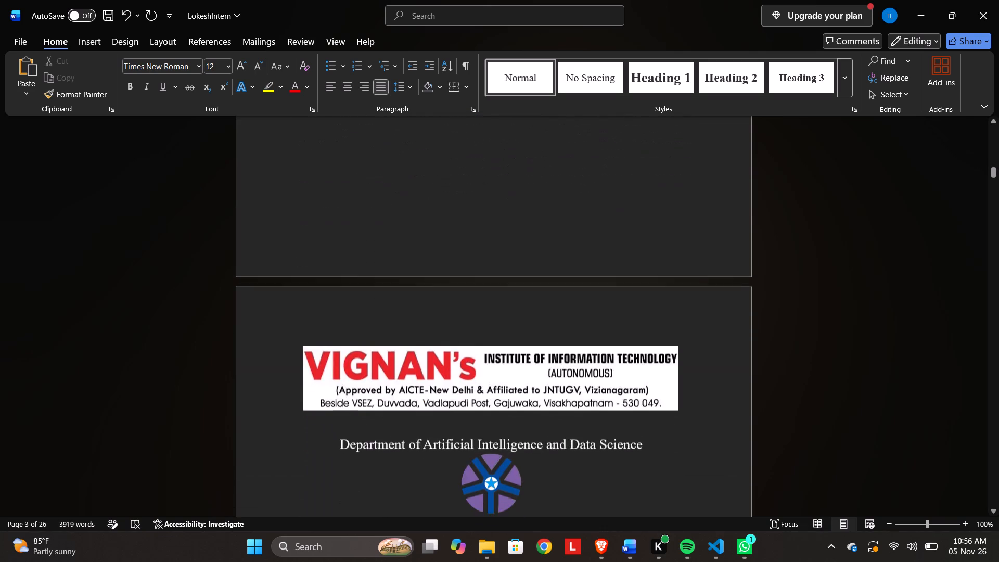
scroll(626, 405, down, 1)
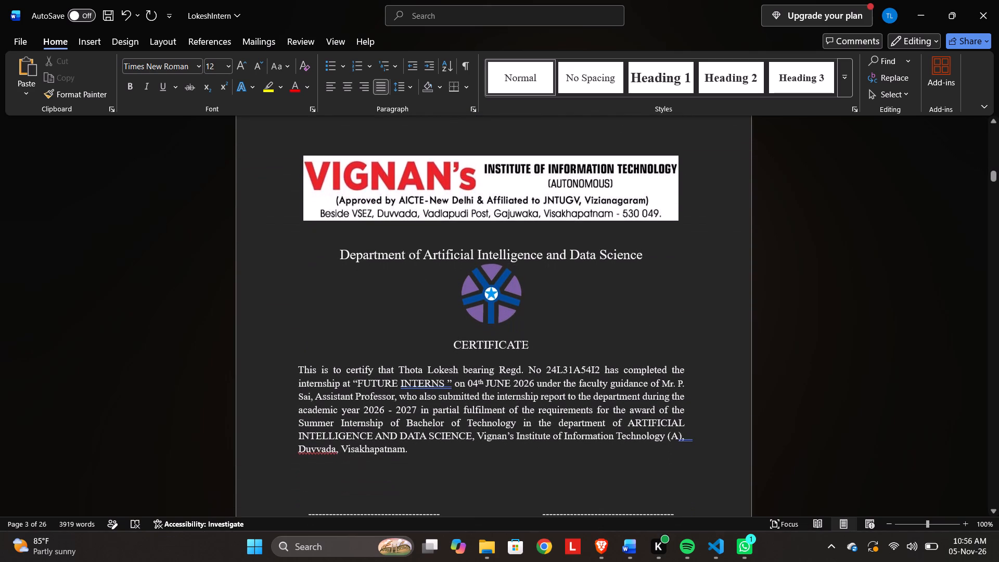
scroll(626, 405, down, 2)
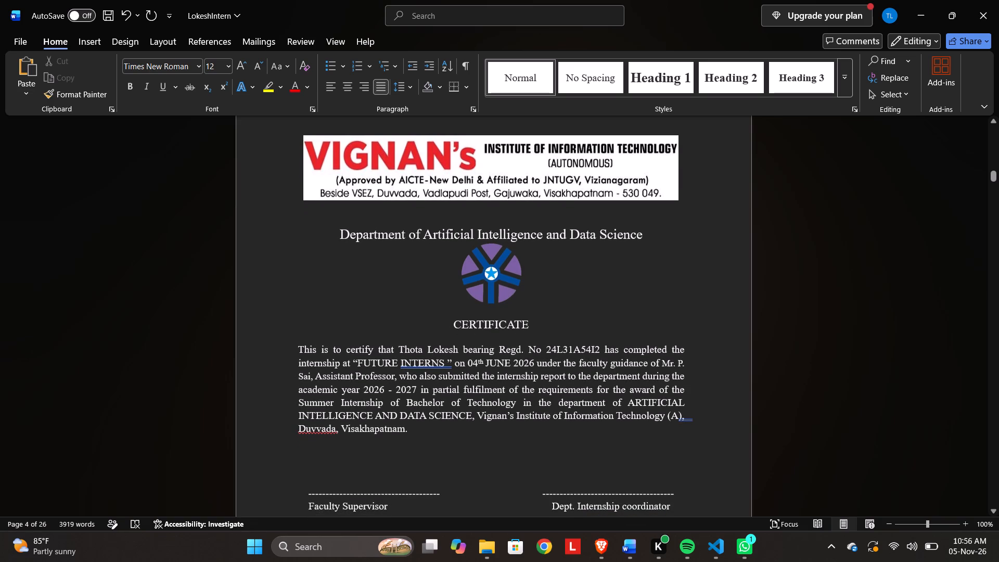
scroll(496, 419, down, 2)
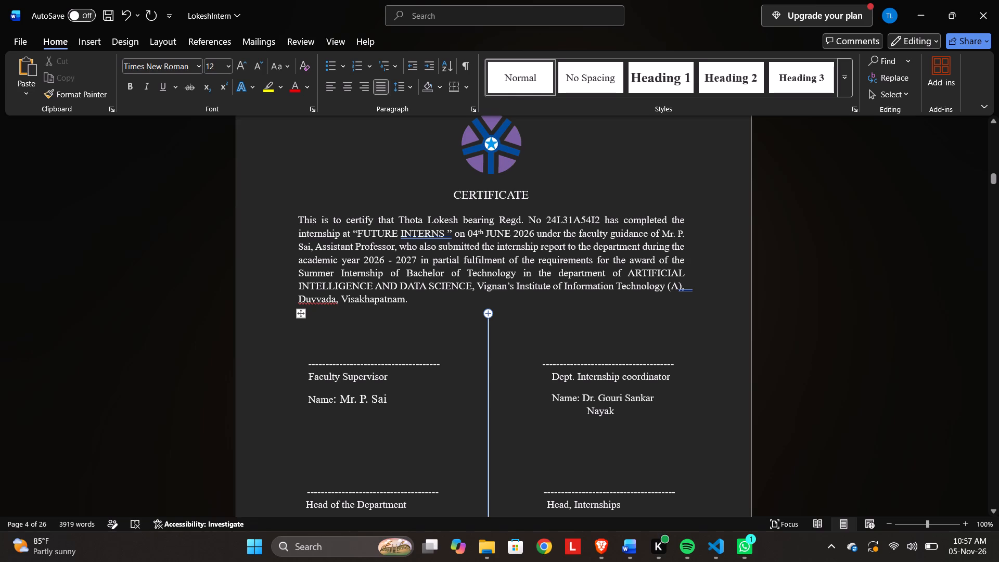
click(479, 234)
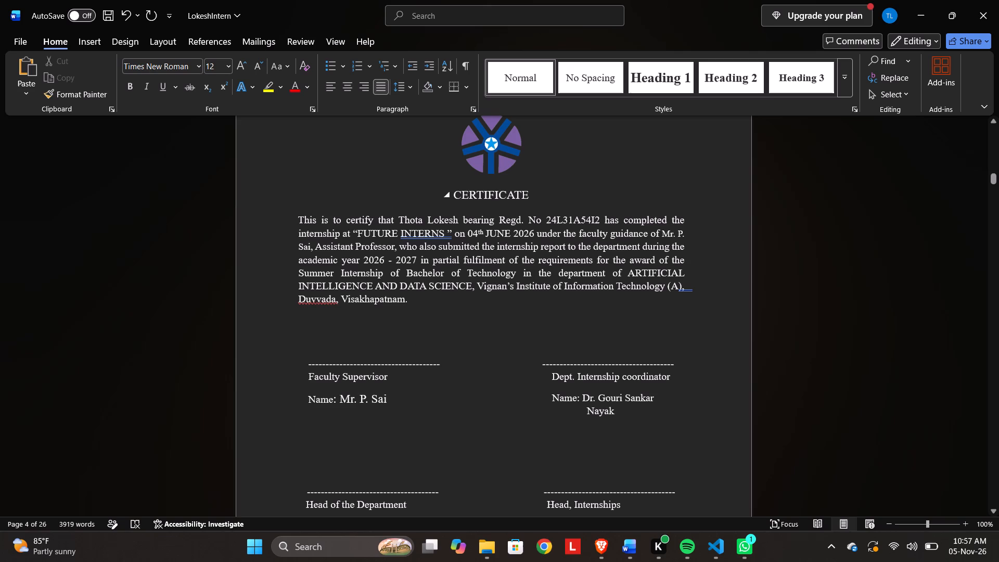
key(BackSpace)
key(BackSpace)
text(10)
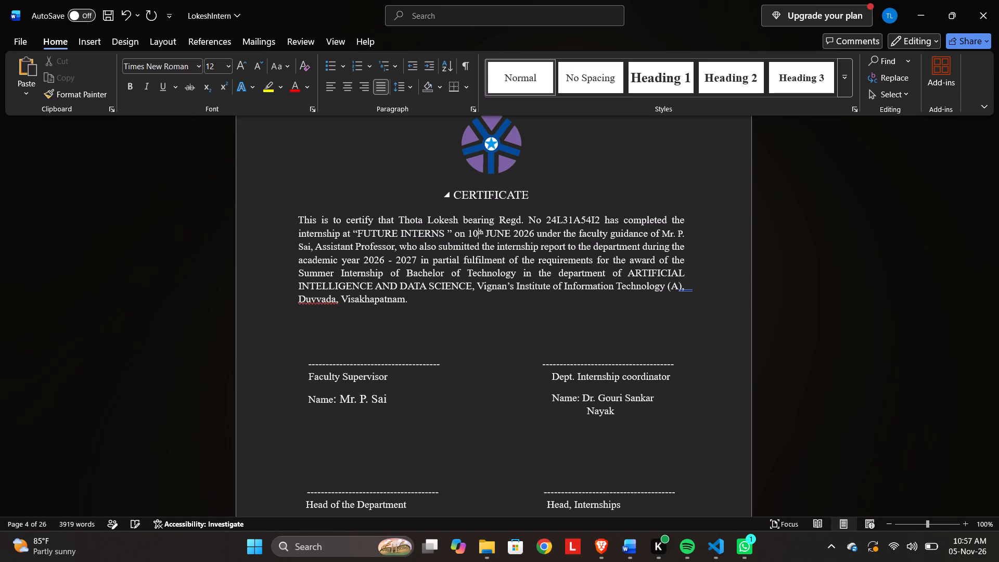
Look through the report from the certificate's signature block to the Learning Outcomes section of the internship chapter.
scroll(527, 270, down, 1)
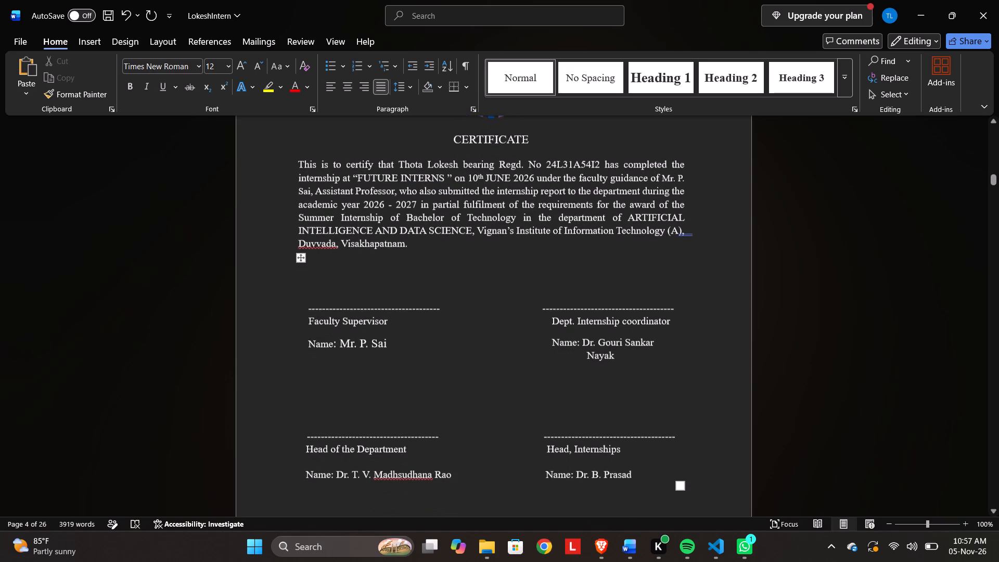
scroll(527, 270, down, 1)
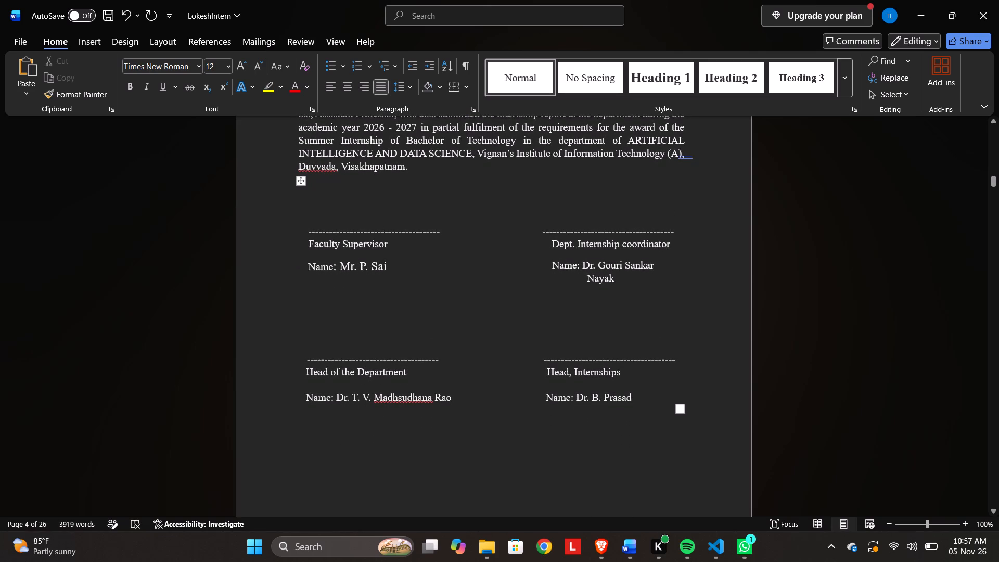
scroll(527, 270, down, 3)
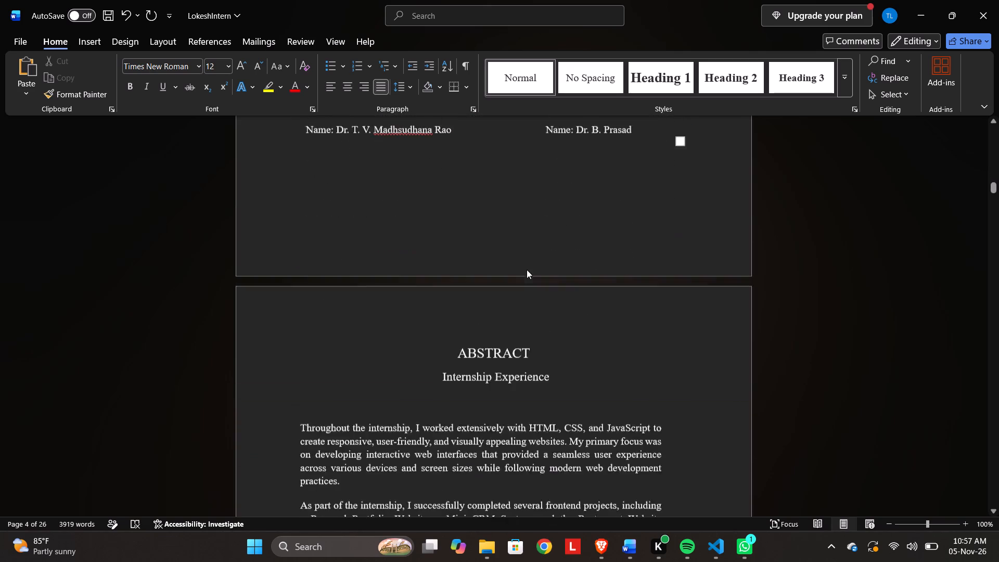
scroll(527, 270, down, 2)
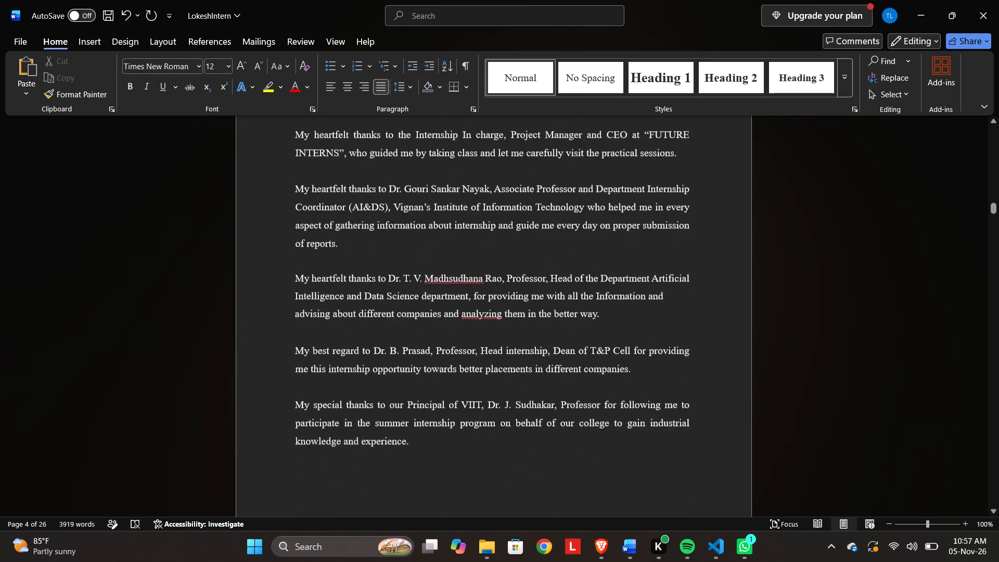
scroll(527, 270, down, 11)
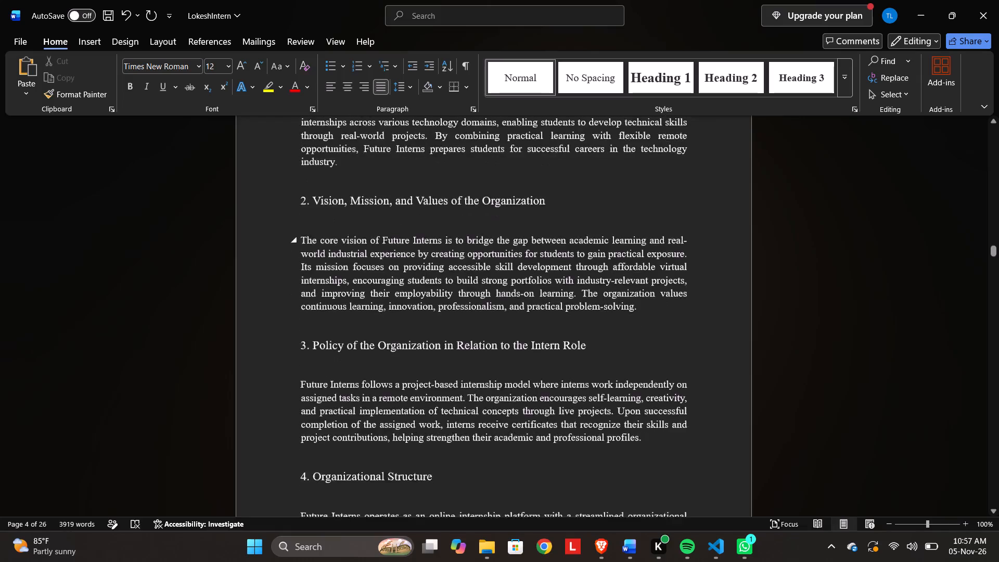
scroll(527, 270, down, 3)
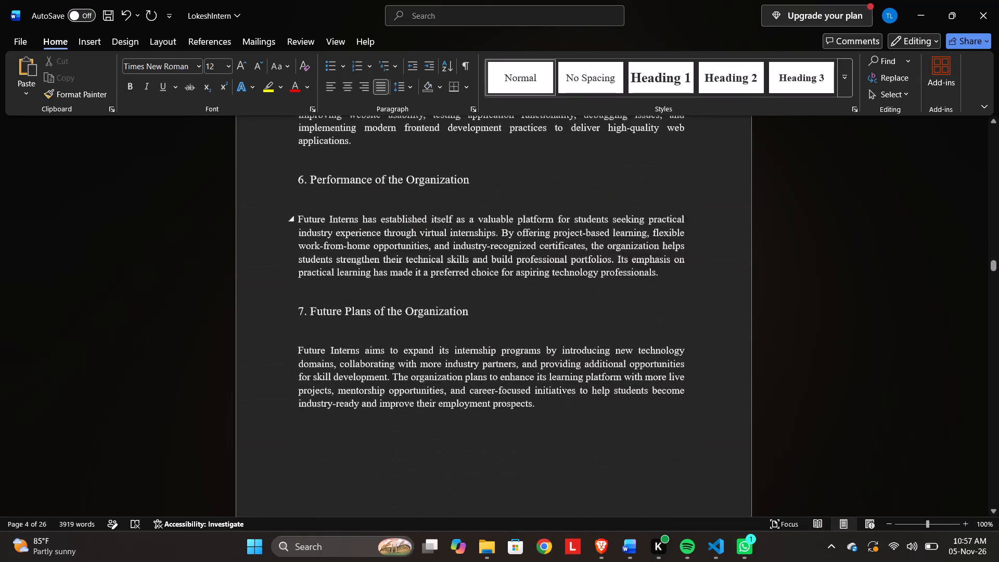
scroll(527, 270, down, 3)
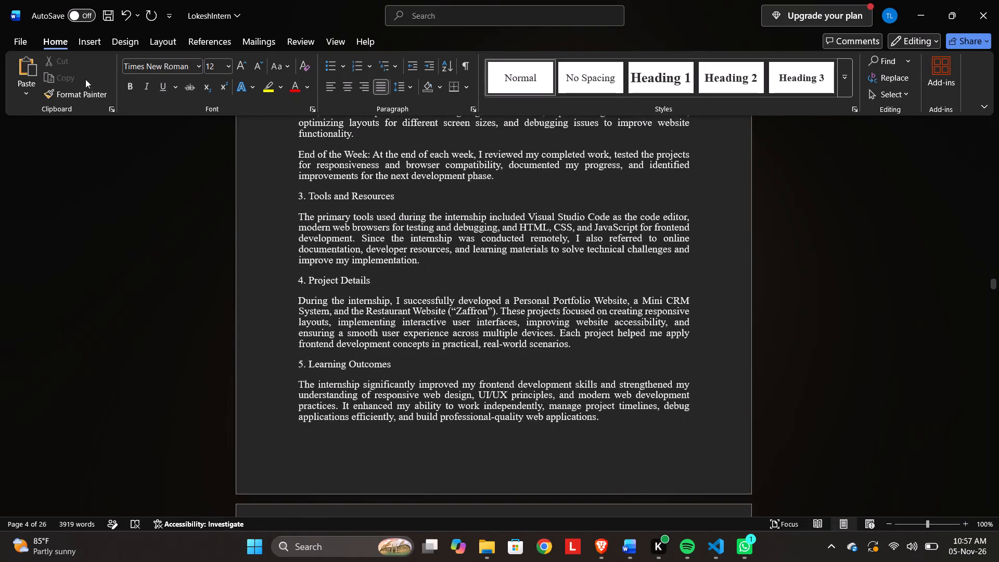
Turn on AutoSave for the report by uploading it to OneDrive - Personal.
click(88, 17)
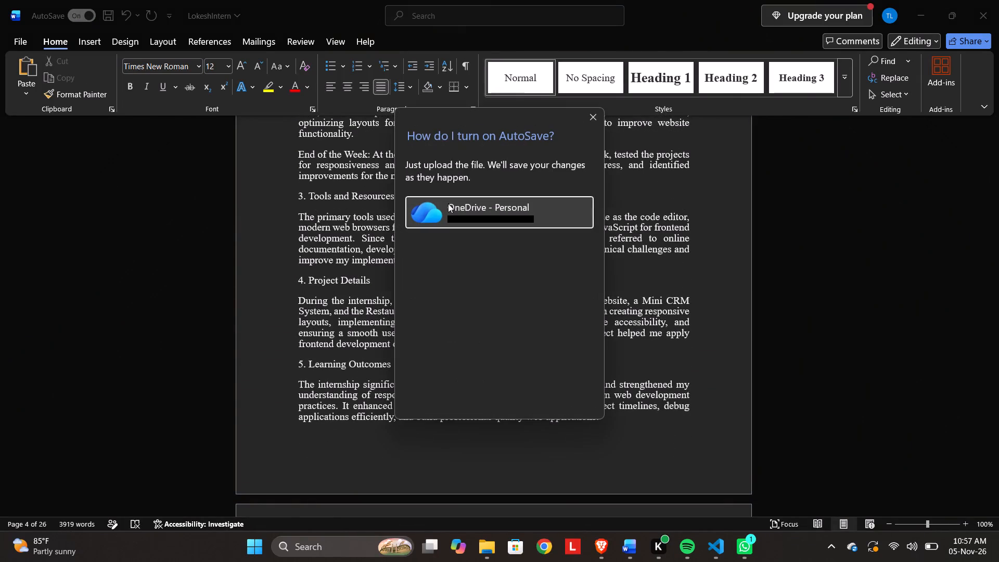
click(452, 207)
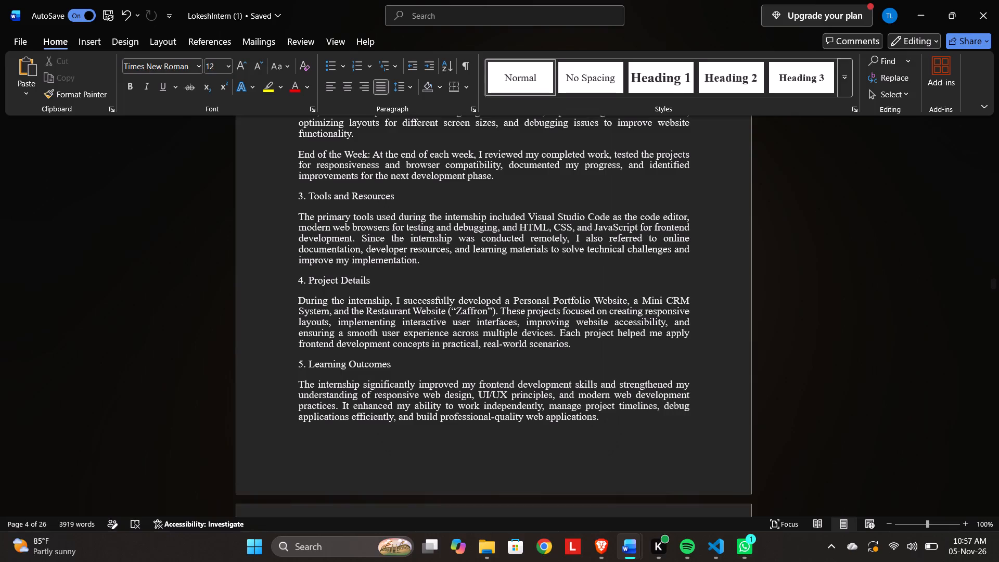
Save a copy of the report as a PDF named LokeshIntern (1) in the Downloads folder.
click(17, 43)
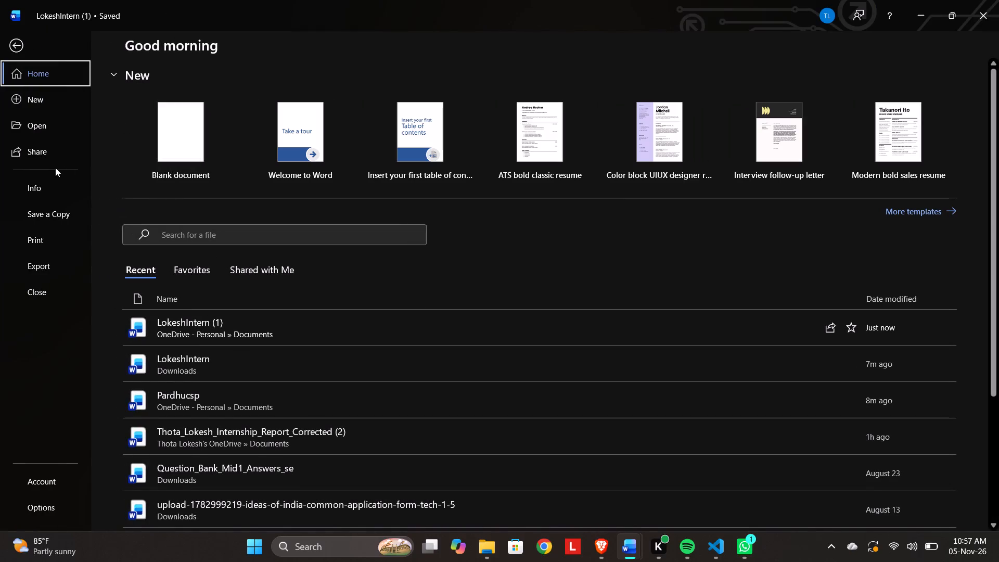
click(45, 221)
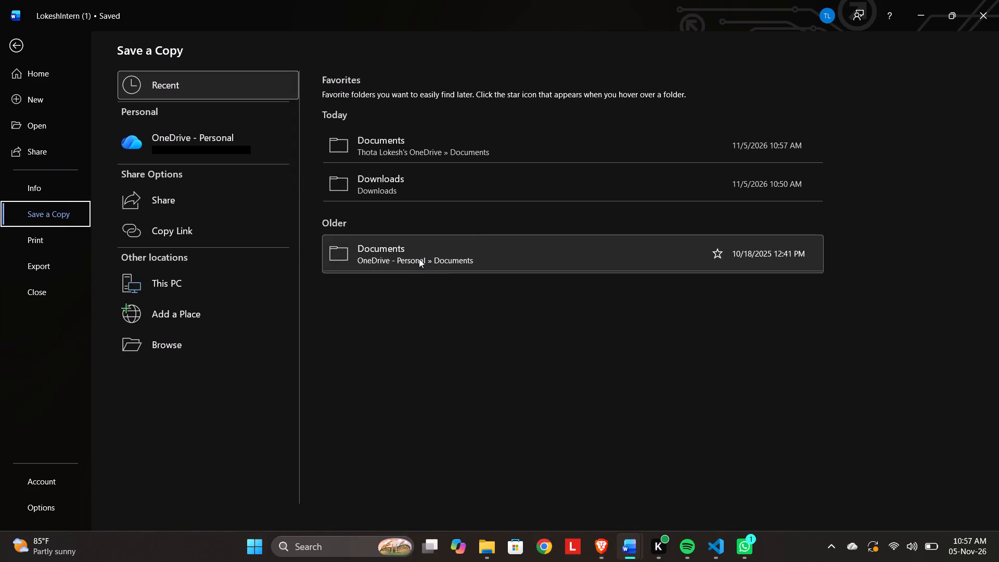
click(381, 184)
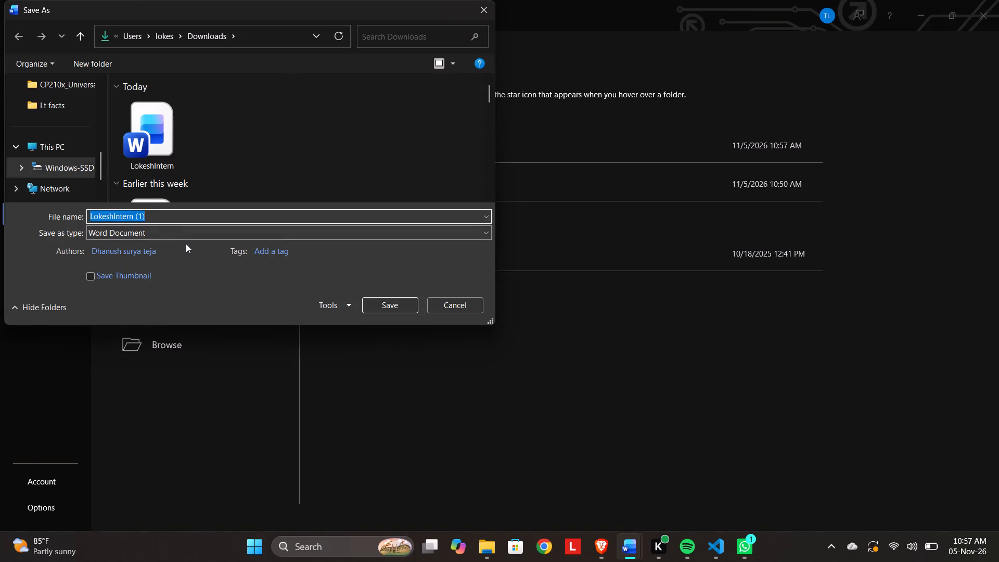
click(178, 231)
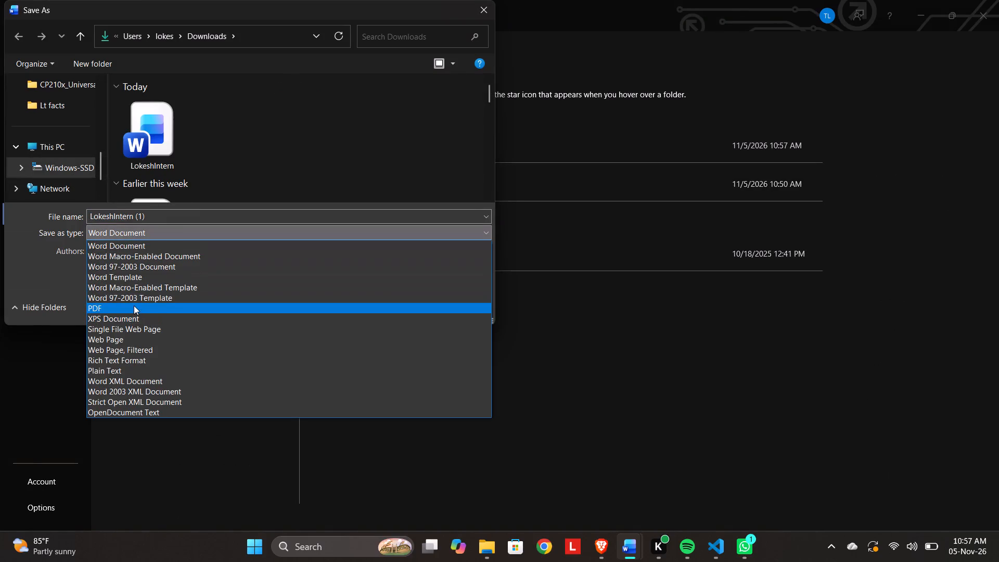
click(134, 305)
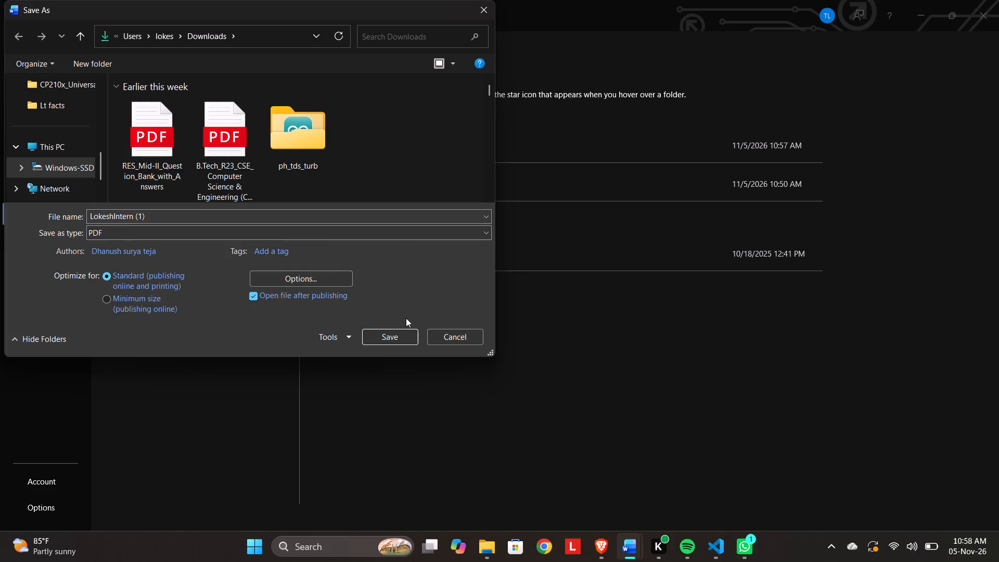
click(381, 332)
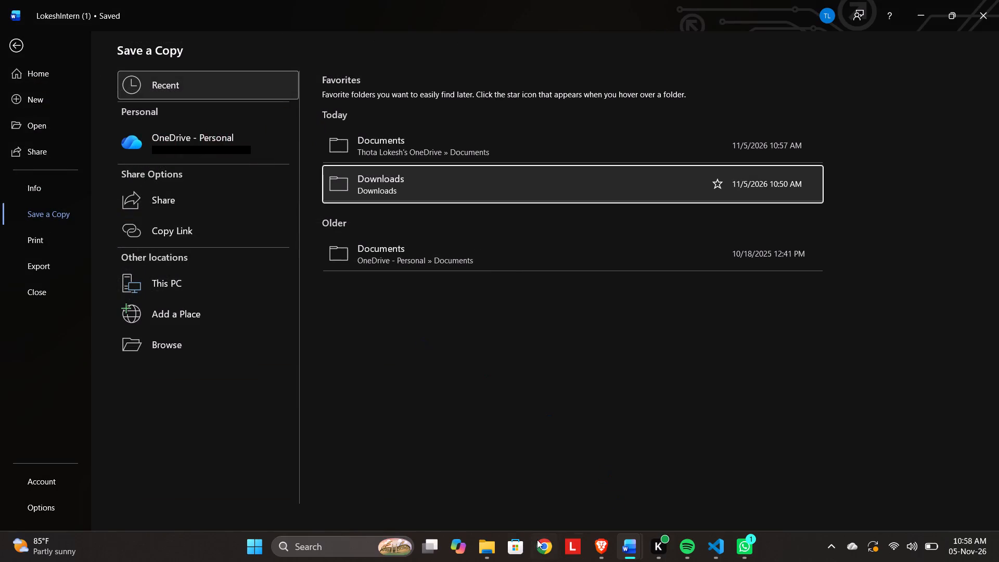
Switch to File Explorer.
click(490, 545)
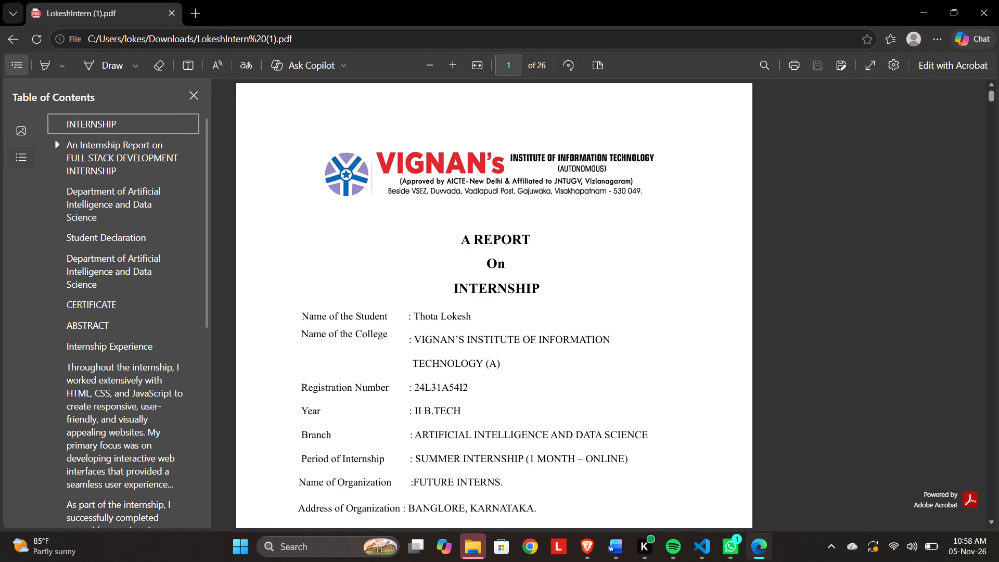
Hide the table of contents and check the exported PDF's cover page details and title page.
click(195, 98)
scroll(312, 173, down, 1)
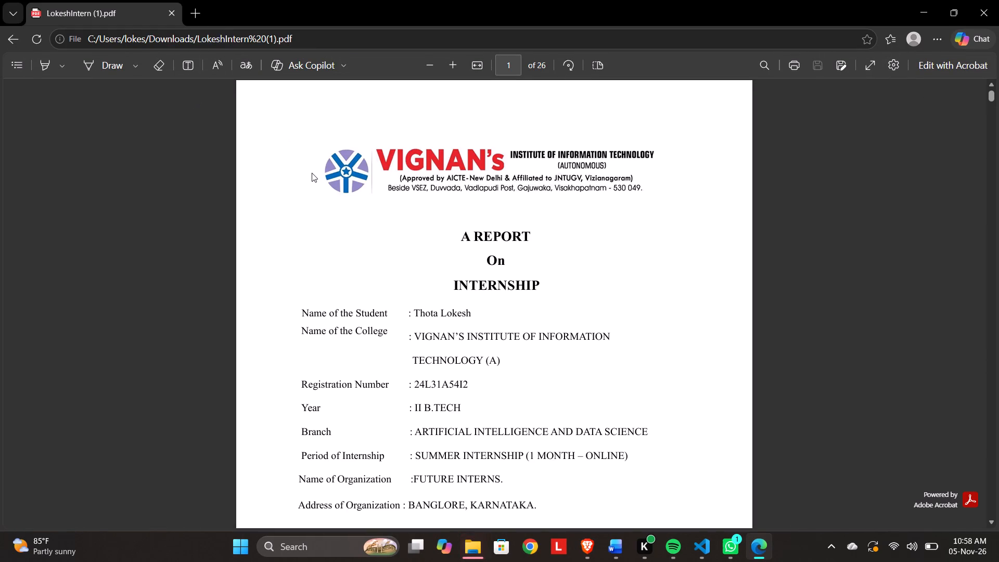
scroll(312, 173, down, 2)
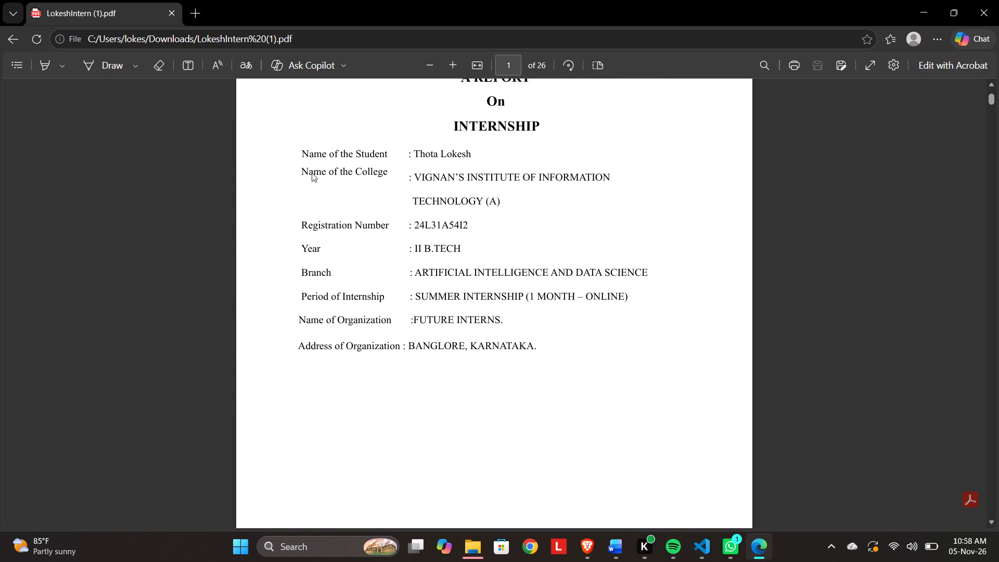
scroll(312, 173, up, 5)
scroll(312, 173, down, 3)
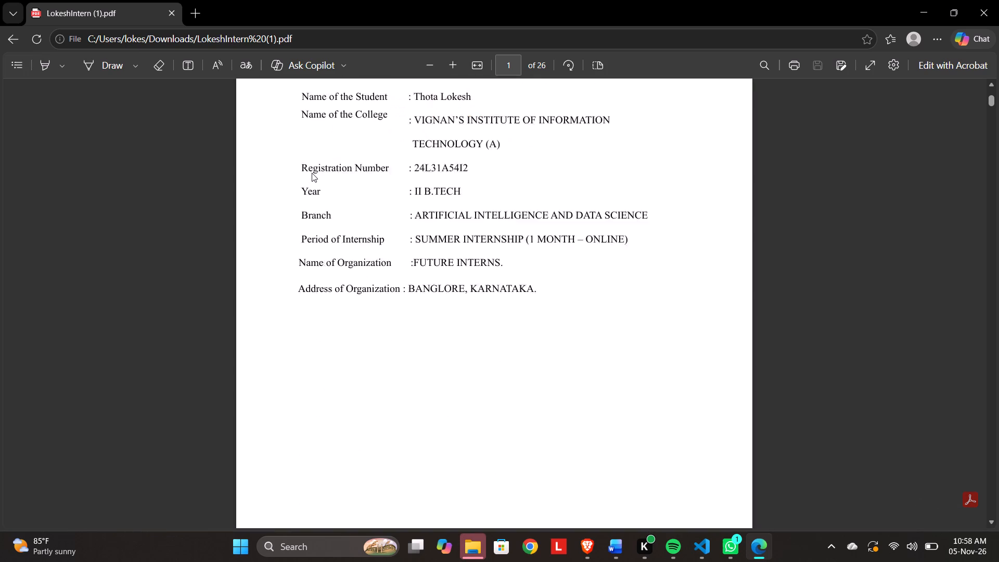
scroll(312, 173, down, 6)
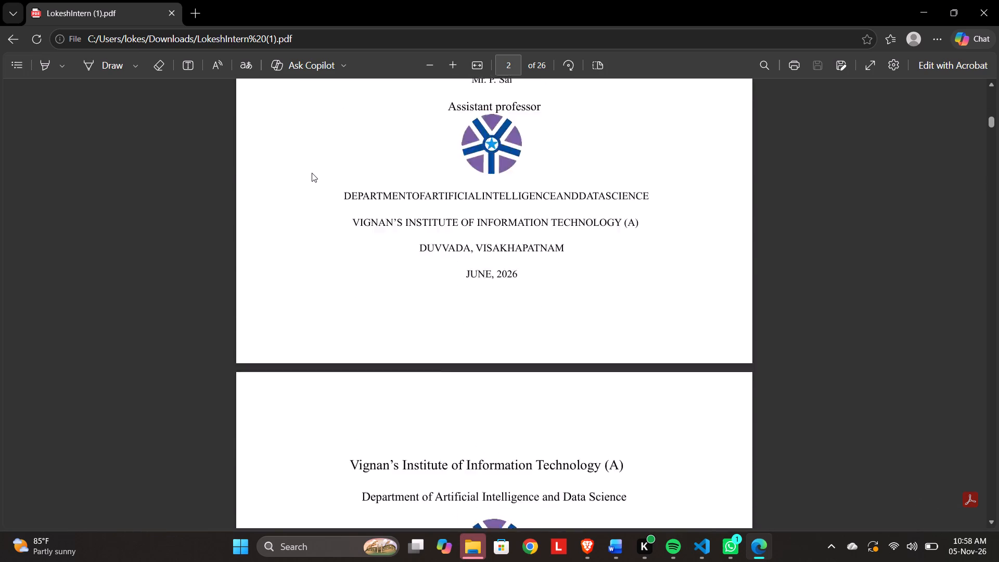
Look through the exported PDF from the declaration pages through the organization overview and weekly activity logs to the Week 4 detailed report.
scroll(312, 173, down, 6)
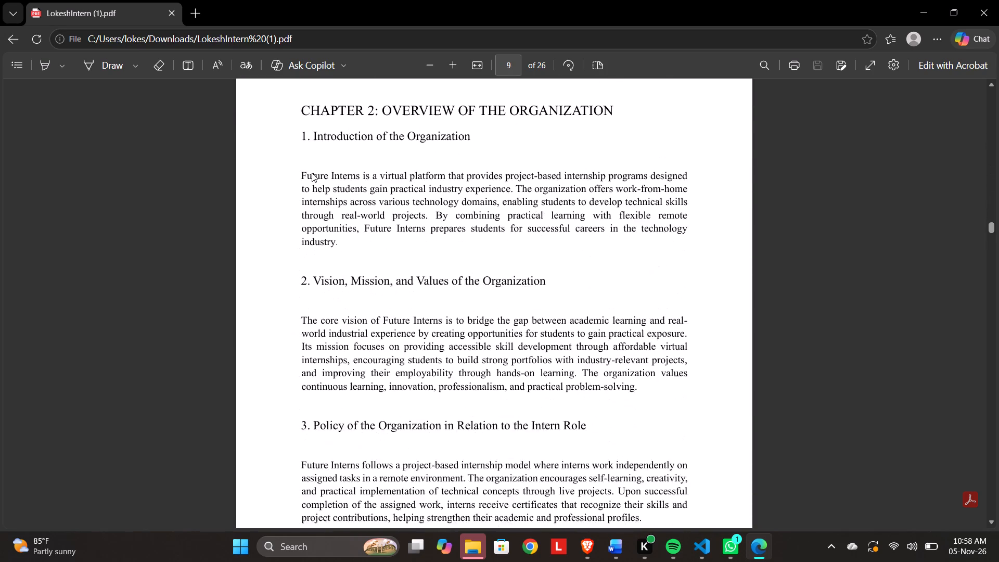
scroll(312, 173, down, 5)
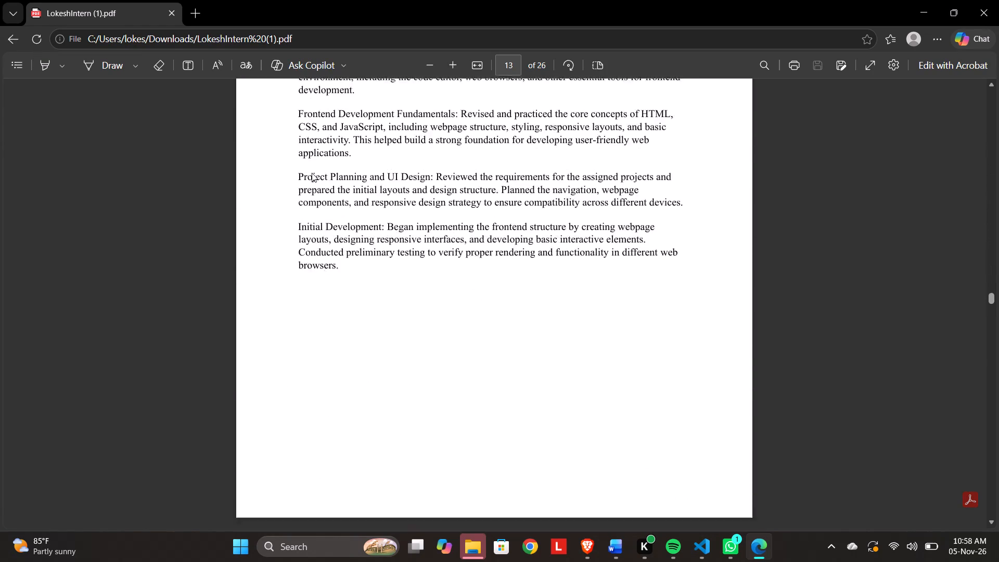
scroll(312, 173, down, 9)
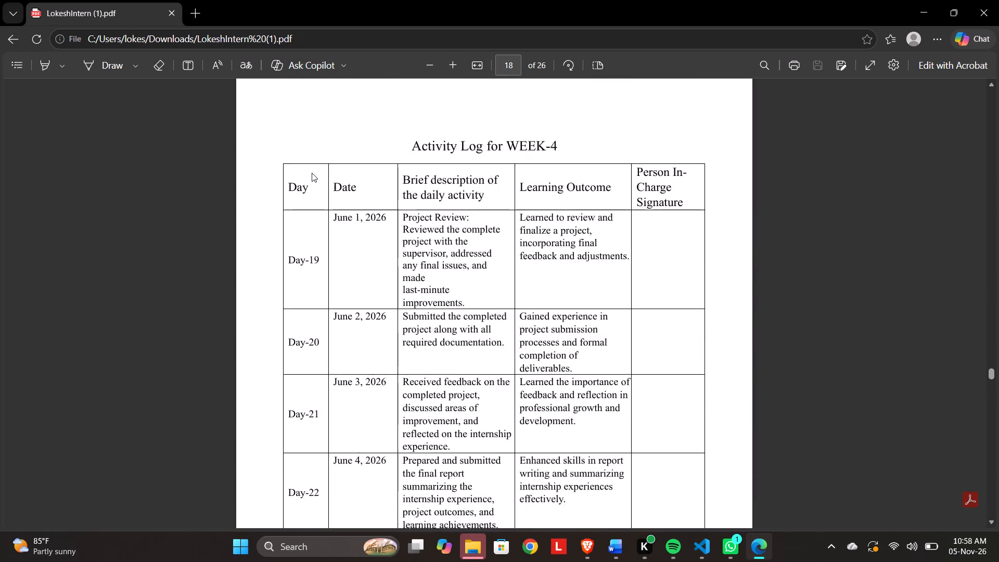
scroll(312, 173, down, 4)
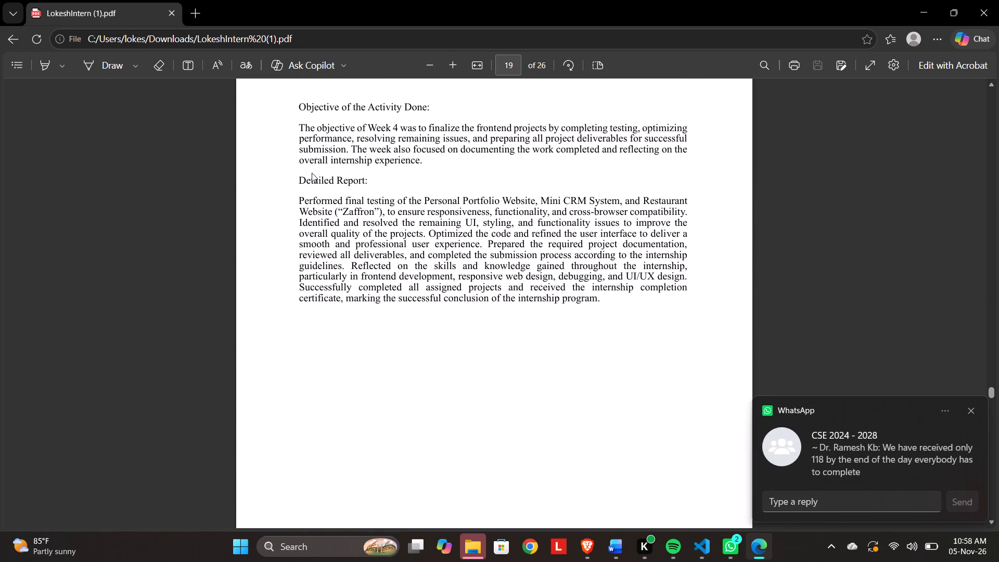
scroll(312, 173, down, 1)
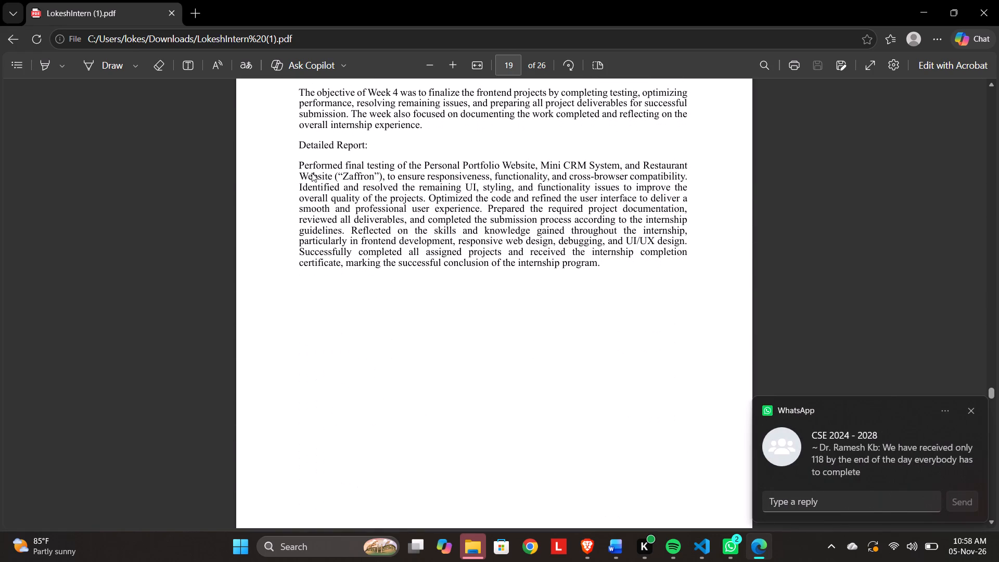
Dismiss the chat notification and review Chapter 4: Outcomes Description in the PDF, through the Managerial Skills Acquired section.
click(971, 413)
scroll(637, 349, down, 4)
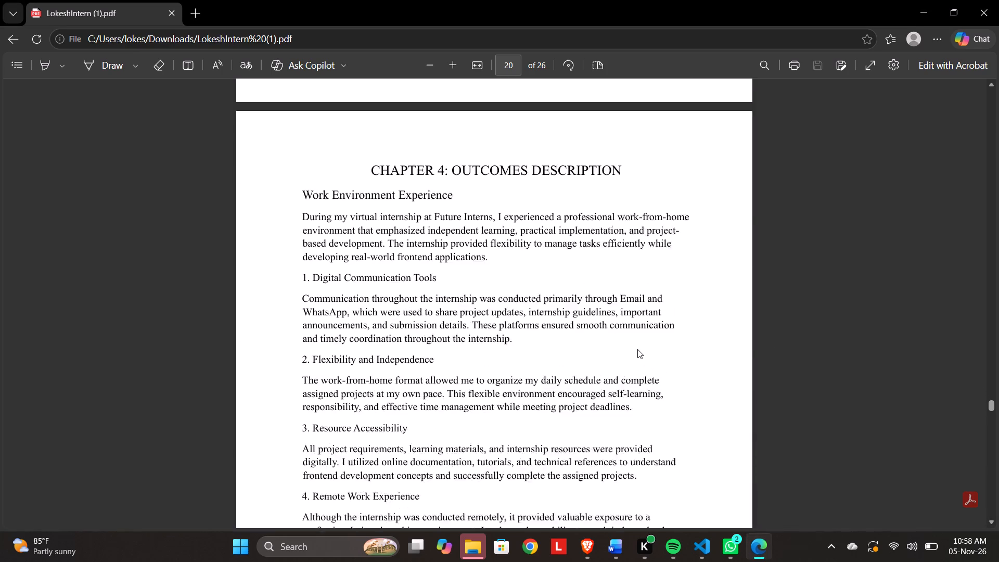
scroll(637, 349, down, 6)
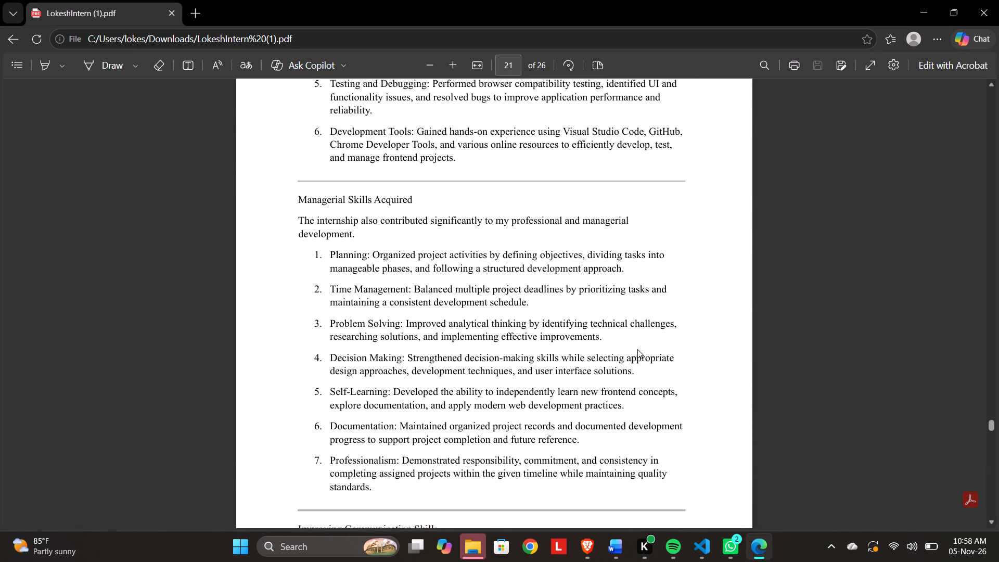
Examine the project screenshot, internship offer letter and certificate pages at the end of the PDF.
scroll(637, 349, down, 5)
scroll(637, 349, up, 2)
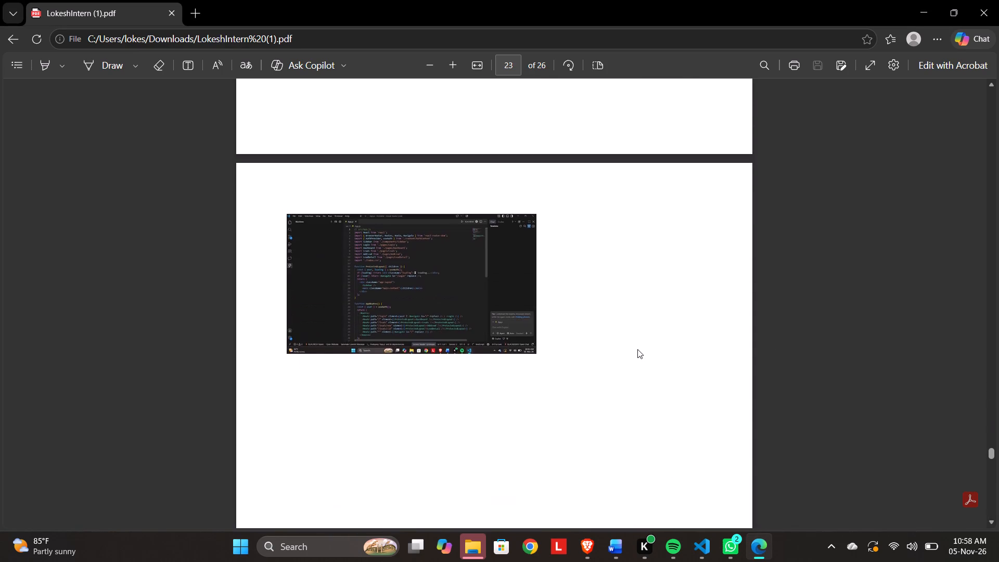
scroll(637, 349, up, 5)
scroll(637, 349, down, 6)
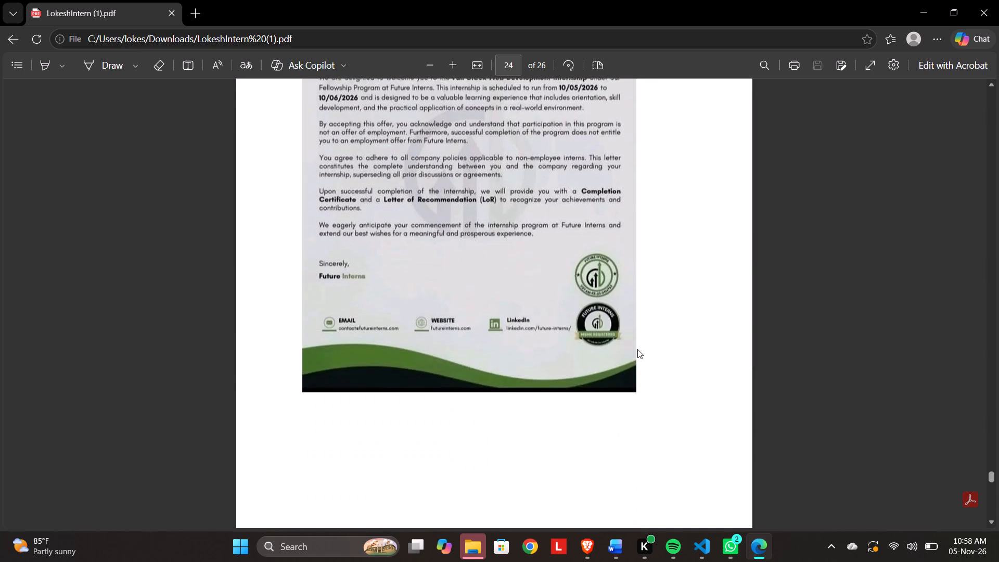
scroll(637, 349, down, 8)
scroll(637, 349, up, 6)
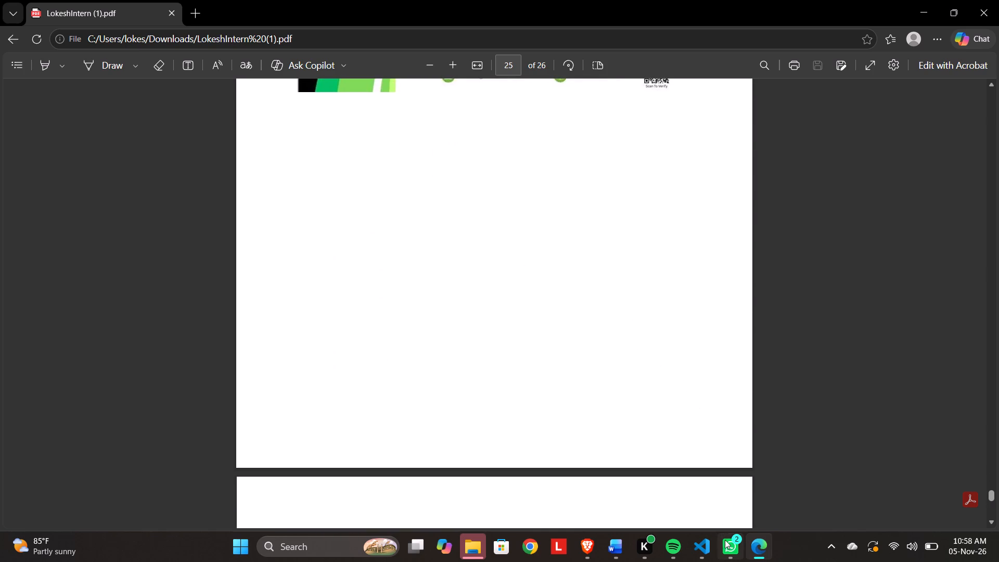
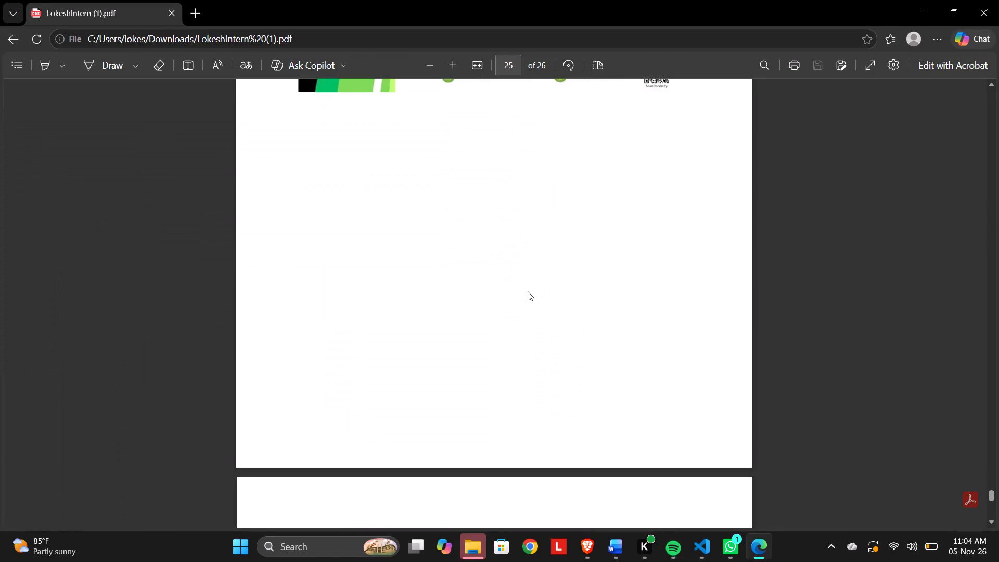
Check the exported PDF's closing pages, from the internship certificate back to the Future Interns letter on page 24.
scroll(528, 291, up, 4)
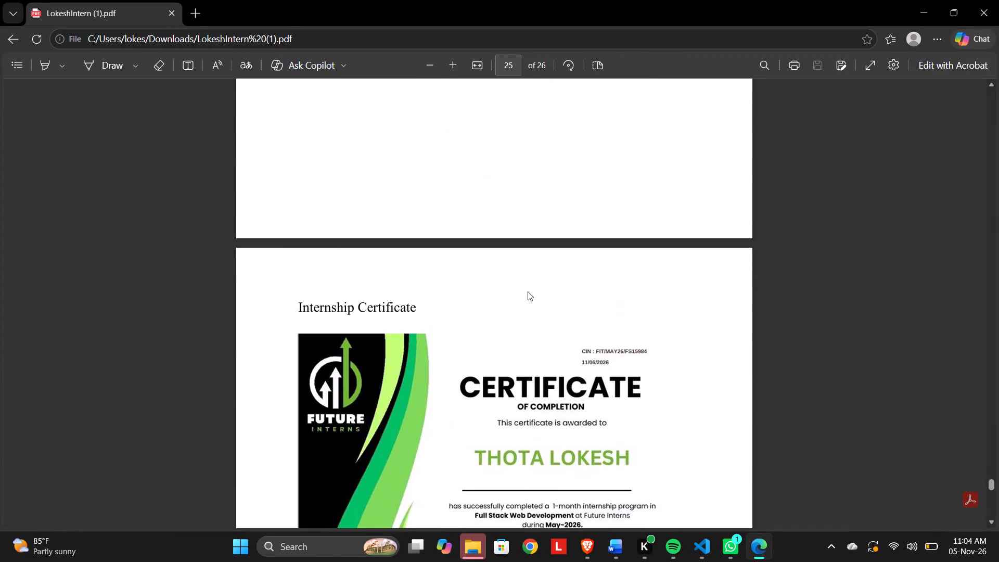
scroll(528, 291, up, 2)
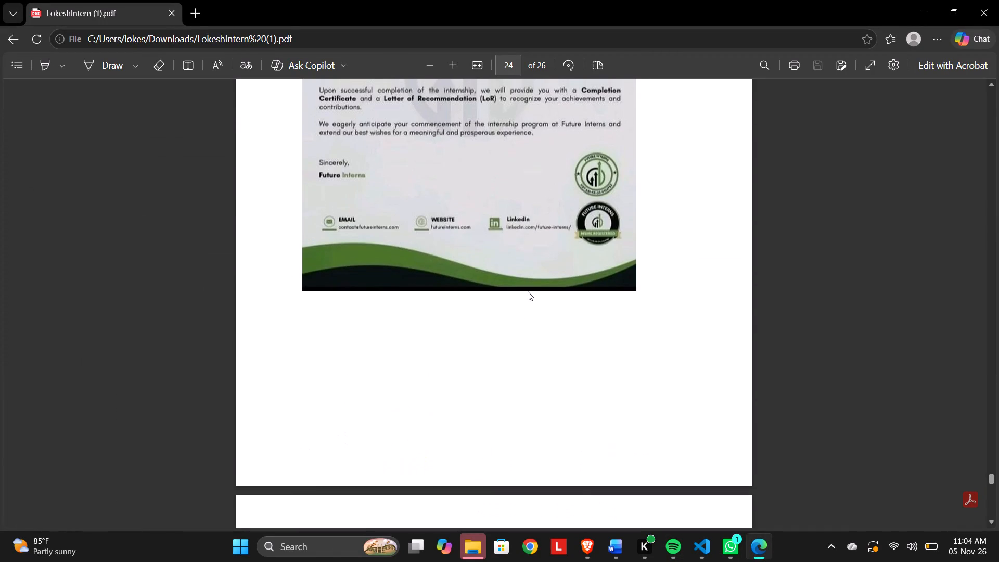
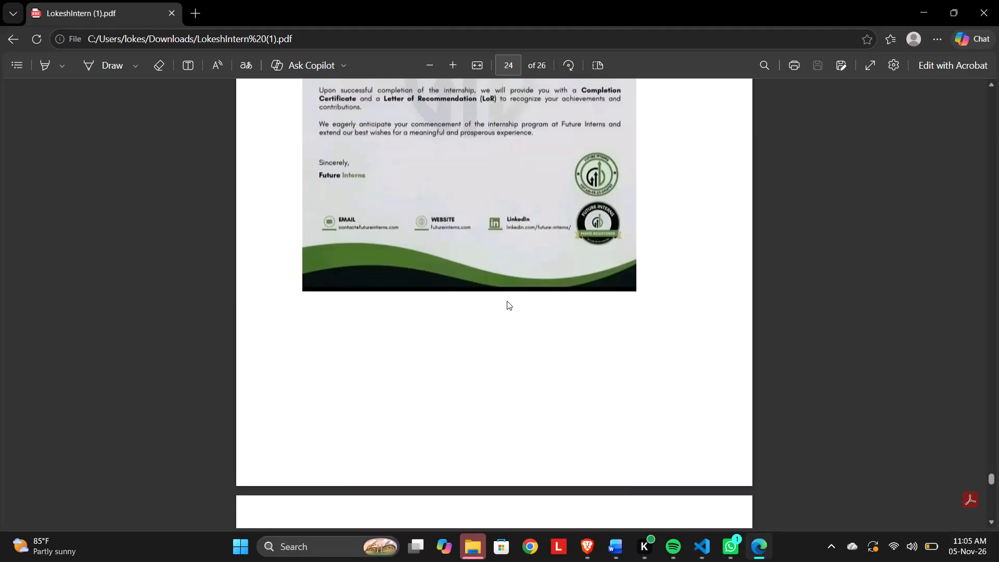
Check the exported PDF backwards from the Future Interns letter through the daily images and skills pages to the Week 4 report.
scroll(507, 301, up, 2)
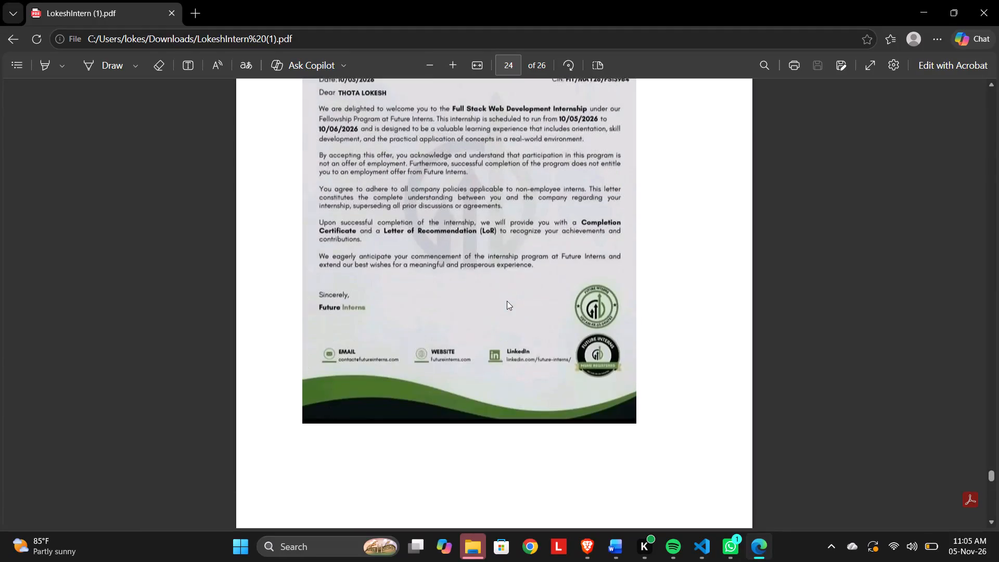
scroll(507, 301, up, 4)
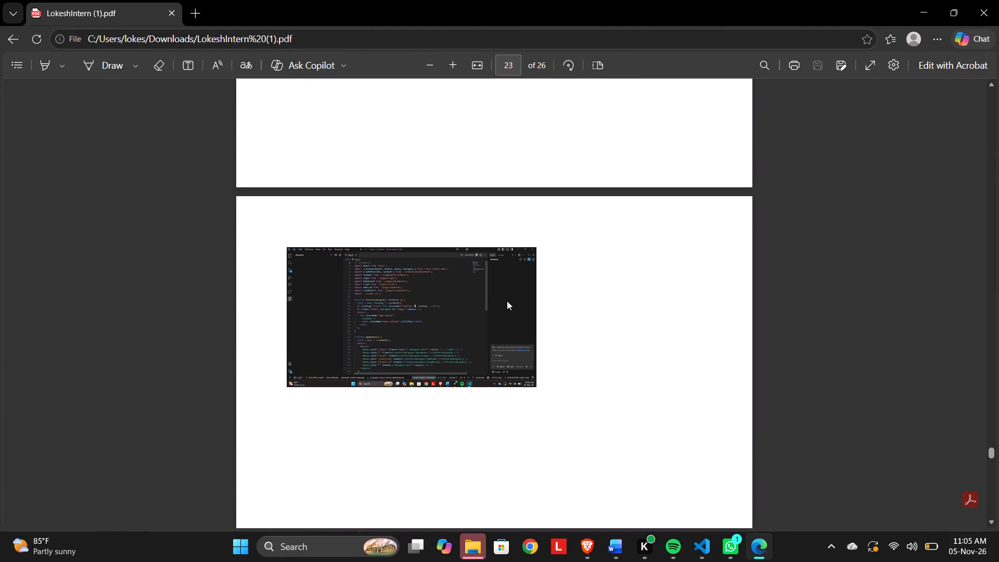
scroll(507, 301, up, 2)
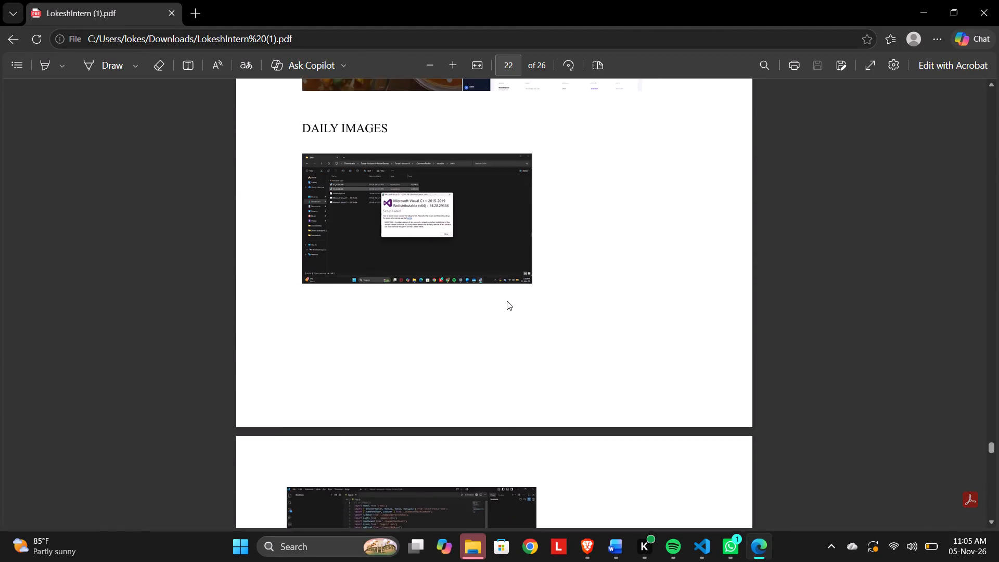
scroll(507, 301, up, 4)
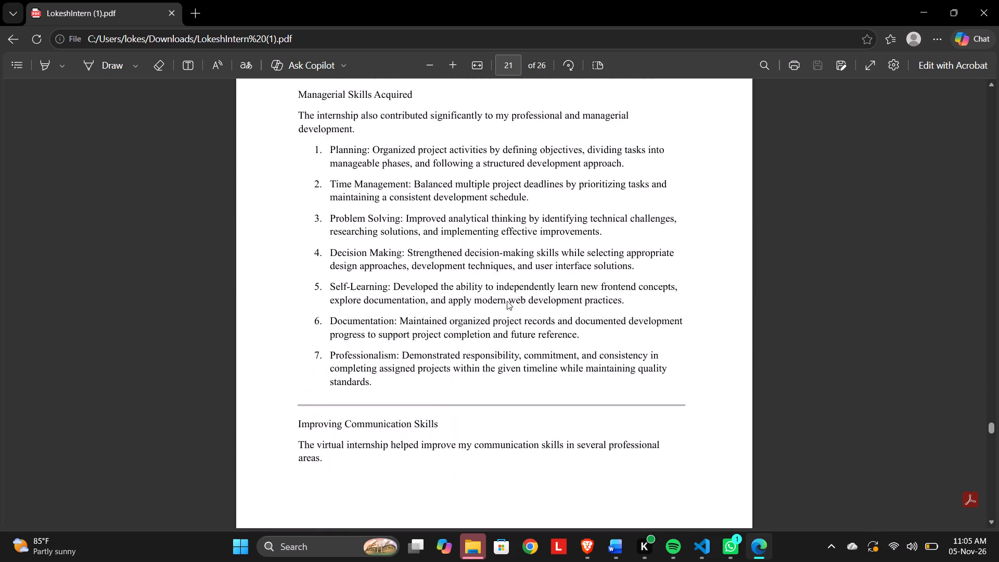
scroll(507, 301, up, 2)
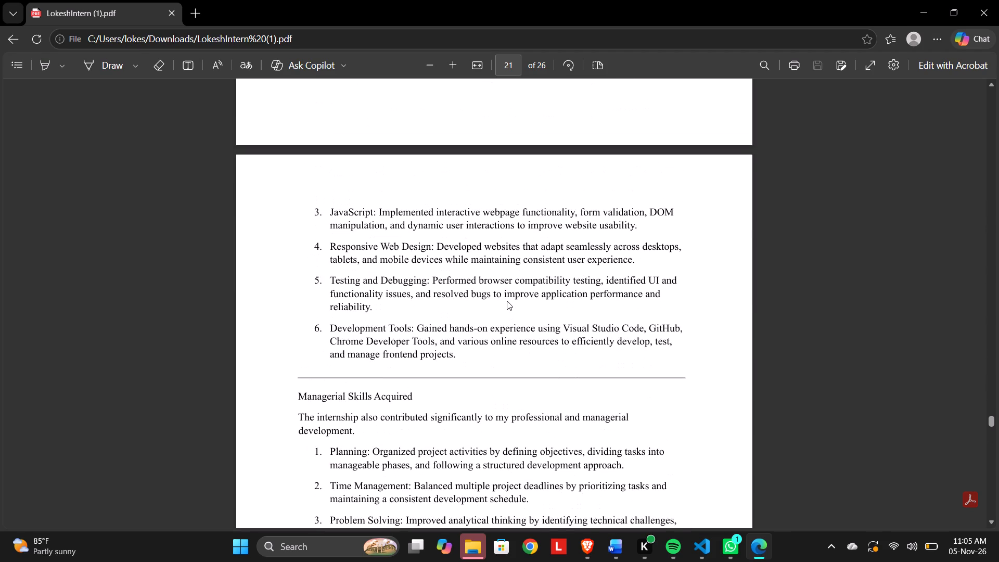
scroll(507, 301, up, 8)
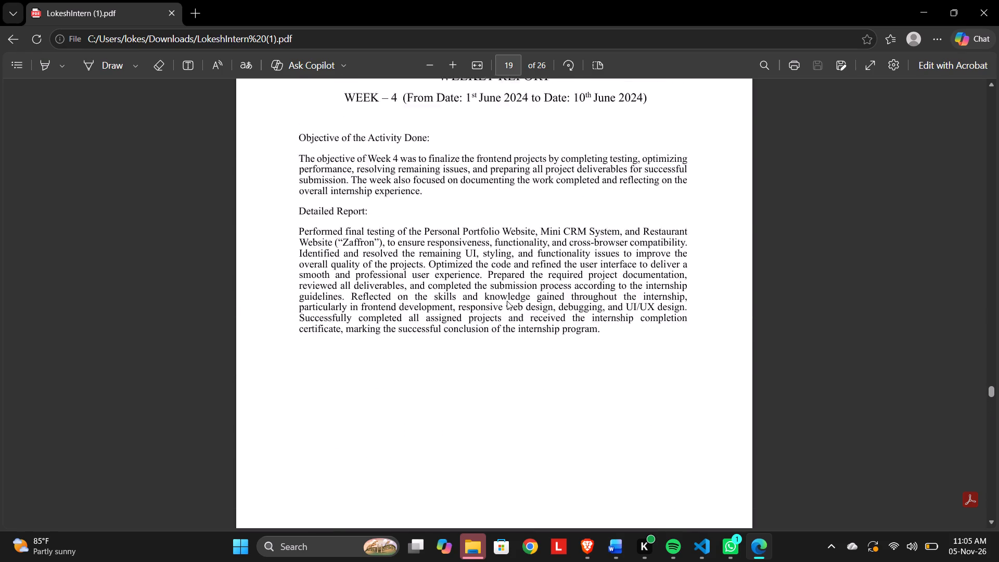
Check the exported PDF backwards from the final activity log table on page 18 to the Acknowledgements page.
scroll(507, 301, up, 5)
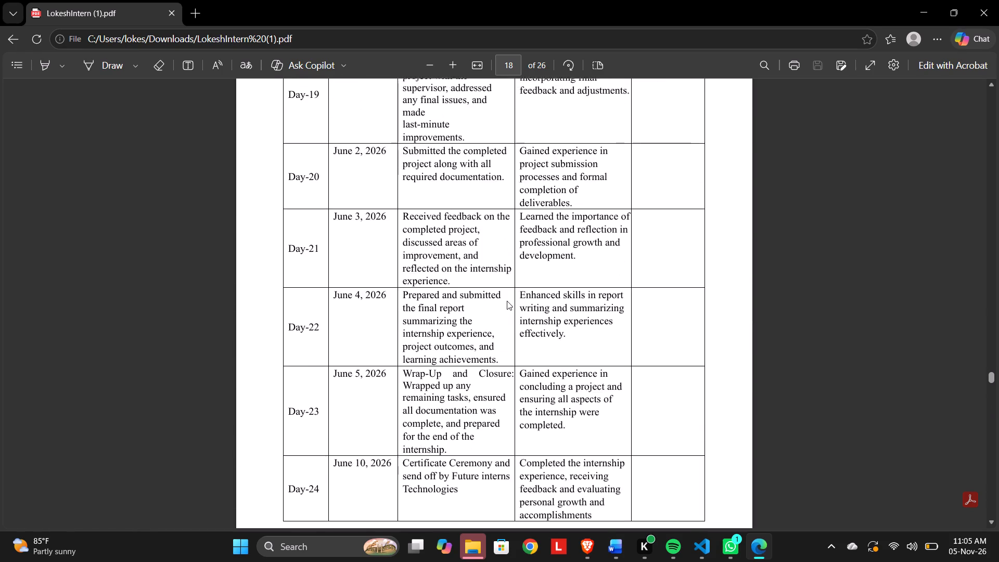
scroll(507, 301, up, 12)
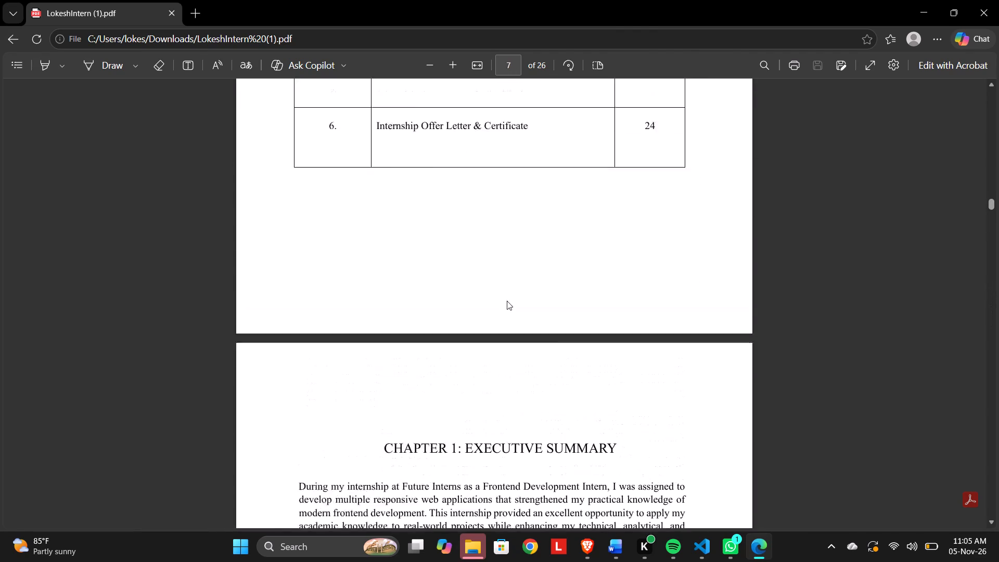
scroll(507, 301, up, 2)
scroll(607, 386, up, 2)
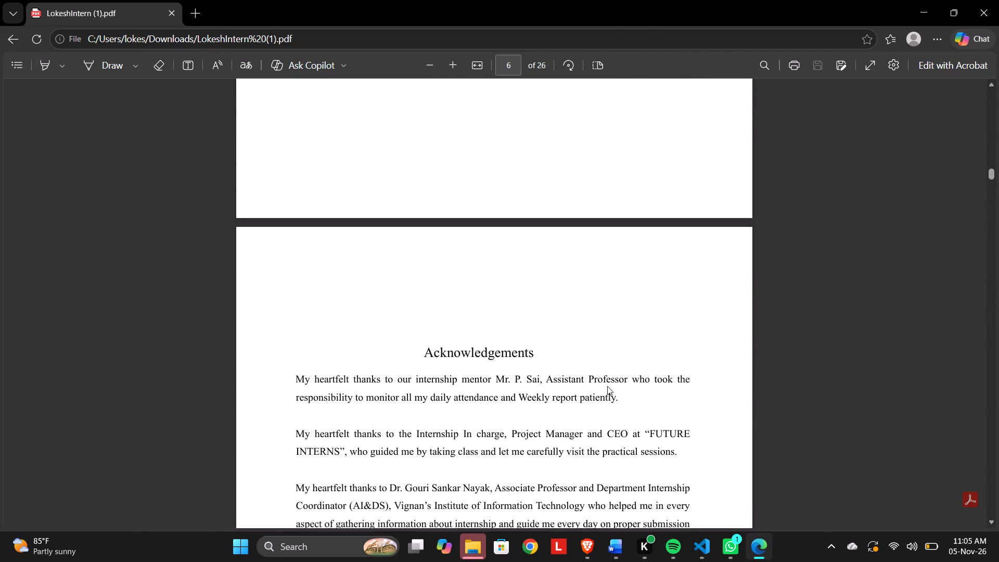
scroll(607, 386, up, 1)
Switch to Spotify, skip to the next song, and return to the exported PDF.
click(671, 549)
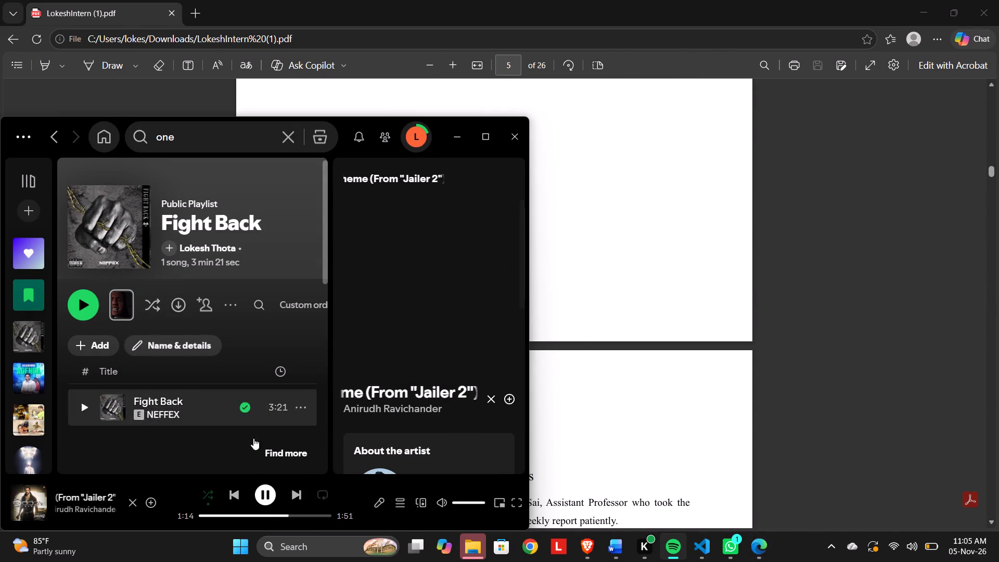
click(292, 492)
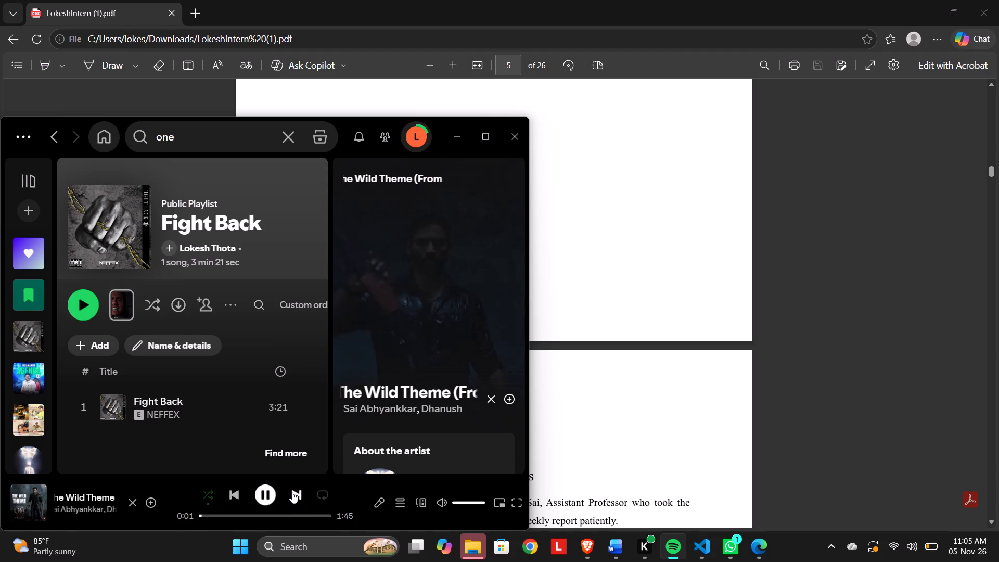
click(635, 388)
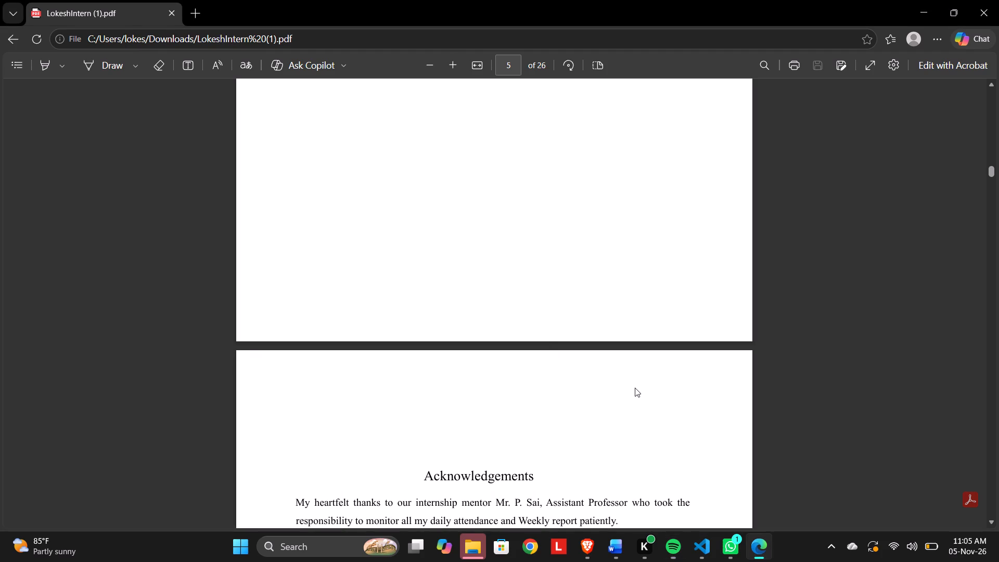
Check the exported PDF's opening pages backwards from the Acknowledgements to the report's cover page.
scroll(692, 290, up, 3)
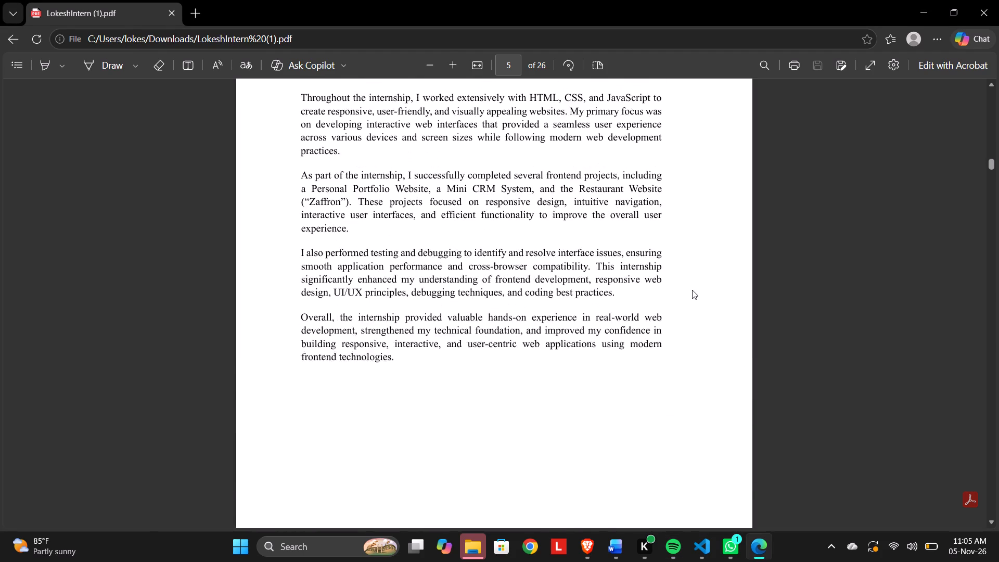
scroll(692, 290, up, 4)
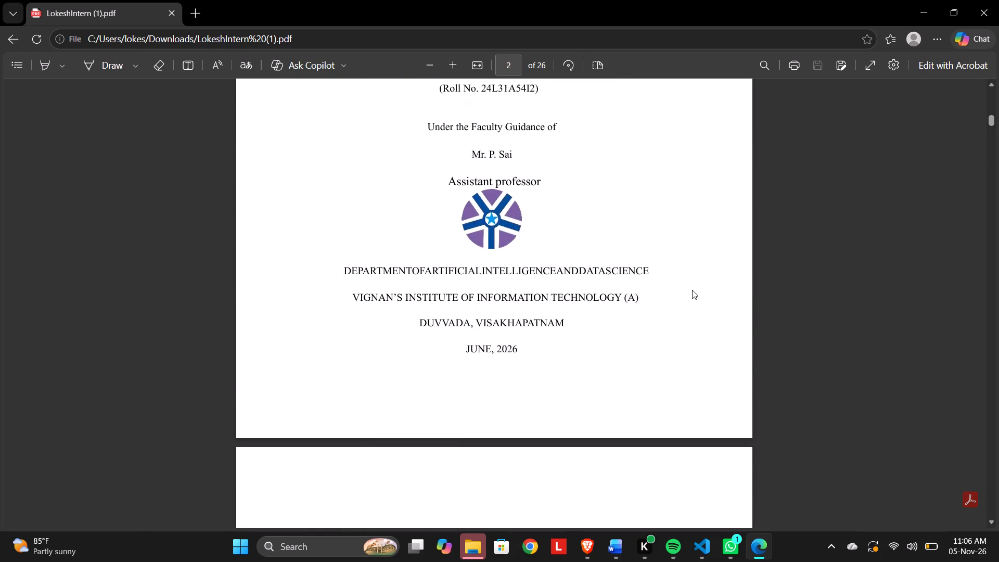
scroll(692, 290, up, 5)
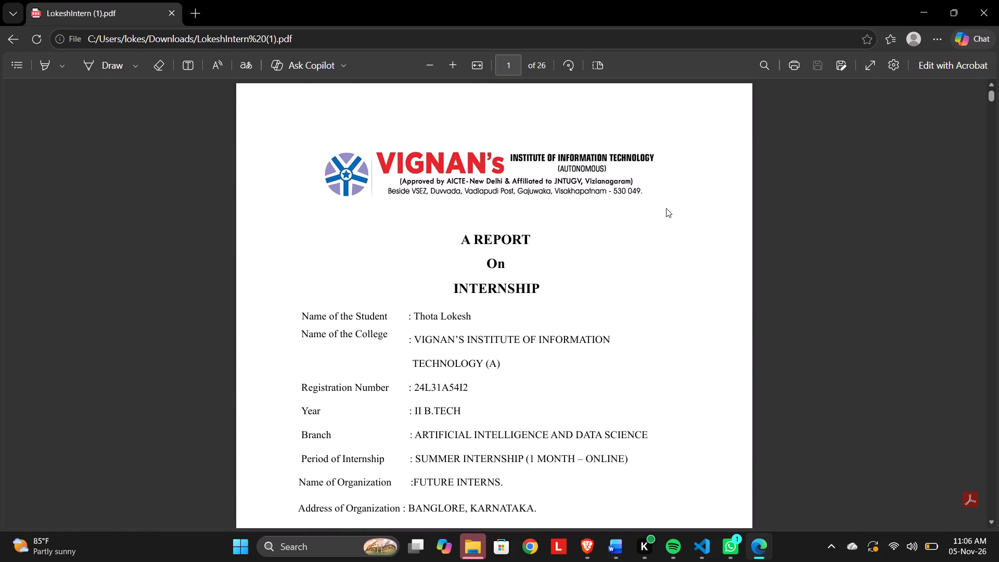
Check the exported PDF forward from the cover page details to the department certificate on page 4.
scroll(666, 208, down, 2)
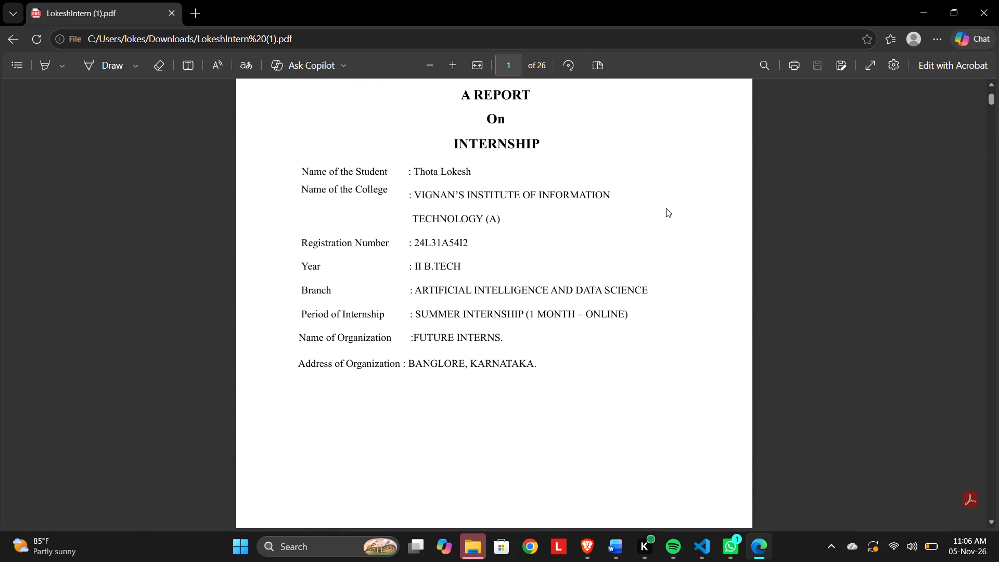
scroll(666, 208, down, 3)
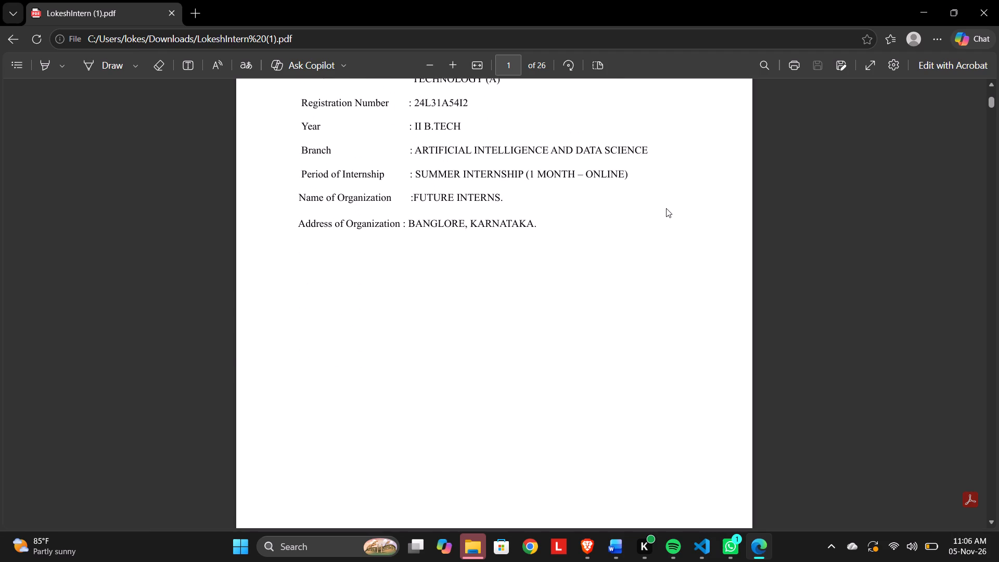
scroll(666, 208, down, 6)
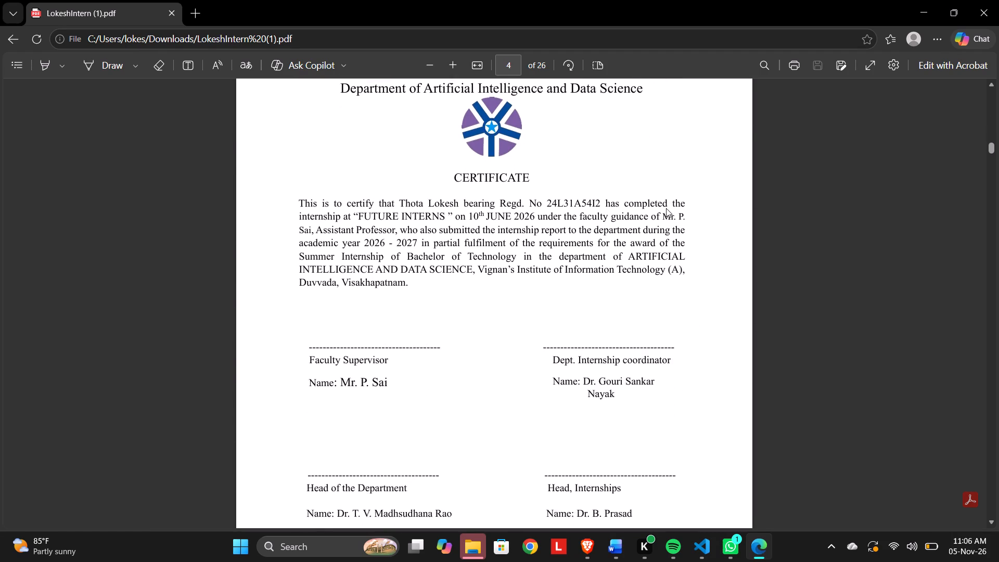
Minimize the PDF and Spotify windows, and look back through the LokeshIntern (1) Word report to its cover page.
click(757, 551)
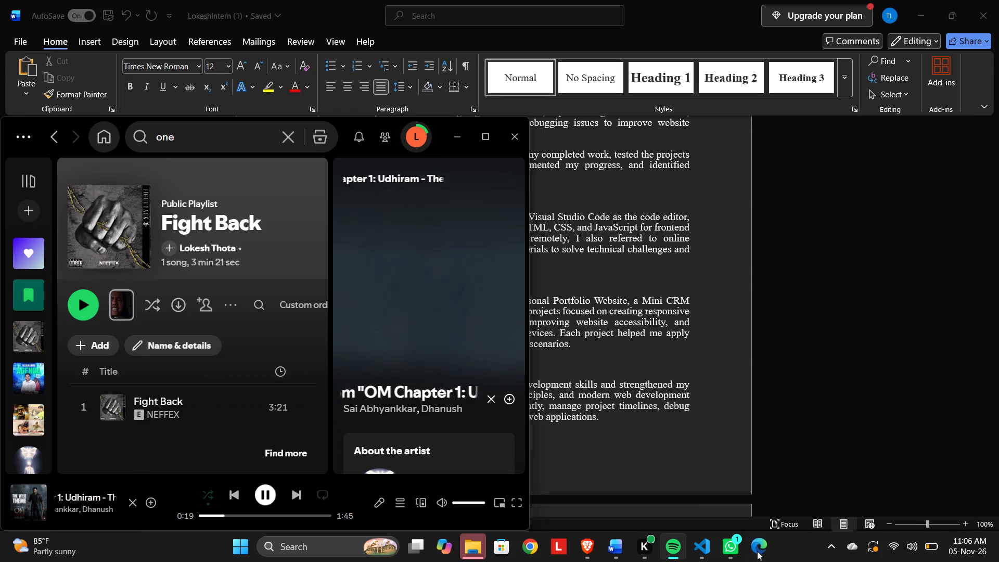
click(460, 123)
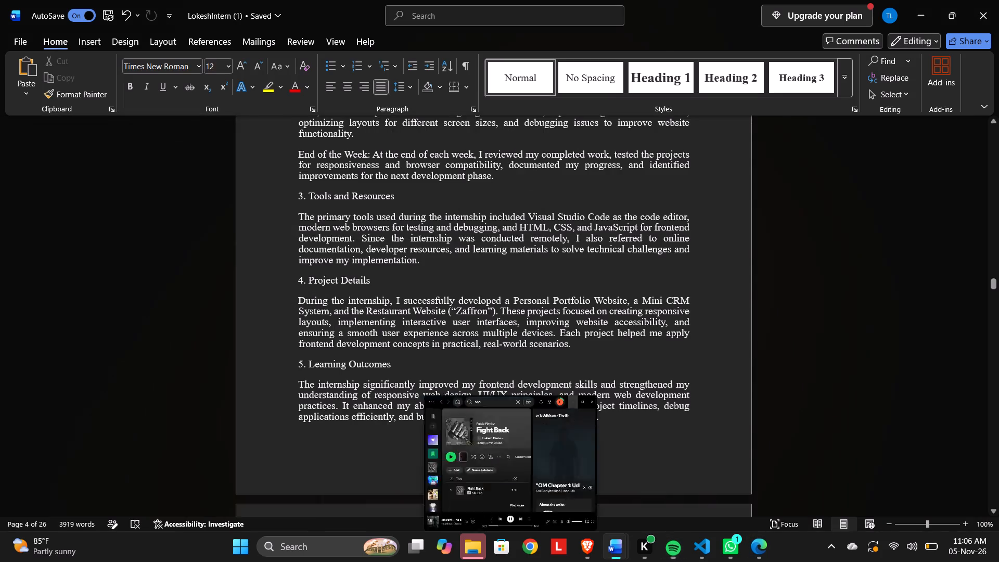
scroll(504, 261, up, 16)
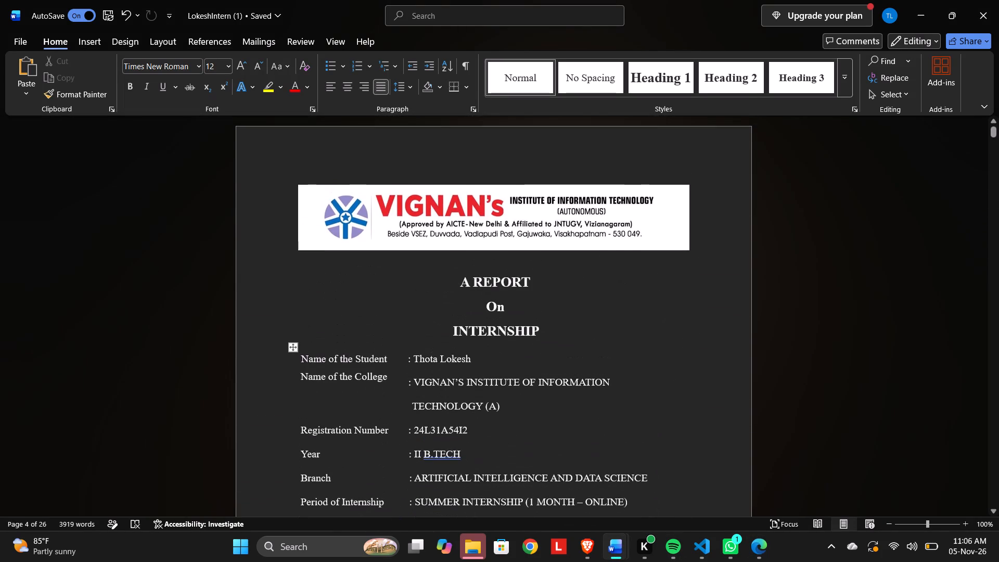
Minimize both open Word report windows, LokeshIntern (1) and LokeshIntern.
click(928, 22)
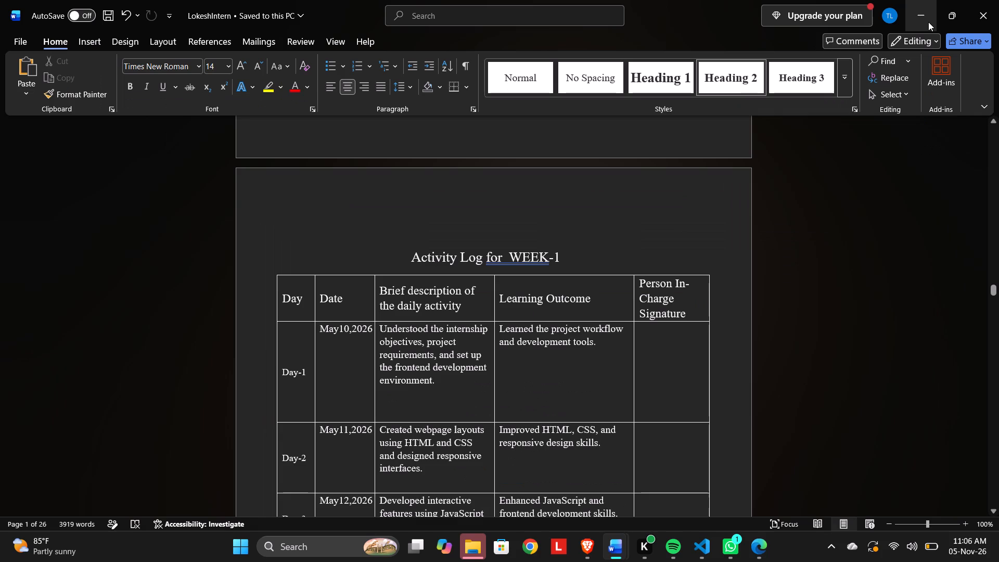
click(928, 22)
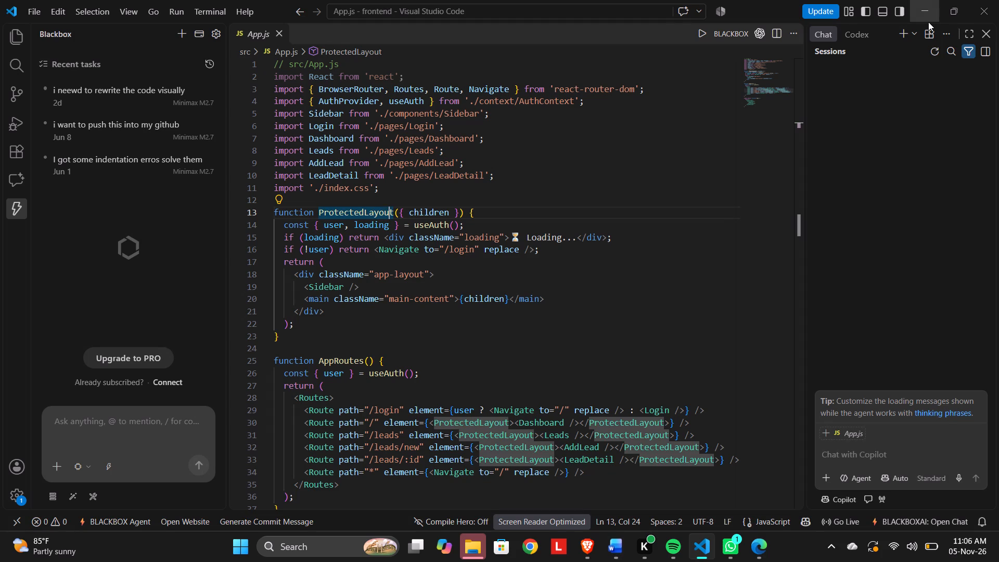